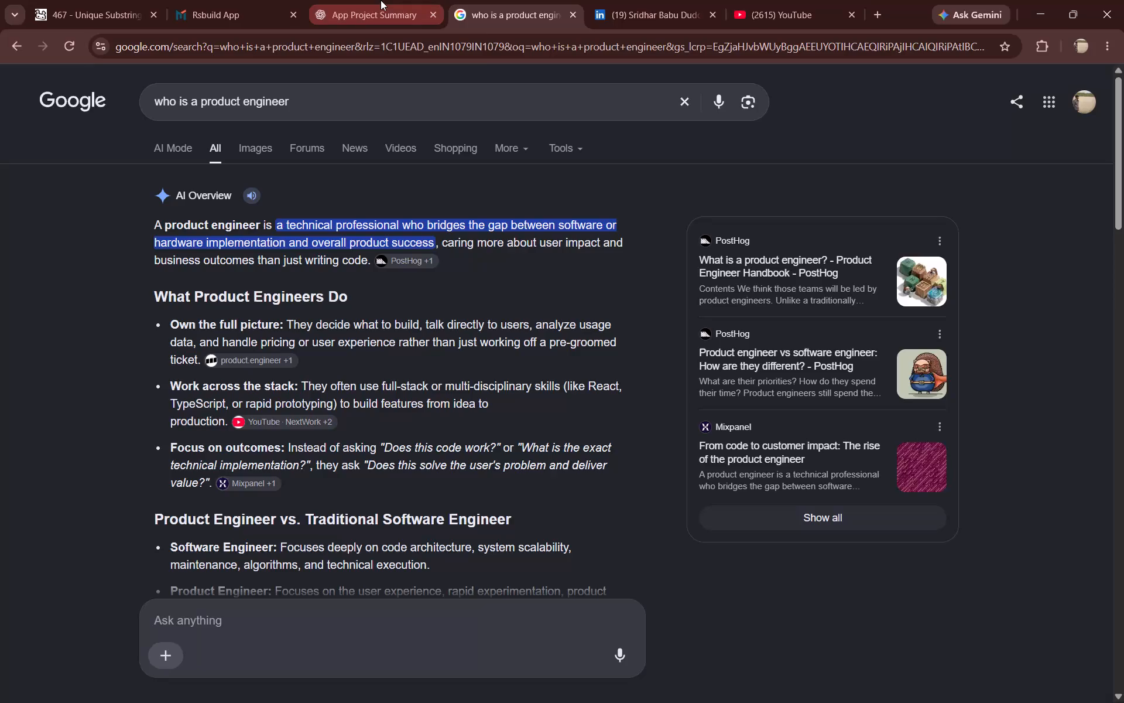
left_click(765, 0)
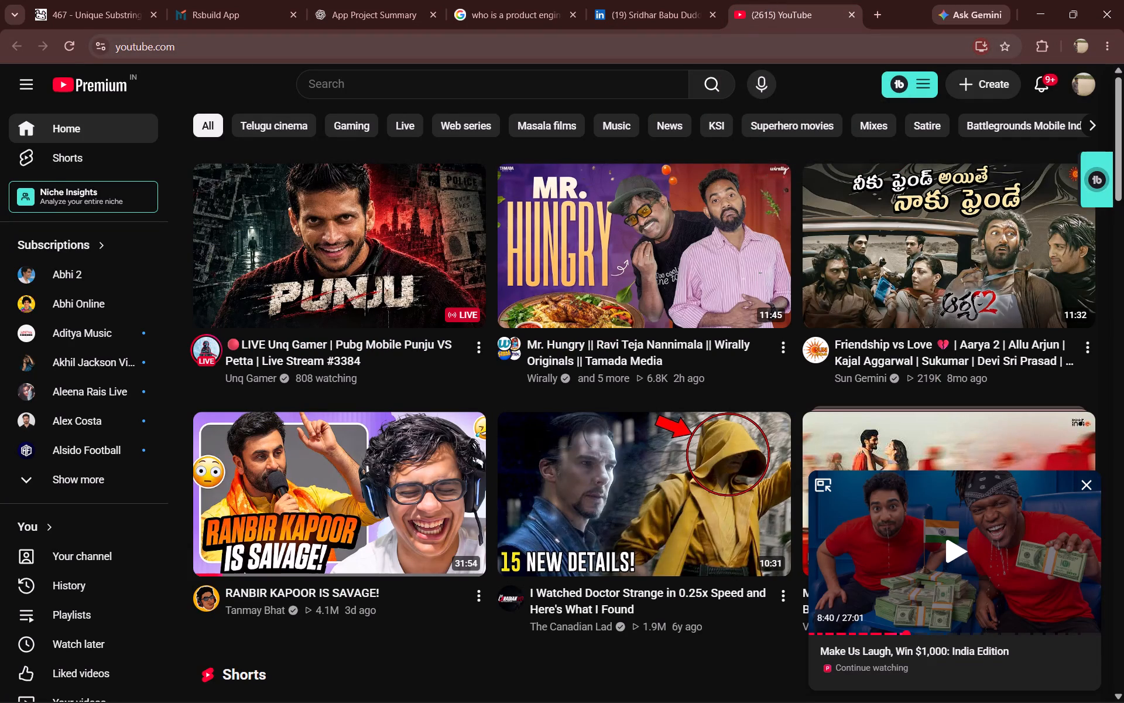
Delete the saved résumé from the placement profile page of the university portal.
left_click(225, 0)
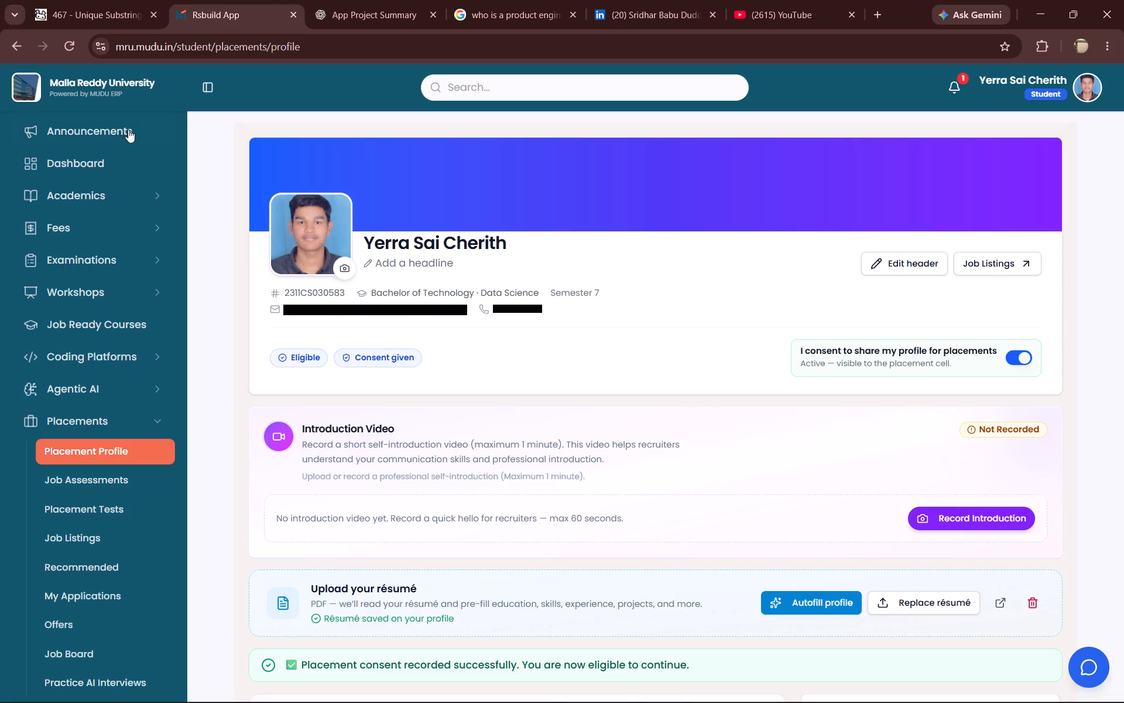
left_click(1034, 602)
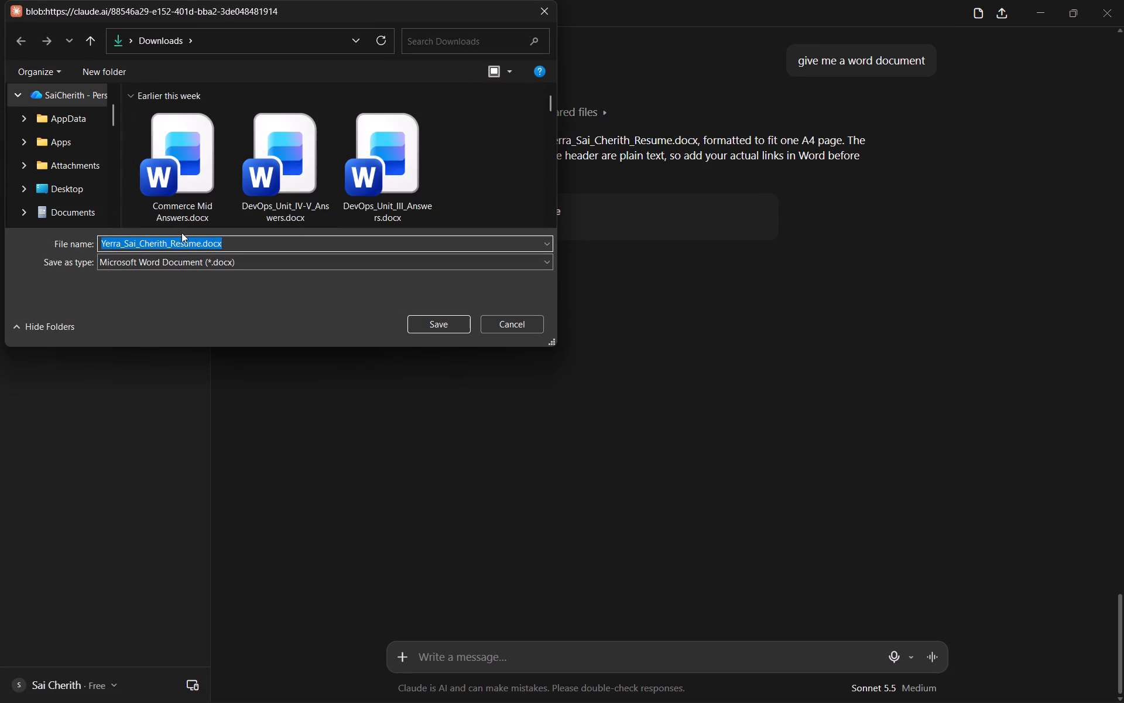
left_click(74, 186)
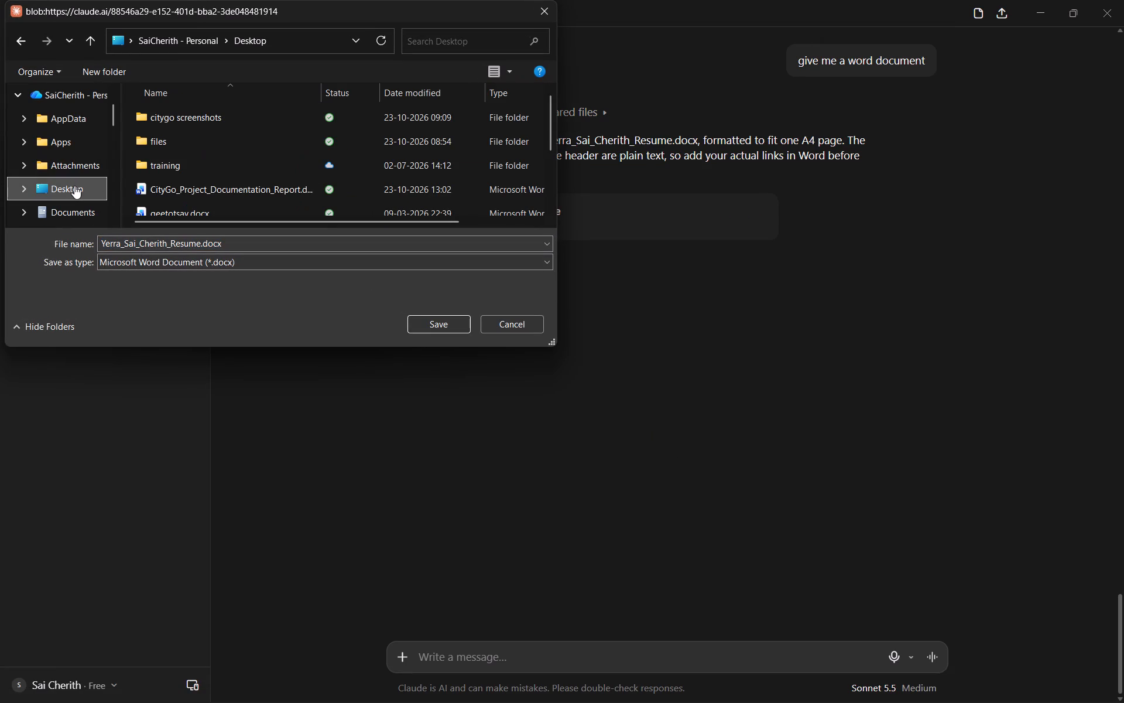
left_click(420, 321)
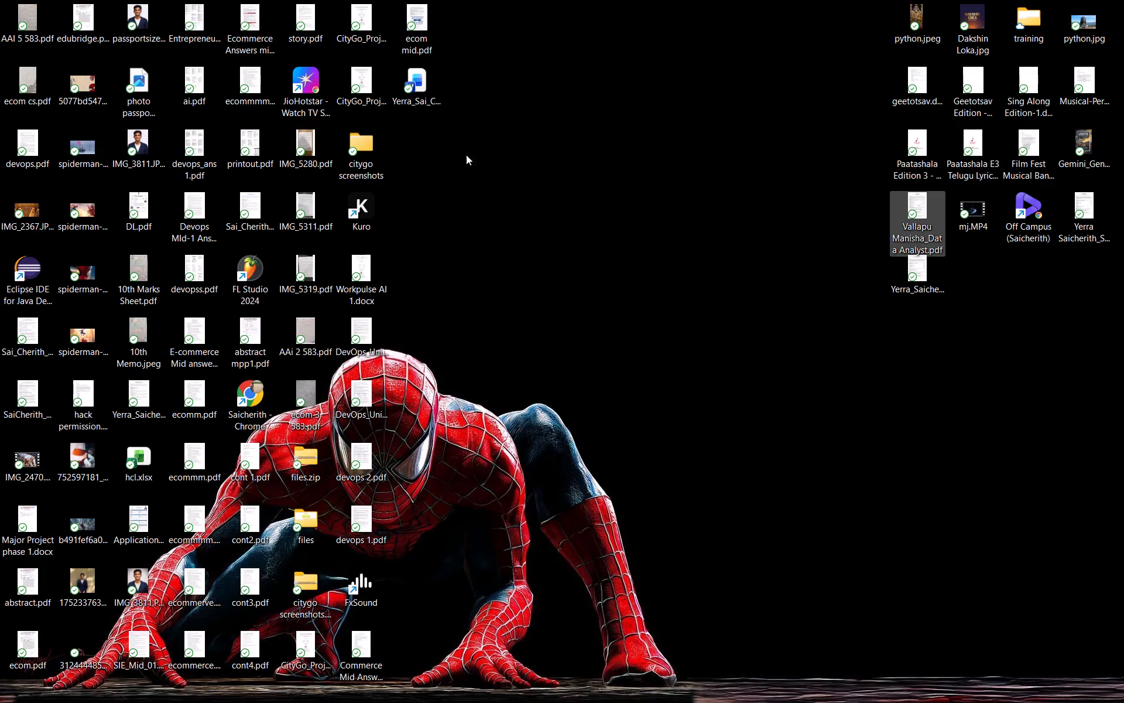
Open the downloaded résumé from the desktop in Word, maximize its window and review its content.
double_click(421, 88)
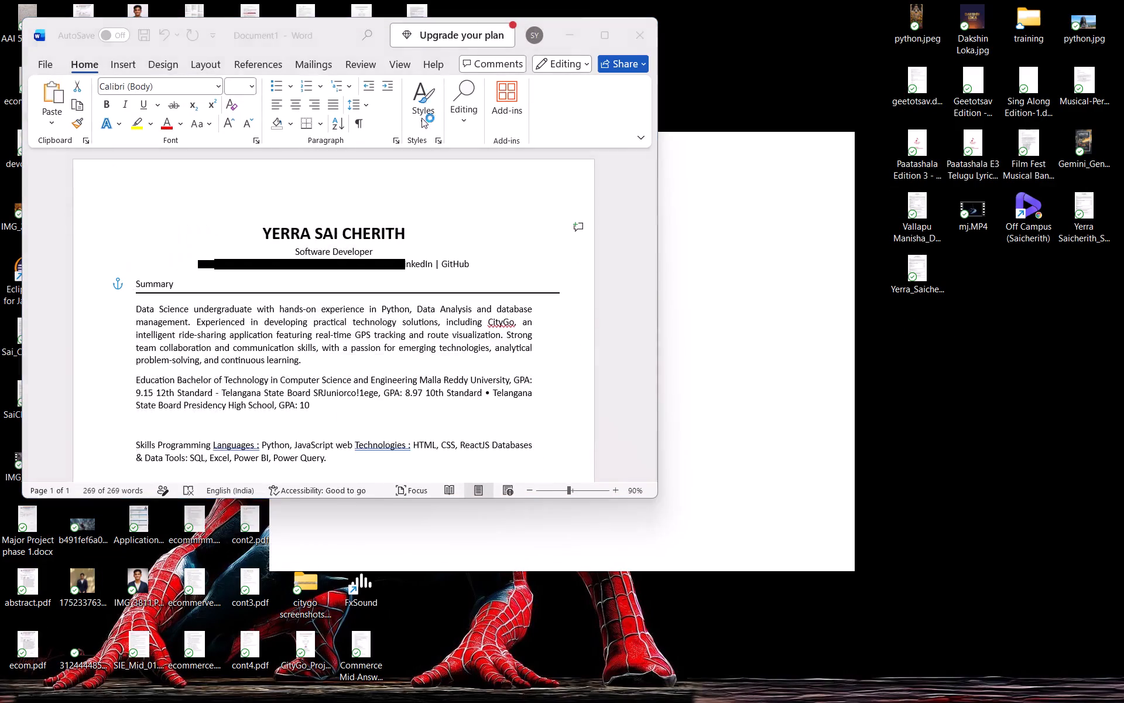
scroll(491, 276, "down", 5)
scroll(491, 276, "up", 1)
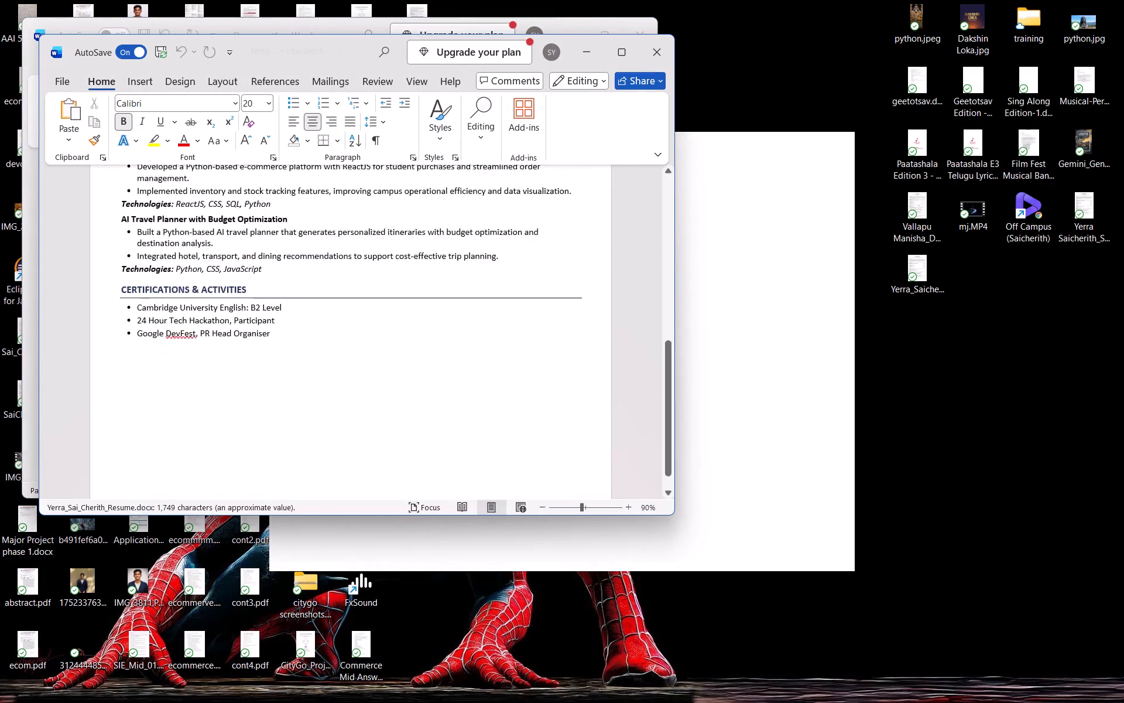
scroll(491, 276, "up", 3)
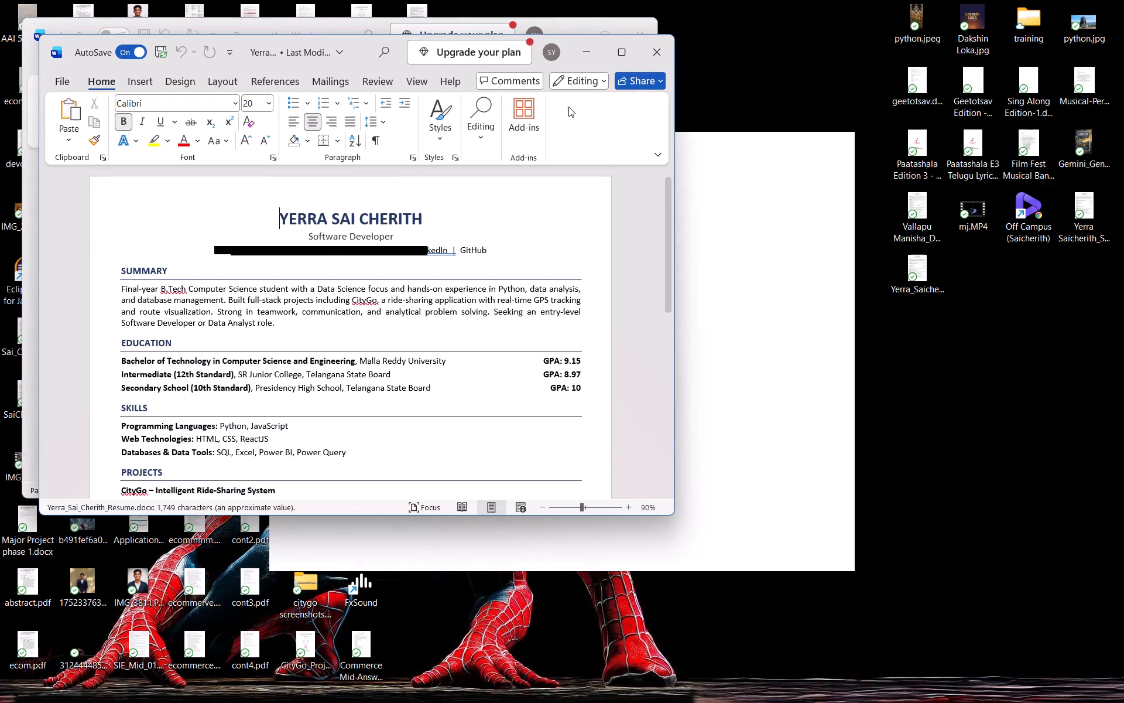
left_click(631, 60)
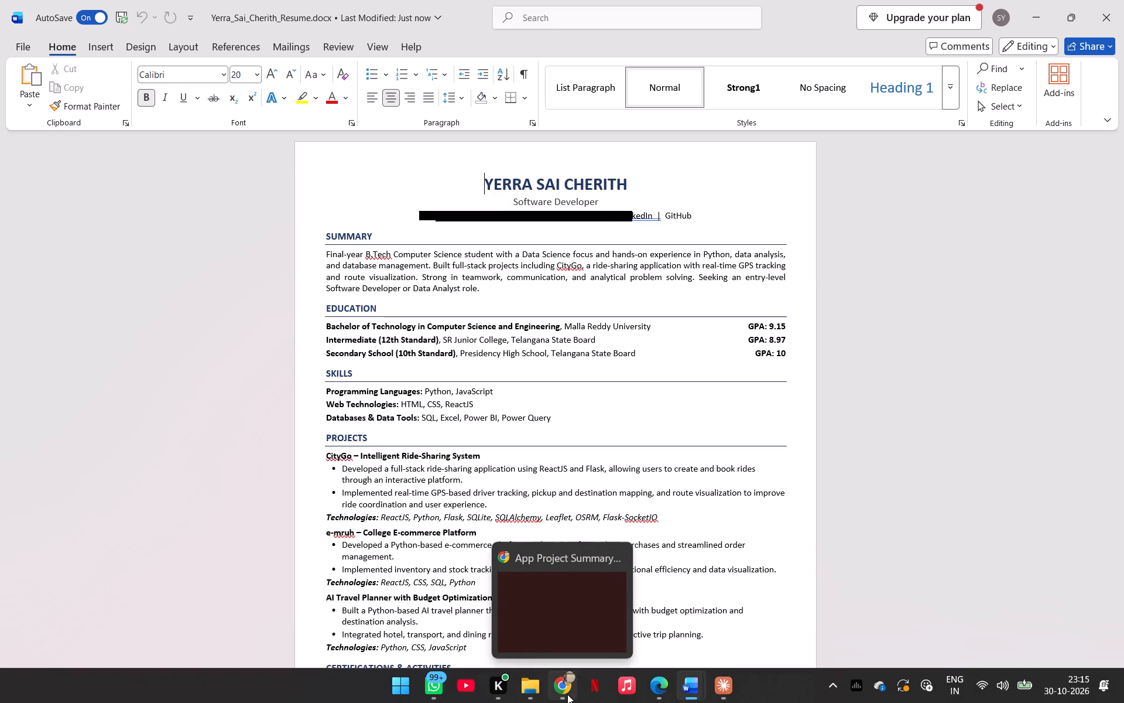
Switch to Chrome, copy the Professional Summary paragraph from the ChatGPT résumé preview, and return to the résumé in Word.
left_click(574, 692)
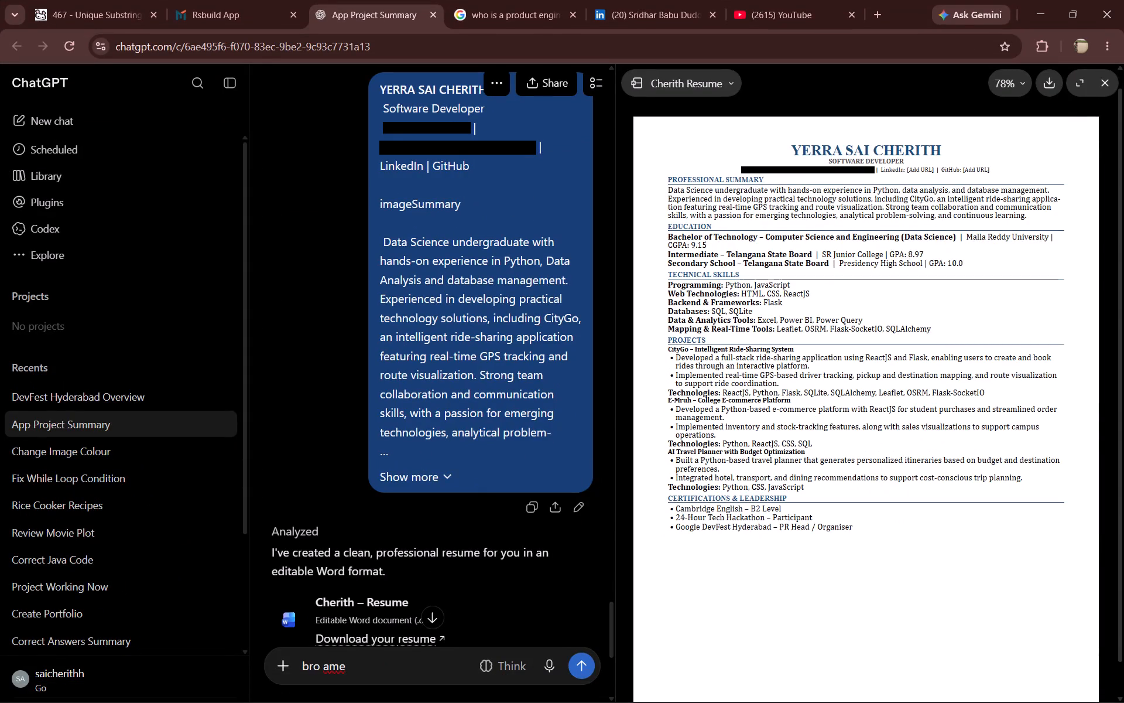
scroll(572, 295, "left", 1)
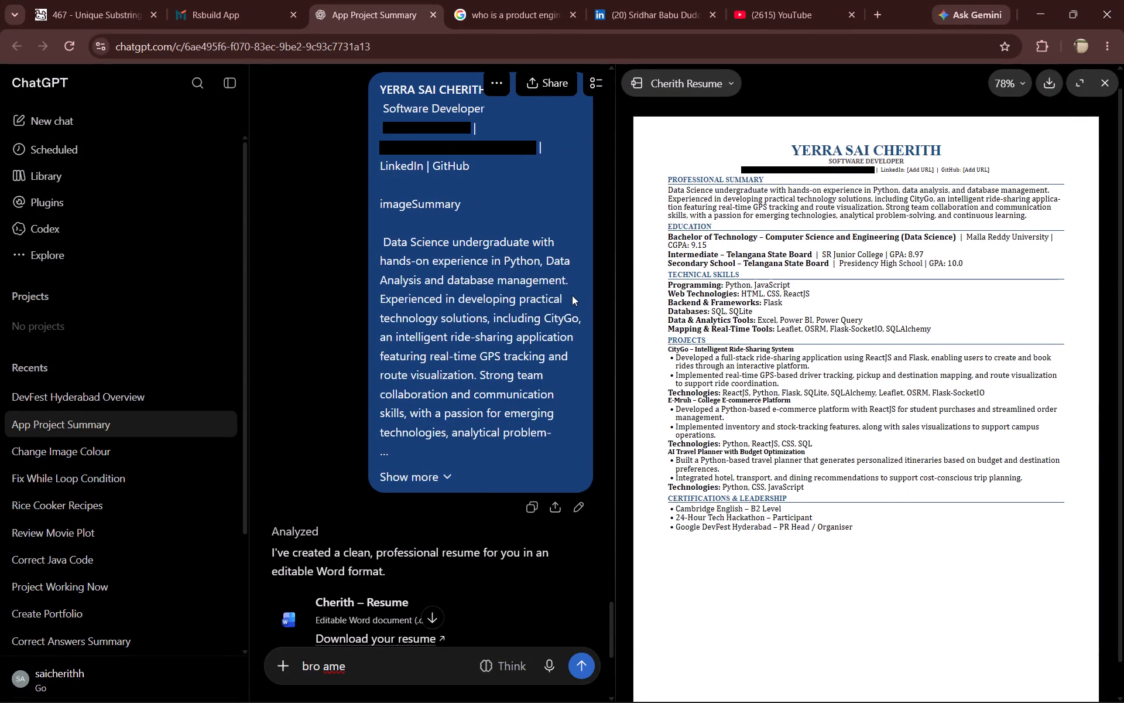
scroll(572, 295, "left", 1)
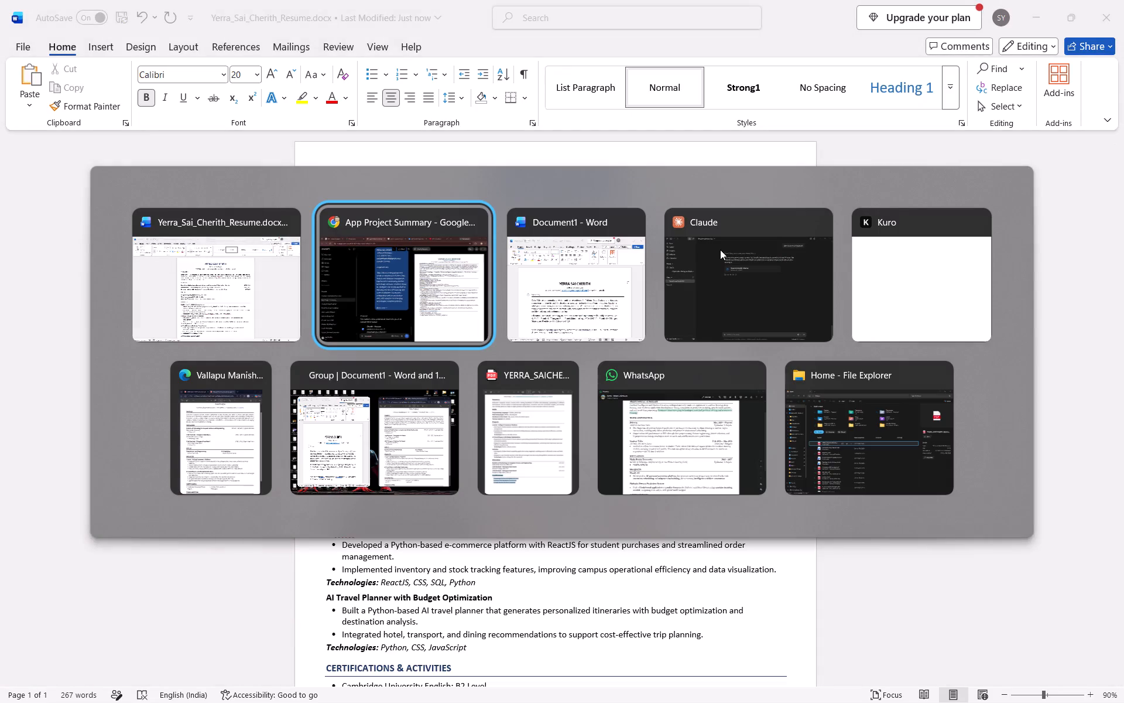
left_click_drag(668, 188, 1052, 216)
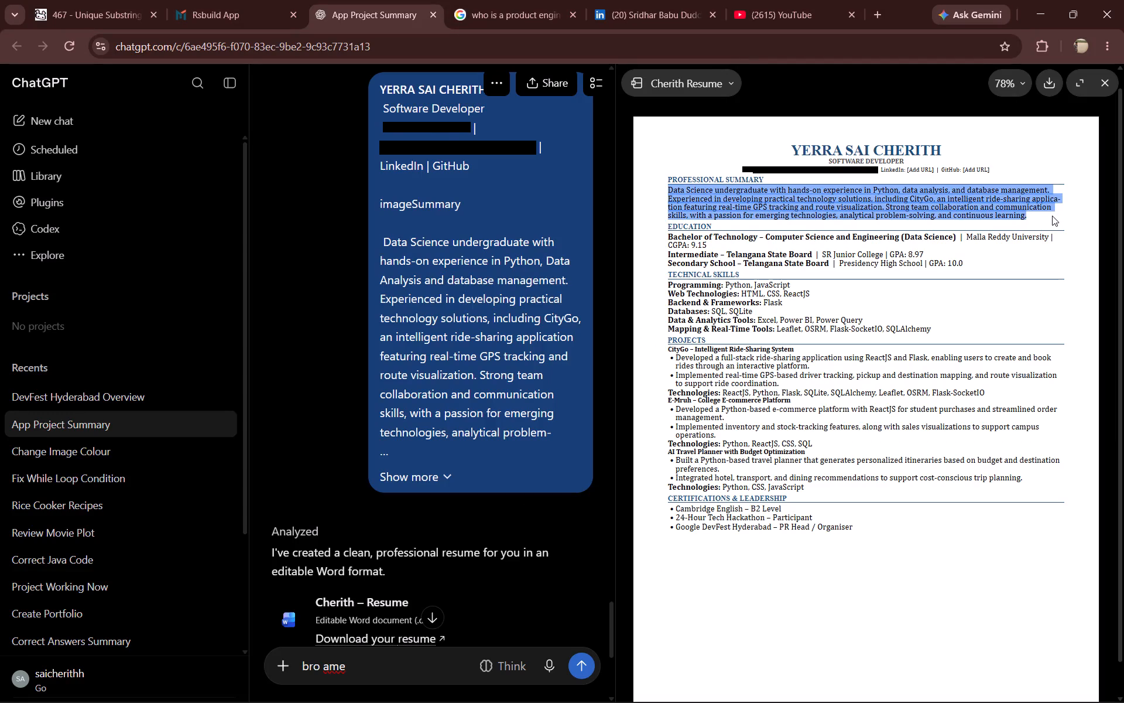
key("ctrl+c")
key("alt+Tab")
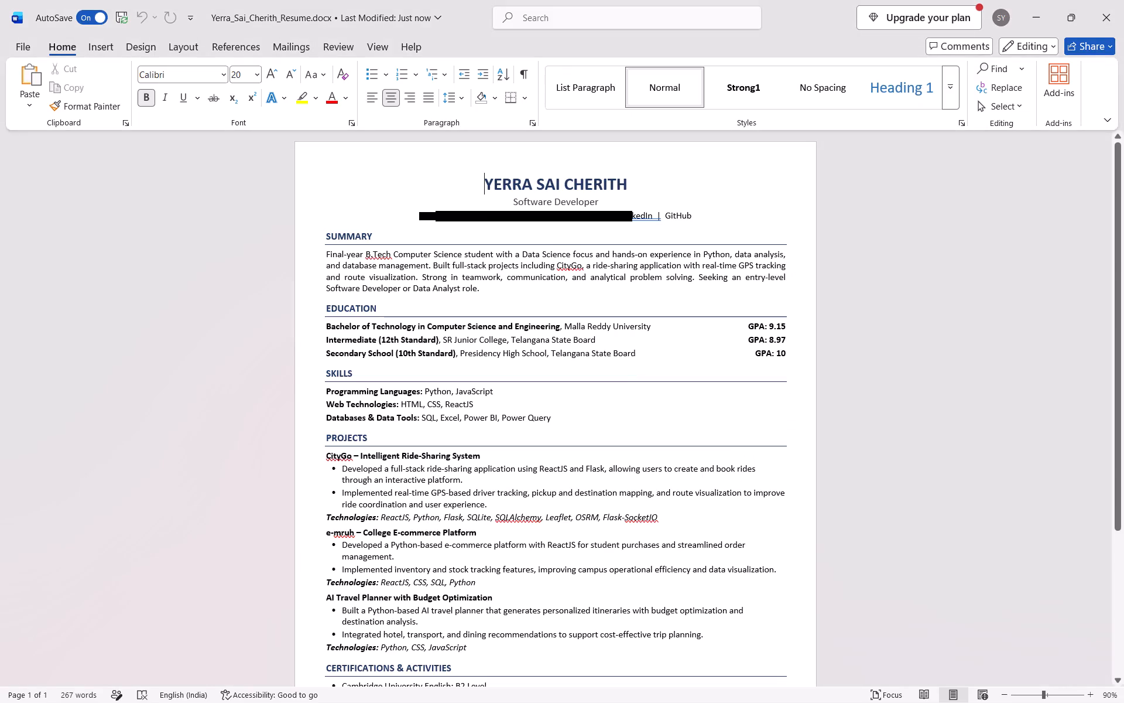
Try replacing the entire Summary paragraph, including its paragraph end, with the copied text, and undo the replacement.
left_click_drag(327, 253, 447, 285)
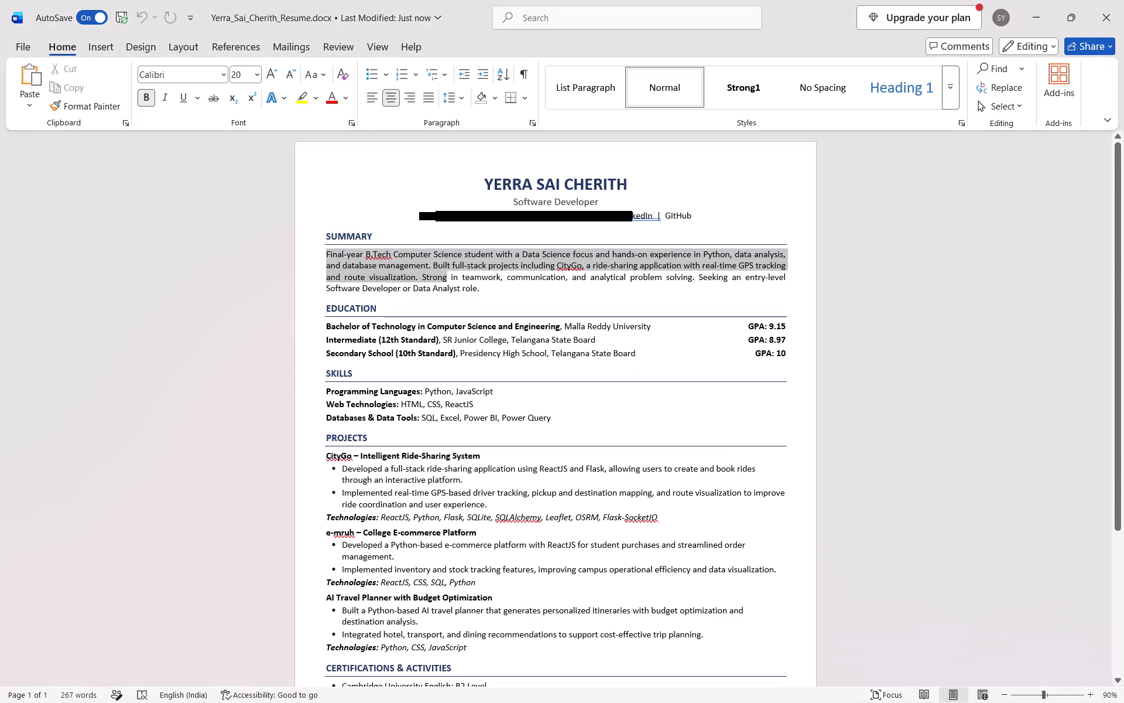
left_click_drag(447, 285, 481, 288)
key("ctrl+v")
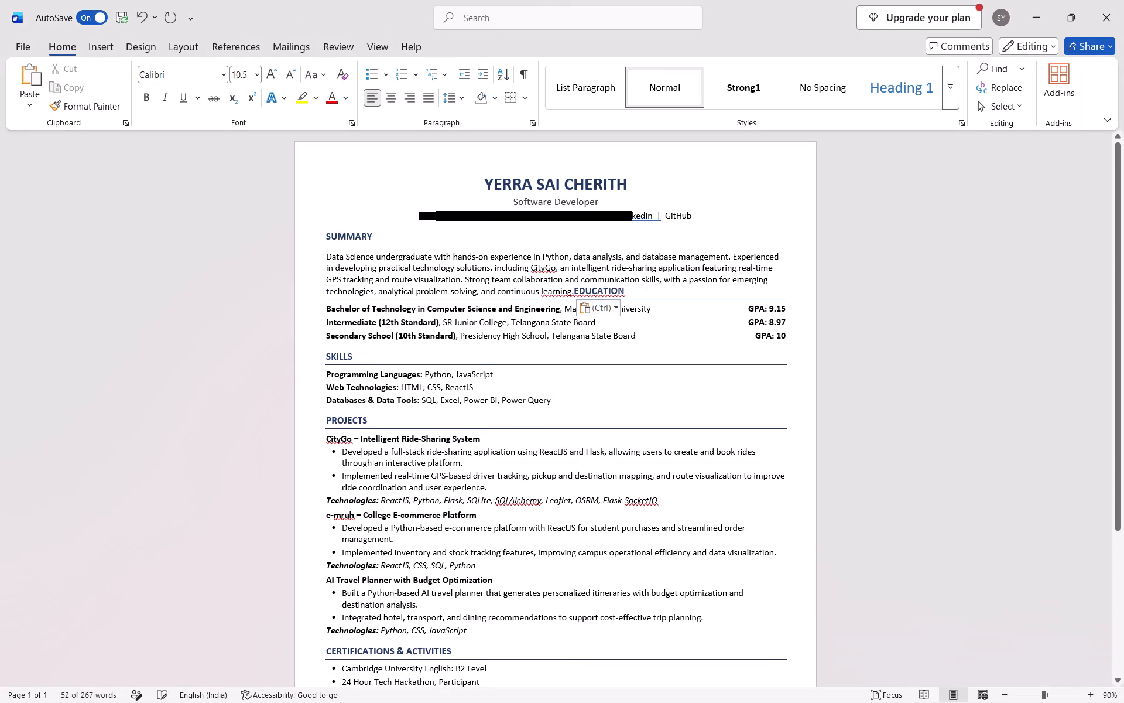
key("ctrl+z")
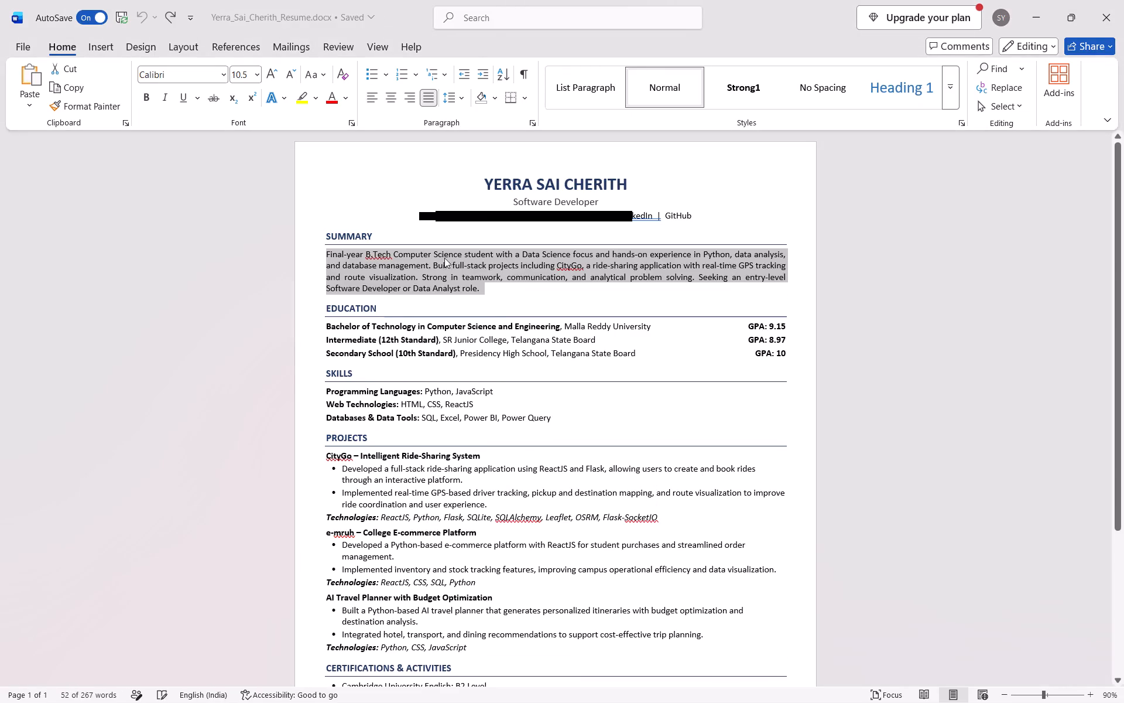
Replace the Summary wording after "Final" with the copied paragraph and delete "Final" so it starts with "Data Science undergraduate".
left_click(433, 256)
left_click_drag(344, 253, 482, 286)
key("ctrl+v")
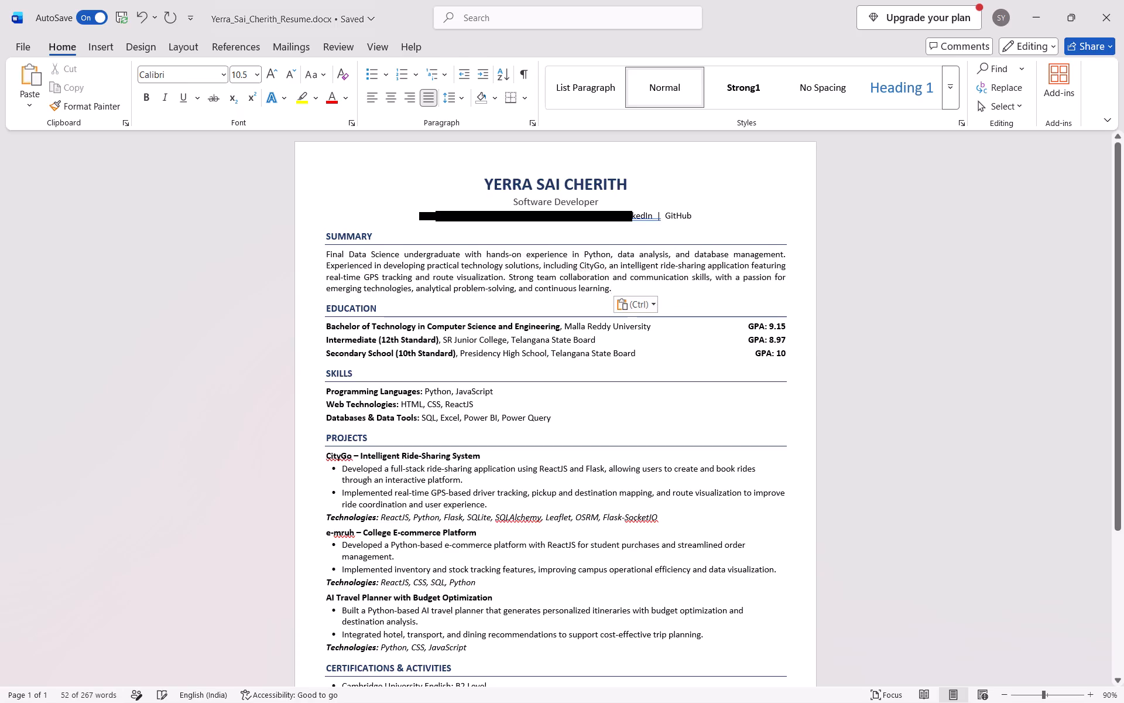
left_click(348, 251)
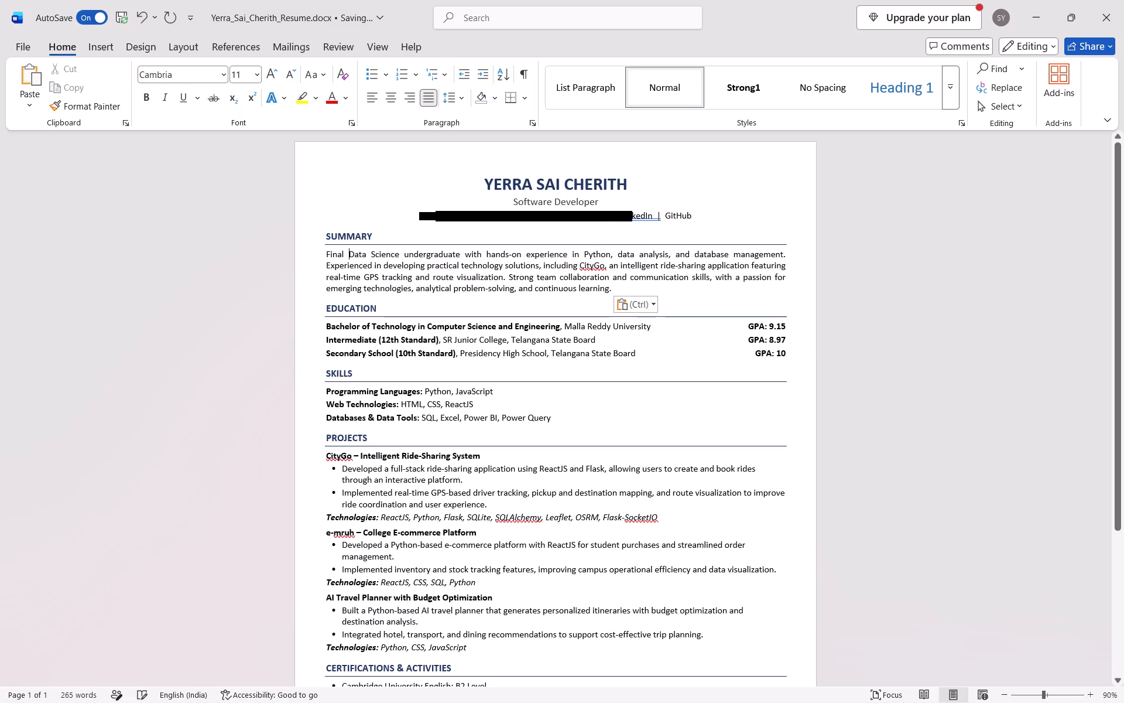
key("BackSpace")
key("BackSpace")
key("BackSpace")
key("BackSpace")
key("BackSpace")
key("BackSpace")
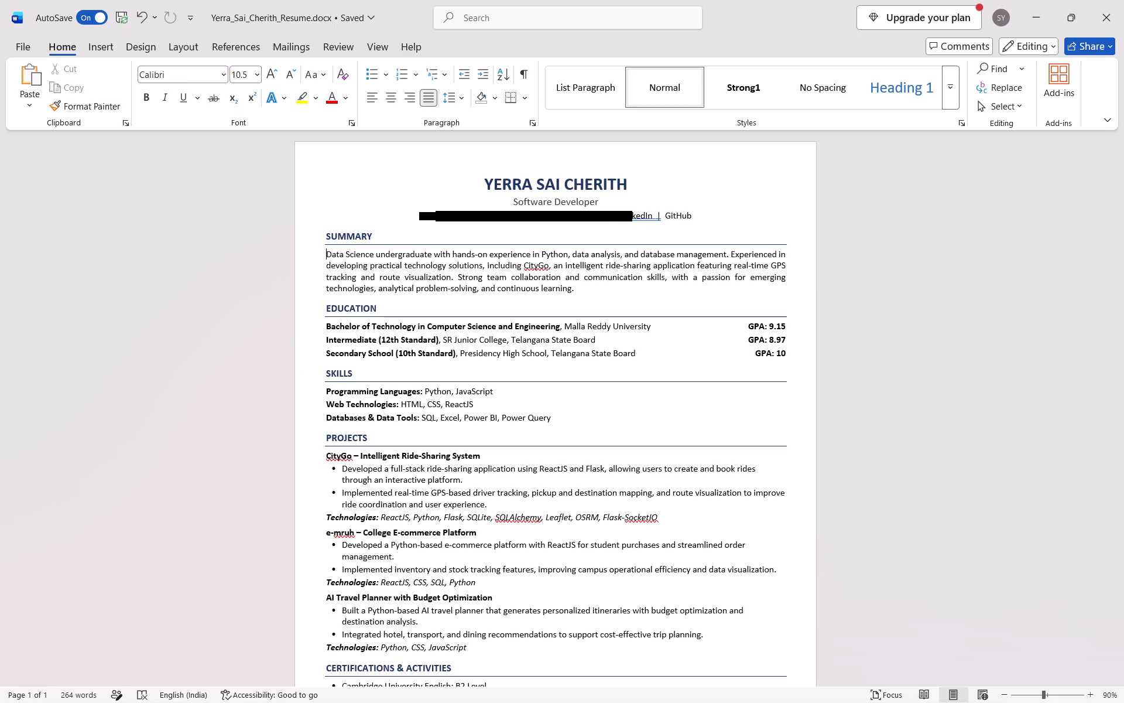
Set the Bachelor of Technology GPA in the Education section to 9.24.
scroll(638, 302, "down", 1)
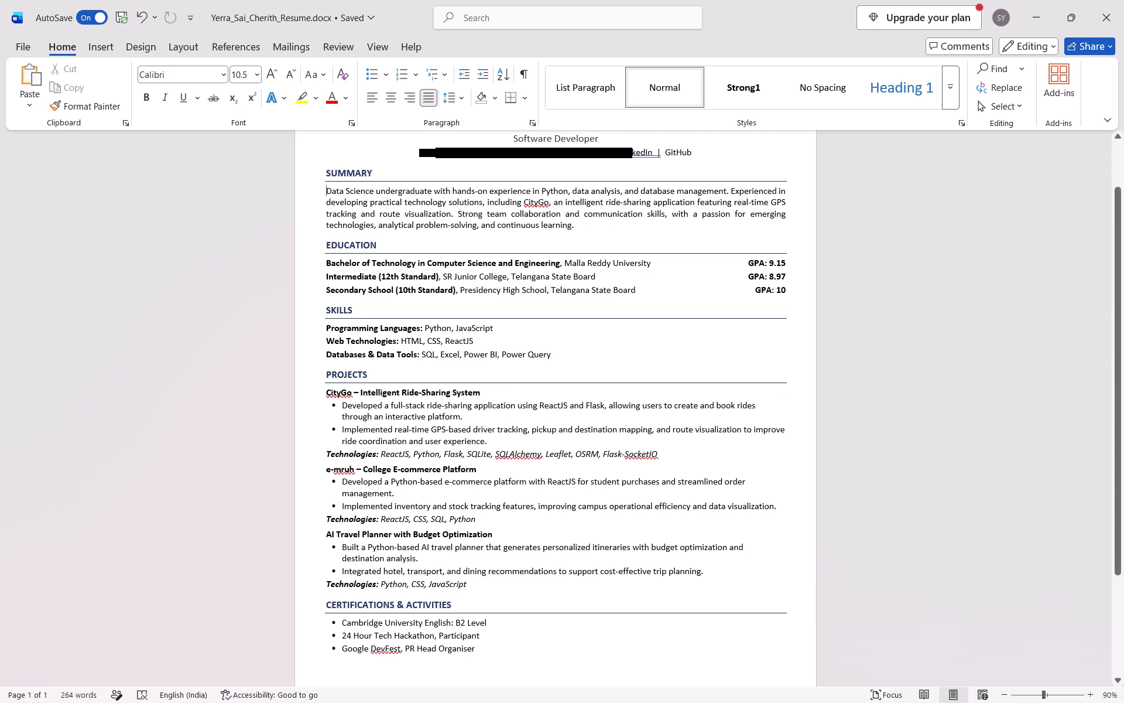
left_click(787, 264)
key("BackSpace")
key("BackSpace")
type("24")
Replace the comma after each of the three Education qualifications with a colon, adding a space before the one after "Engineering".
left_click(561, 269)
key("BackSpace")
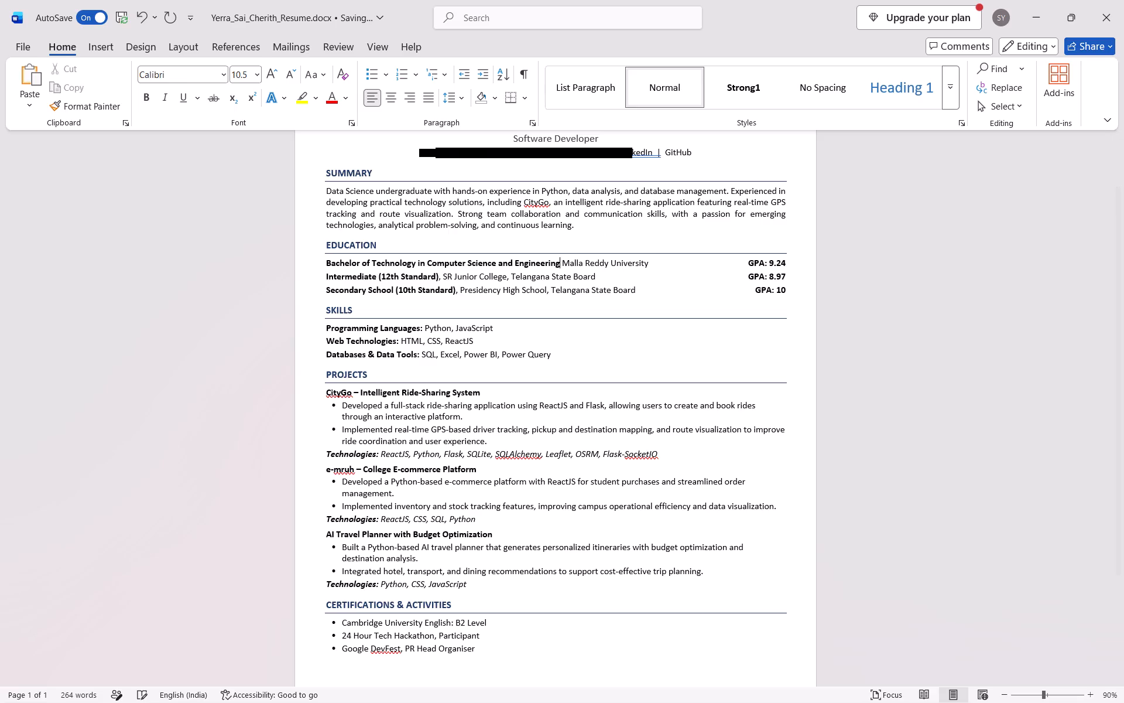
key("space")
type(":")
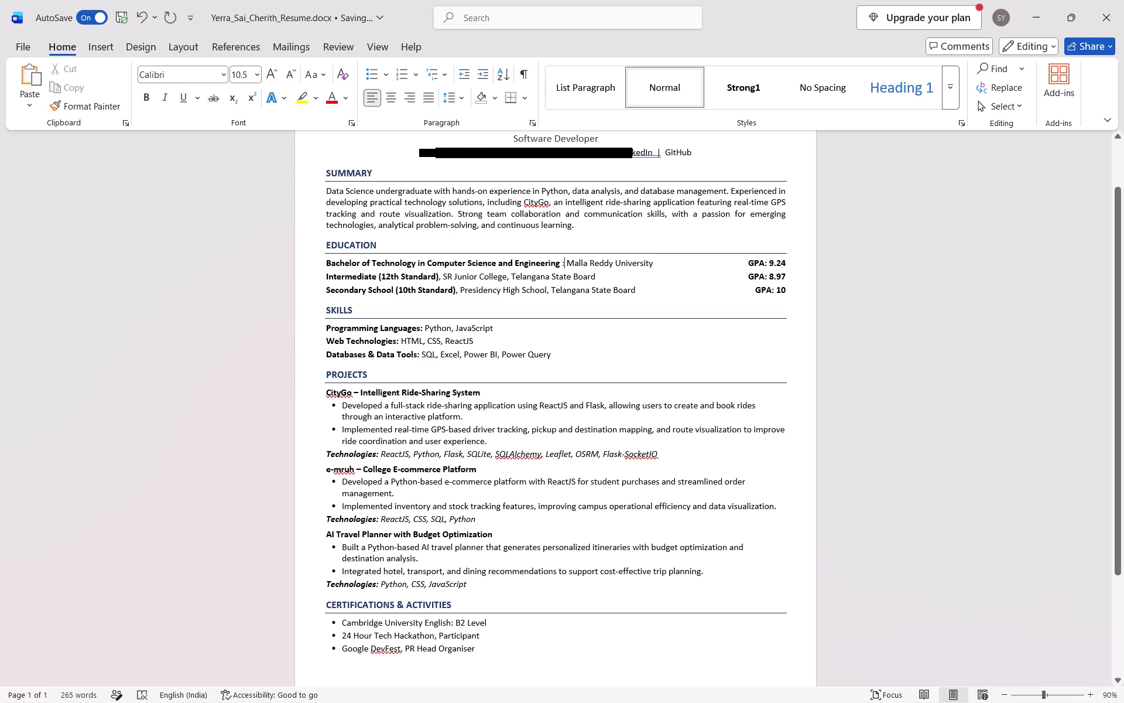
left_click(440, 279)
key("BackSpace")
key("shift+colon")
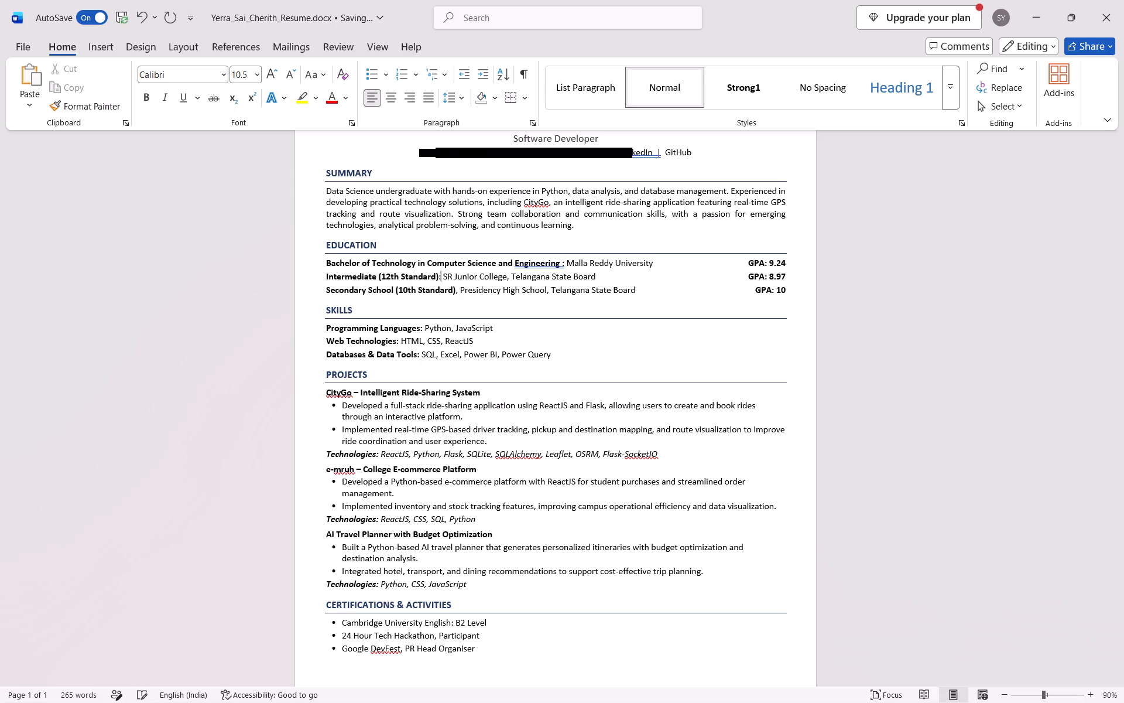
left_click(461, 291)
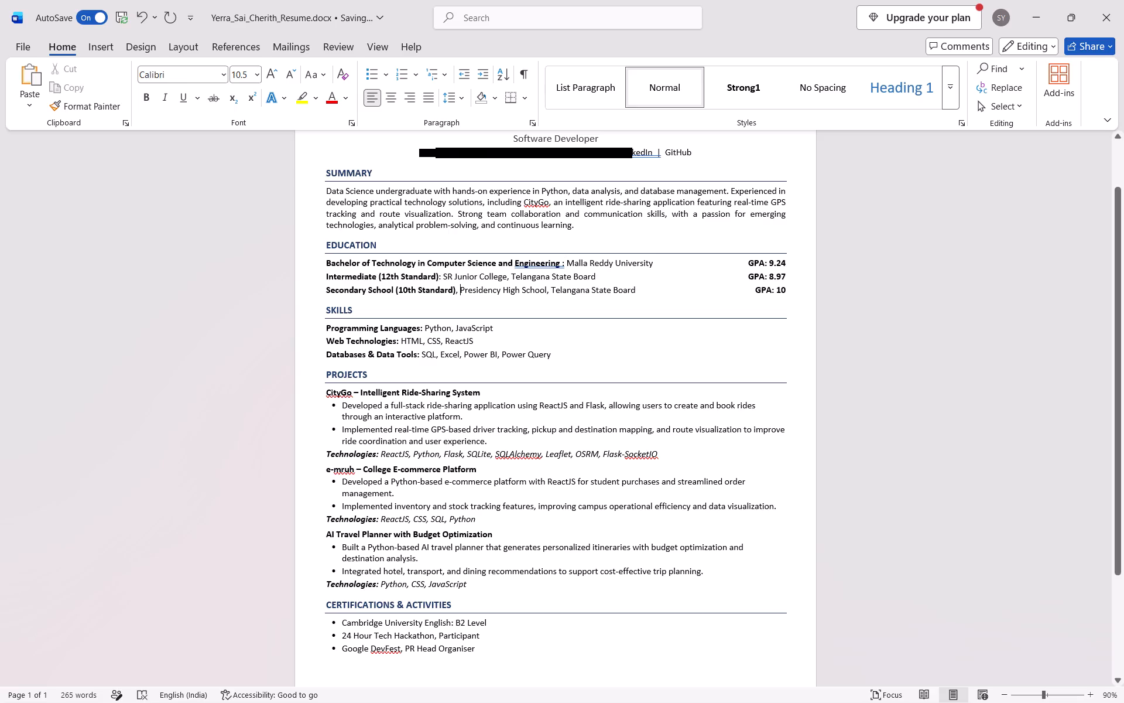
key("Left")
key("BackSpace")
key("shift+colon")
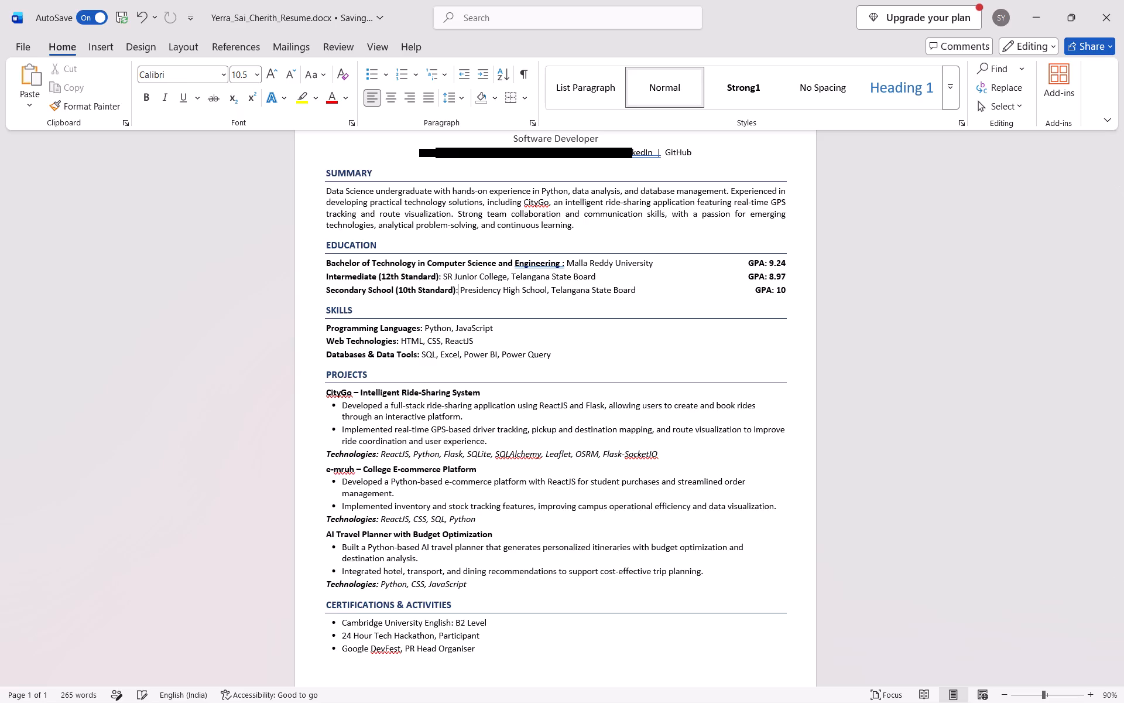
Re-enter the Secondary School line's colon with a space before it, and add a space before the Intermediate line's colon.
key("Down")
key("space")
key("ctrl+z")
key("ctrl+z")
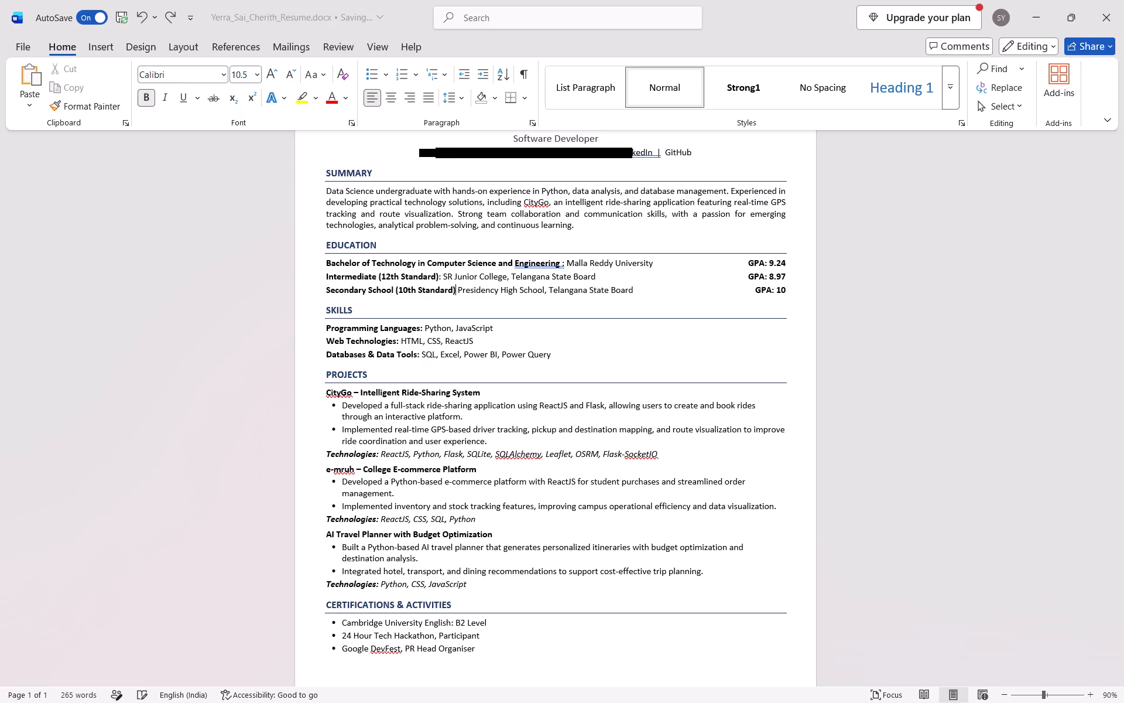
key("space")
type(":")
key("Up")
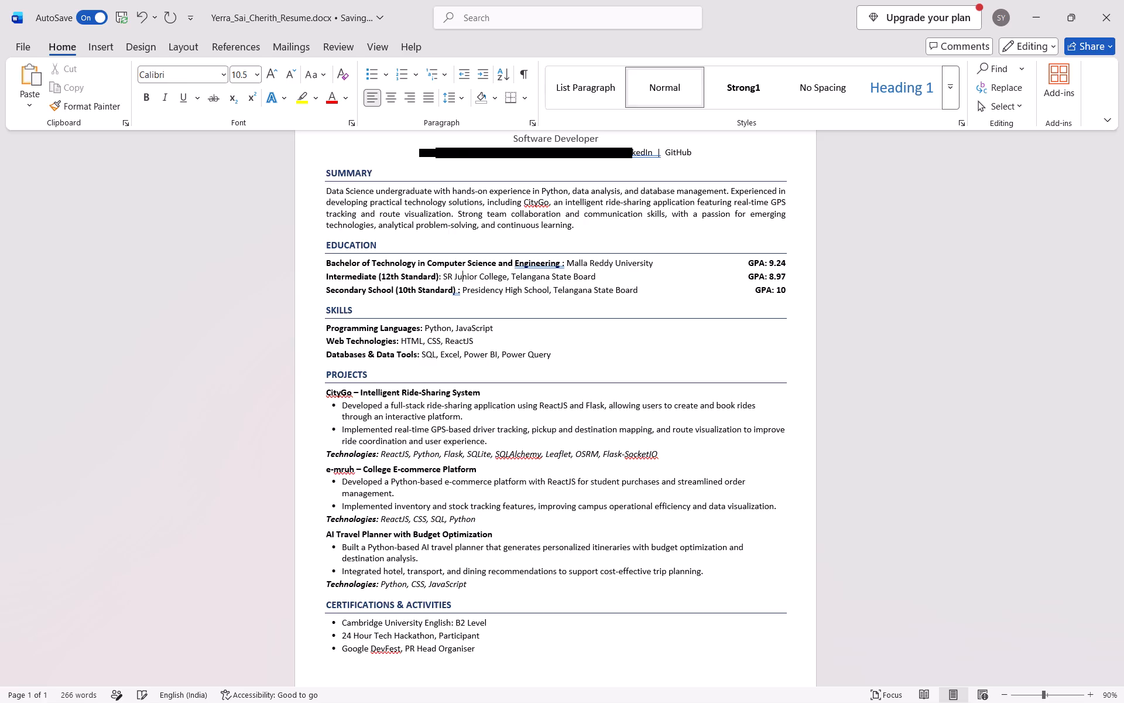
key("ctrl+Left")
key("ctrl+Left")
key("ctrl+Left")
key("Right")
key("space")
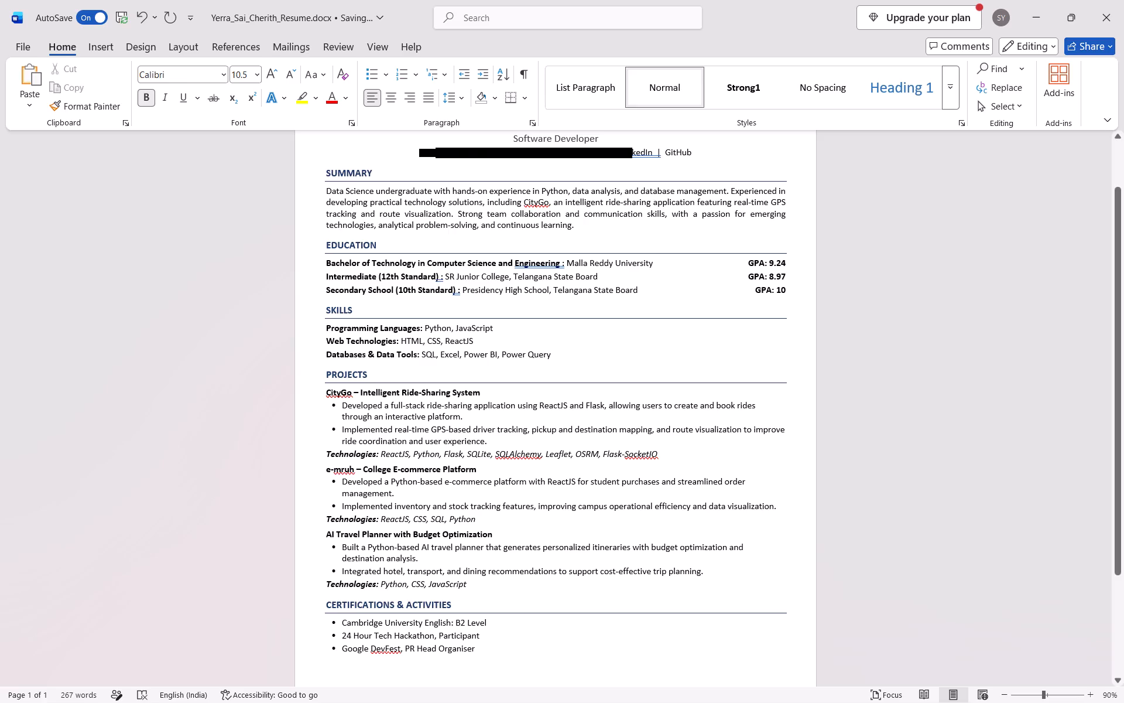
Change the GPA label to CGPA on all three Education lines.
scroll(652, 314, "down", 1)
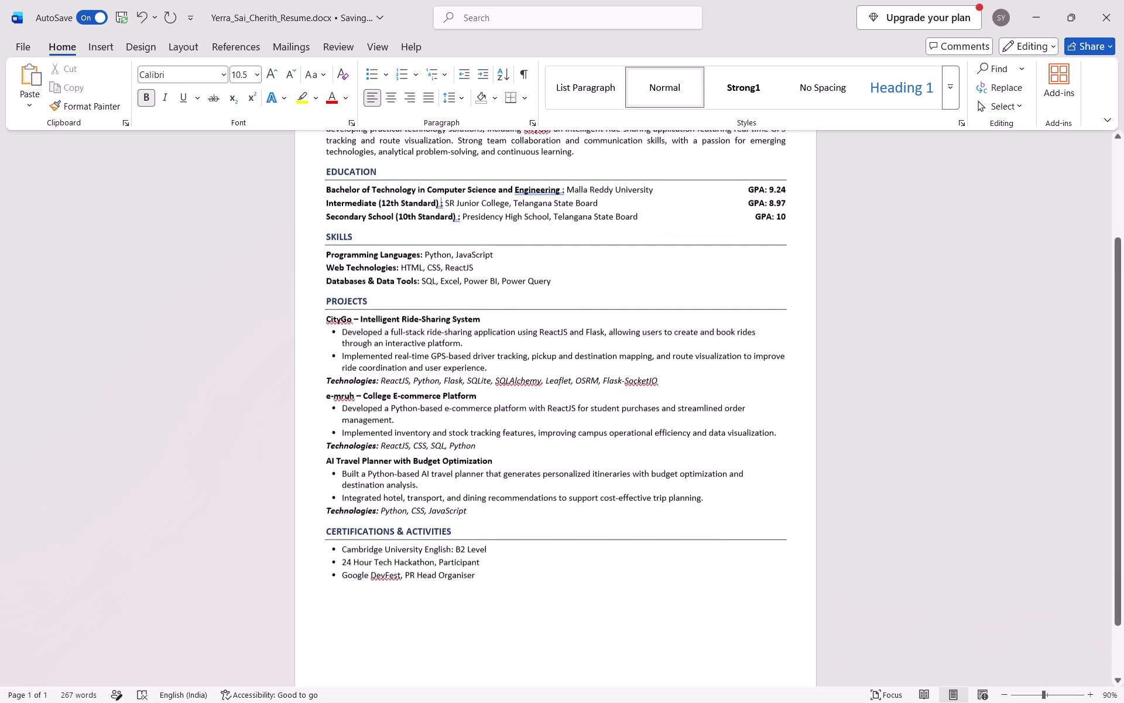
left_click(746, 187)
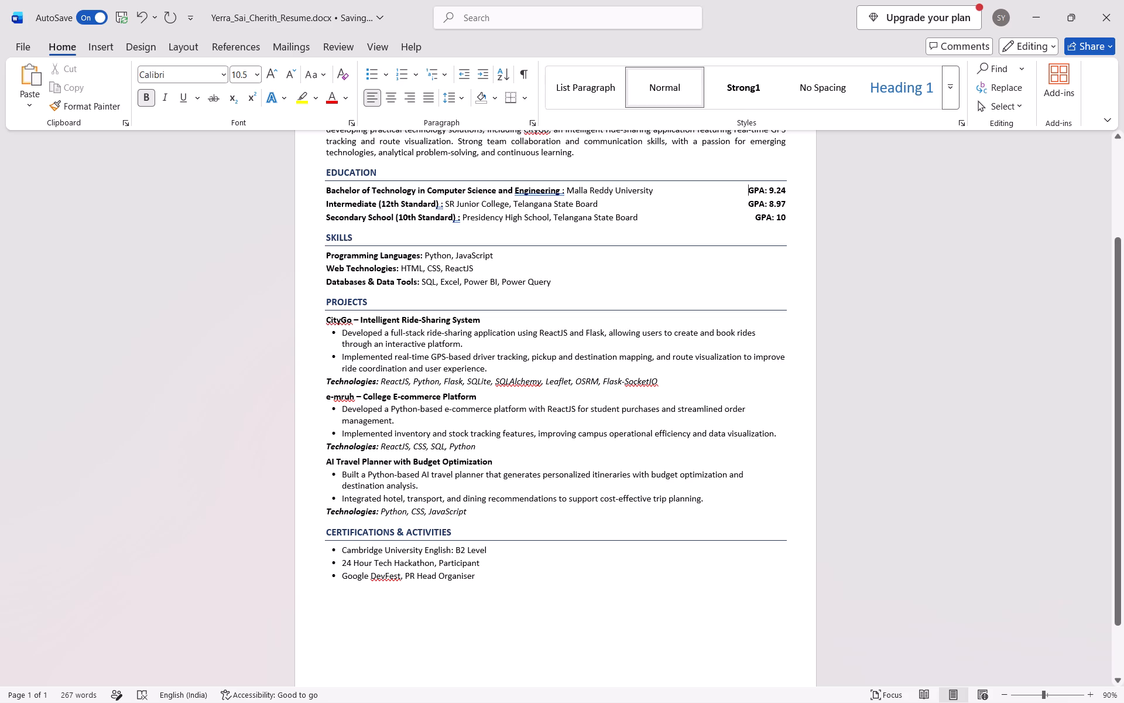
key("shift+c")
key("Down")
key("shift+c")
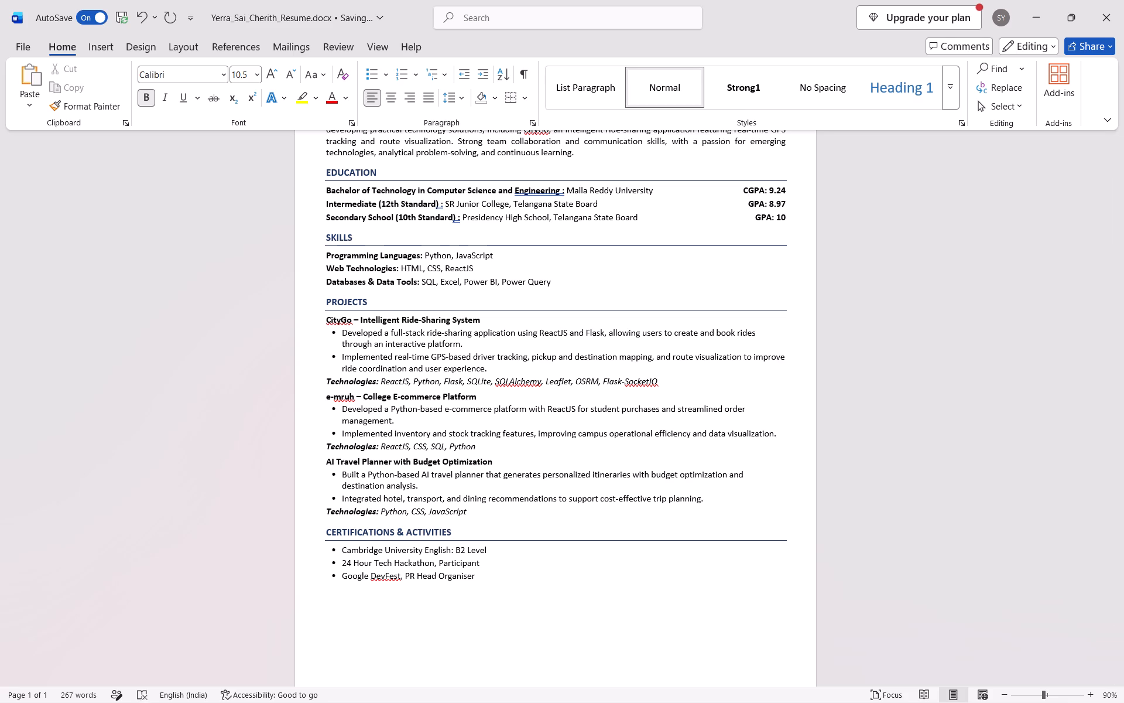
key("Down")
key("shift+c")
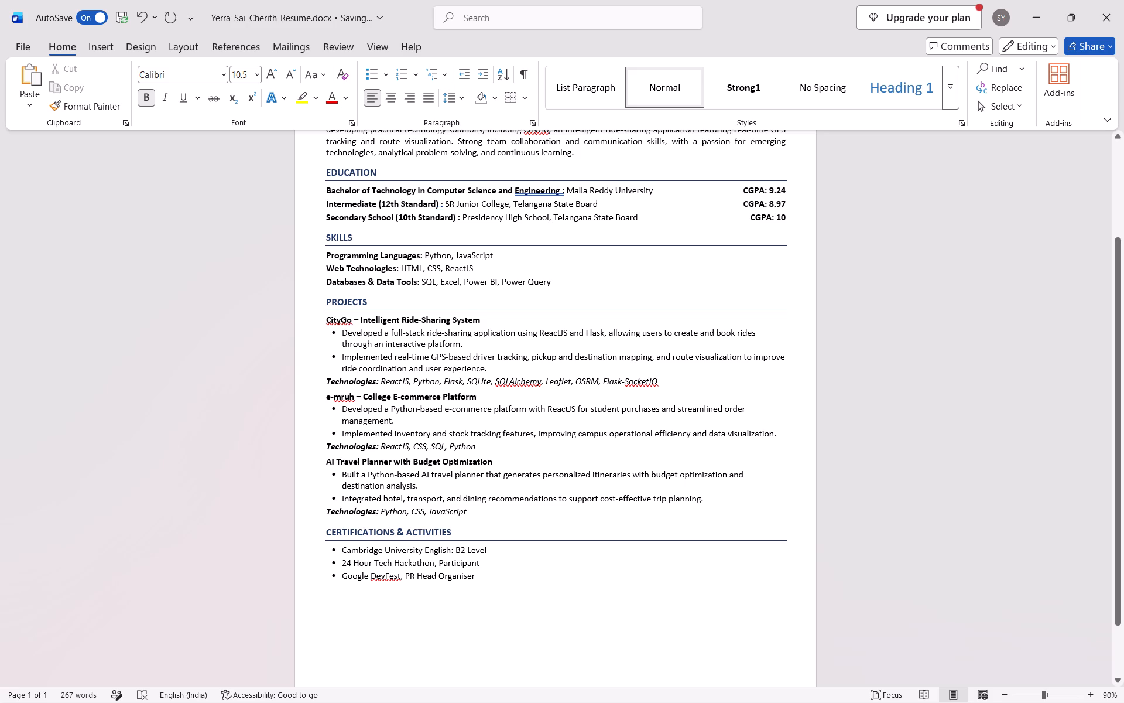
Remove the extra spaces around the vertical-bar separators that precede LinkedIn in the résumé's contact line.
scroll(574, 282, "down", 1)
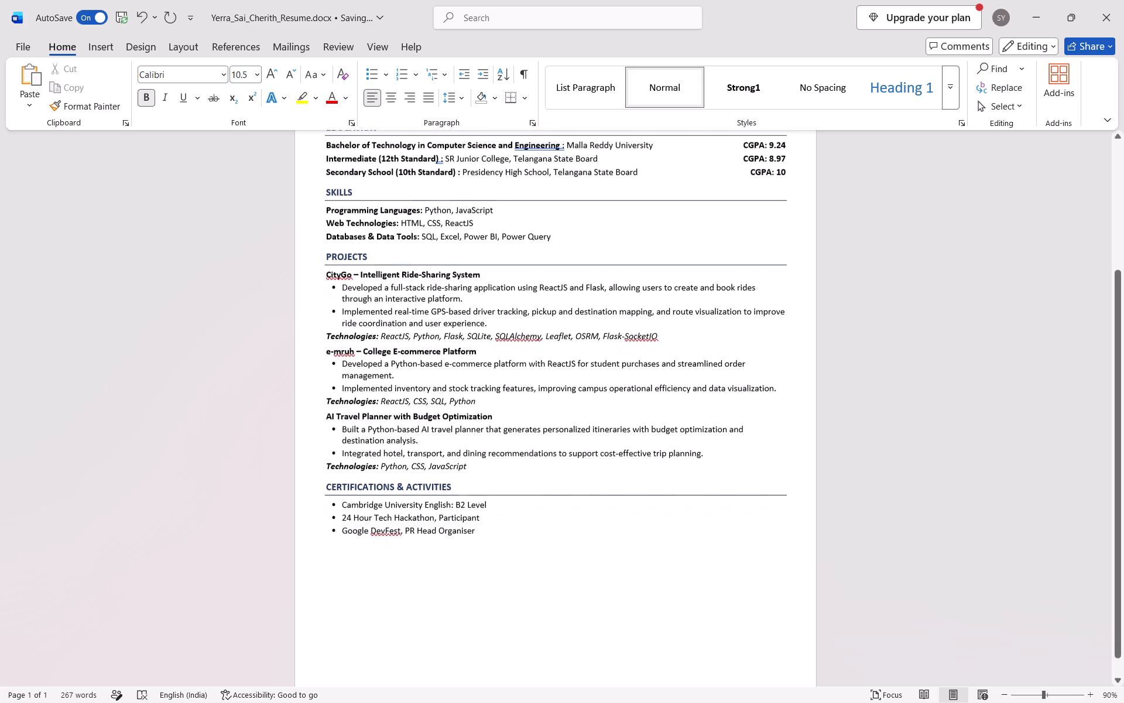
scroll(544, 436, "down", 3)
scroll(519, 483, "up", 2)
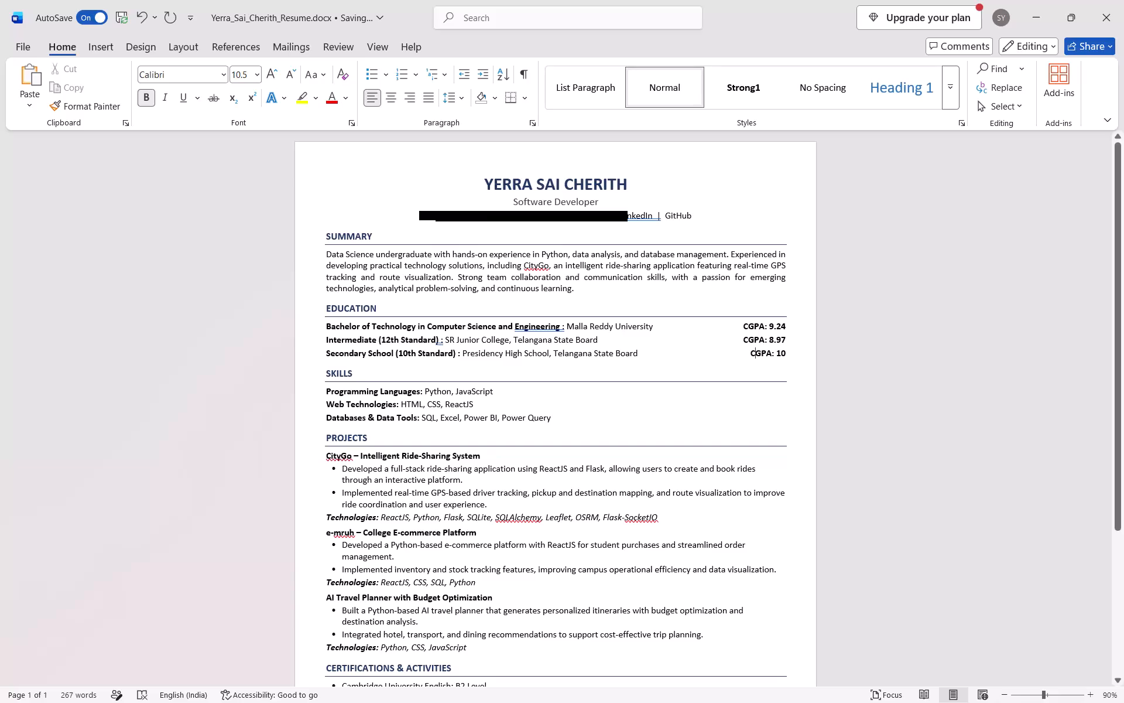
right_click(468, 214)
left_click(441, 227)
left_click(498, 217)
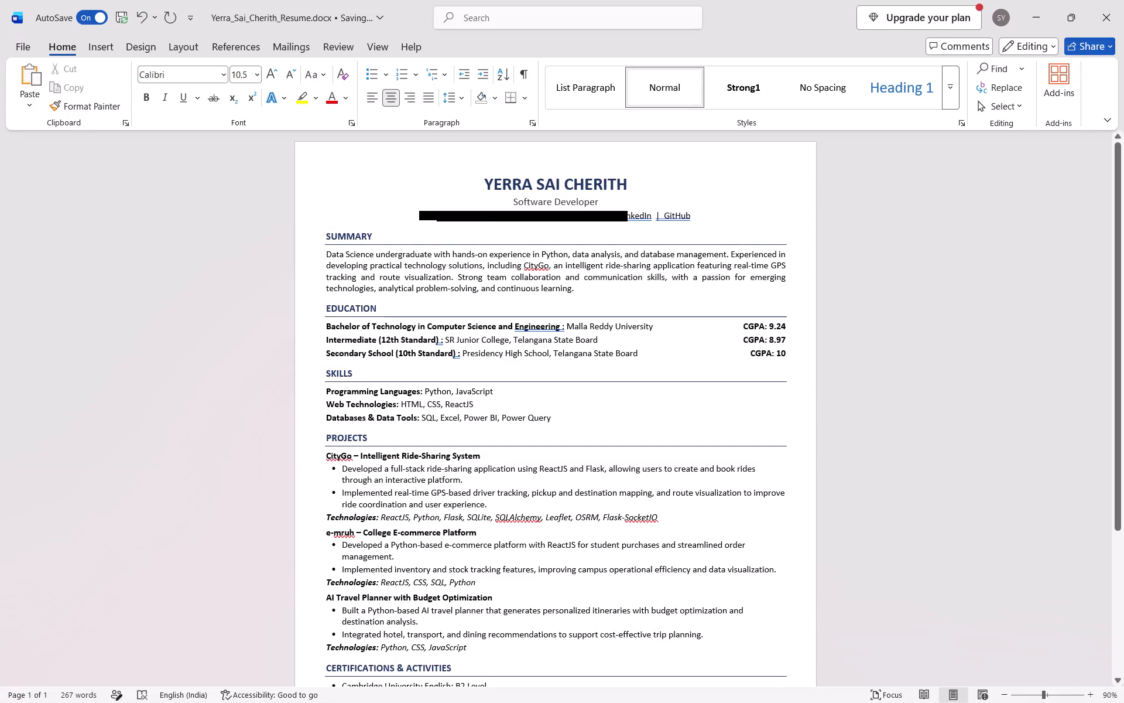
key("Left")
key("BackSpace")
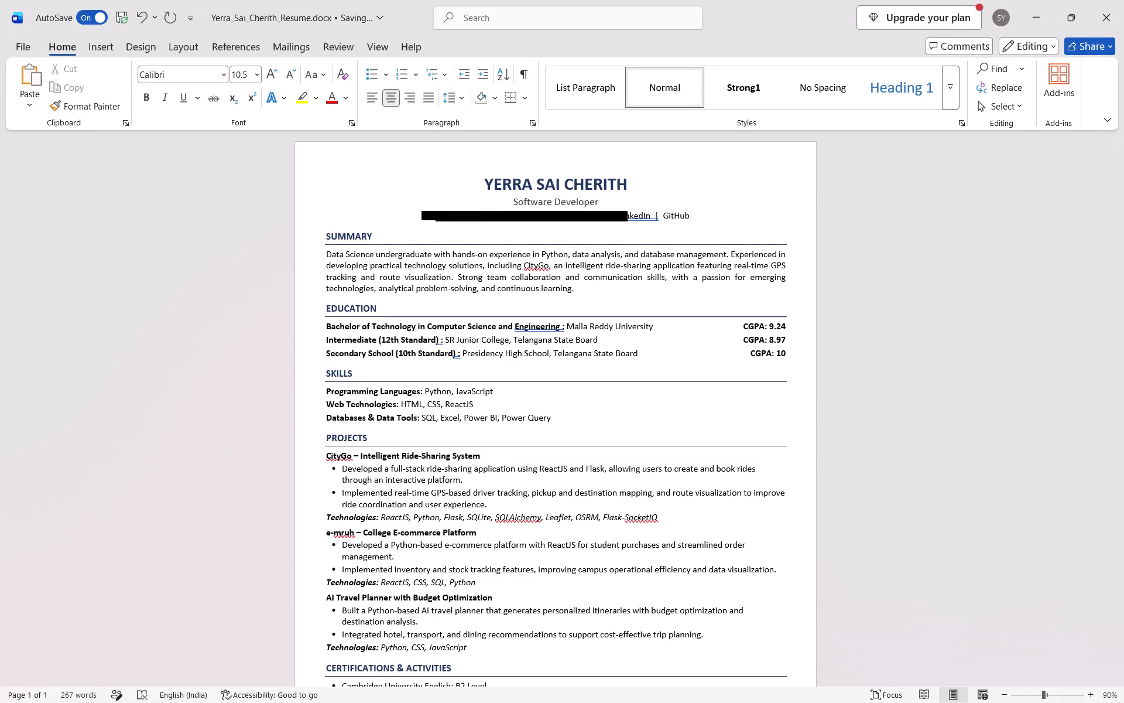
key("ctrl+Right")
key("ctrl+Right")
key("ctrl+Right")
key("ctrl+Right")
key("ctrl+Right")
key("backslash")
key("BackSpace")
key("BackSpace")
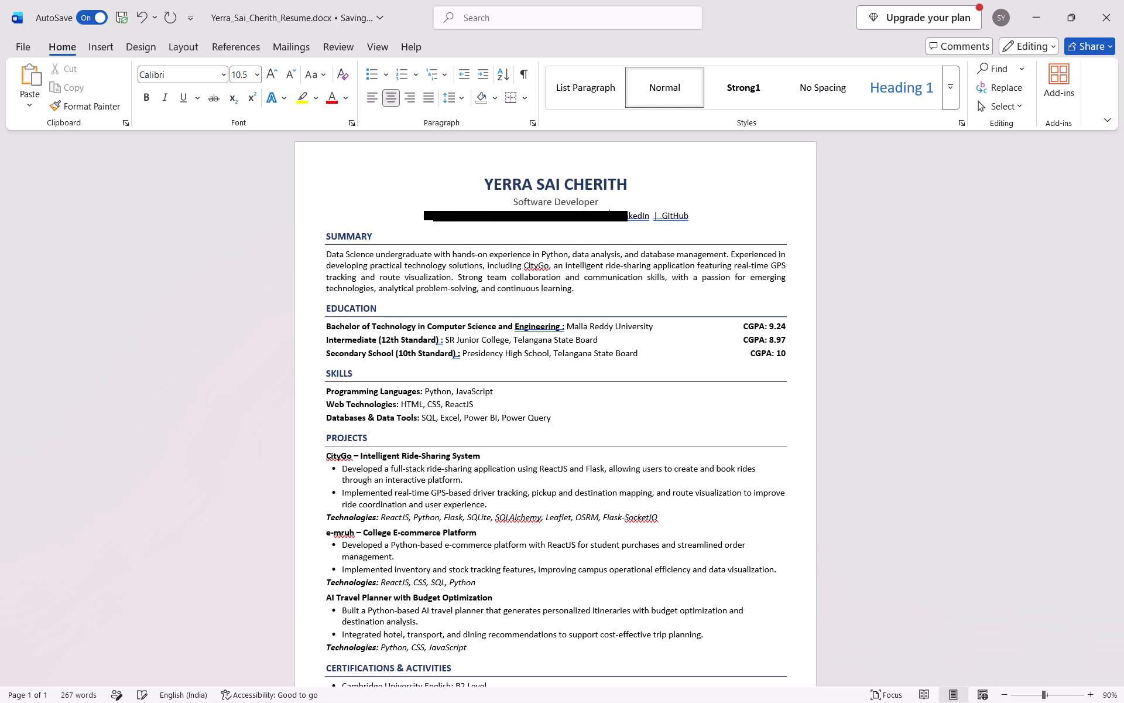
key("Right")
key("Right")
key("BackSpace")
Remove the extra space on each side of the separator between LinkedIn and GitHub in the contact line.
key("Right")
key("ctrl+Right")
key("BackSpace")
key("Right")
key("Right")
key("BackSpace")
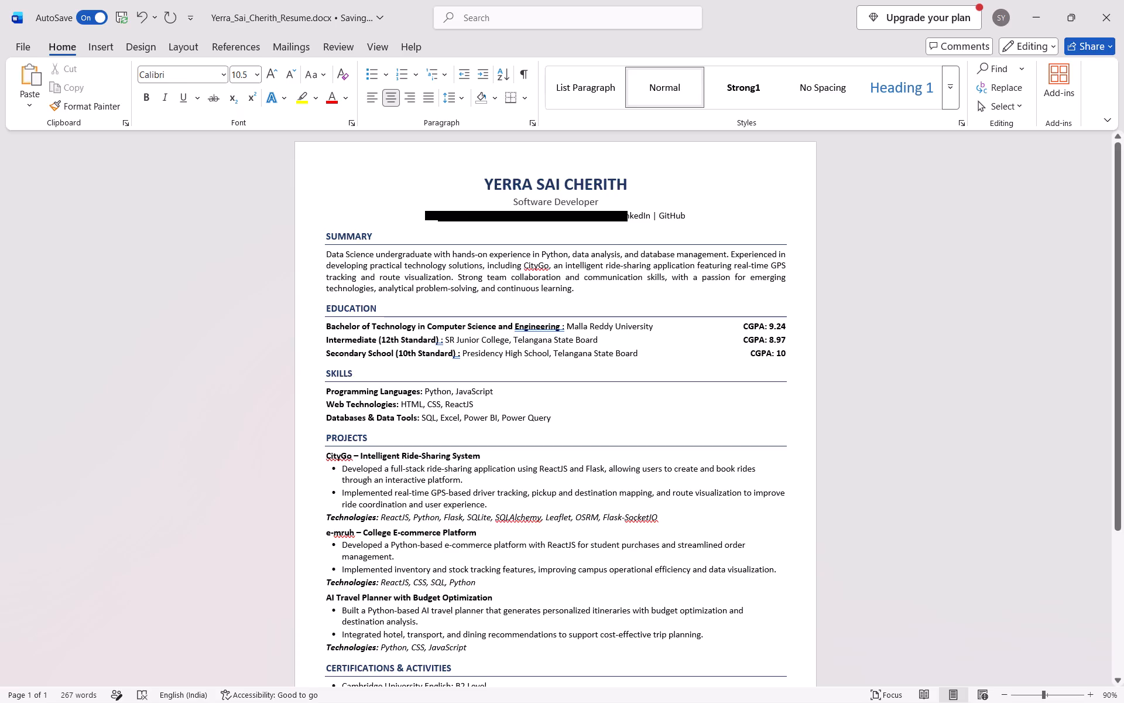
Enlarge the name heading at the top of the résumé to 26 pt.
left_click_drag(631, 181, 474, 173)
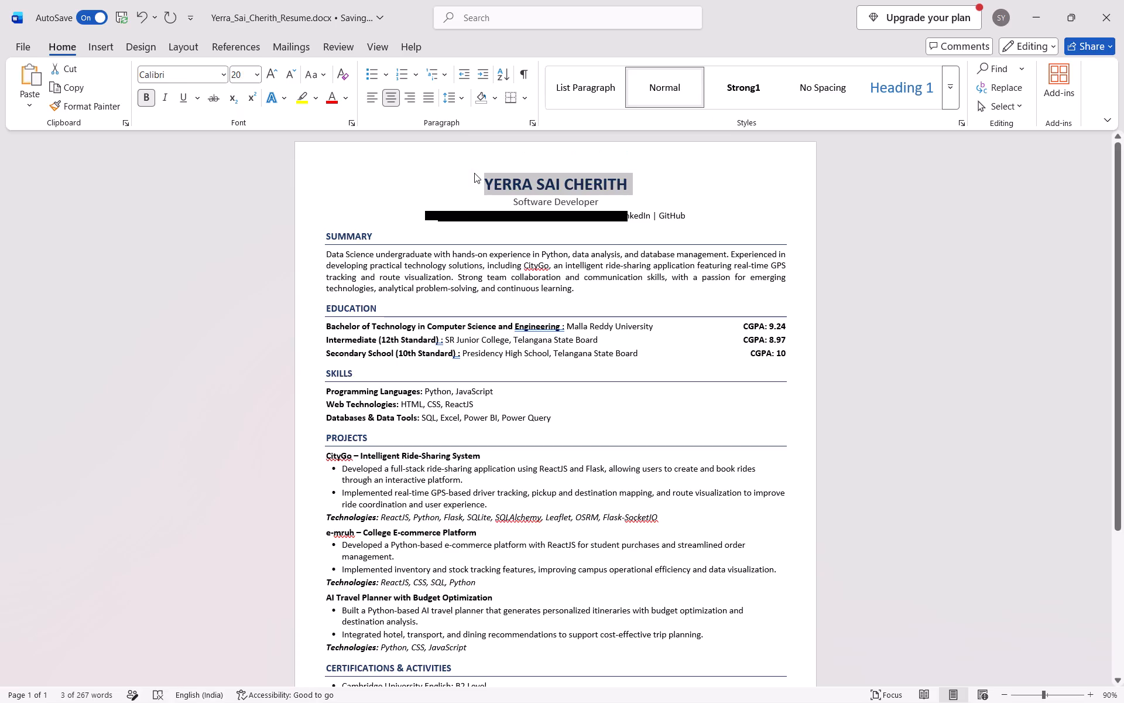
left_click(272, 73)
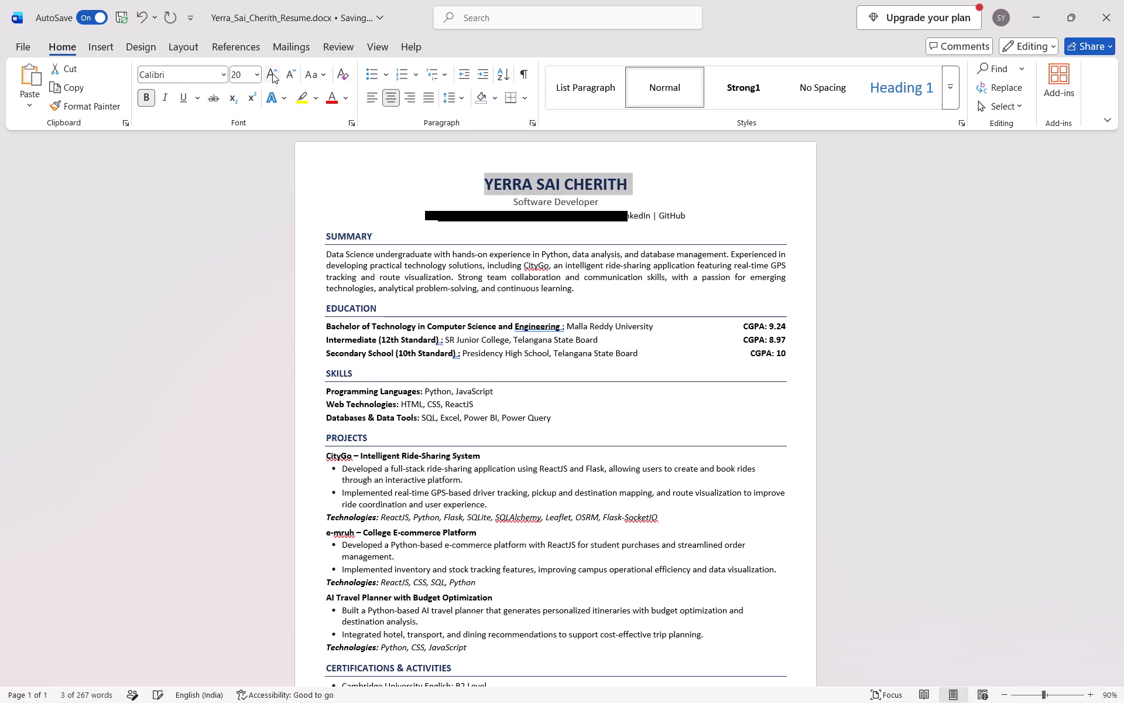
left_click(272, 73)
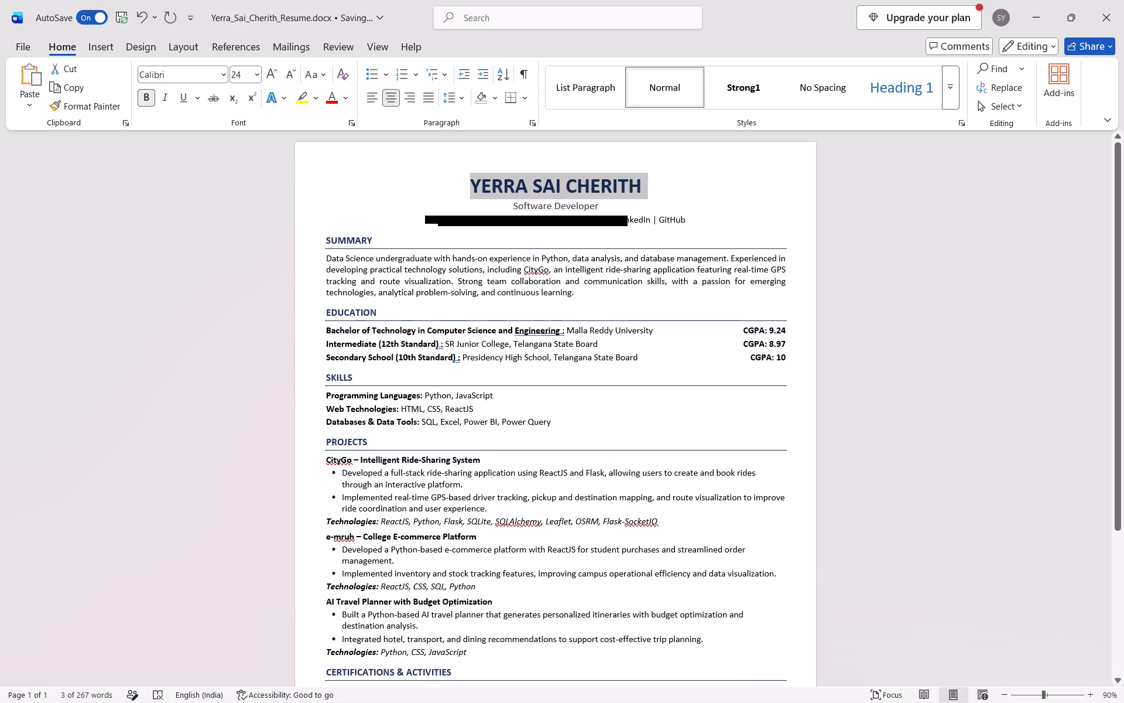
left_click(511, 204)
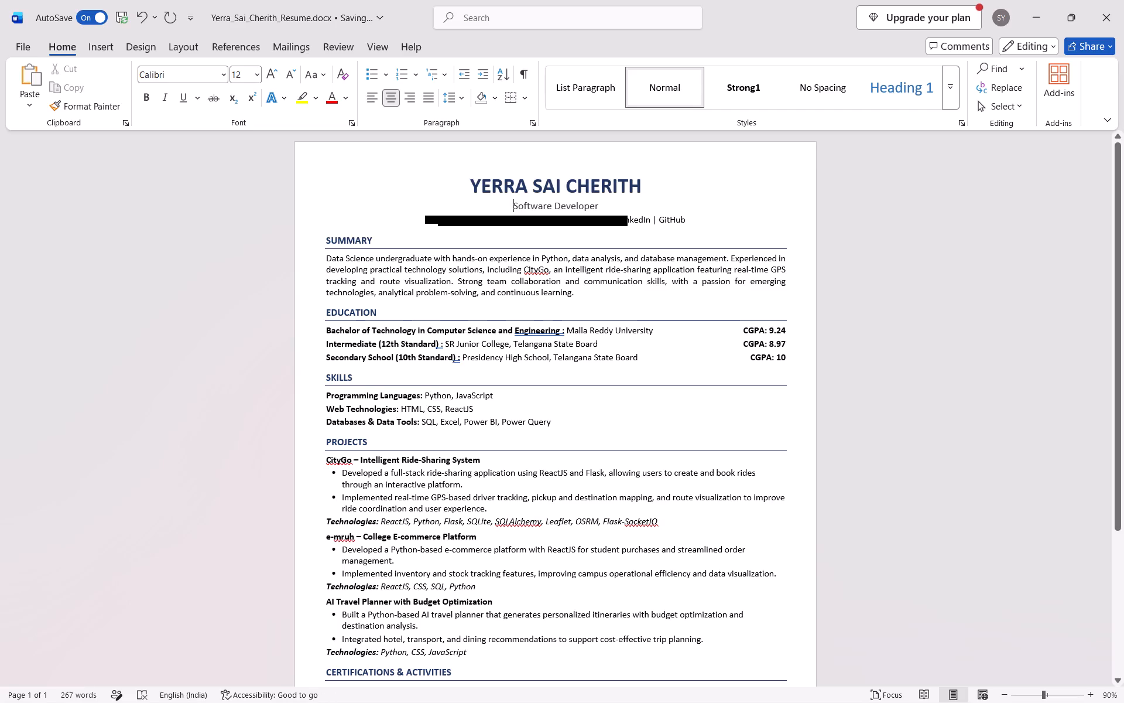
left_click_drag(426, 219, 693, 215)
left_click(693, 215)
left_click_drag(470, 190, 635, 186)
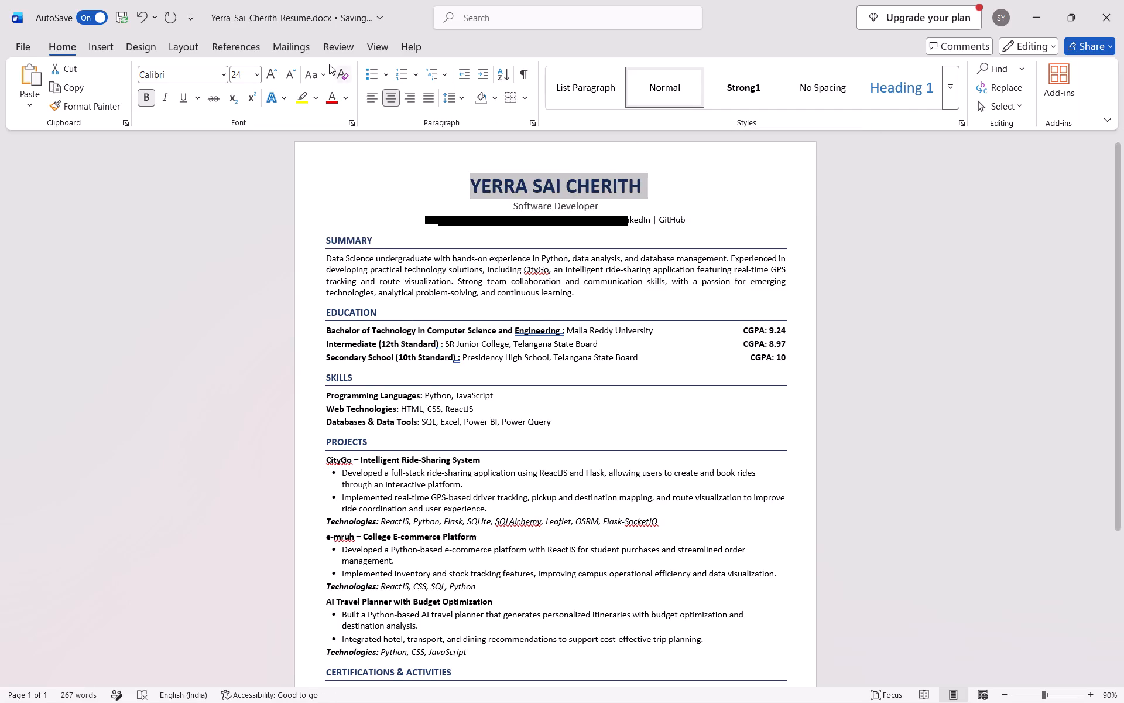
left_click(270, 73)
left_click(270, 73)
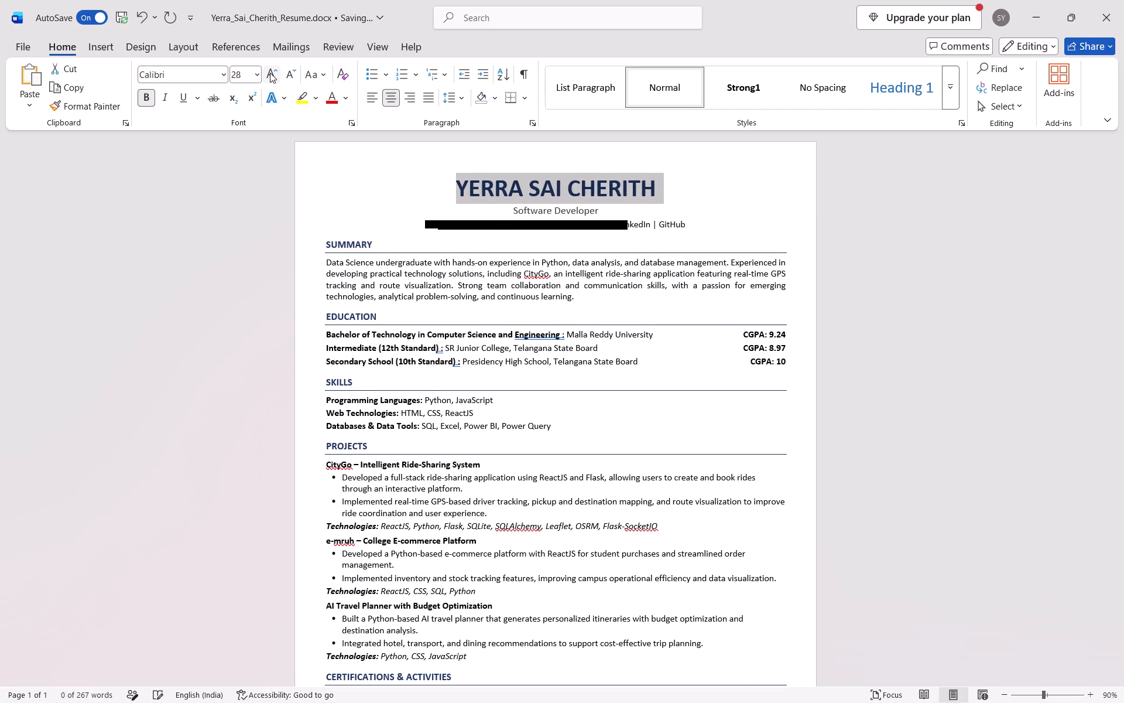
left_click(270, 73)
left_click(286, 74)
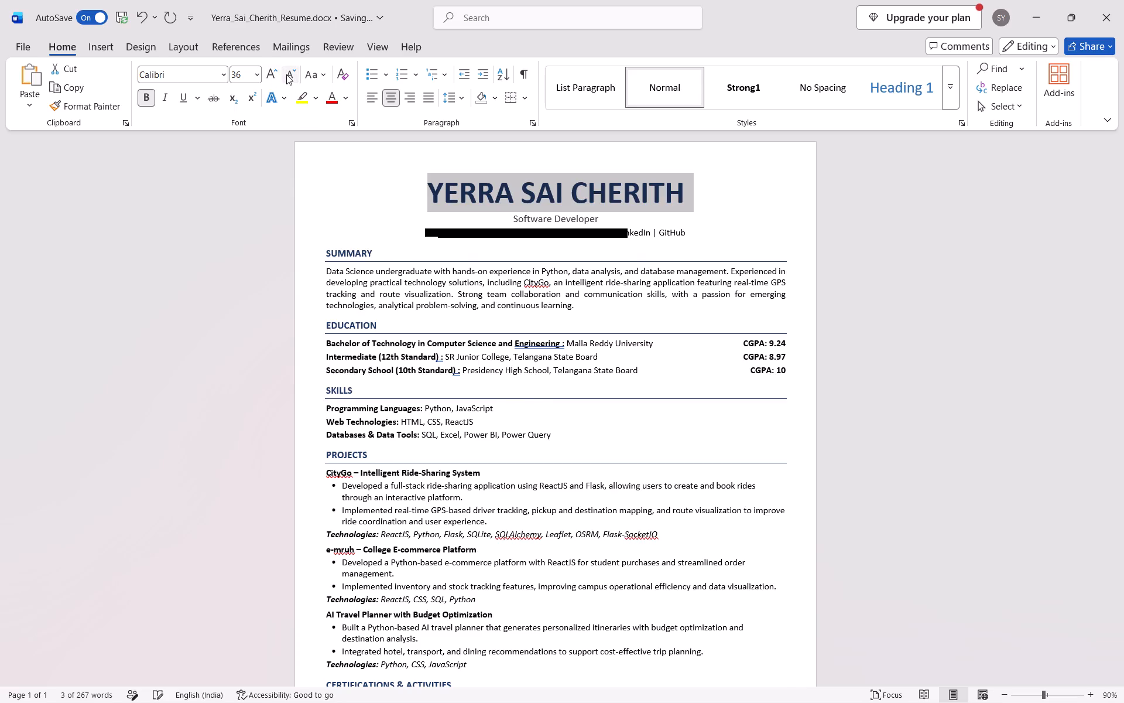
left_click(286, 74)
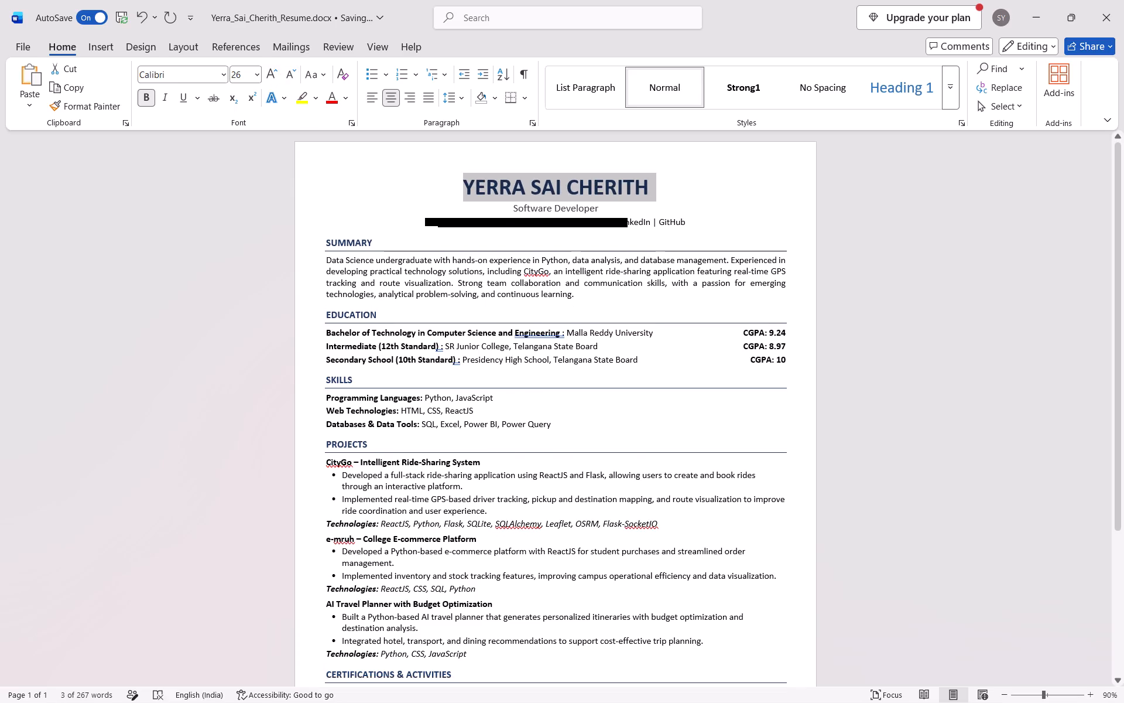
left_click(493, 362)
Enlarge the "Software Developer" title to 14 pt and the contact line below it to 11 pt.
scroll(493, 362, "down", 6)
scroll(493, 362, "up", 8)
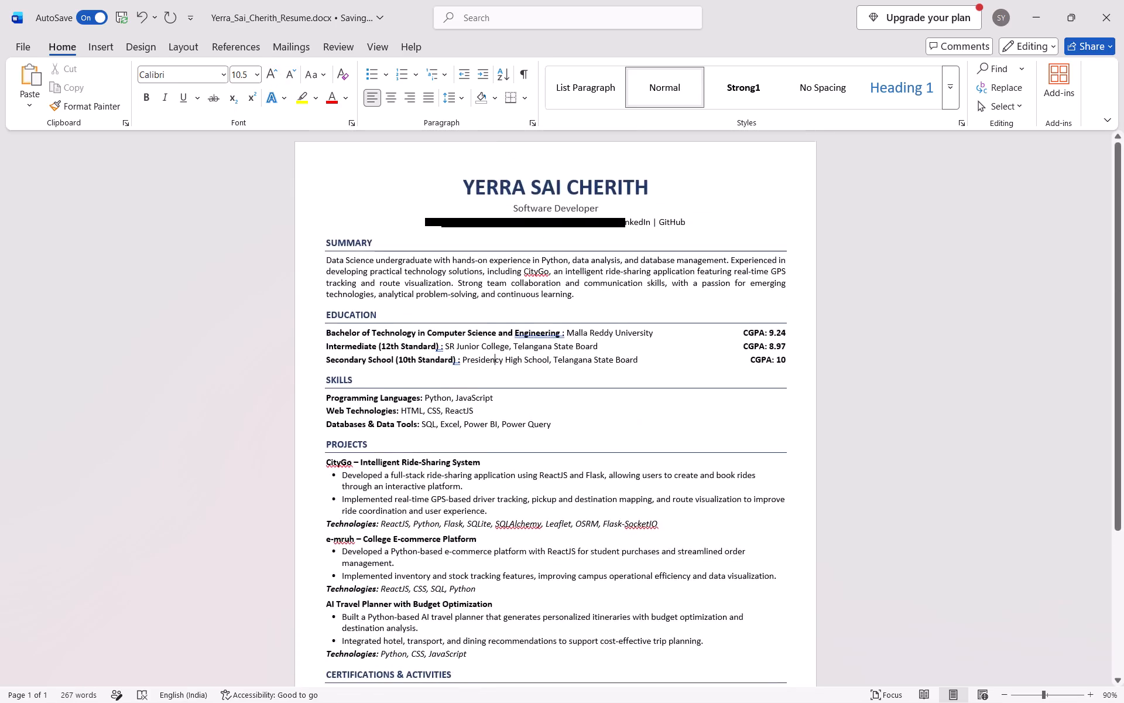
scroll(504, 342, "down", 6)
scroll(504, 342, "up", 5)
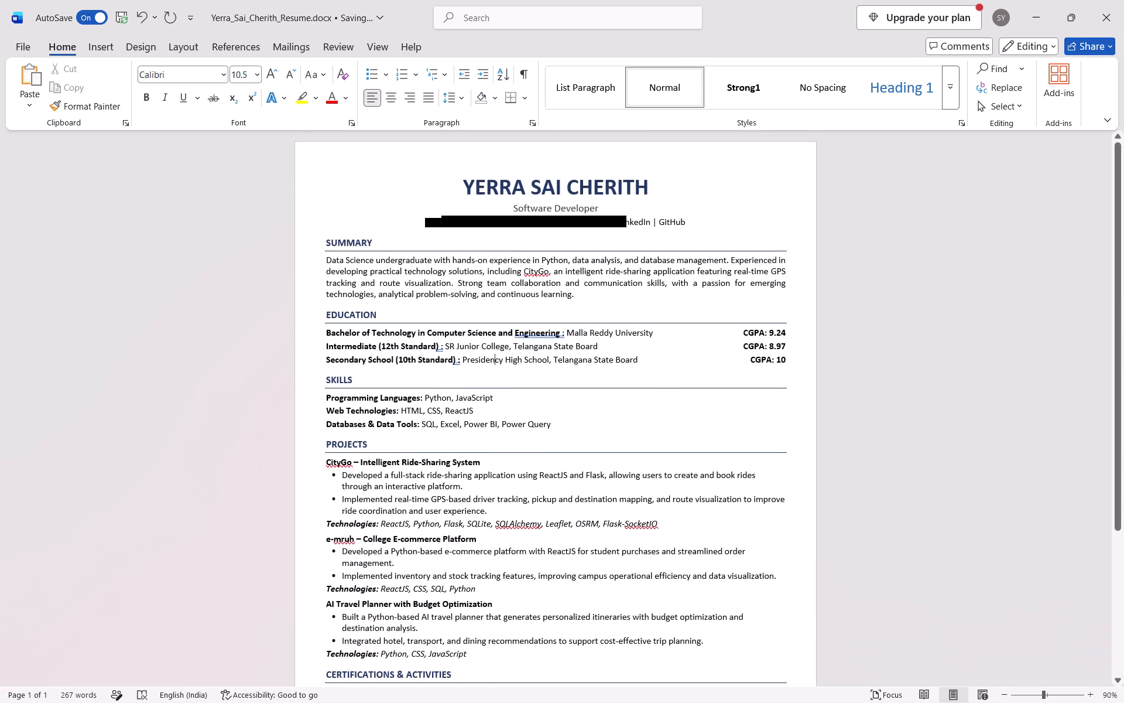
left_click_drag(510, 206, 684, 221)
left_click(269, 75)
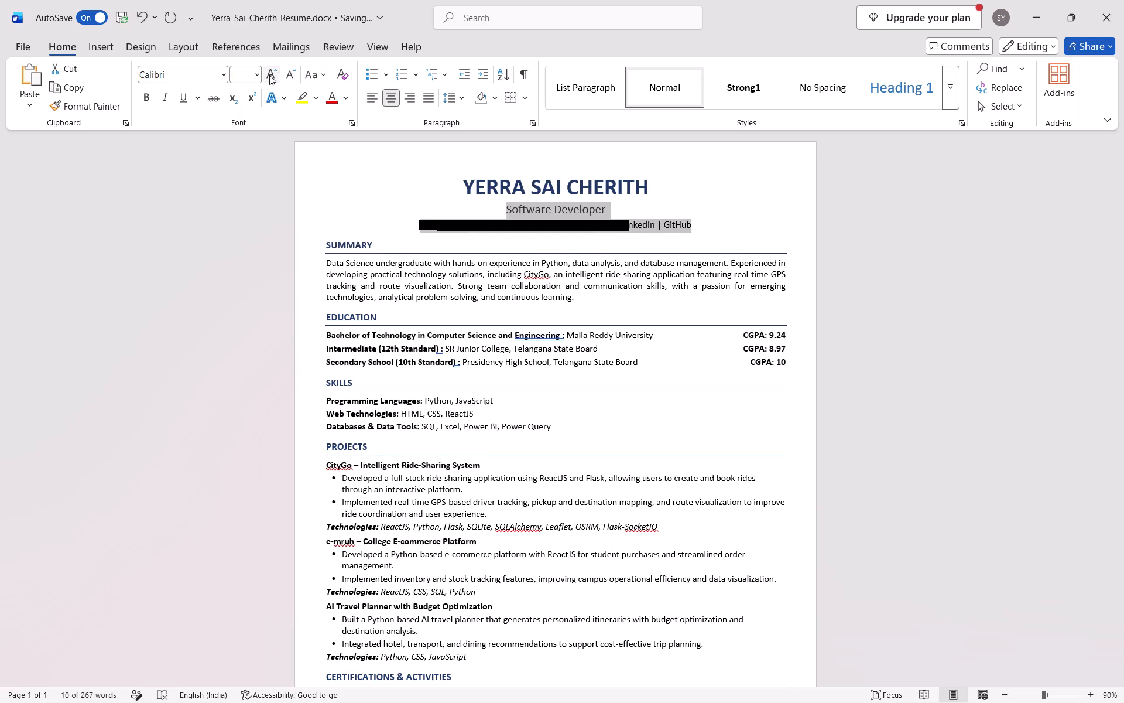
left_click(284, 74)
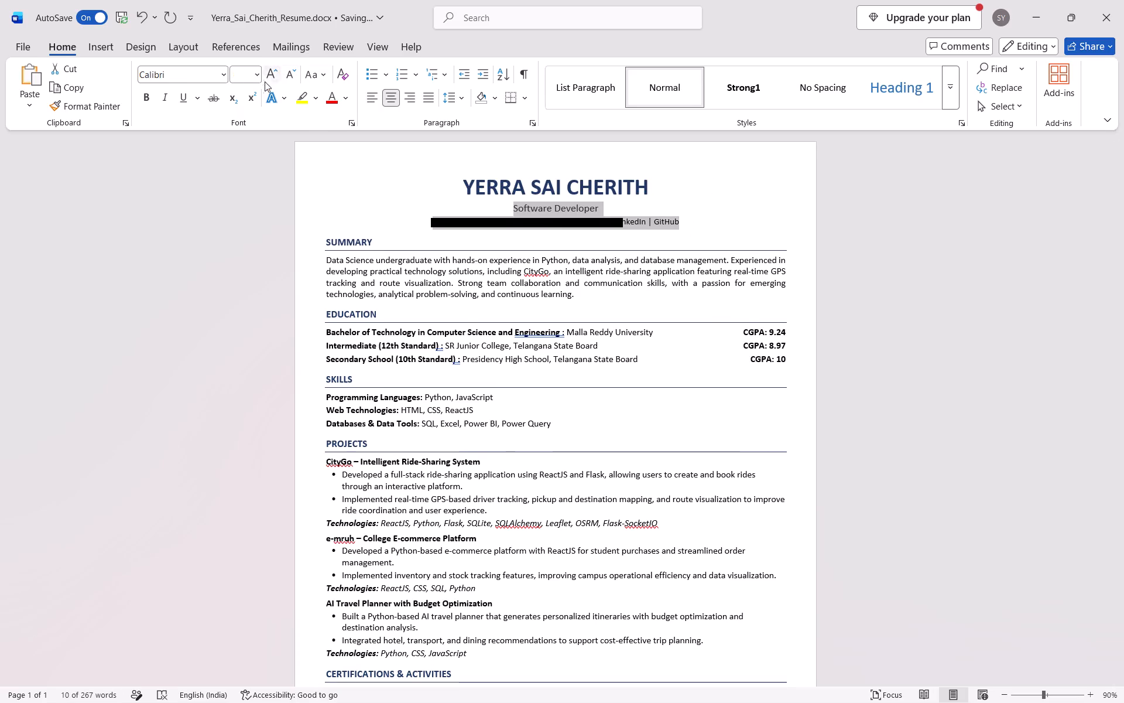
left_click(269, 74)
left_click(399, 217)
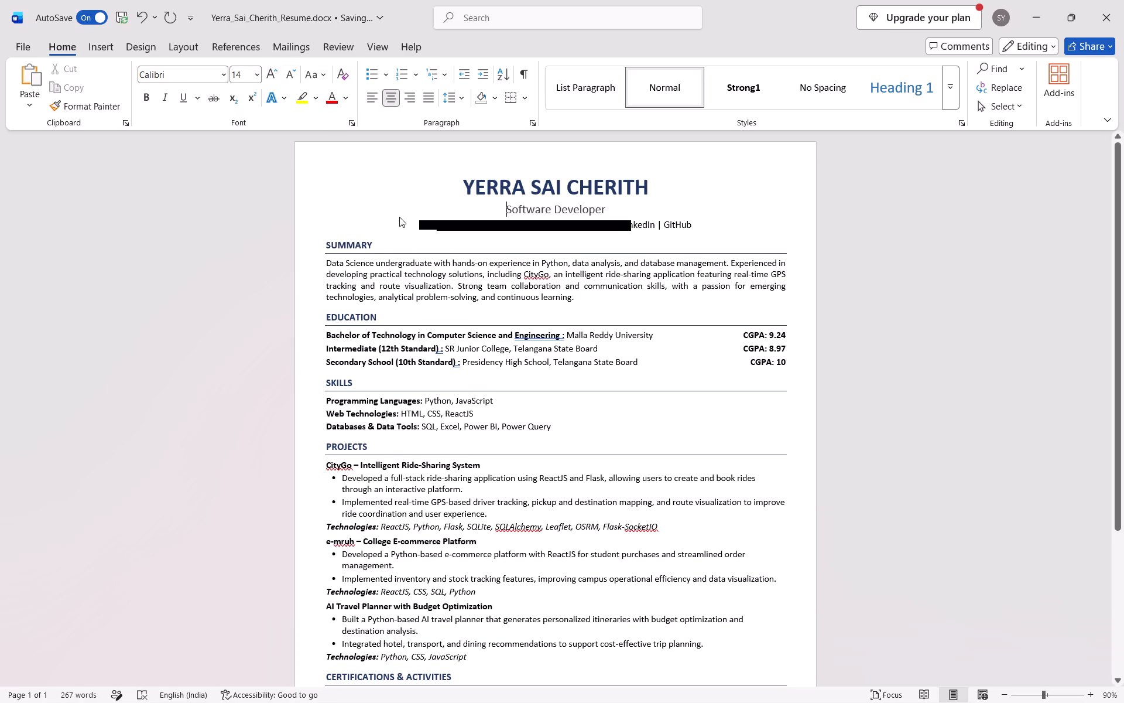
Check the font sizes of the Summary heading and contact line, and review the résumé's overall page layout.
left_click_drag(375, 243, 364, 243)
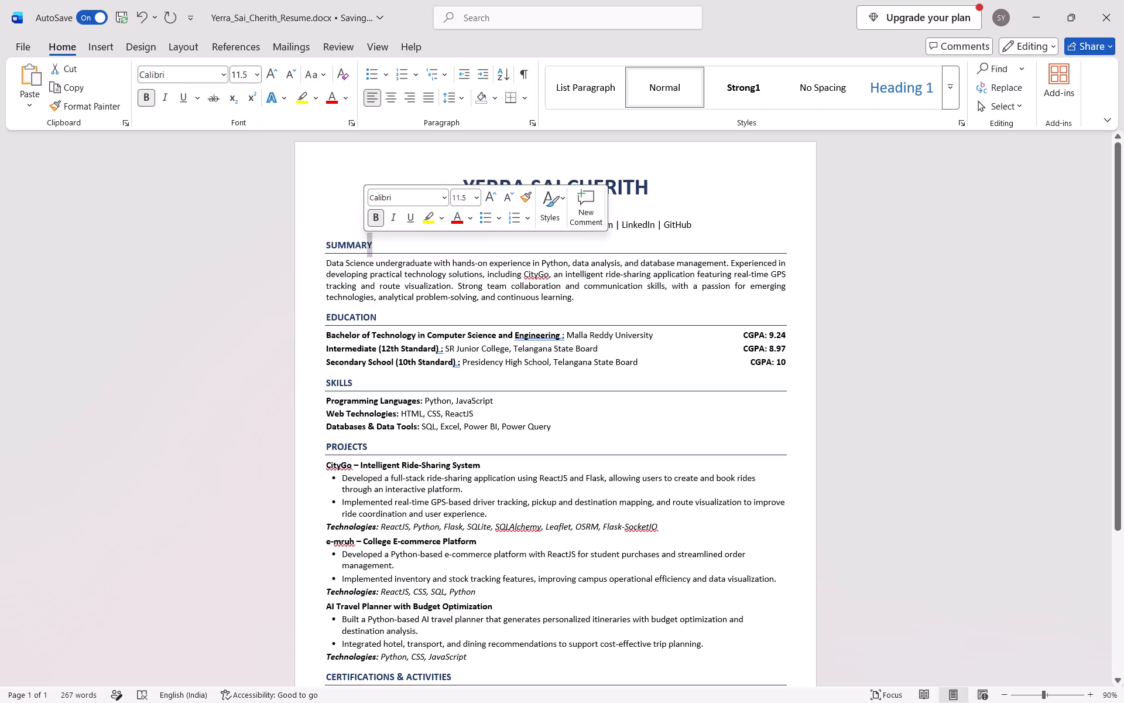
left_click(364, 243)
left_click(577, 221)
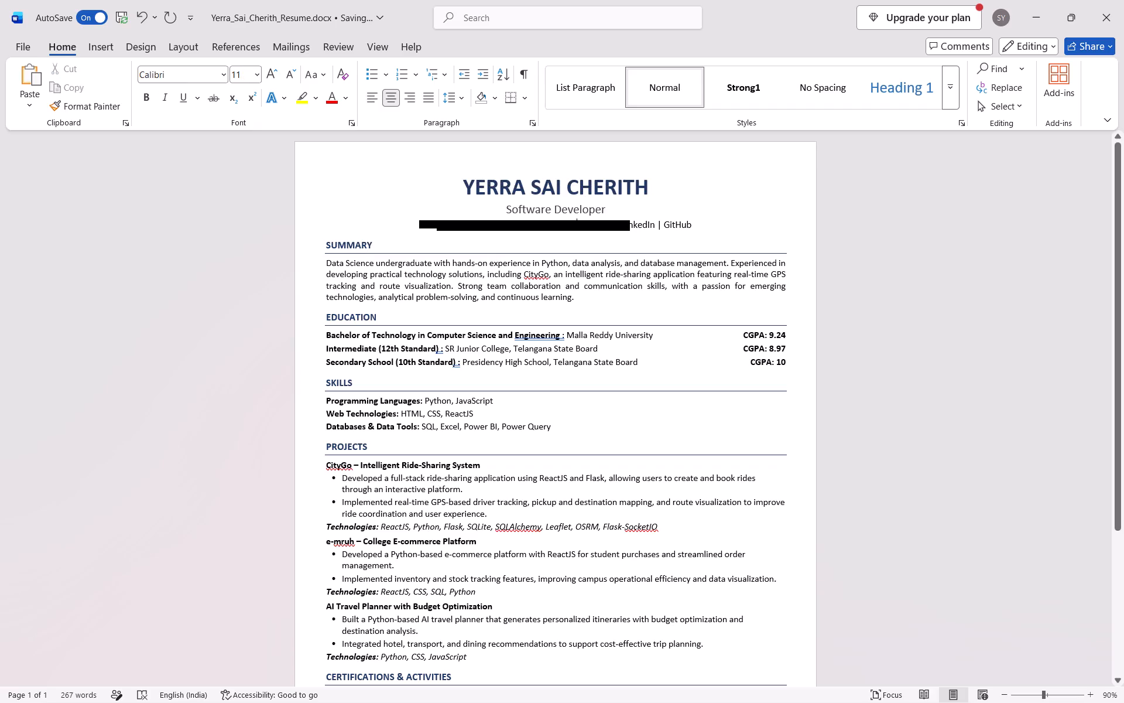
double_click(351, 246)
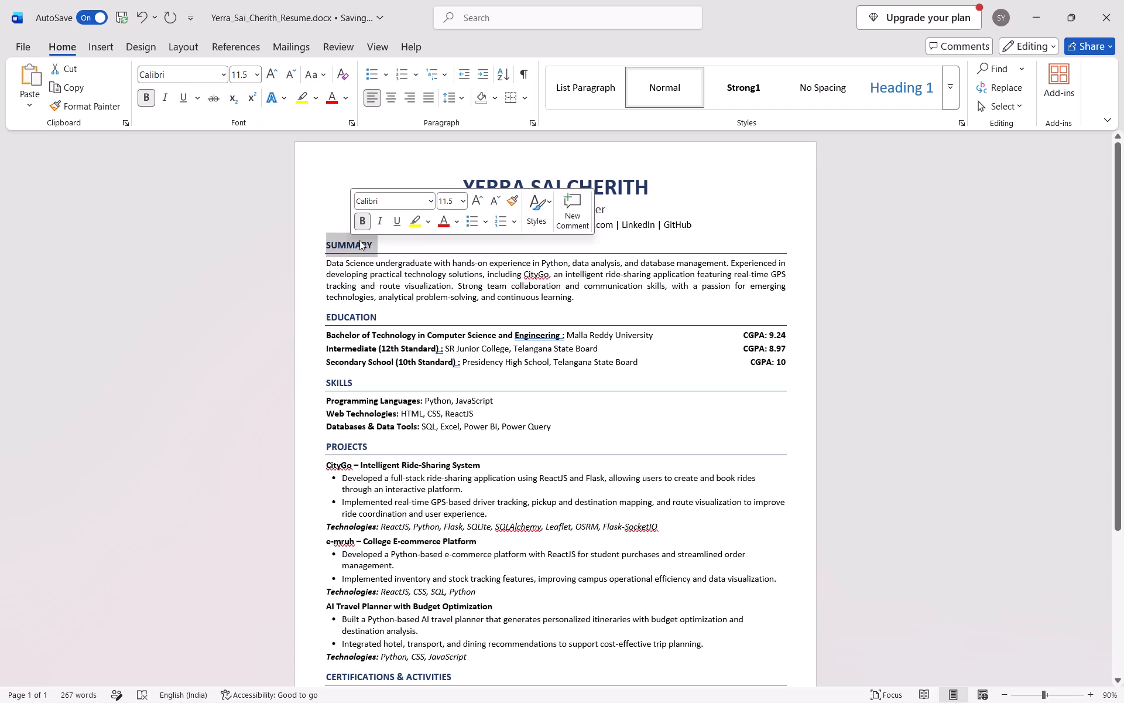
left_click(361, 239)
scroll(357, 247, "down", 2)
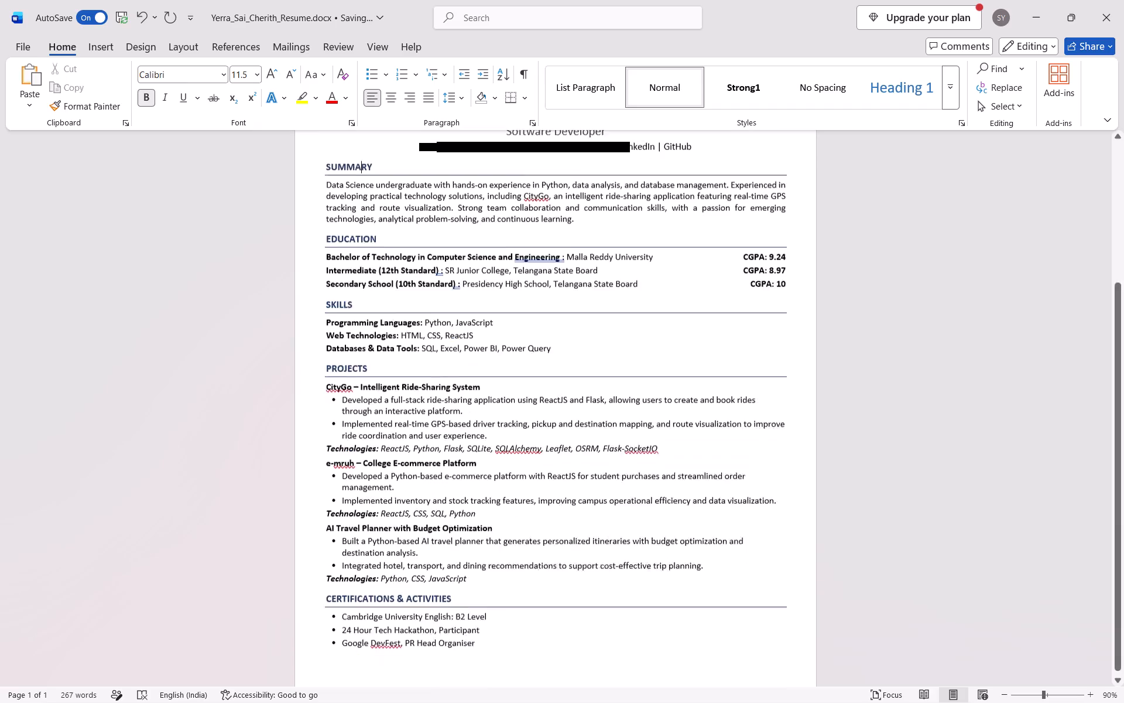
scroll(357, 247, "down", 1)
scroll(357, 247, "up", 2)
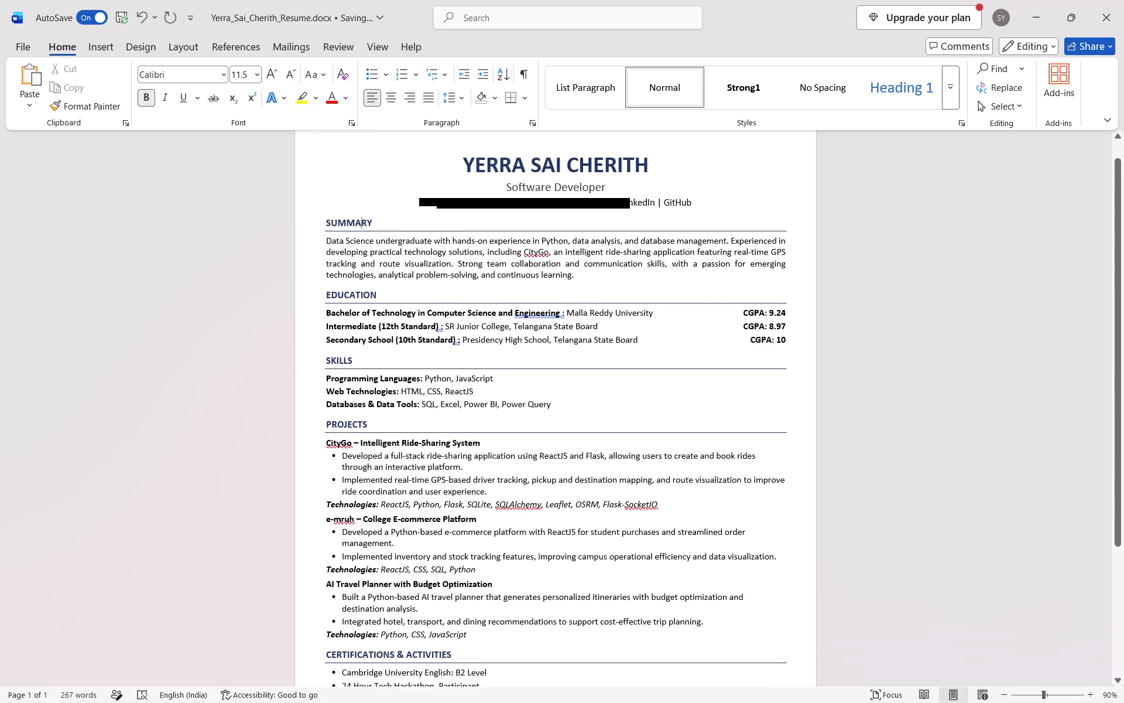
Switch to the unsaved Document1 draft of the résumé and close it without saving.
key("alt+Tab")
key("alt+Tab")
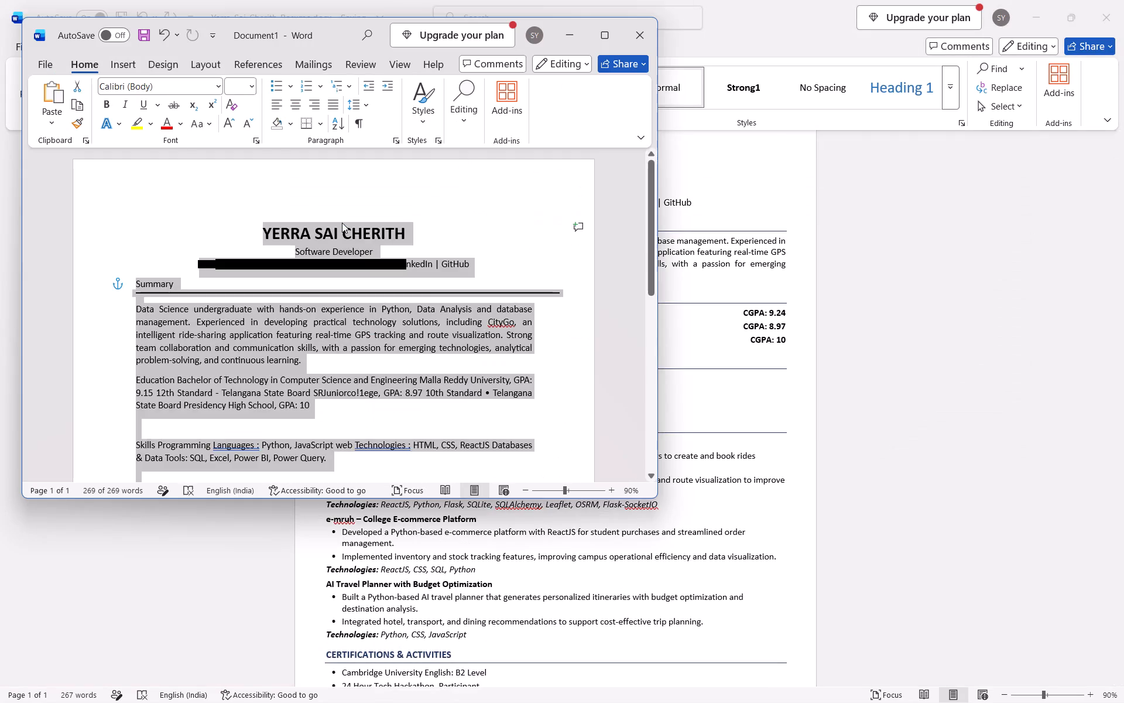
left_click(409, 336)
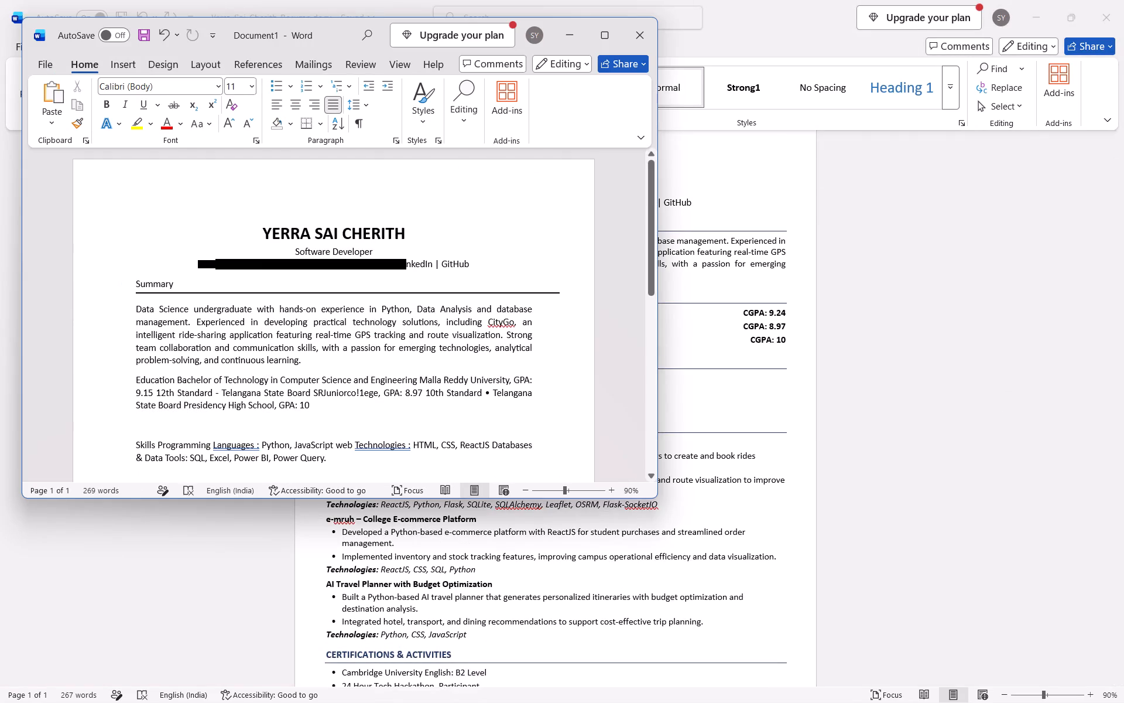
left_click(632, 28)
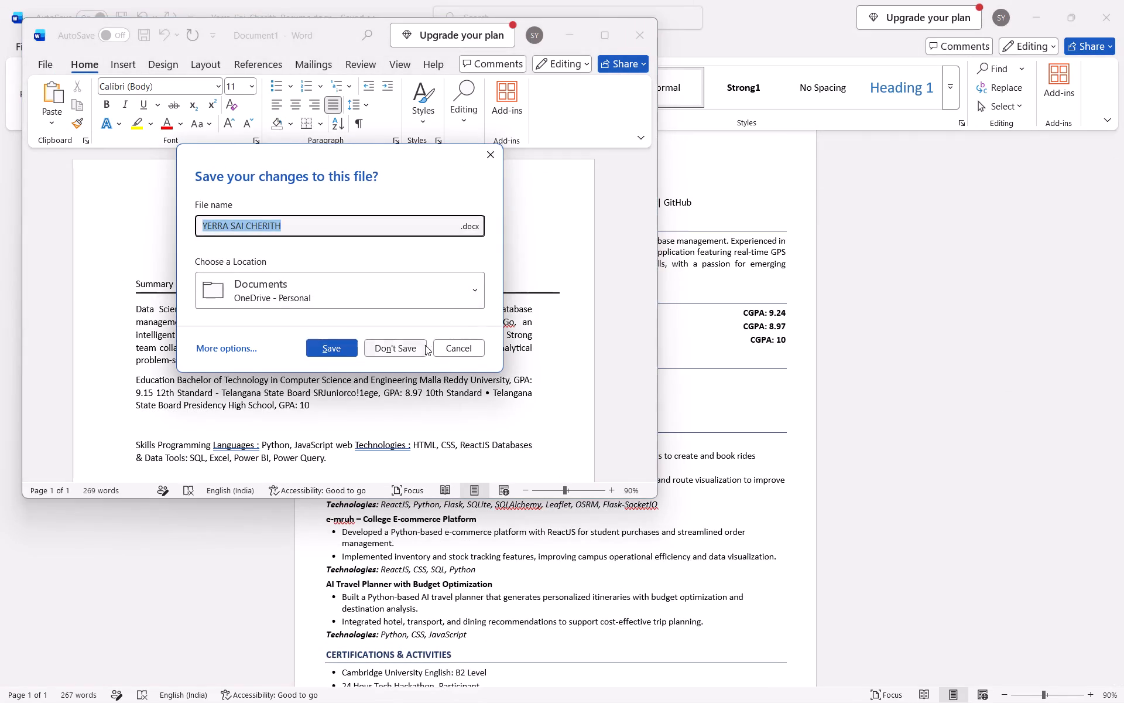
left_click(421, 343)
Switch to the Data Analyst résumé PDF in Edge, examine its header and section layout for comparison, and return to the Word résumé.
key("alt+Tab")
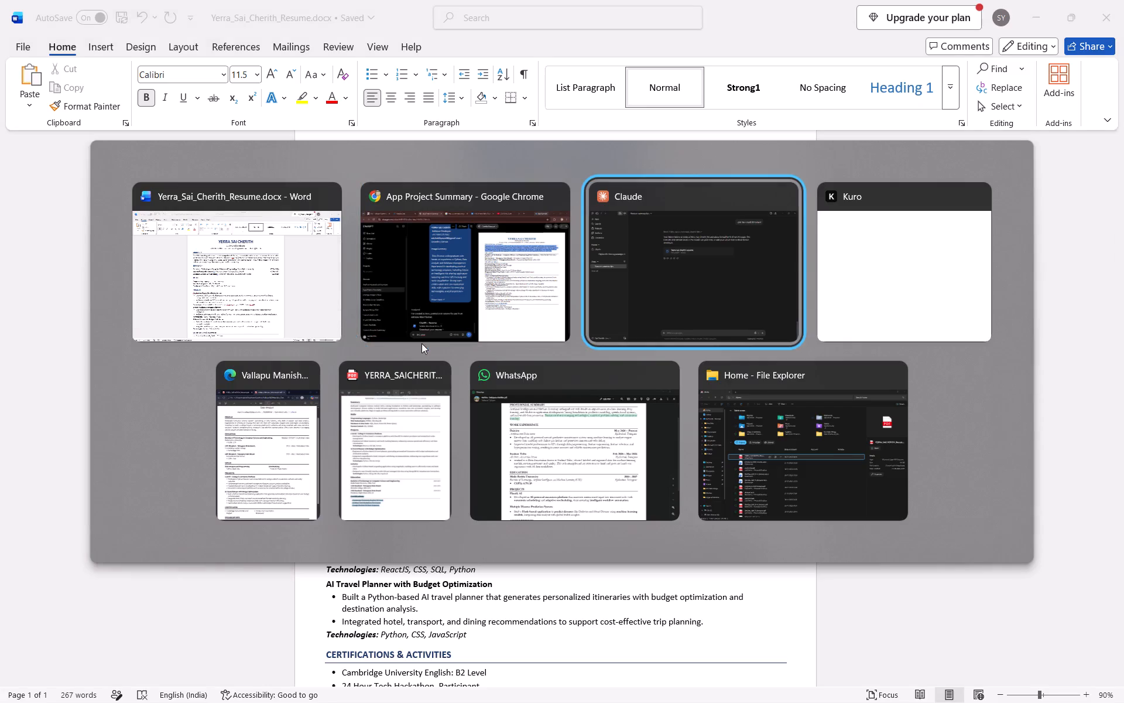
key("alt+Tab")
key("alt+Tab")
key("alt+Tab")
scroll(712, 266, "up", 1)
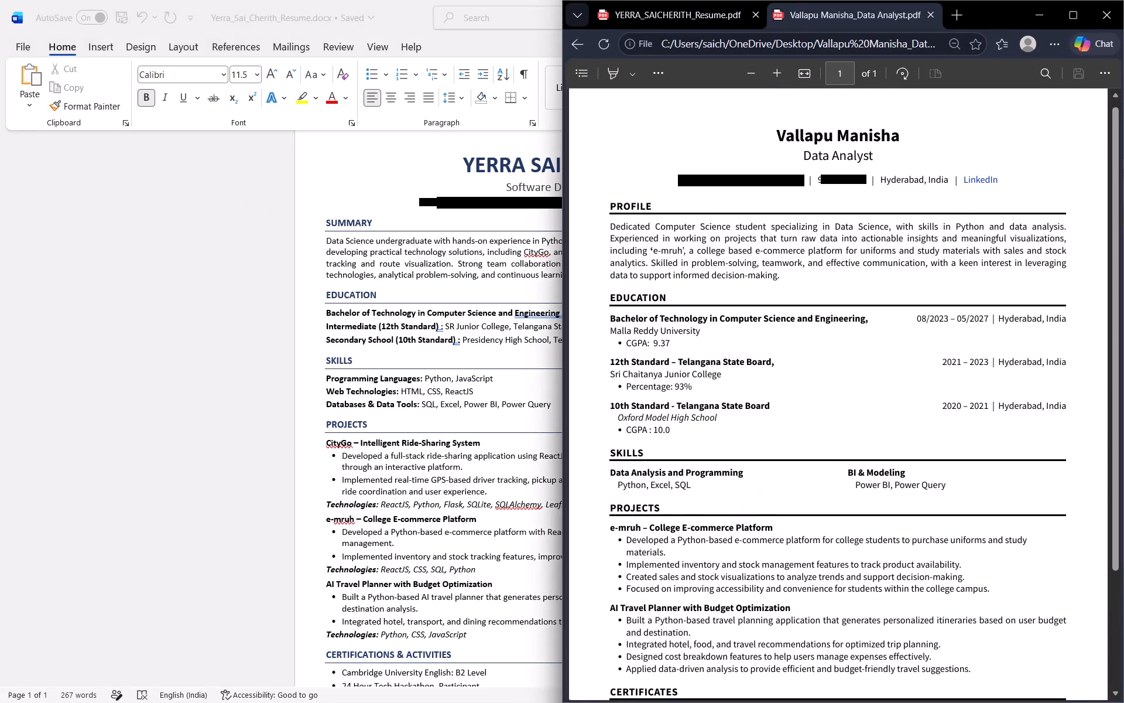
scroll(712, 266, "up", 1)
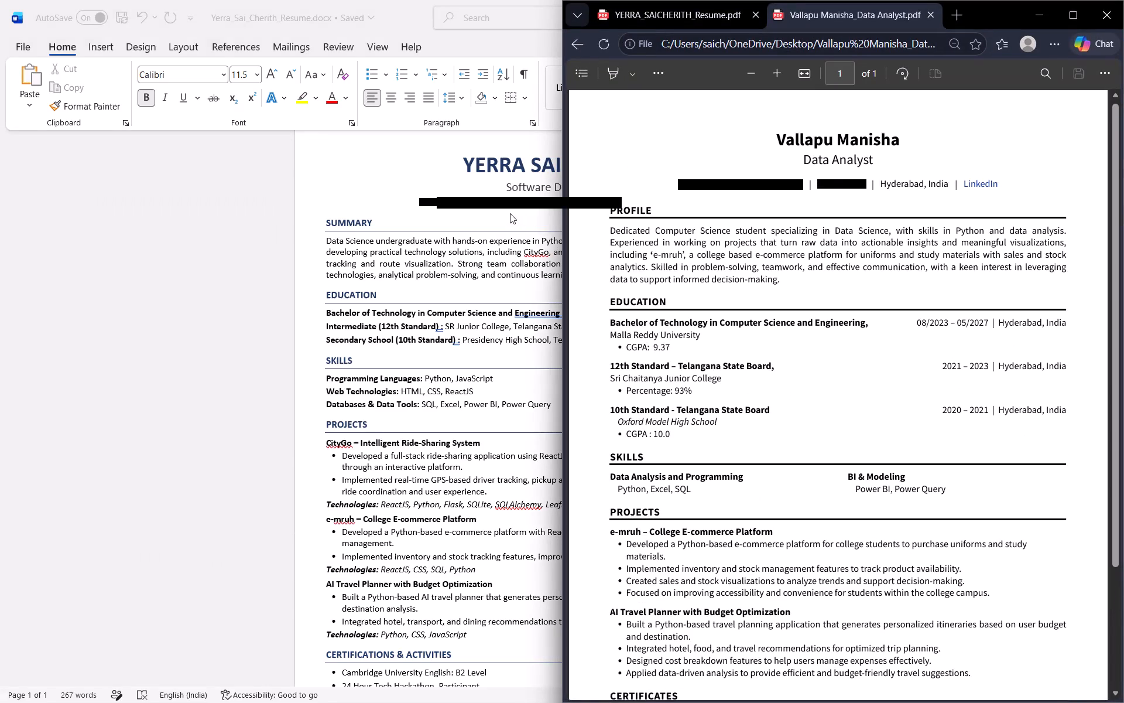
left_click(510, 213)
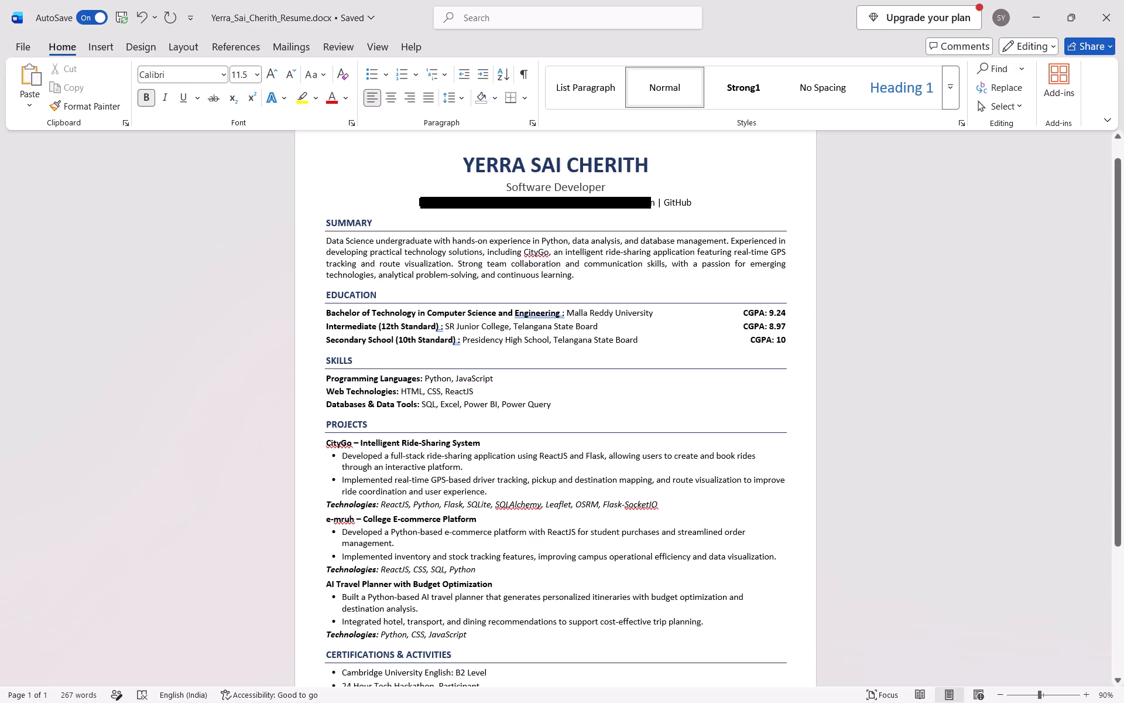
Add "Hyderabad, India | " before LinkedIn in the résumé's contact line, using the Data Analyst résumé PDF as reference.
key("alt+Tab")
key("alt+Tab")
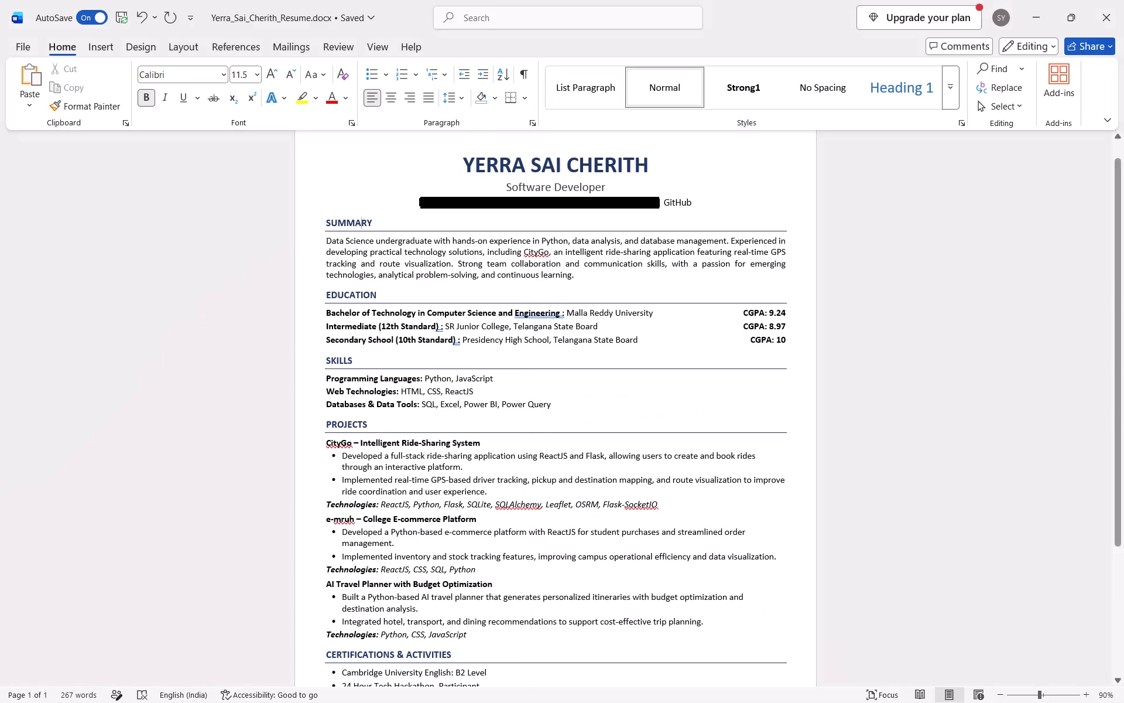
left_click(623, 202)
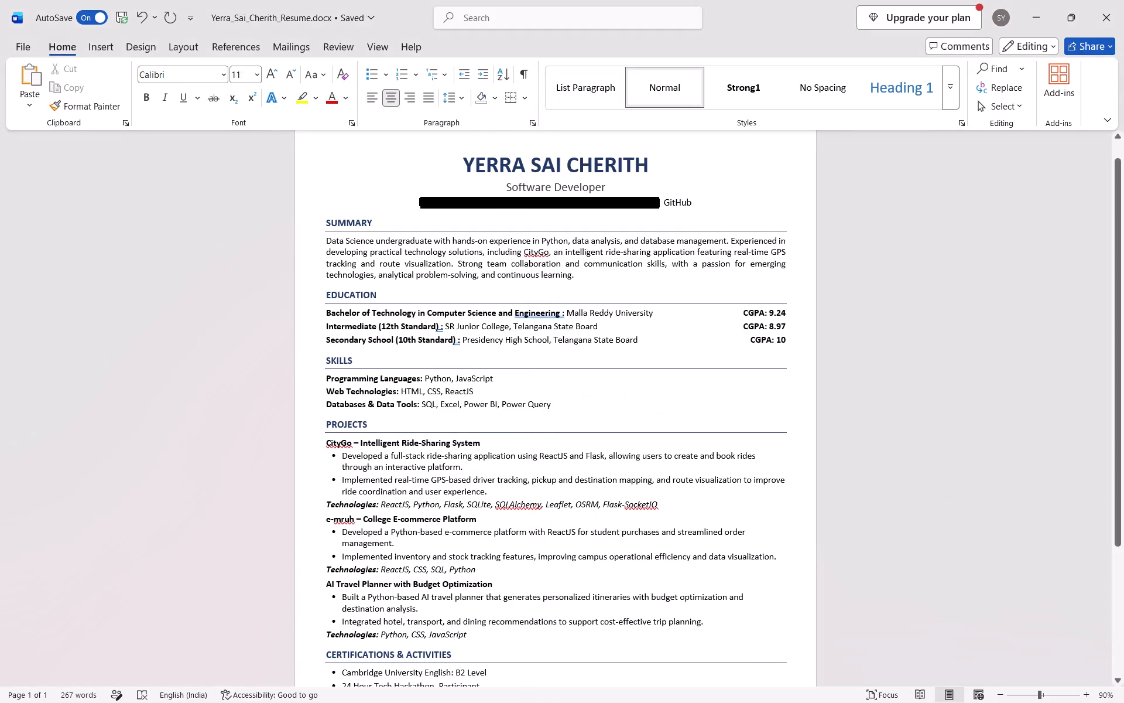
type("Hyderabad")
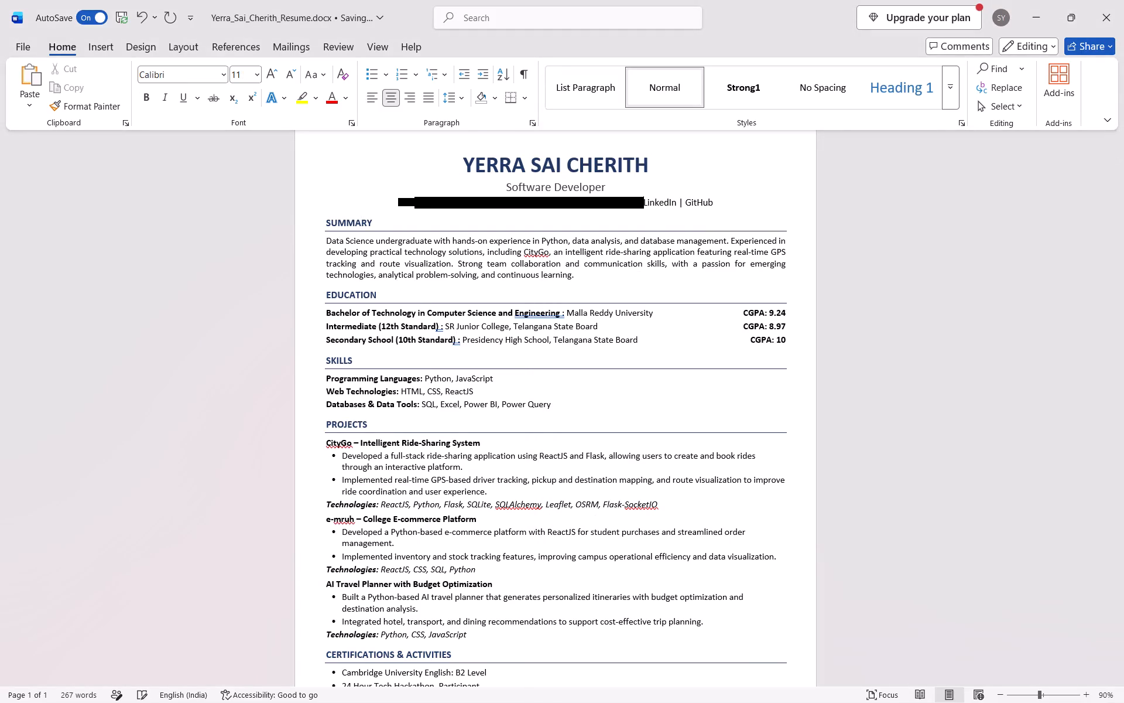
type(",")
key("space")
key("alt+Tab")
key("alt+Tab")
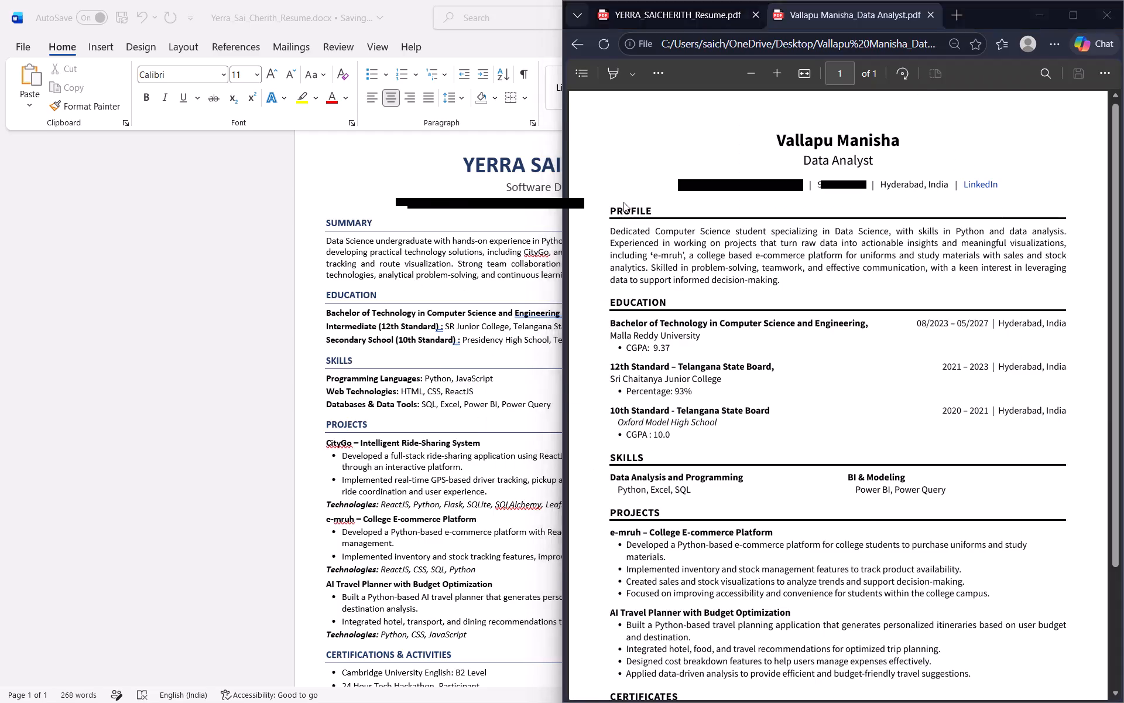
type("Indai")
key("space")
key("BackSpace")
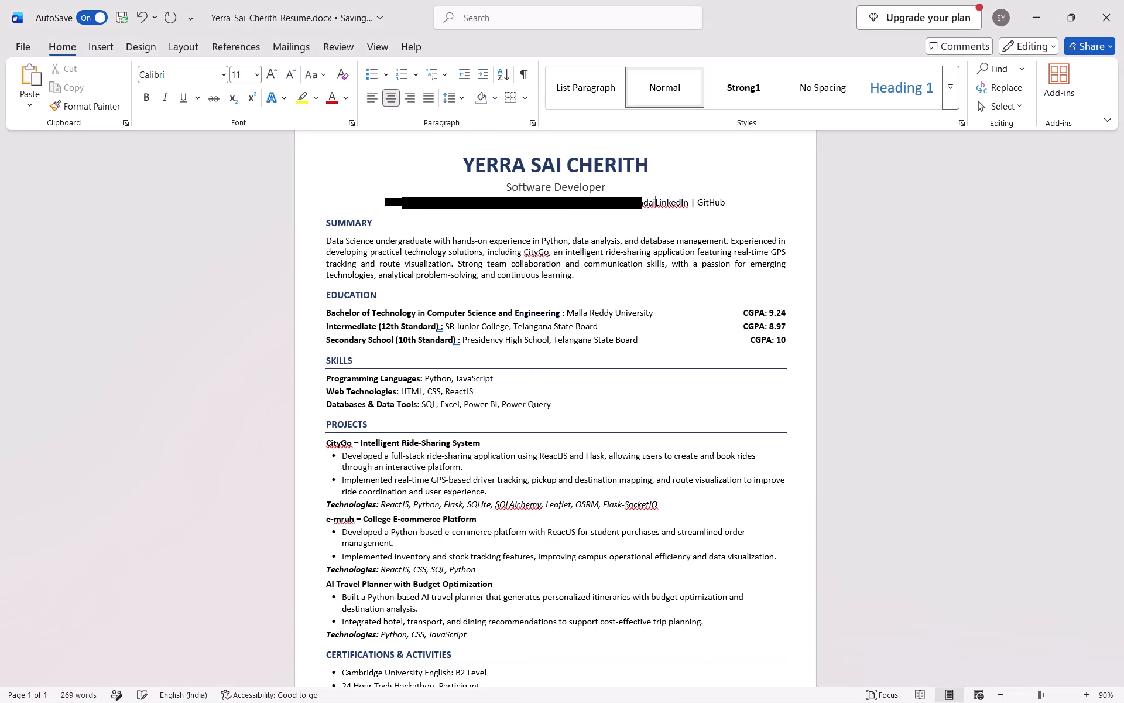
key("BackSpace")
key("BackSpace")
type("ia")
key("space")
type("|")
key("space")
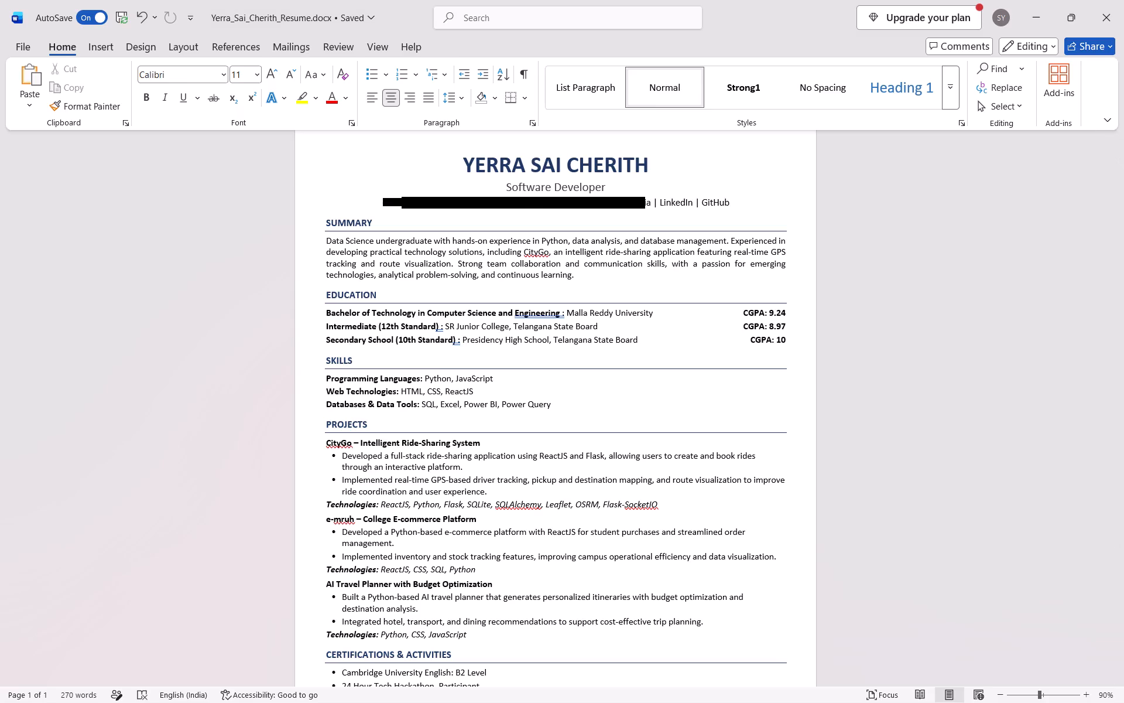
Enlarge the Summary heading to 12 pt and the summary paragraph to 11 pt.
scroll(548, 211, "down", 1)
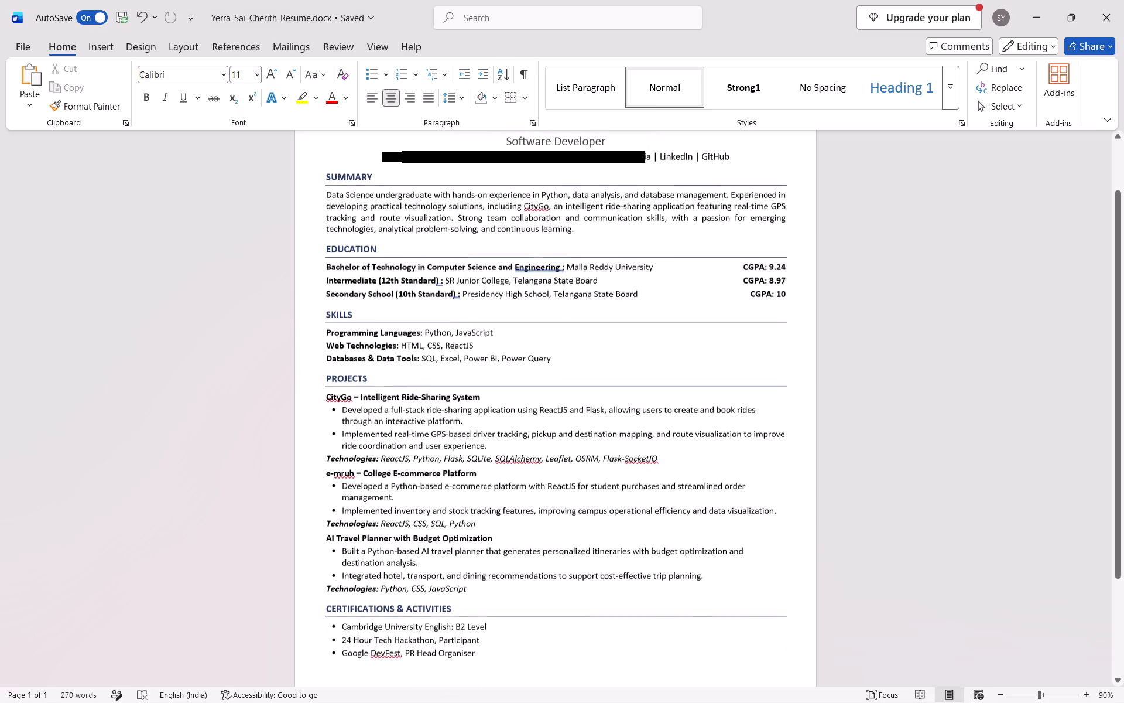
scroll(548, 211, "down", 1)
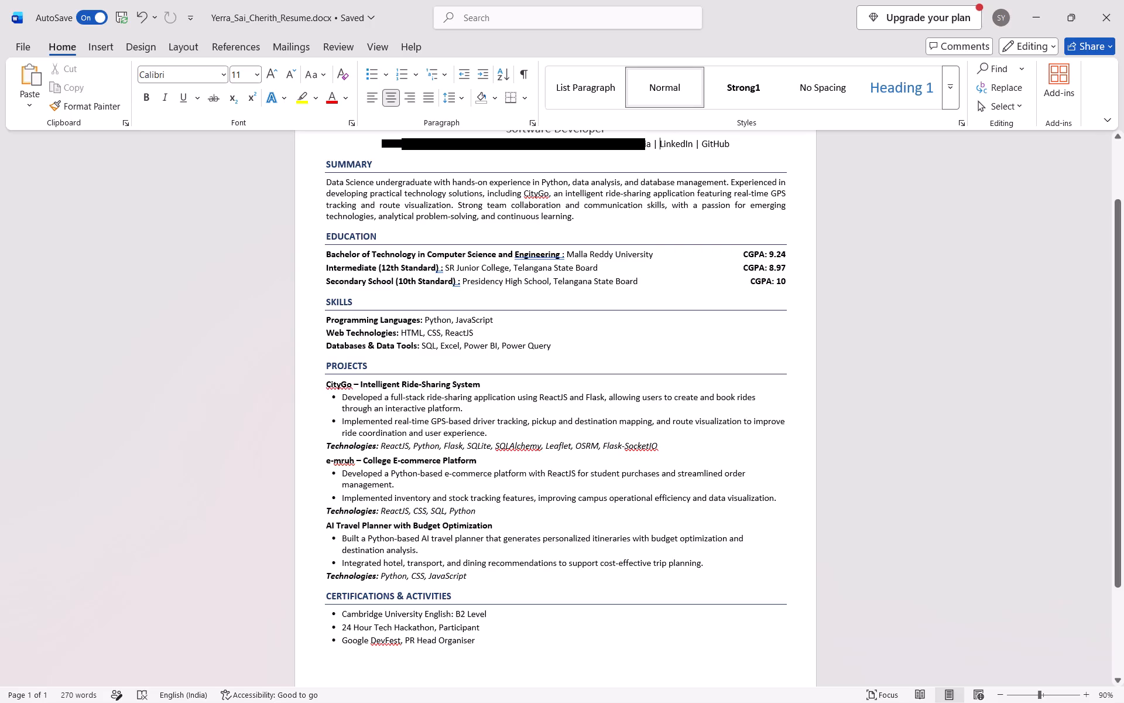
double_click(343, 166)
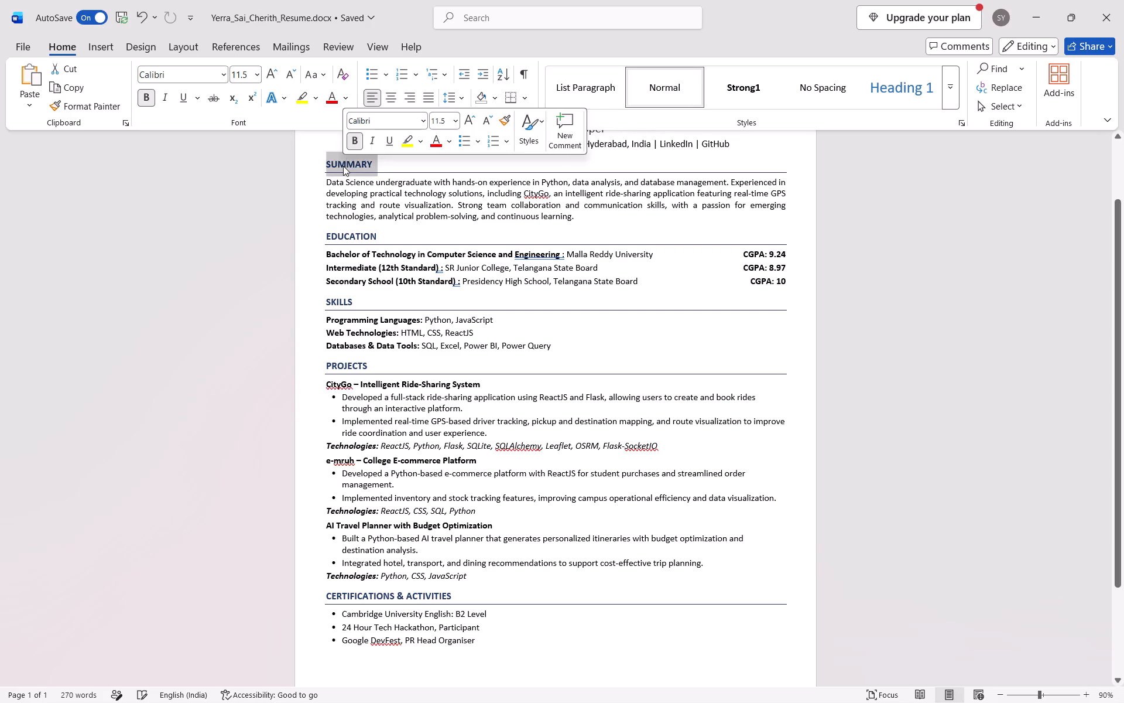
left_click(273, 76)
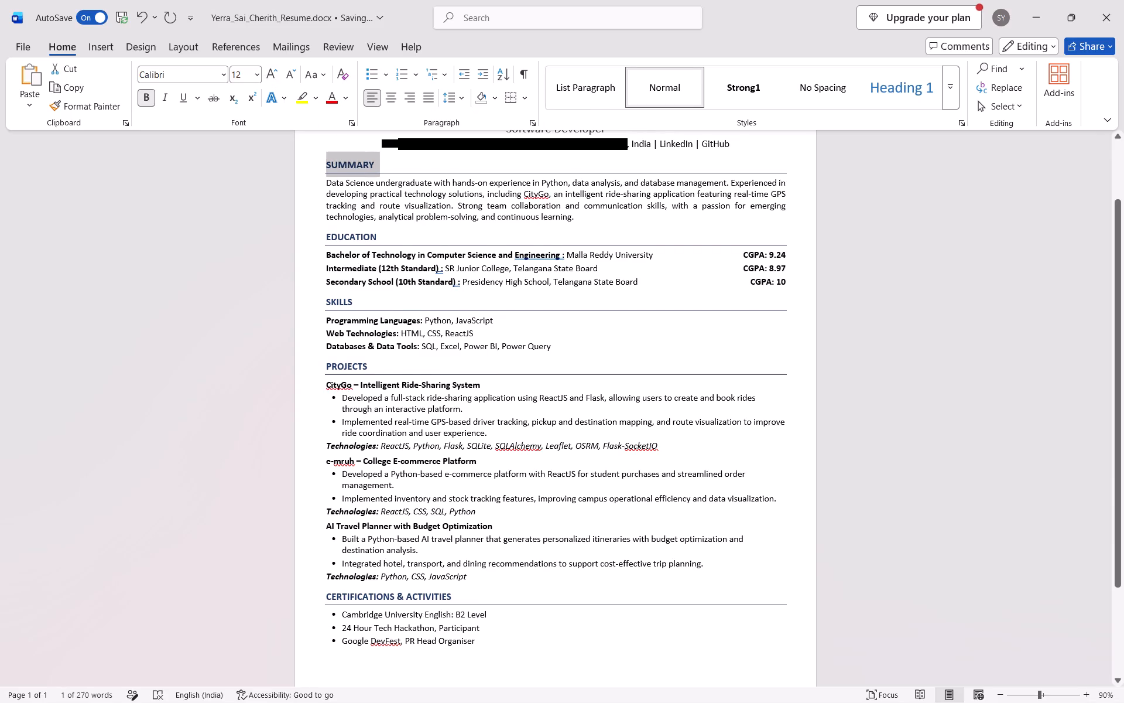
left_click(351, 199)
left_click_drag(324, 178, 533, 233)
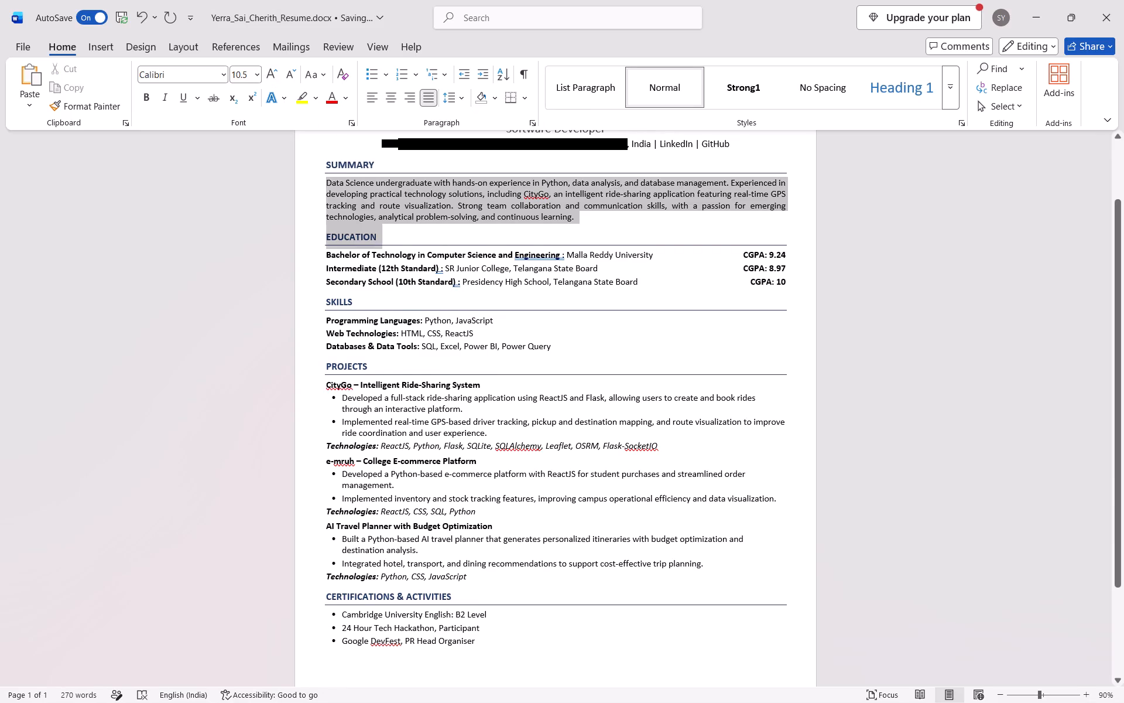
left_click_drag(533, 233, 583, 217)
left_click(275, 77)
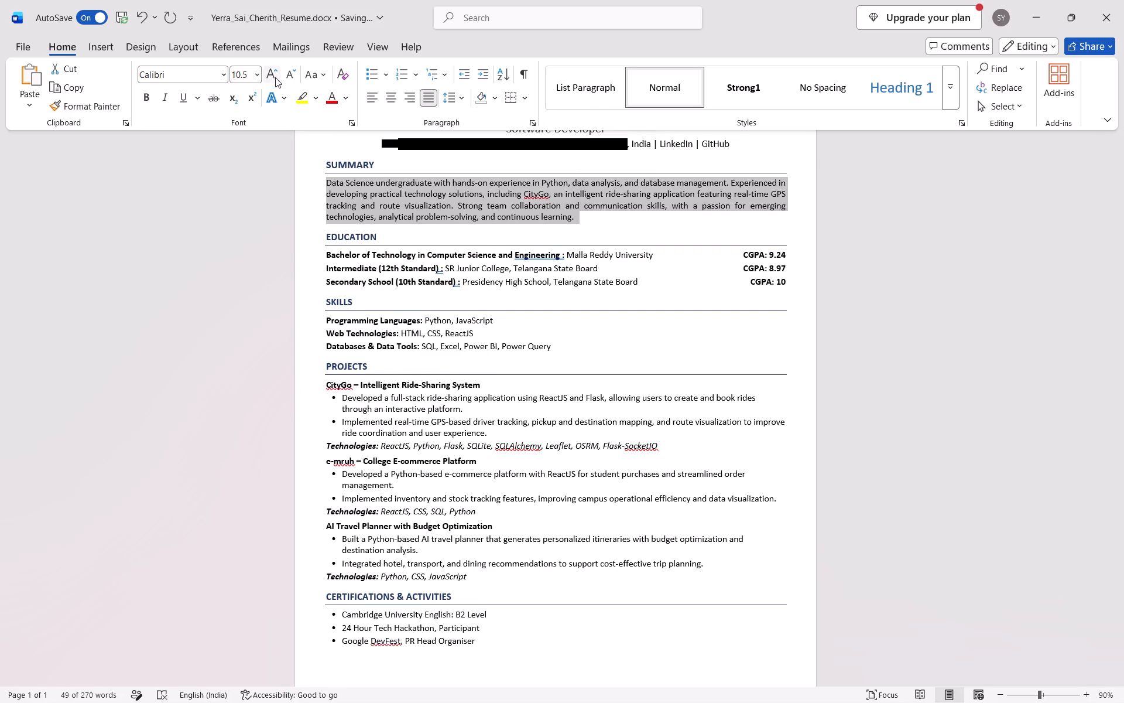
left_click(410, 317)
Enlarge the Education heading to 12 pt and its three qualification lines to 11 pt.
scroll(410, 317, "down", 1)
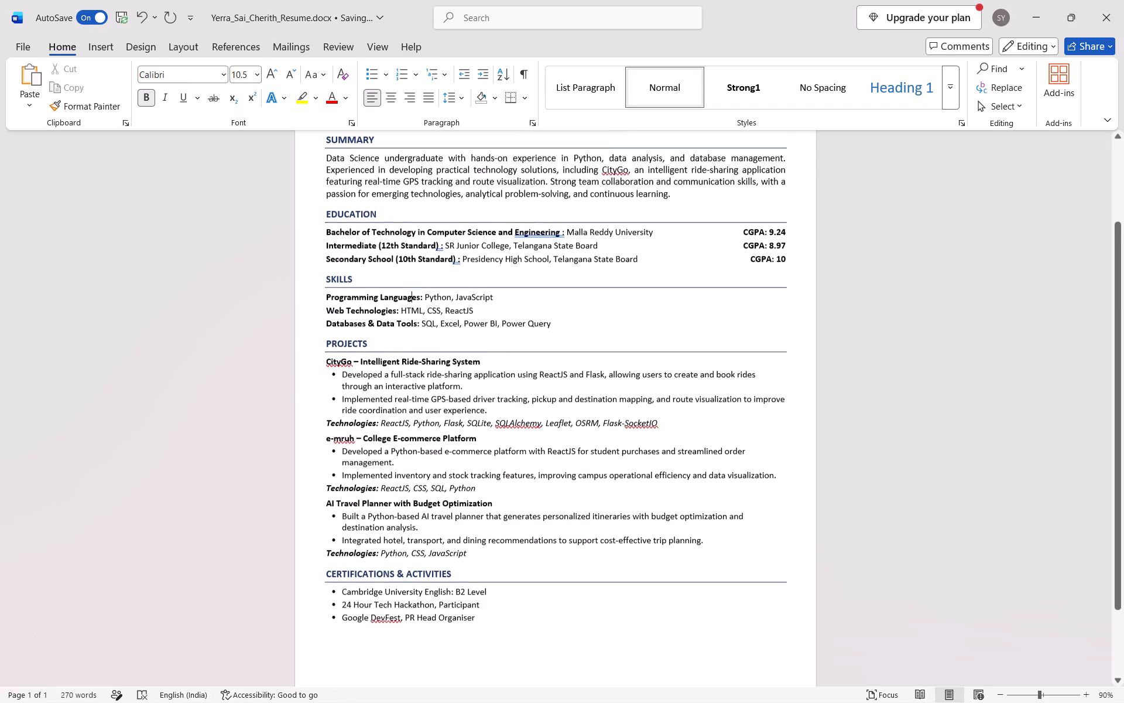
scroll(410, 317, "down", 1)
double_click(355, 209)
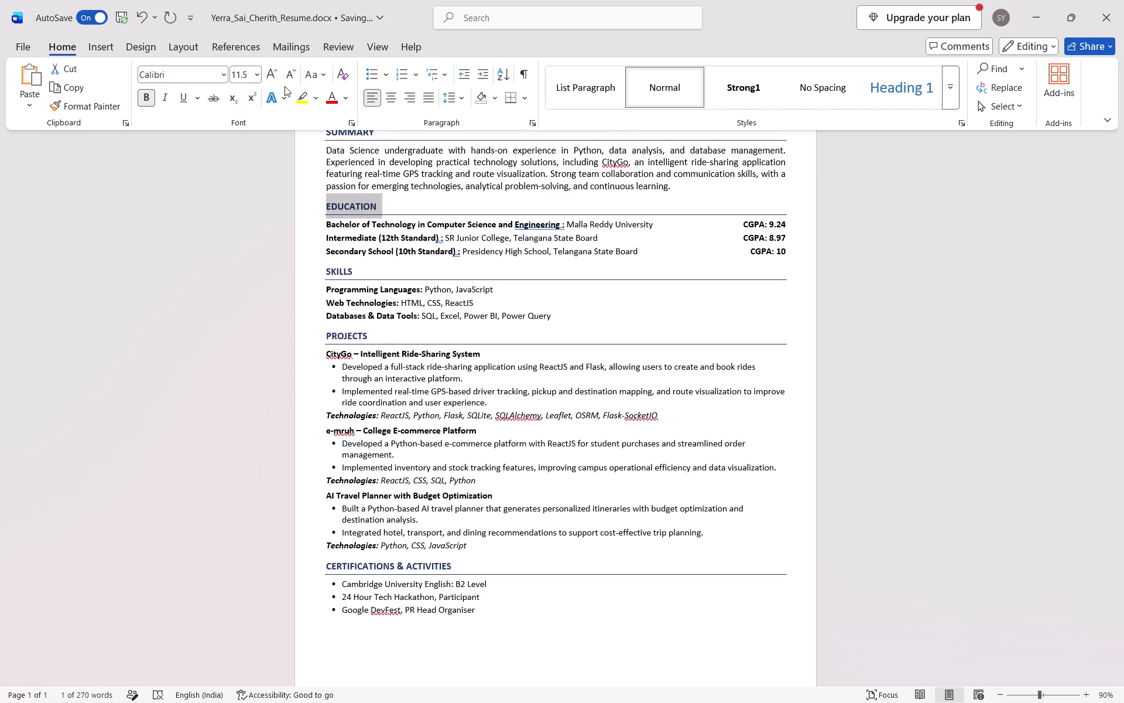
left_click(271, 80)
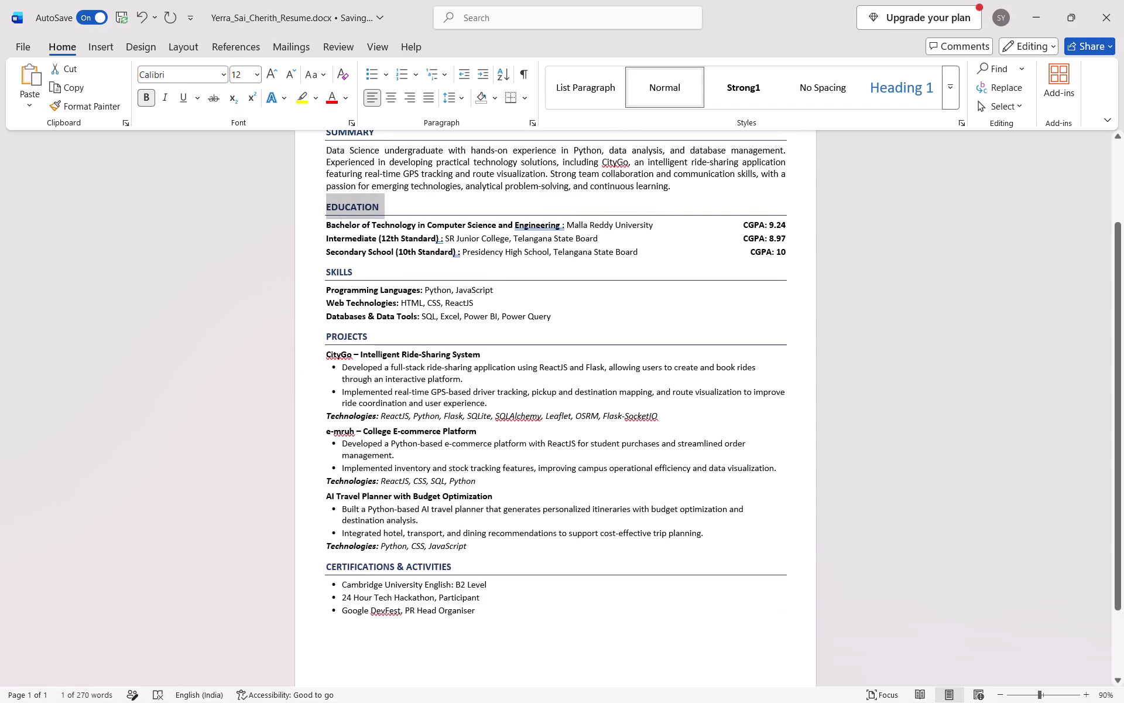
left_click_drag(327, 223, 789, 245)
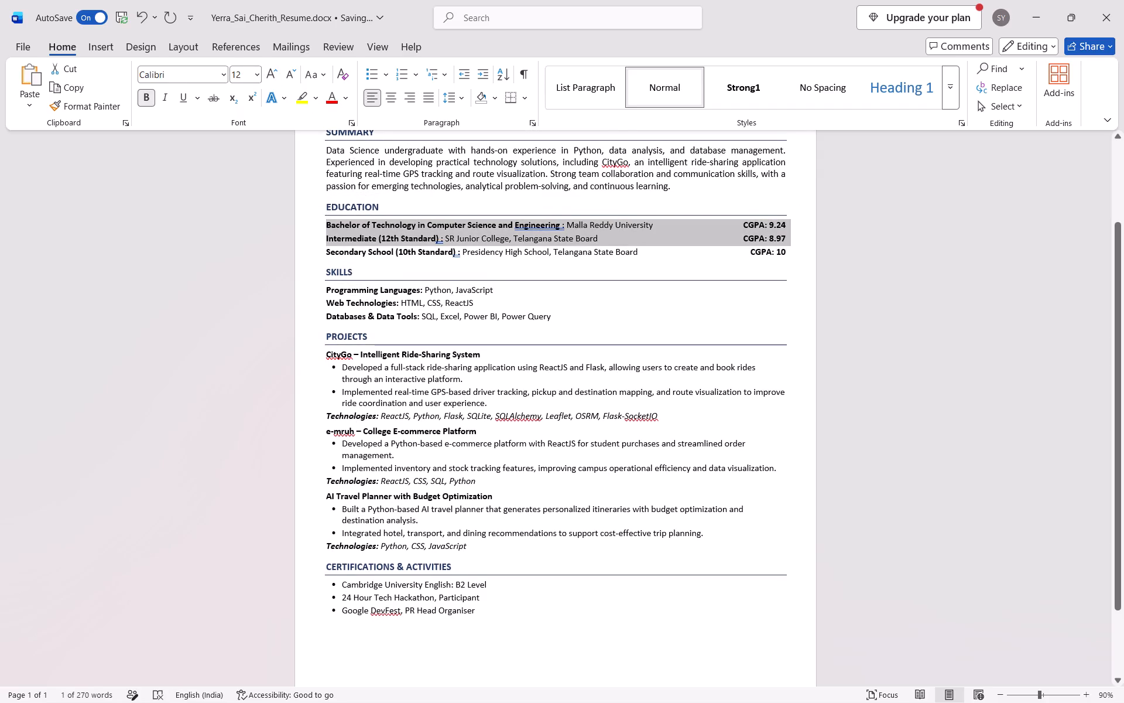
left_click_drag(789, 245, 788, 251)
left_click(270, 79)
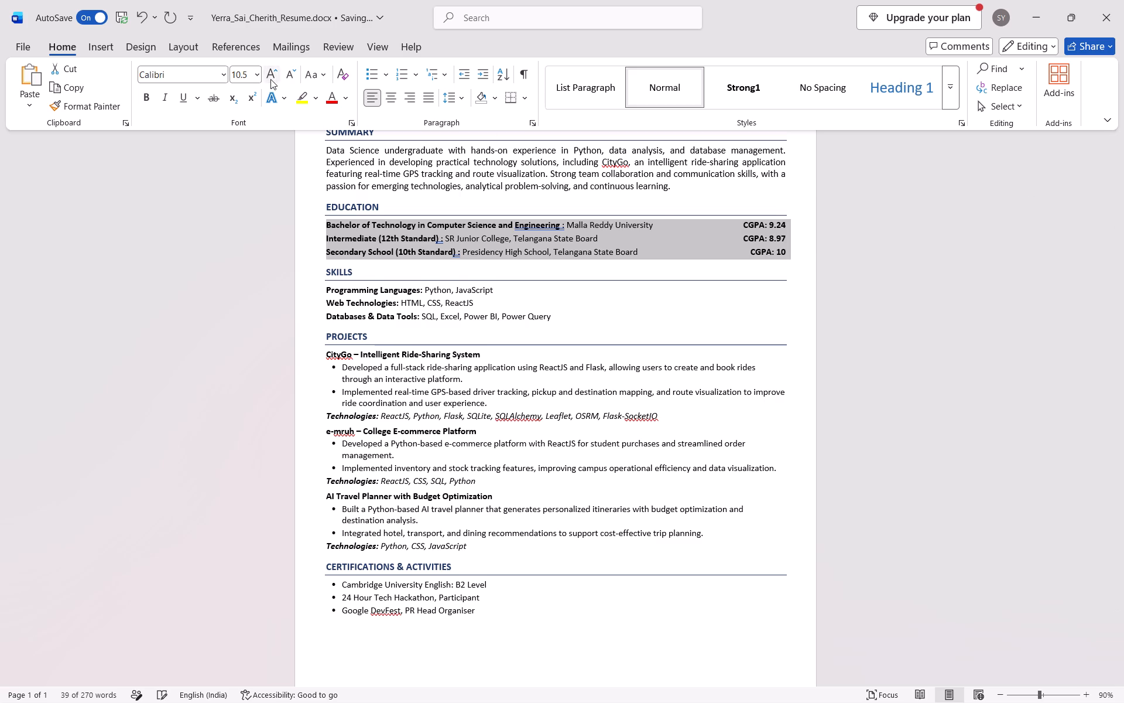
left_click(406, 292)
Enlarge the Skills heading to 12 pt and the three skill lines below it to 11 pt.
scroll(406, 292, "down", 1)
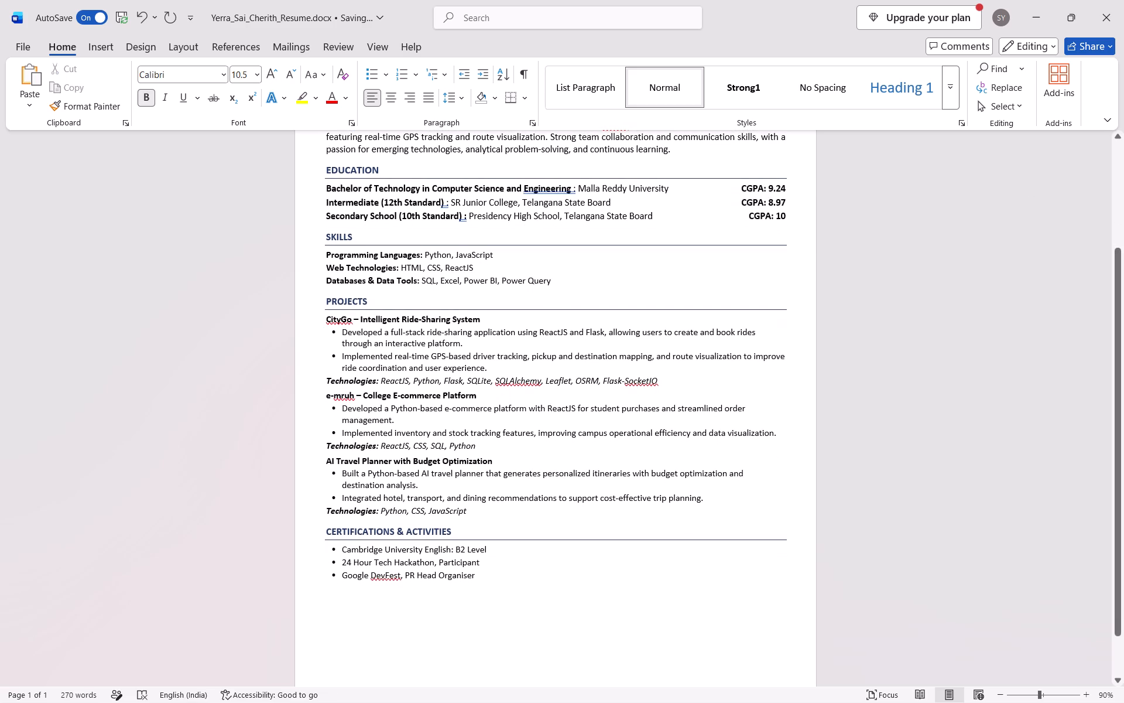
double_click(344, 237)
left_click(269, 78)
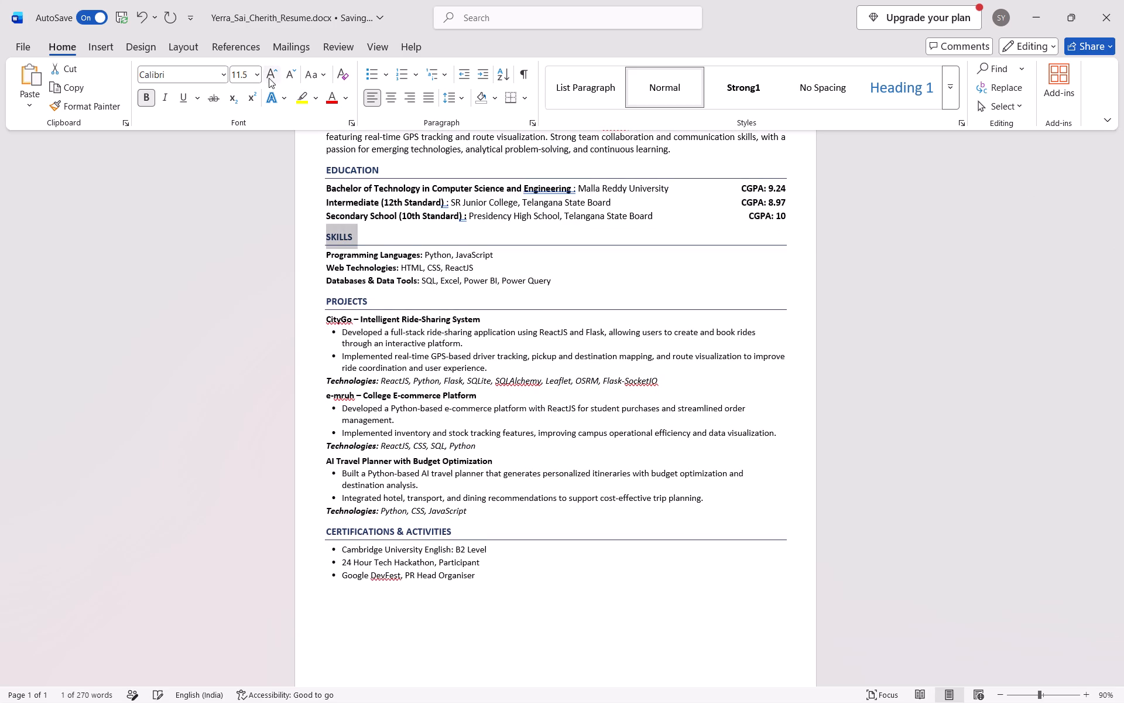
left_click_drag(324, 255, 499, 315)
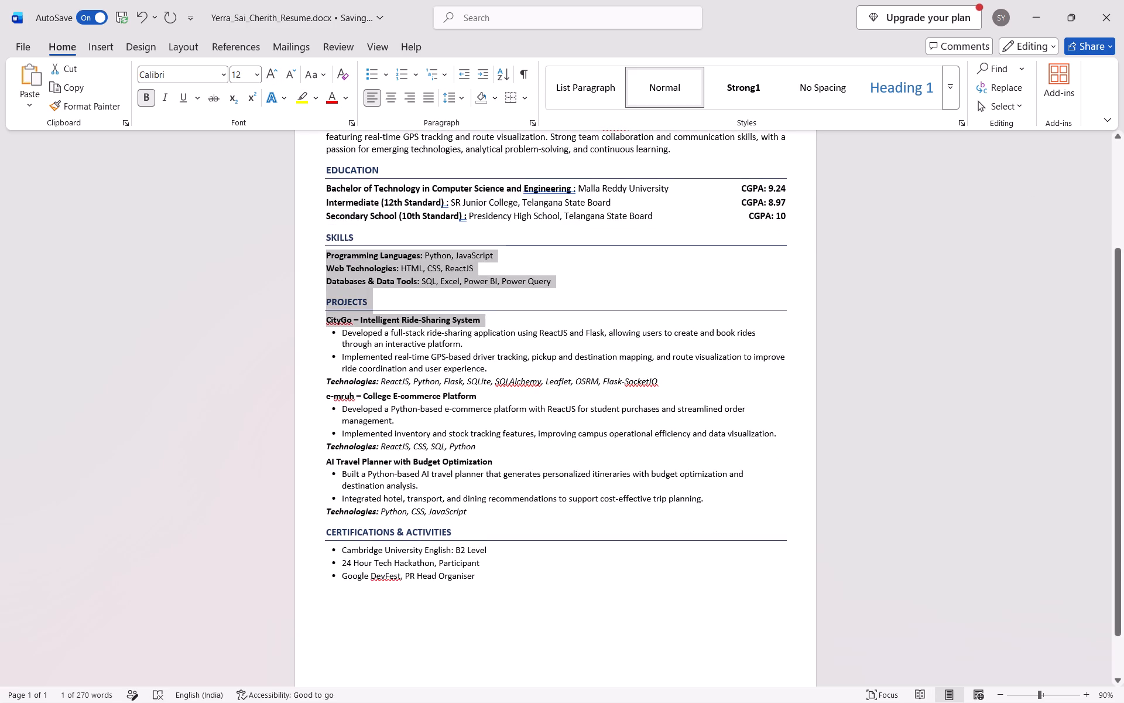
left_click_drag(499, 315, 553, 287)
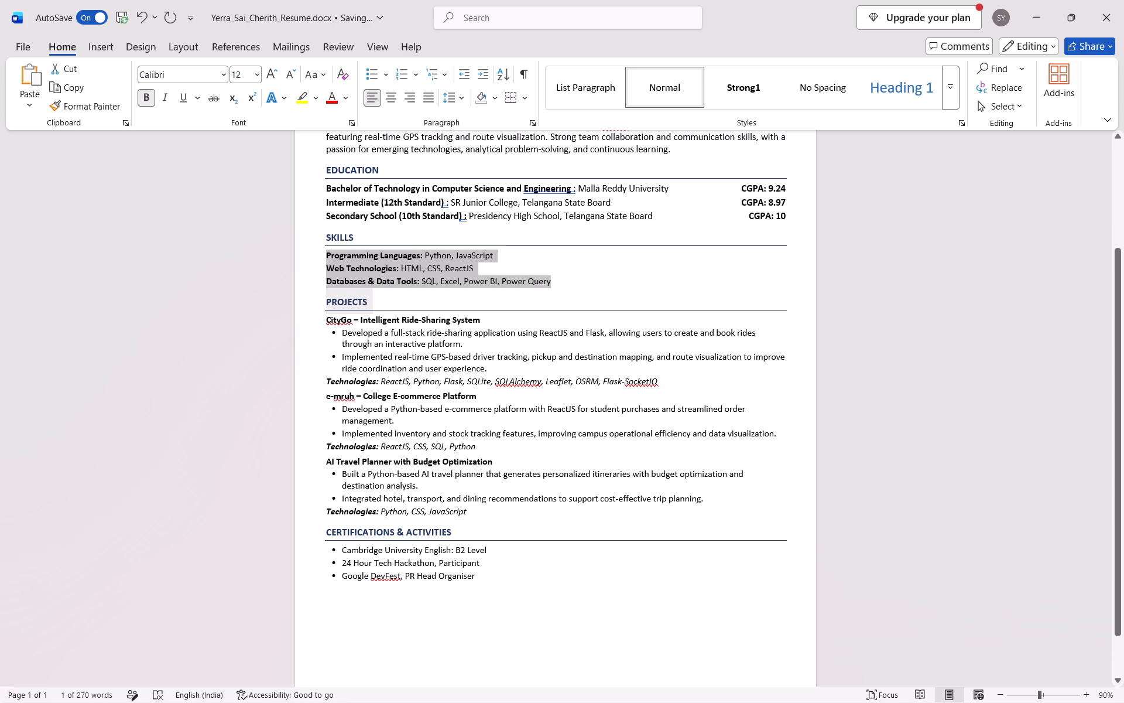
left_click_drag(553, 287, 553, 286)
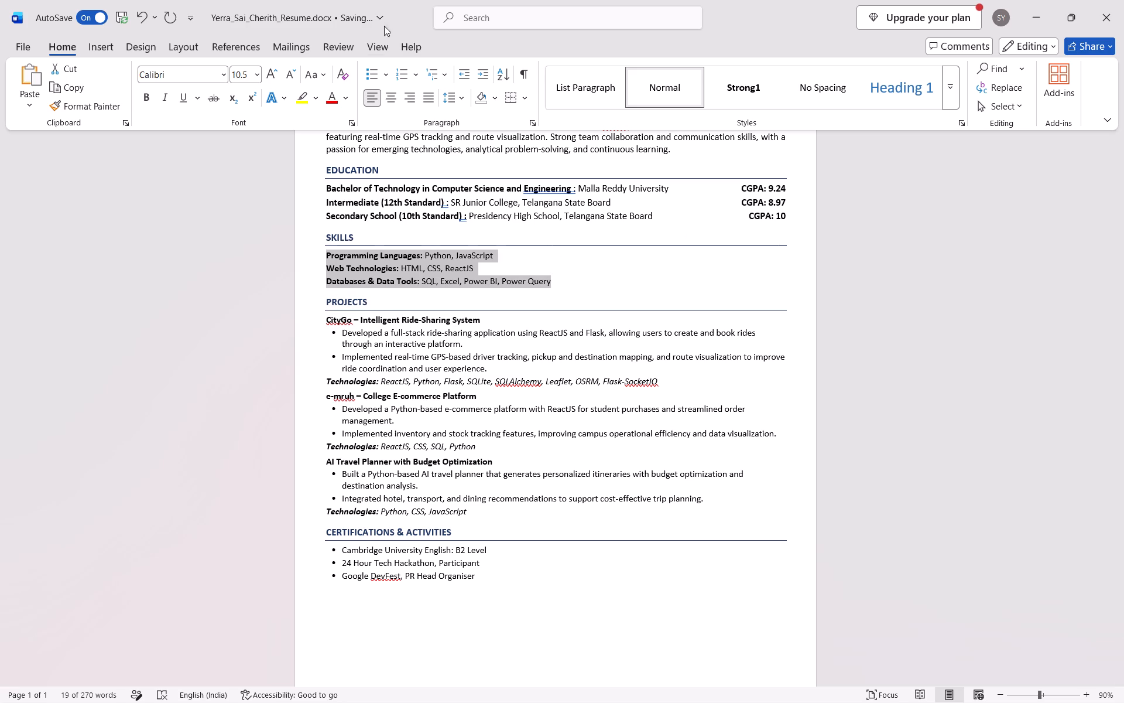
left_click(276, 77)
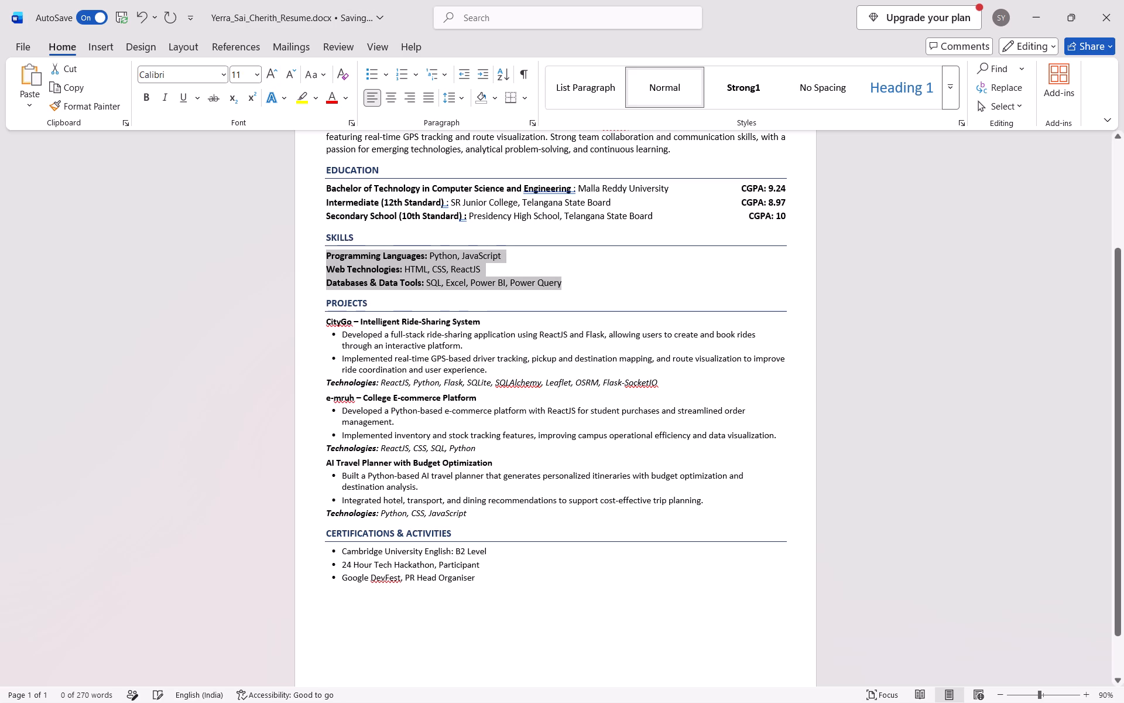
left_click(508, 359)
Enlarge the Projects heading to 12 pt and all three project descriptions, including their Technologies lines, to 11 pt.
scroll(508, 359, "up", 1)
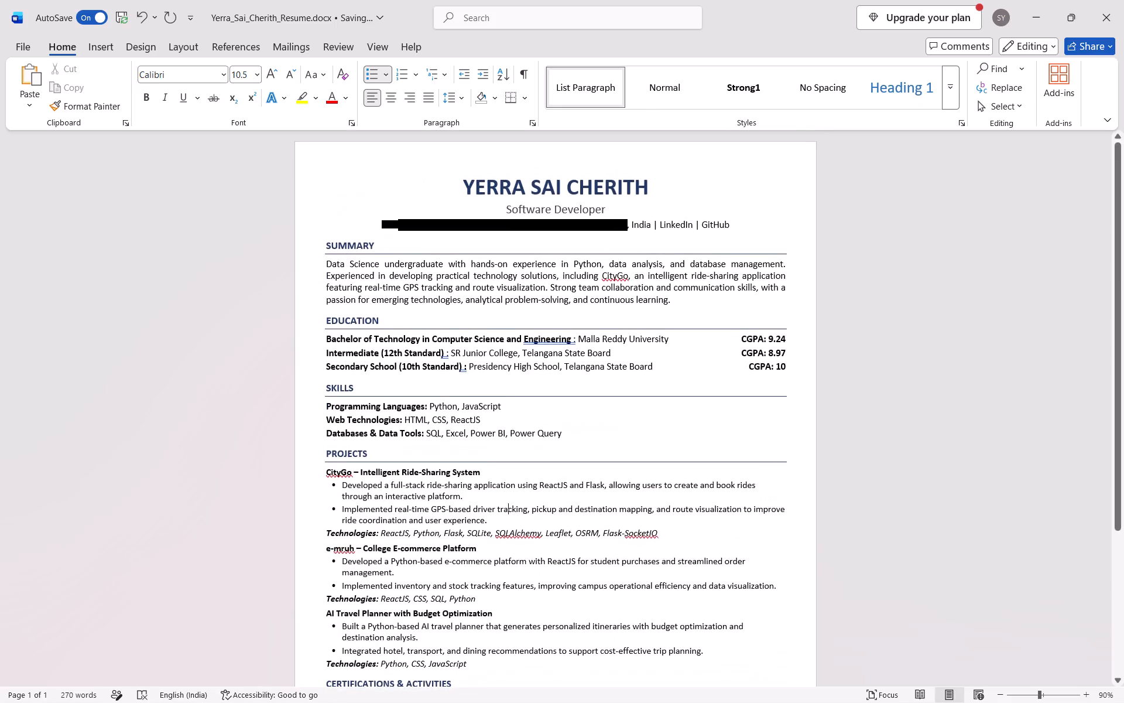
scroll(508, 359, "down", 4)
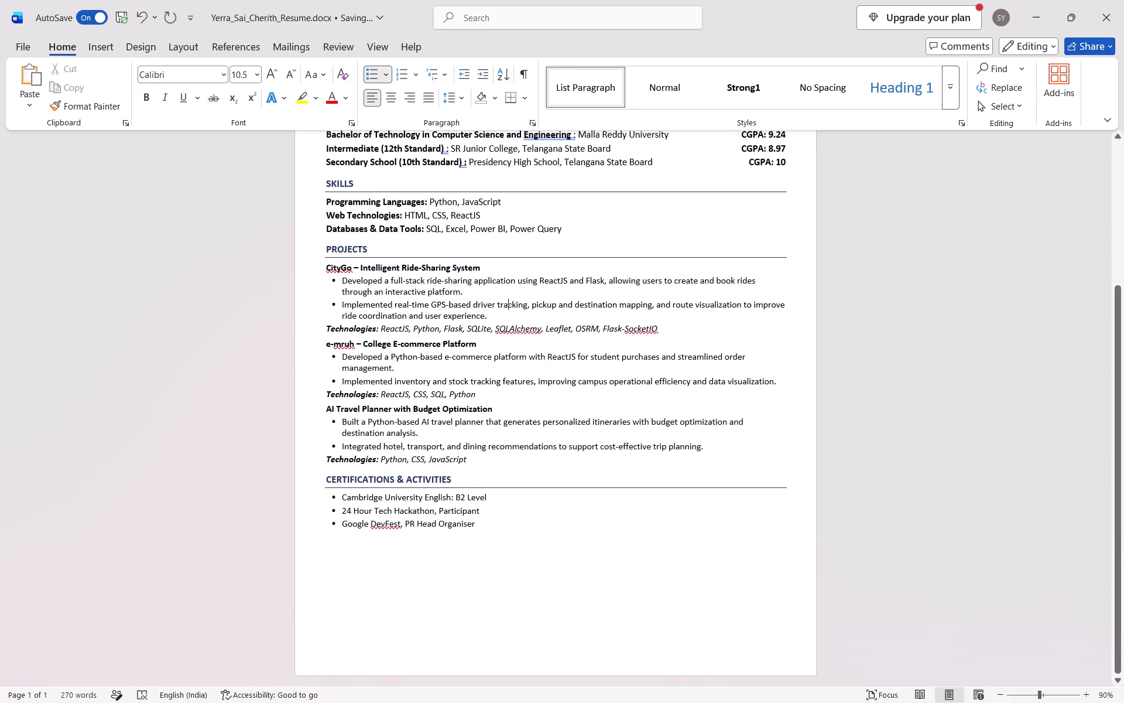
double_click(332, 245)
left_click(269, 73)
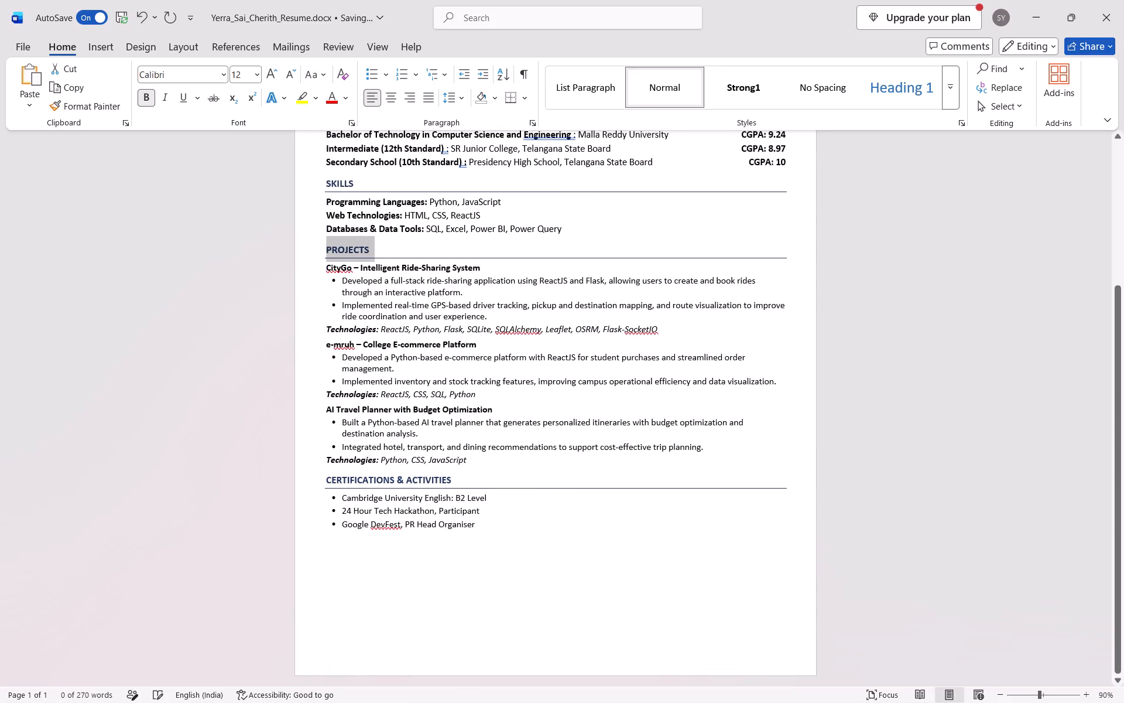
left_click_drag(326, 269, 710, 459)
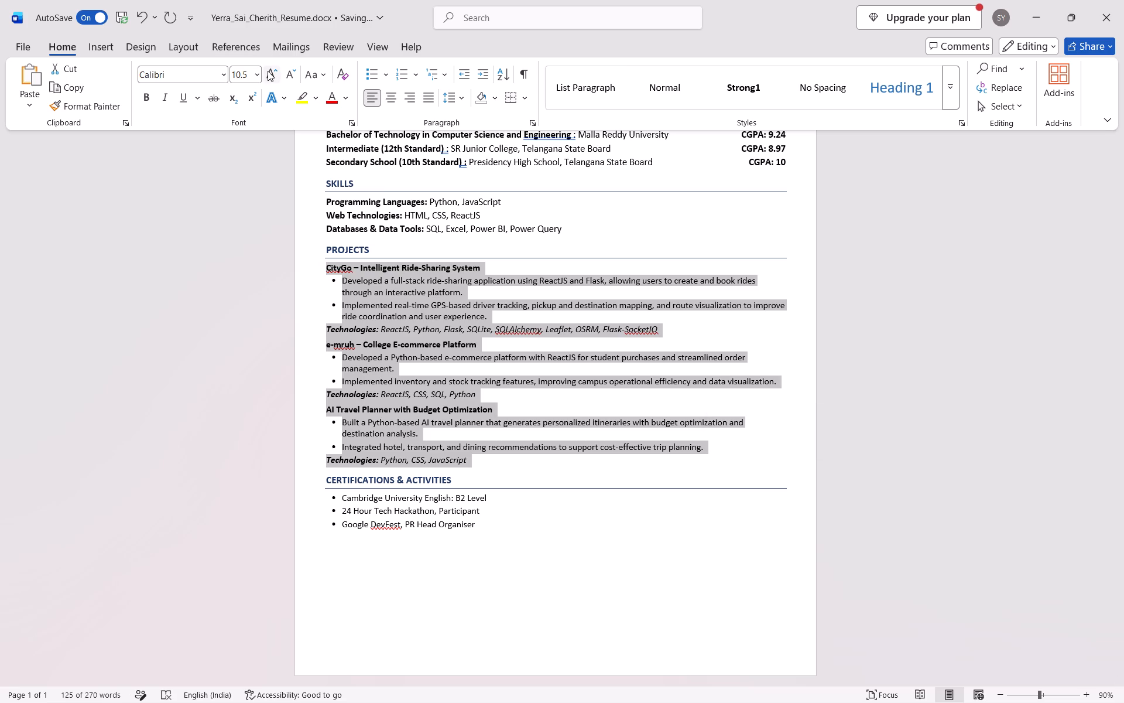
left_click(268, 71)
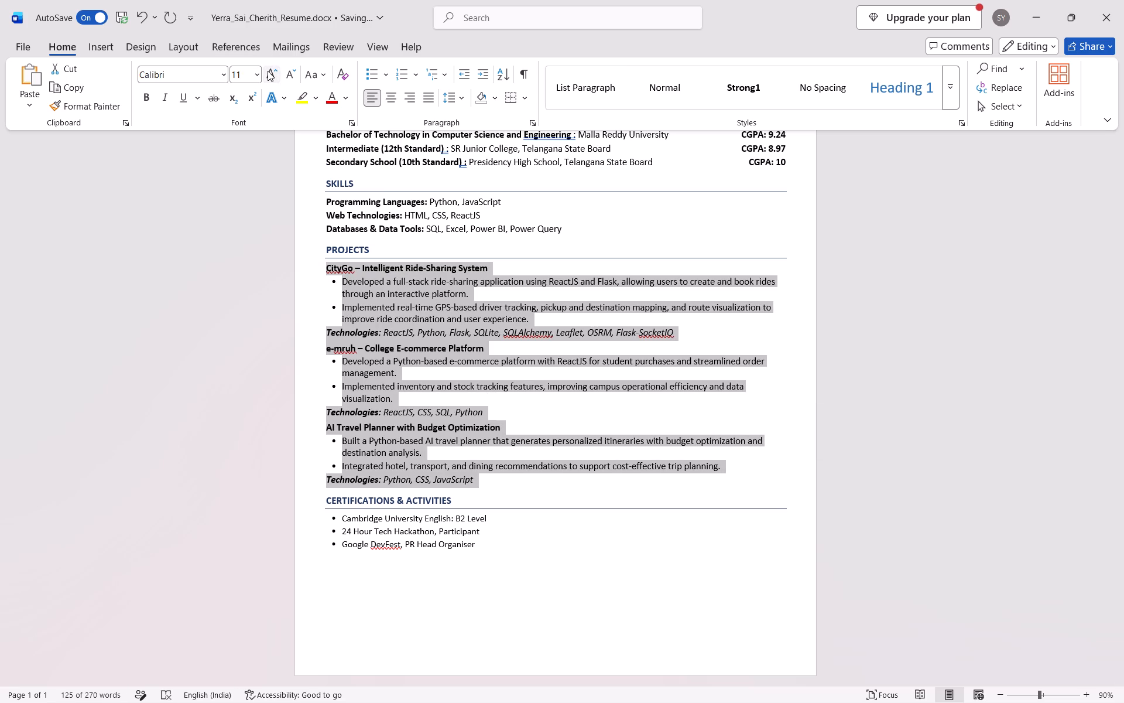
left_click(484, 393)
Enlarge the Certifications & Activities heading to 12 pt and its three bullet items to 11 pt.
scroll(484, 393, "down", 1)
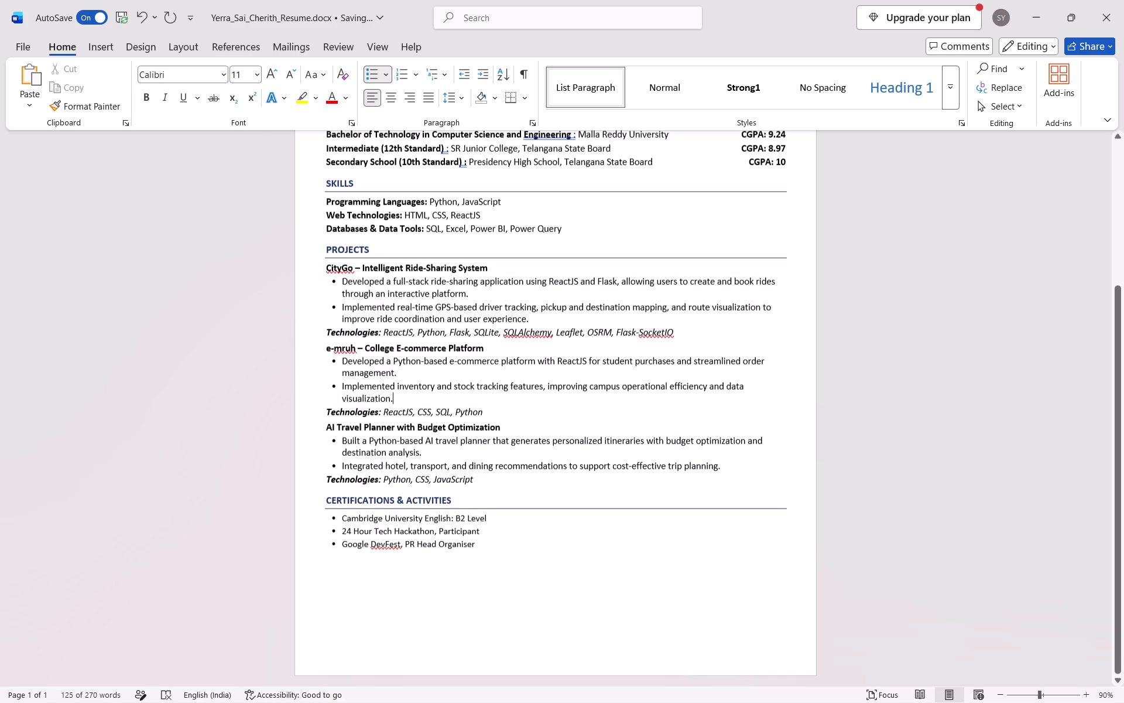
scroll(484, 393, "down", 1)
left_click_drag(331, 499, 468, 499)
left_click(275, 71)
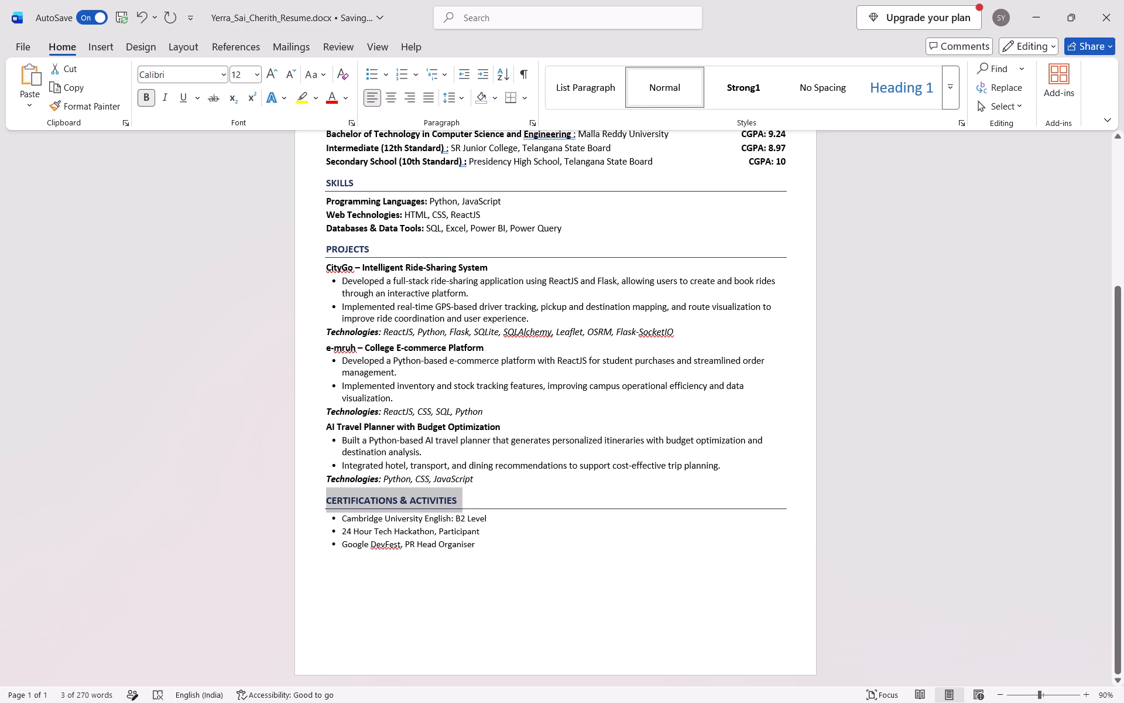
left_click(457, 363)
left_click_drag(344, 516, 420, 539)
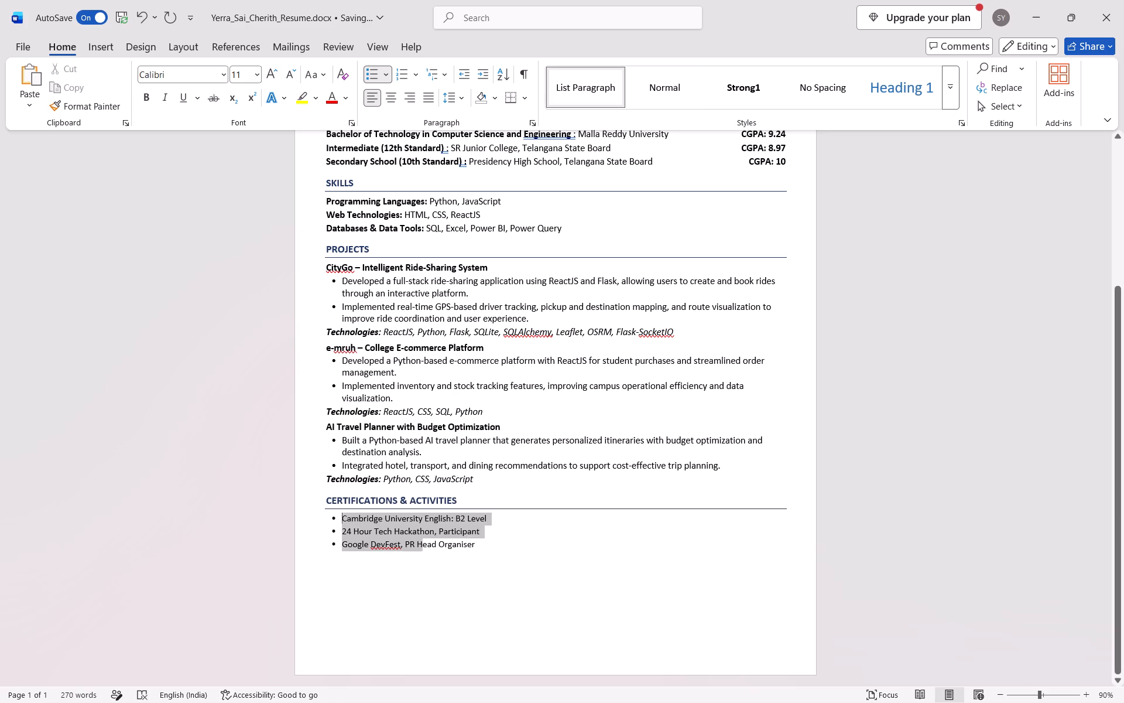
left_click_drag(420, 539, 483, 557)
left_click(268, 72)
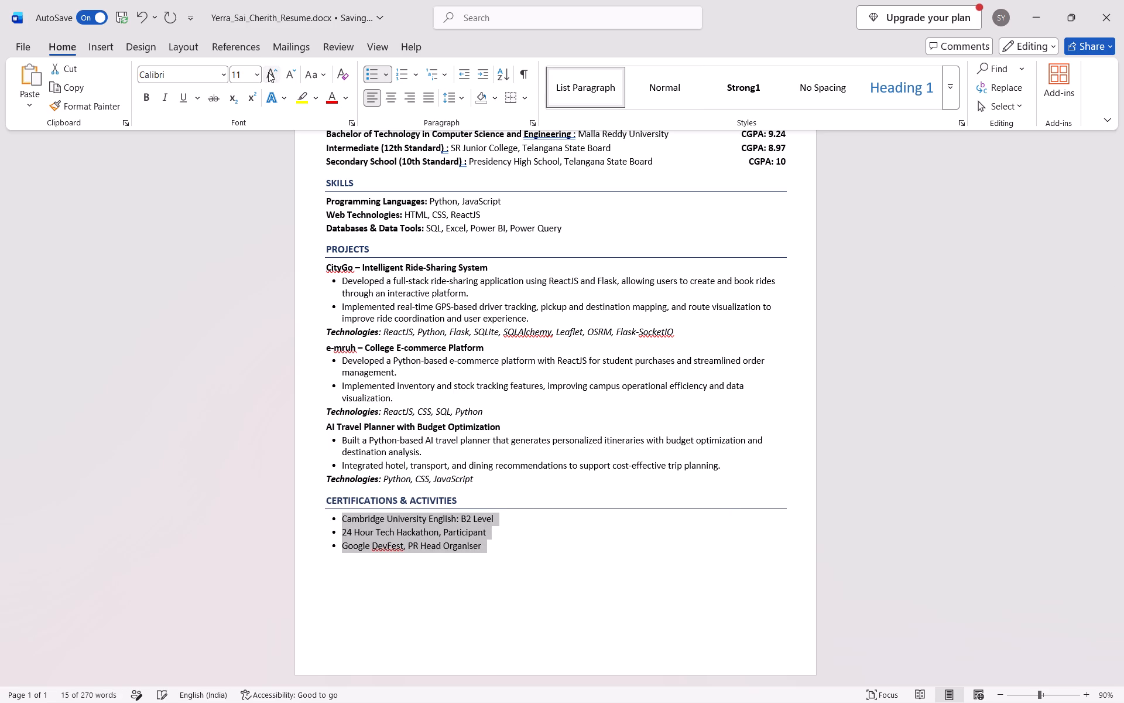
left_click(542, 332)
scroll(542, 332, "up", 1)
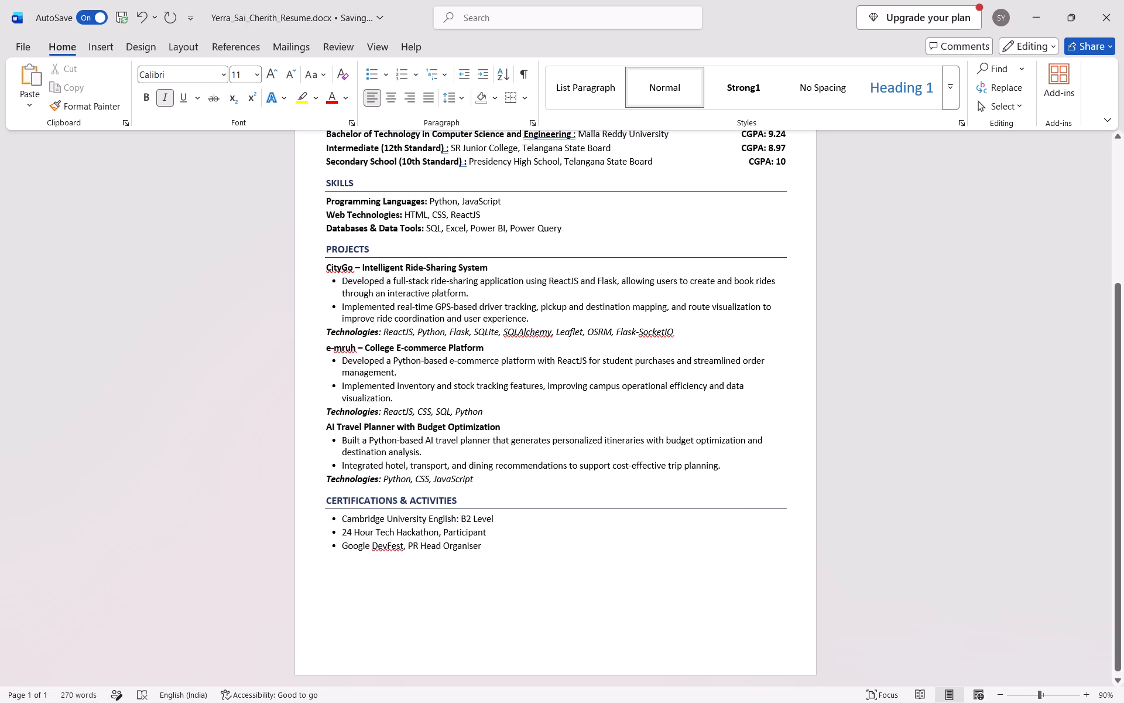
scroll(542, 332, "up", 2)
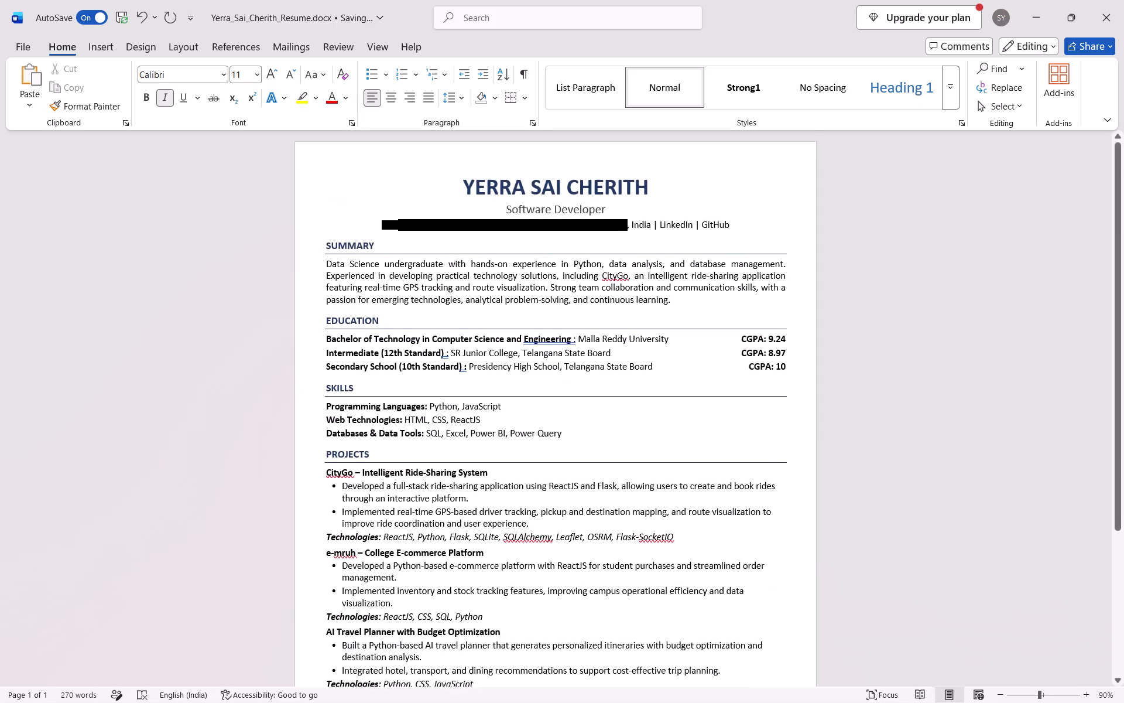
Remove the extra space before the colon in each of the three Education qualification lines.
scroll(580, 323, "down", 1)
right_click(556, 213)
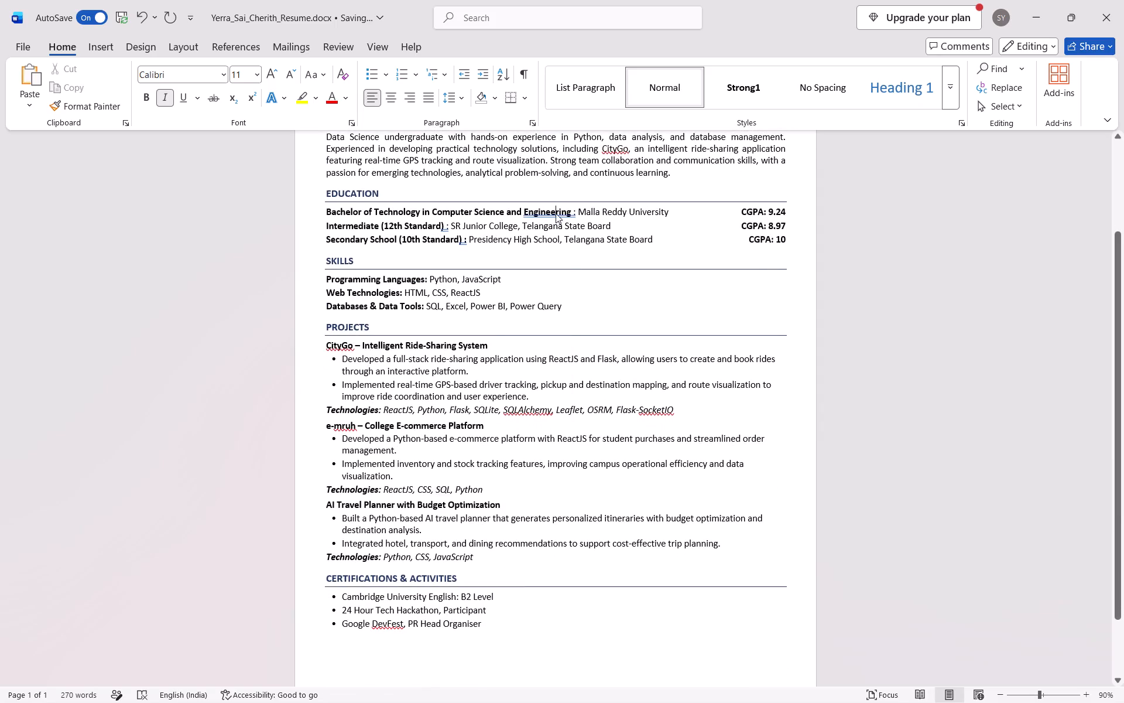
left_click(534, 227)
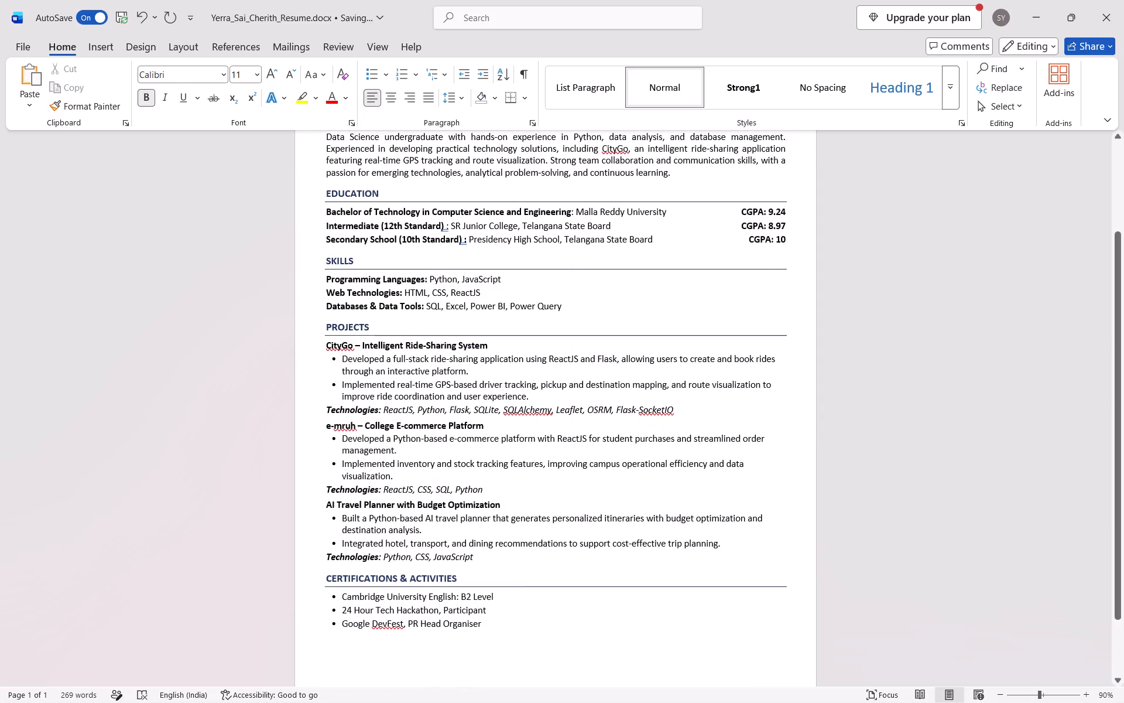
left_click(447, 224)
key("Left")
key("BackSpace")
key("Down")
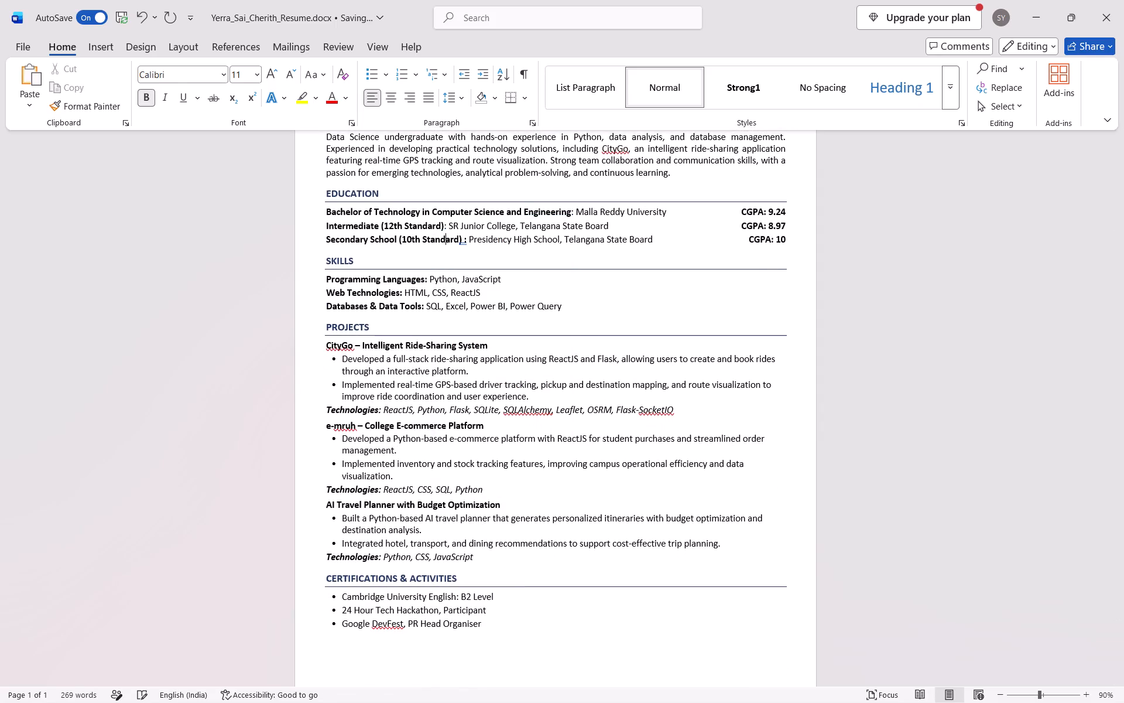
key("Right")
key("Right")
key("Right")
key("Right")
key("Right")
key("BackSpace")
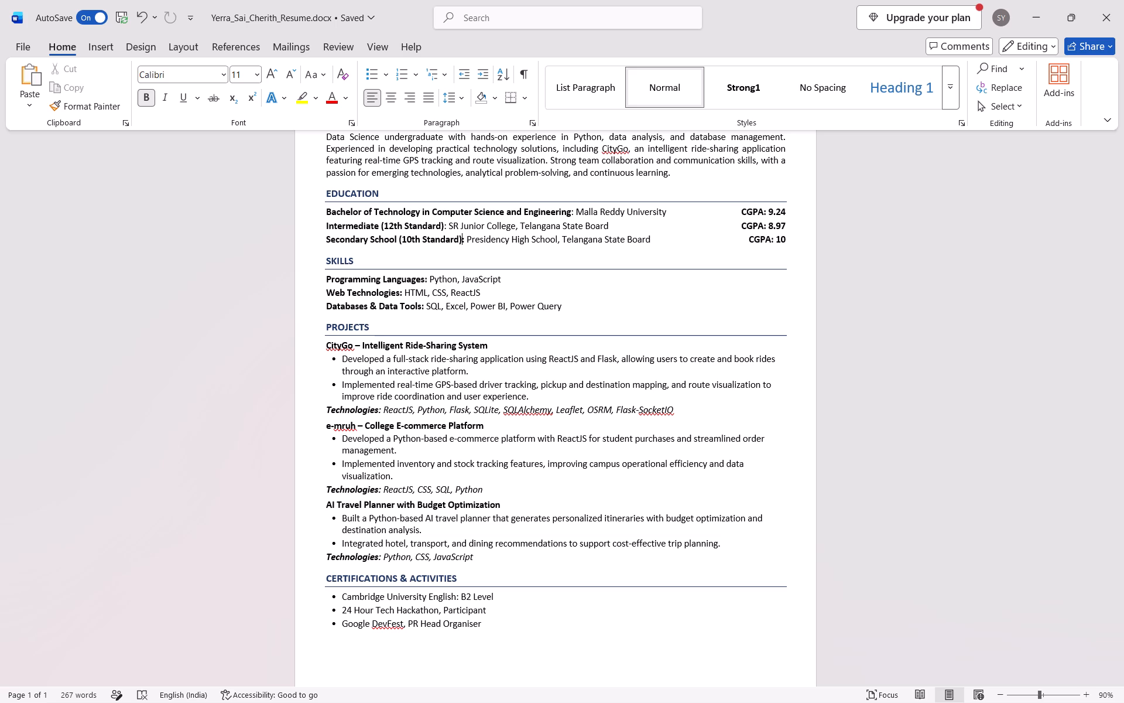
Review the résumé from the name and contact line through Certifications & Activities, checking the page layout and header text sizes.
scroll(664, 442, "down", 2)
scroll(664, 442, "up", 3)
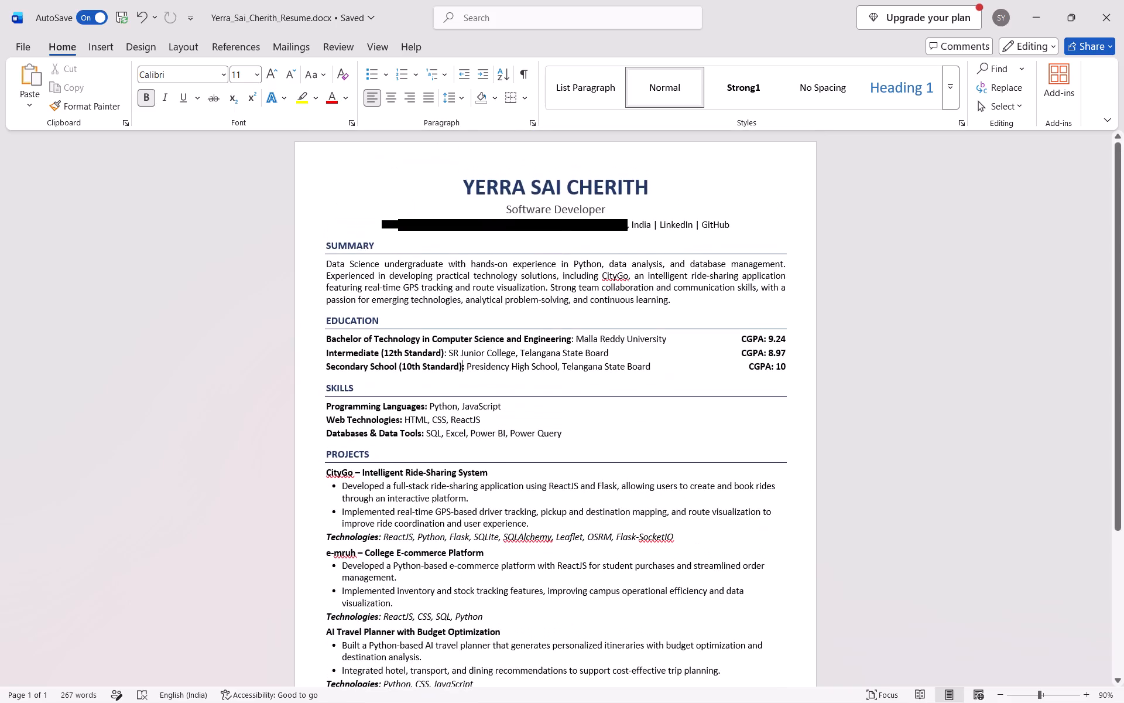
scroll(630, 288, "down", 6)
scroll(490, 422, "up", 6)
scroll(562, 326, "down", 8)
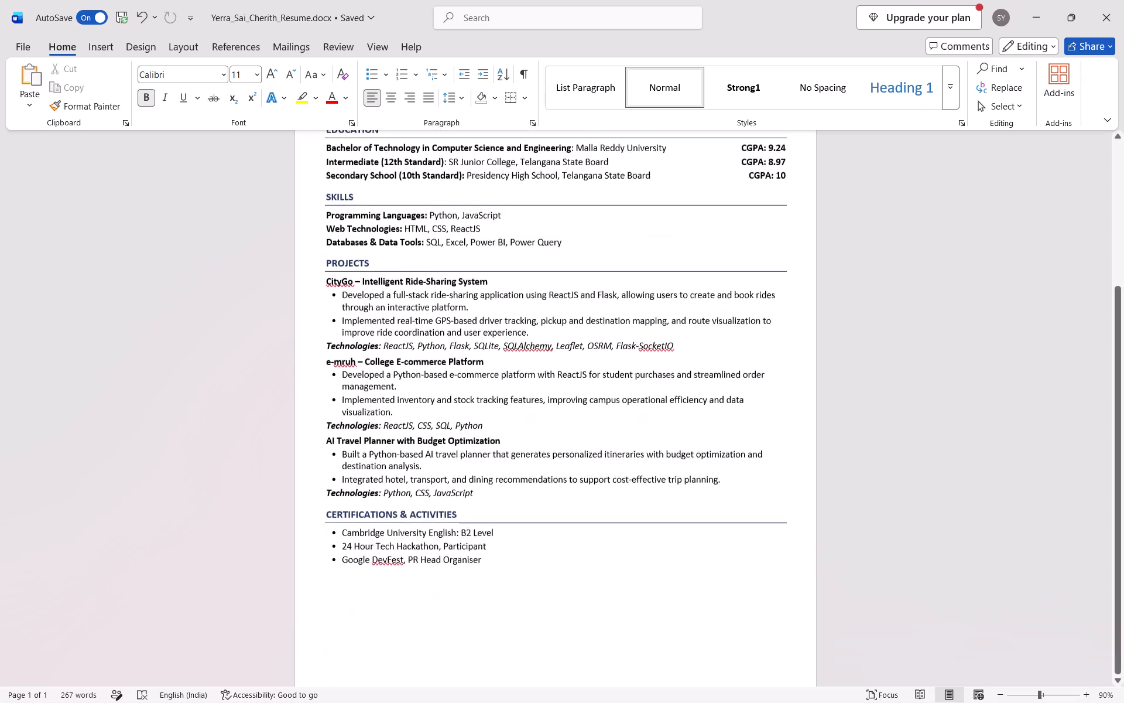
scroll(562, 326, "down", 1)
scroll(562, 326, "up", 6)
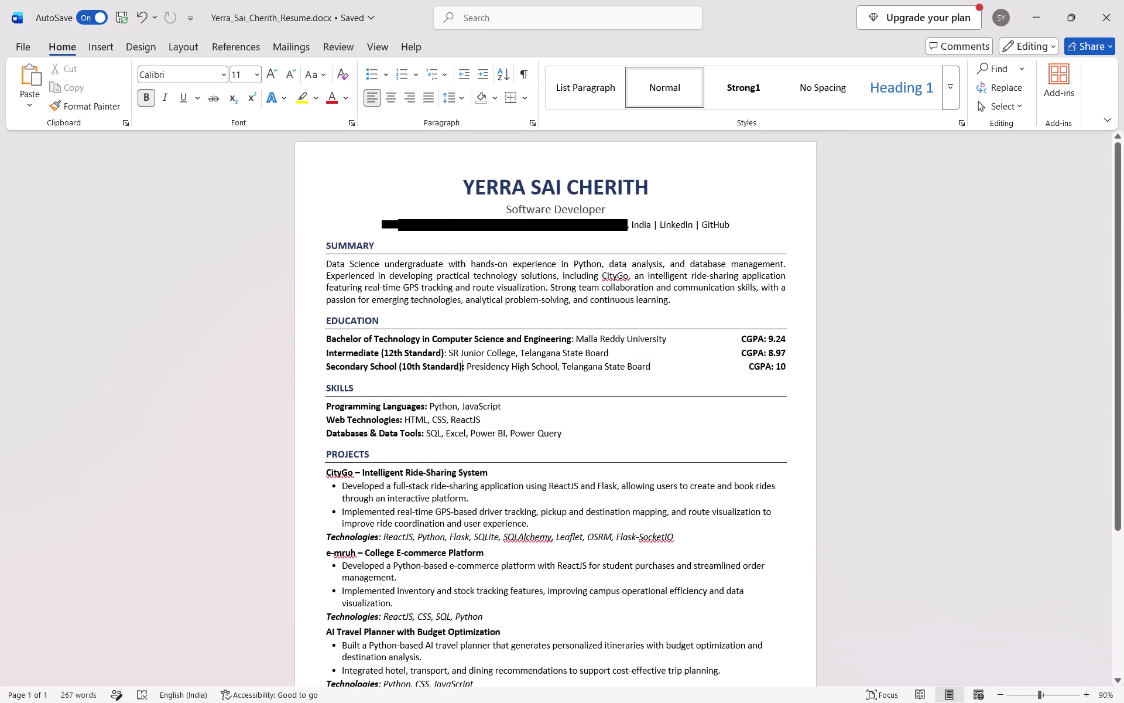
scroll(562, 326, "up", 3)
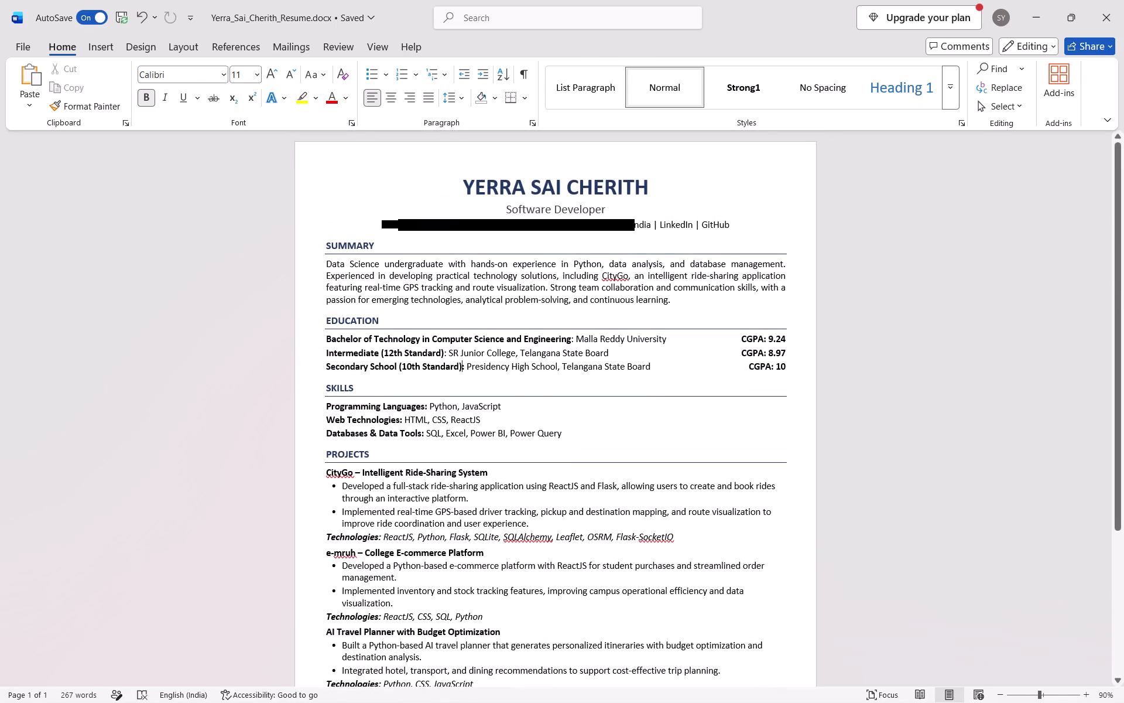
left_click(529, 206)
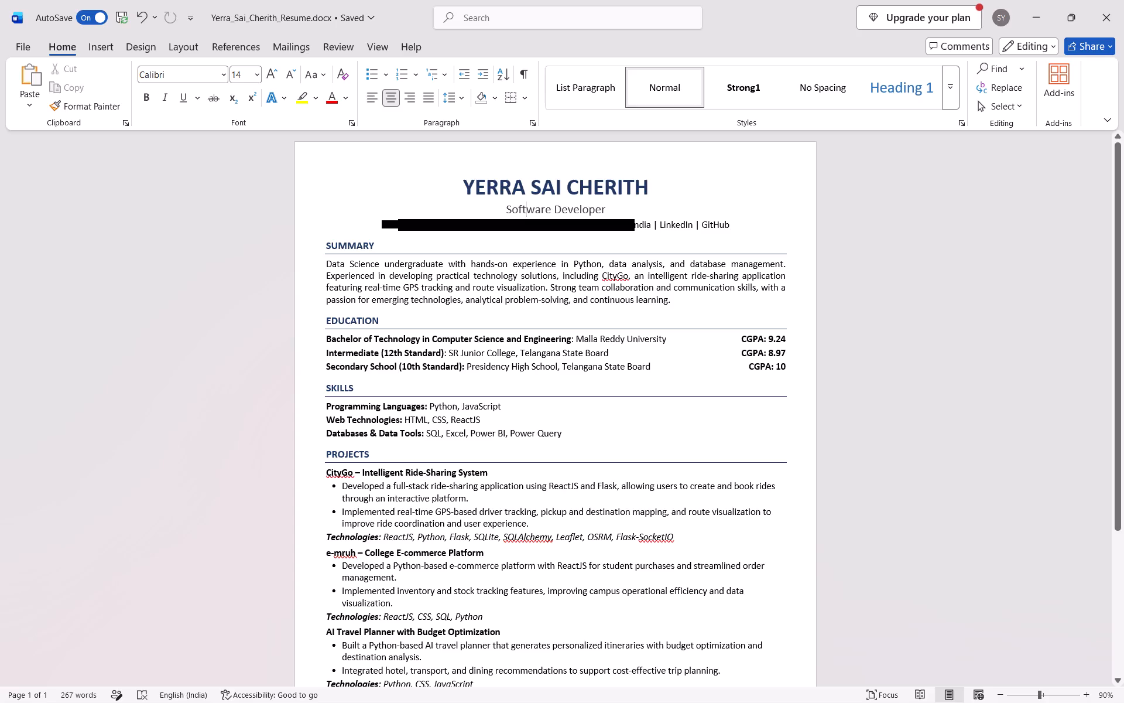
left_click(510, 226)
left_click(433, 224)
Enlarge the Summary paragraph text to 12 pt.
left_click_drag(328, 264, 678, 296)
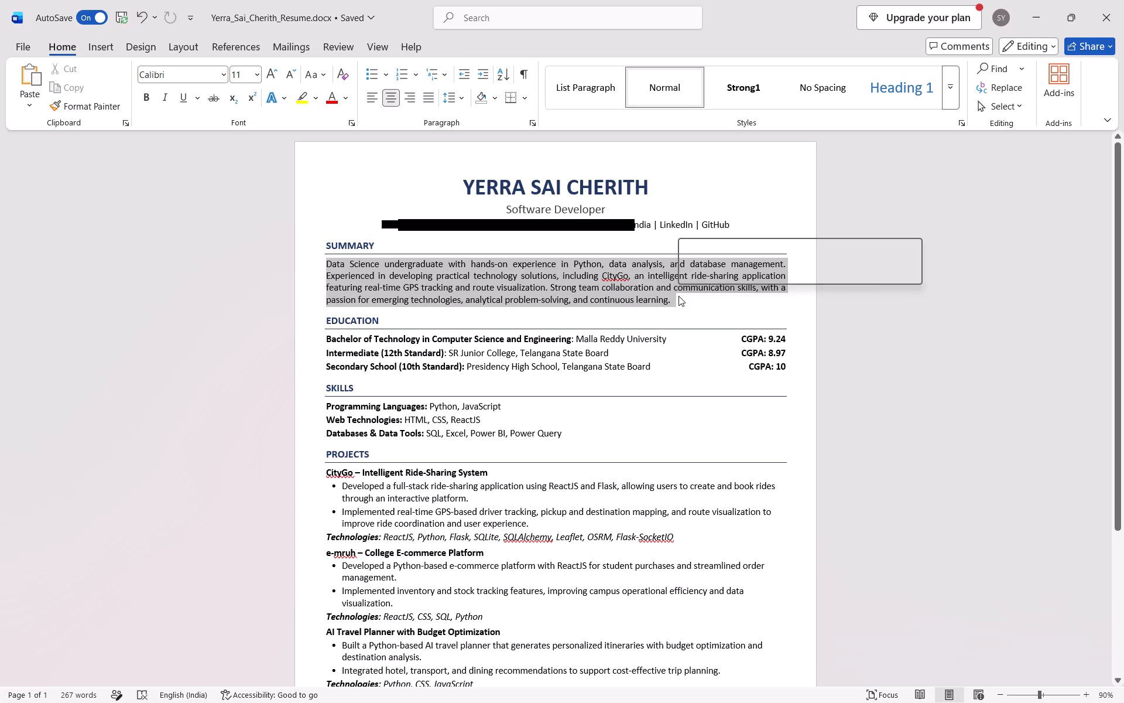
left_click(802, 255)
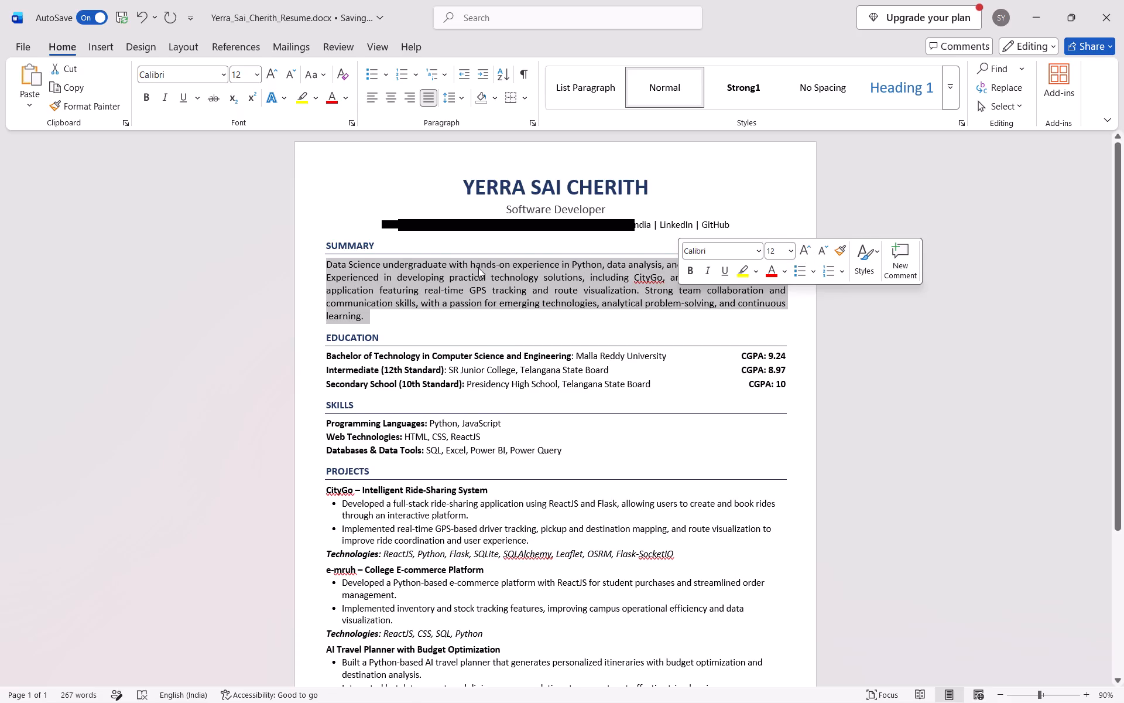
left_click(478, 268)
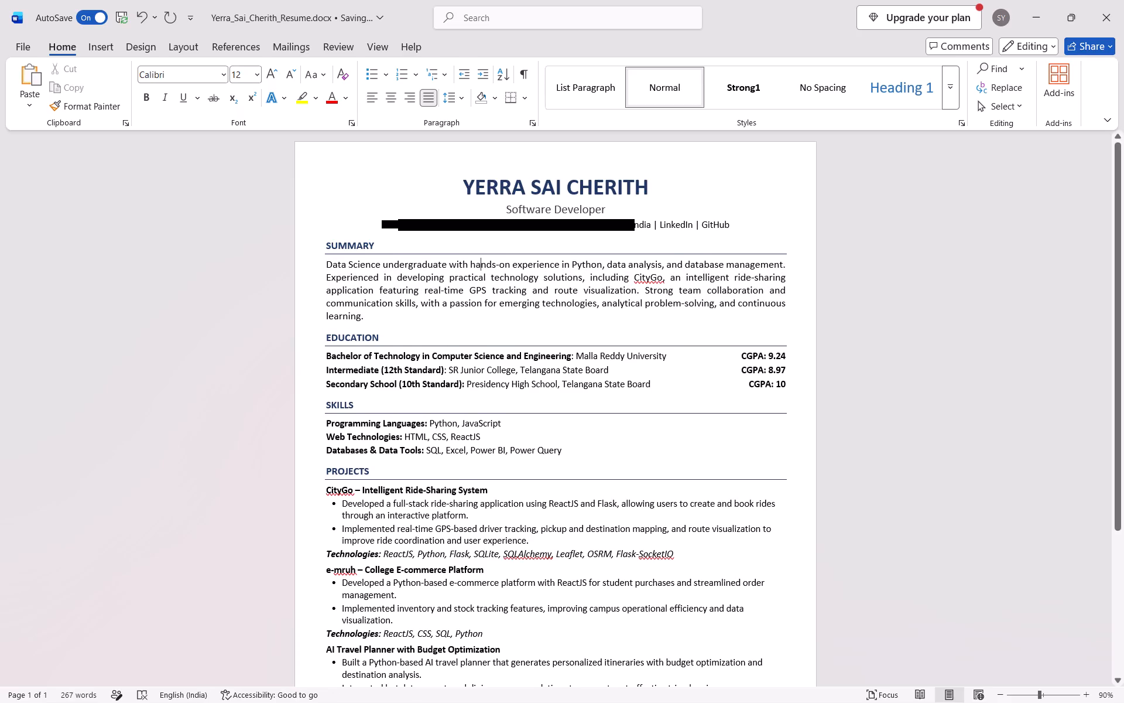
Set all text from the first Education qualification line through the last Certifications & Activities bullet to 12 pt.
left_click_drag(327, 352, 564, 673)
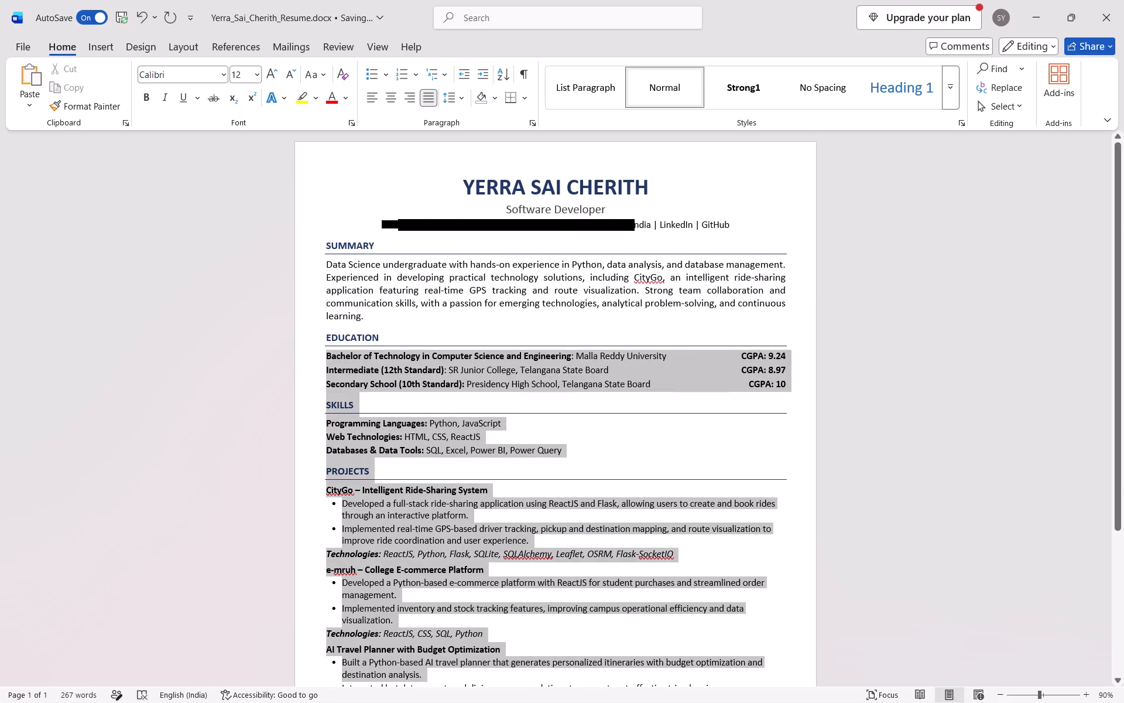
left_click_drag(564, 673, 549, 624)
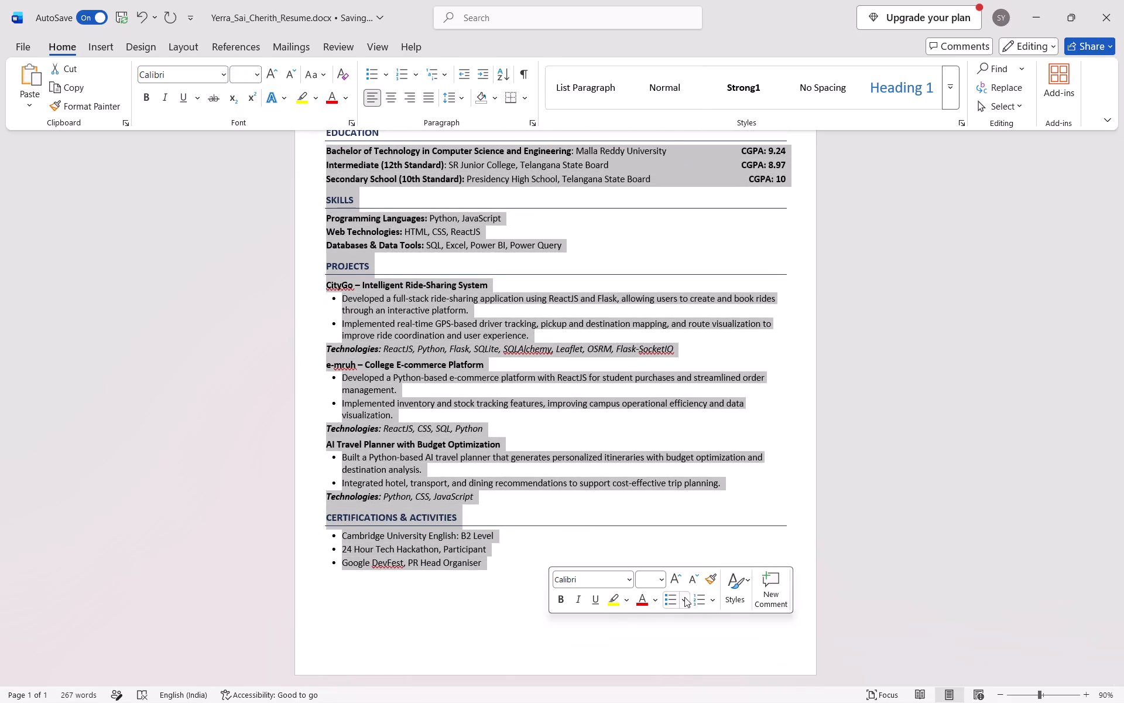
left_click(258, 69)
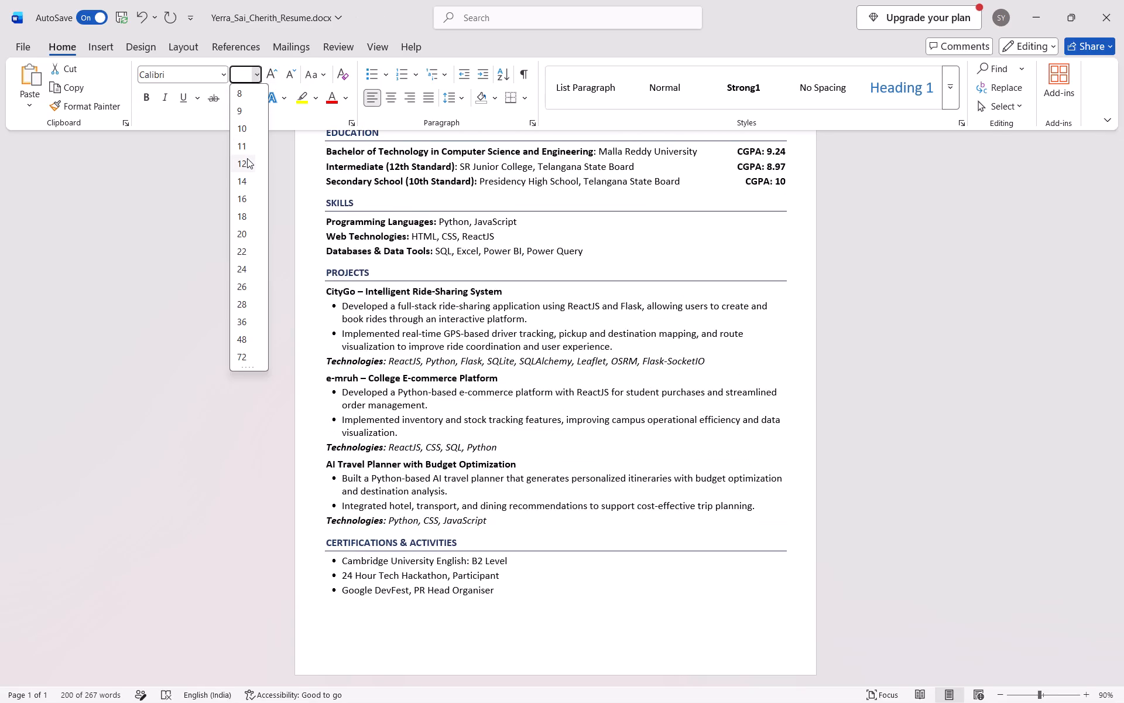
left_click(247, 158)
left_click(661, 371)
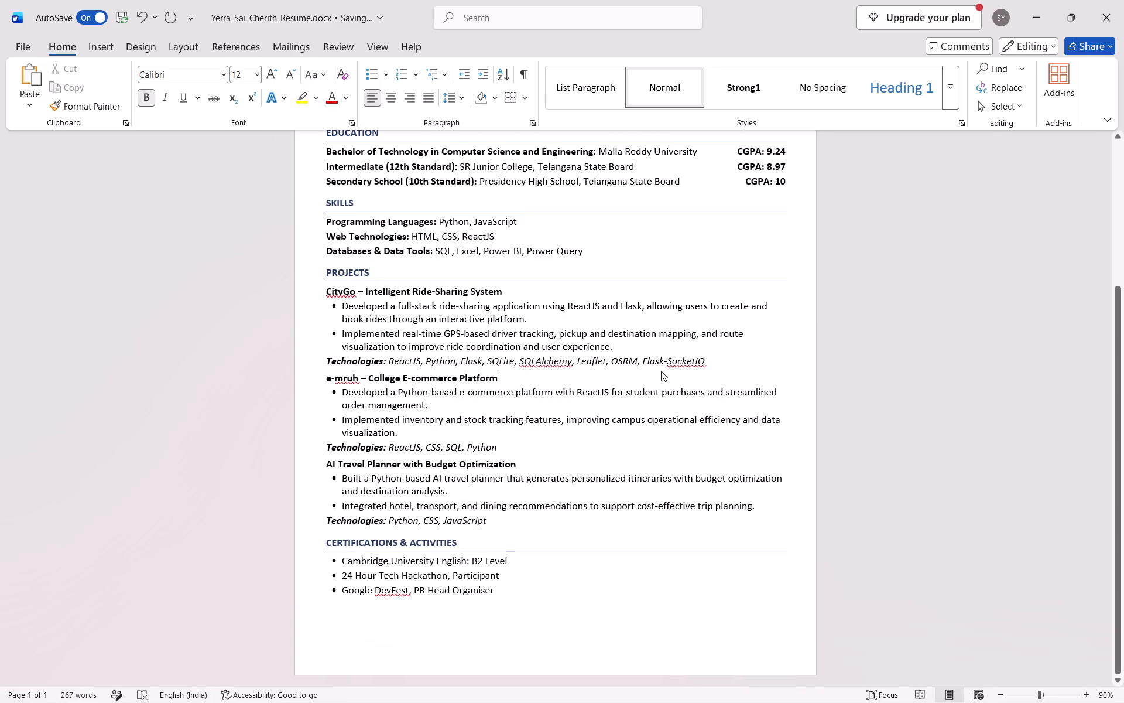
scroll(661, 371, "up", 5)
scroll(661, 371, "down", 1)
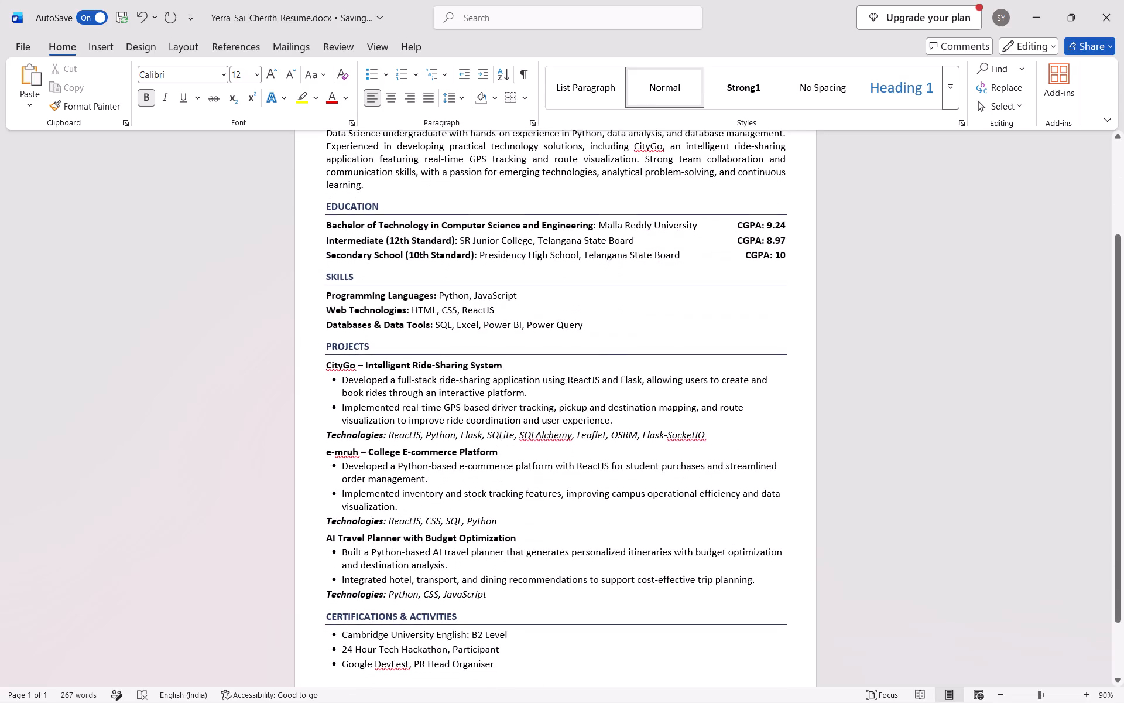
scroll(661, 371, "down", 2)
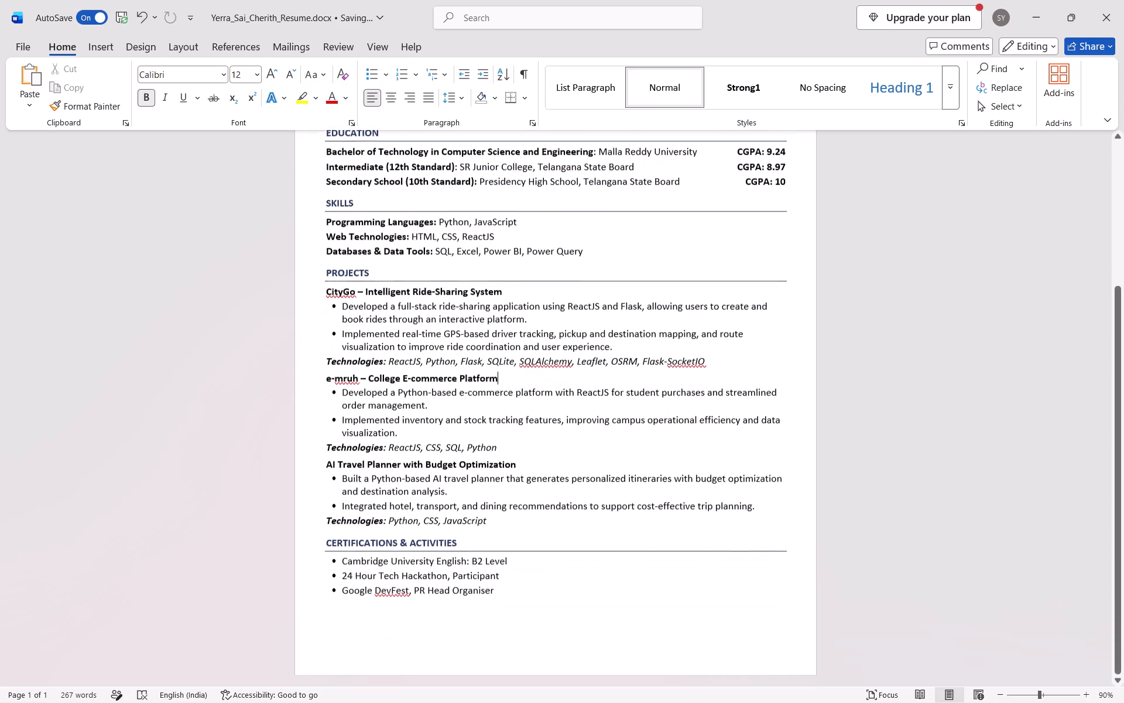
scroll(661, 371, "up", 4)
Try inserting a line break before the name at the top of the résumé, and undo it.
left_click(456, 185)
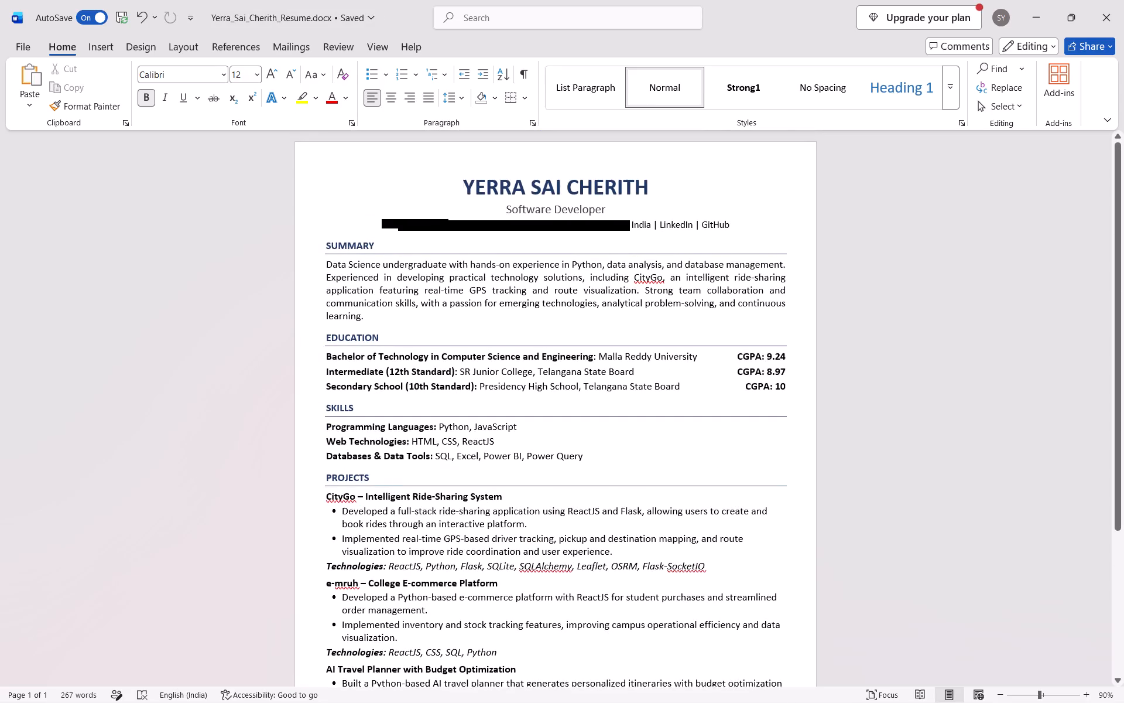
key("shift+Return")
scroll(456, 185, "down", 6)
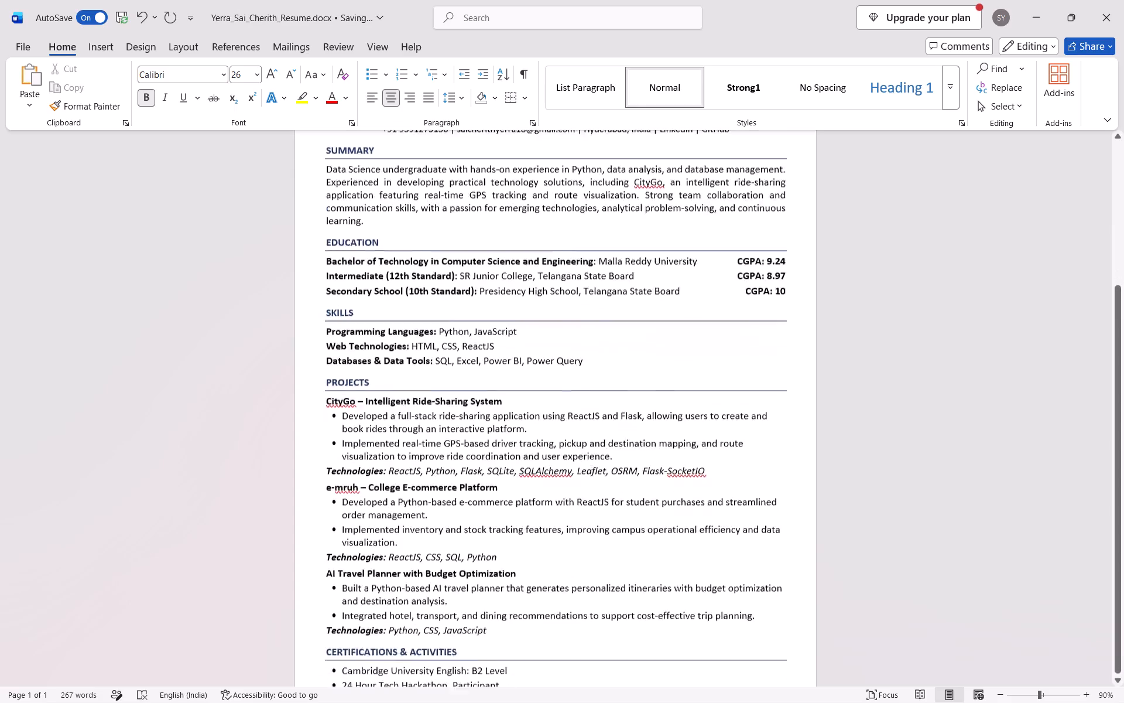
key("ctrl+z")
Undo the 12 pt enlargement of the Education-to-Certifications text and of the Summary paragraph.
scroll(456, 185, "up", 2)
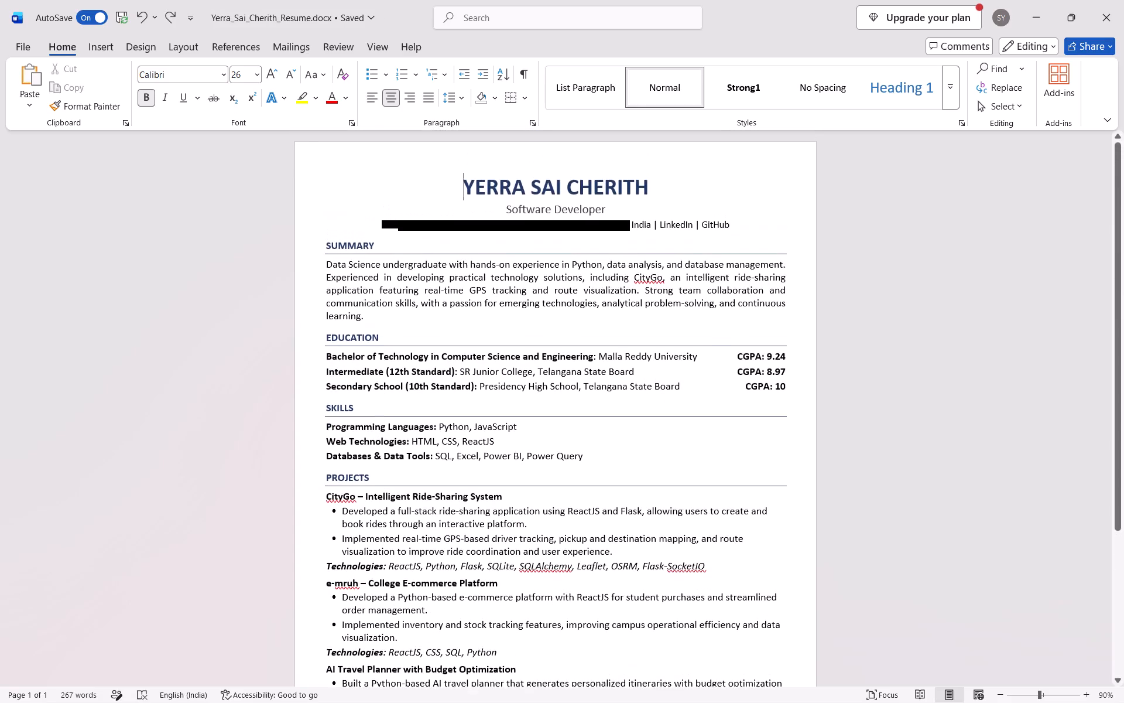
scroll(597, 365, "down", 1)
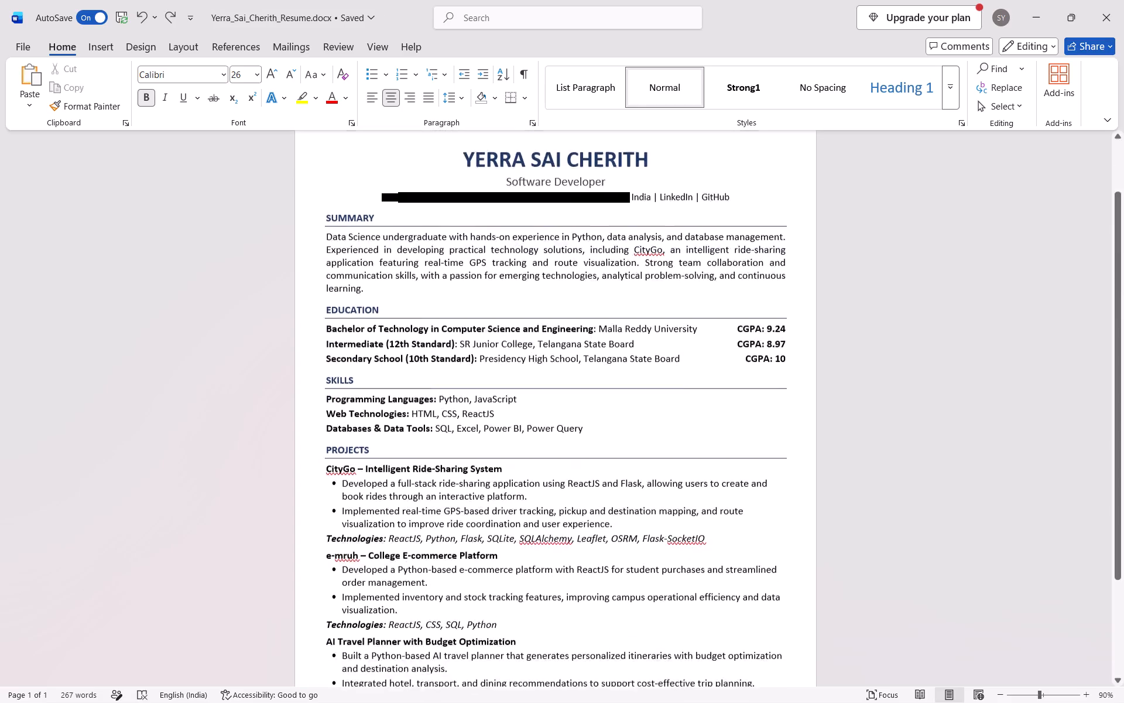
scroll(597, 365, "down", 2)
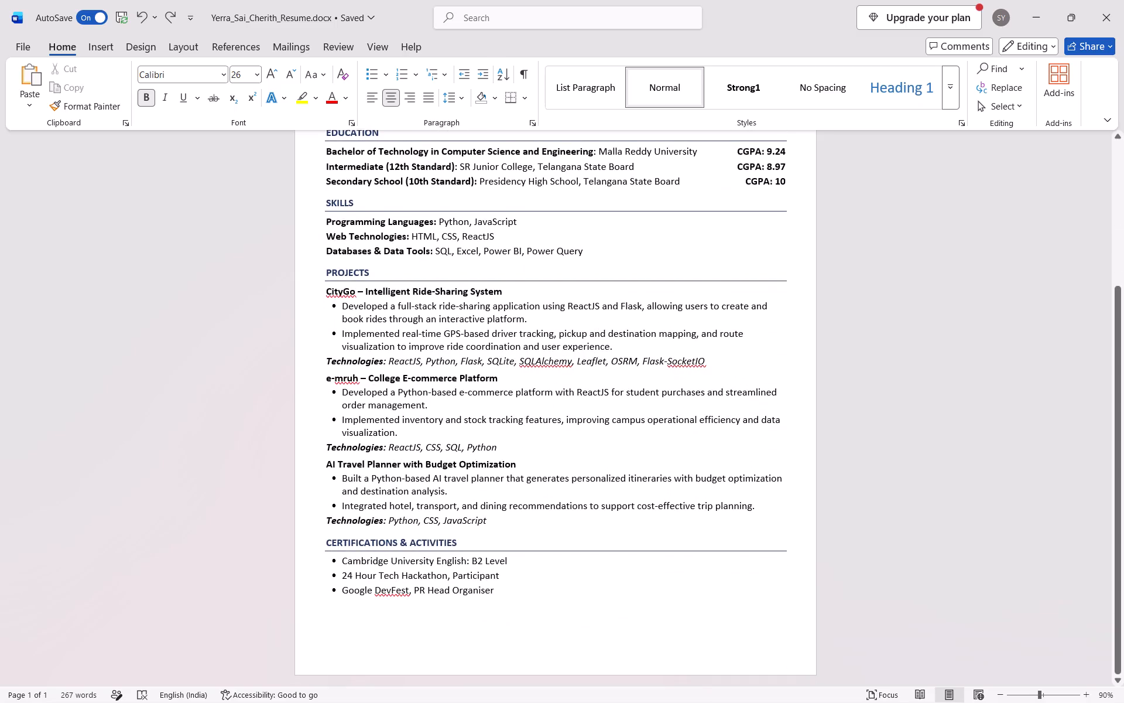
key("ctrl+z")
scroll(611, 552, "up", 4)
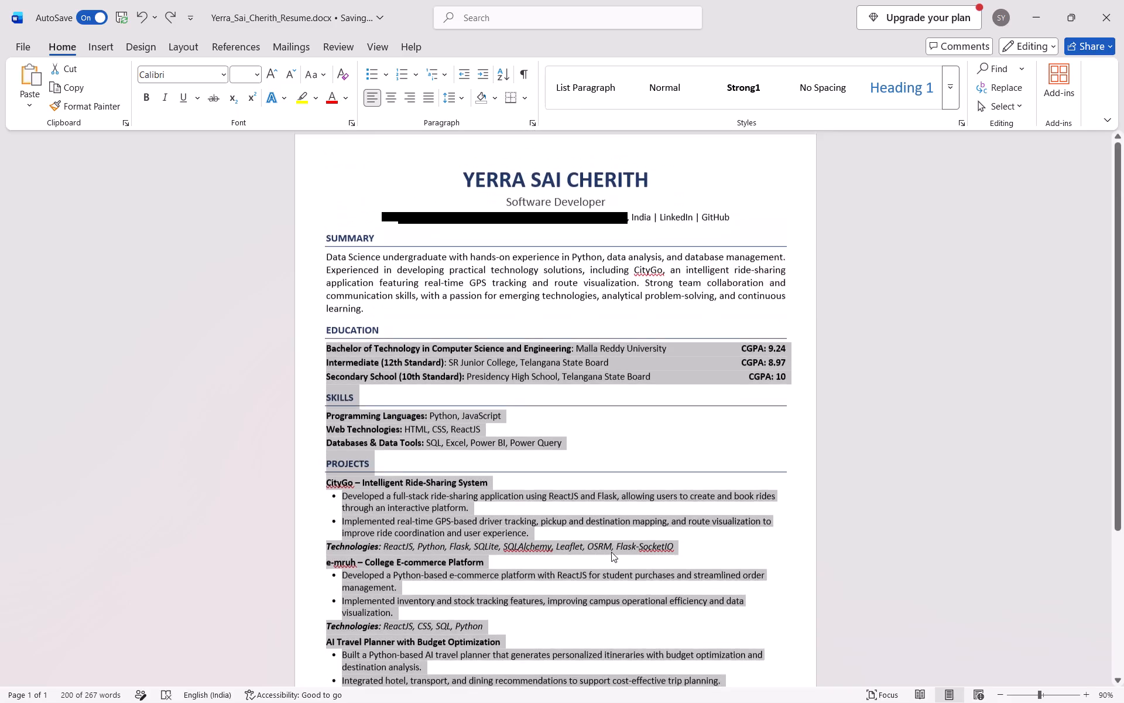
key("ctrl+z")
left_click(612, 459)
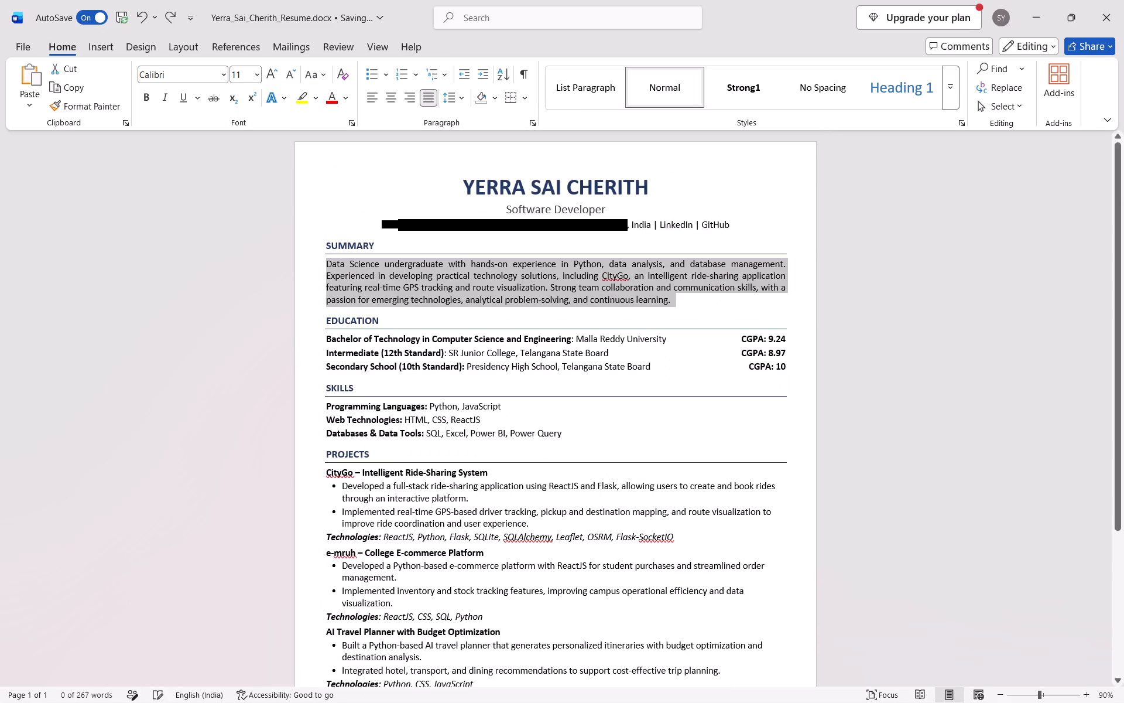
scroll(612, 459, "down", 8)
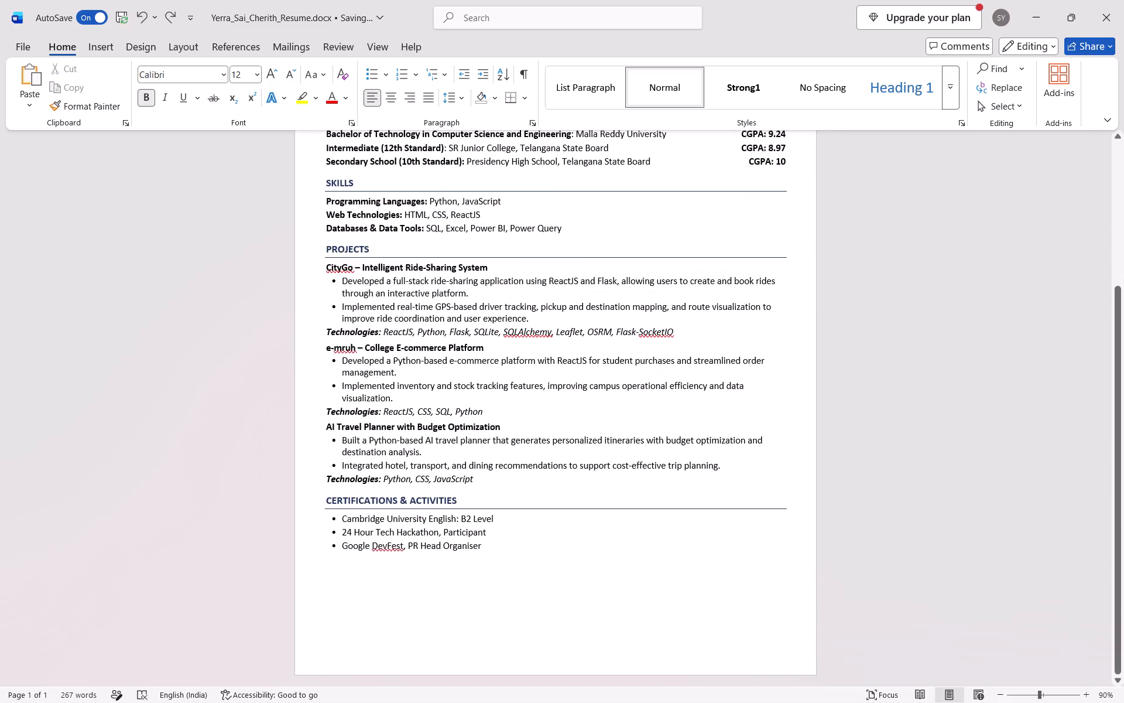
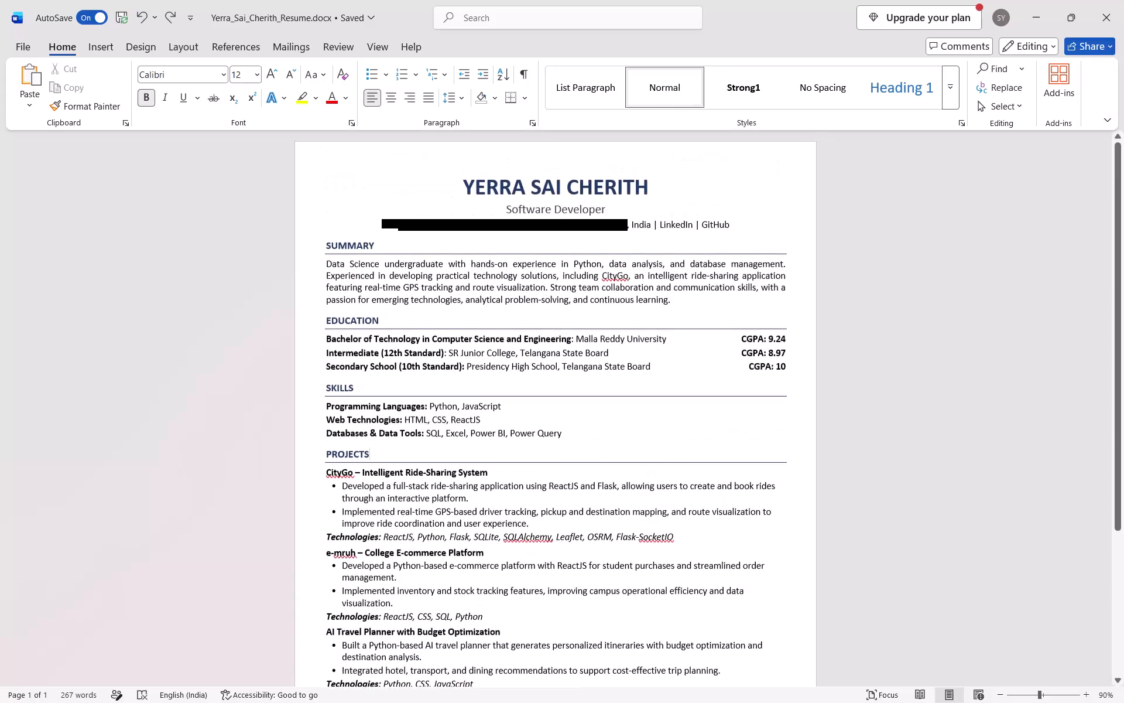
Set all text from the Summary heading through the last Certifications & Activities bullet to 12 pt.
scroll(542, 400, "down", 2)
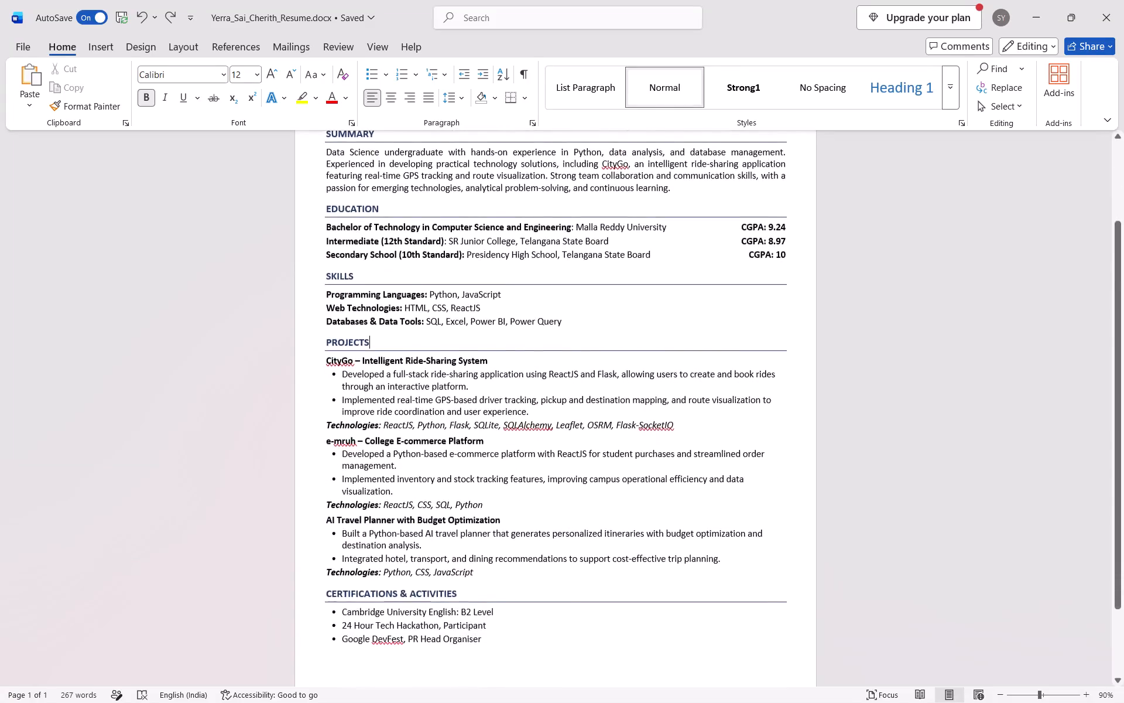
scroll(542, 400, "down", 1)
scroll(406, 240, "up", 1)
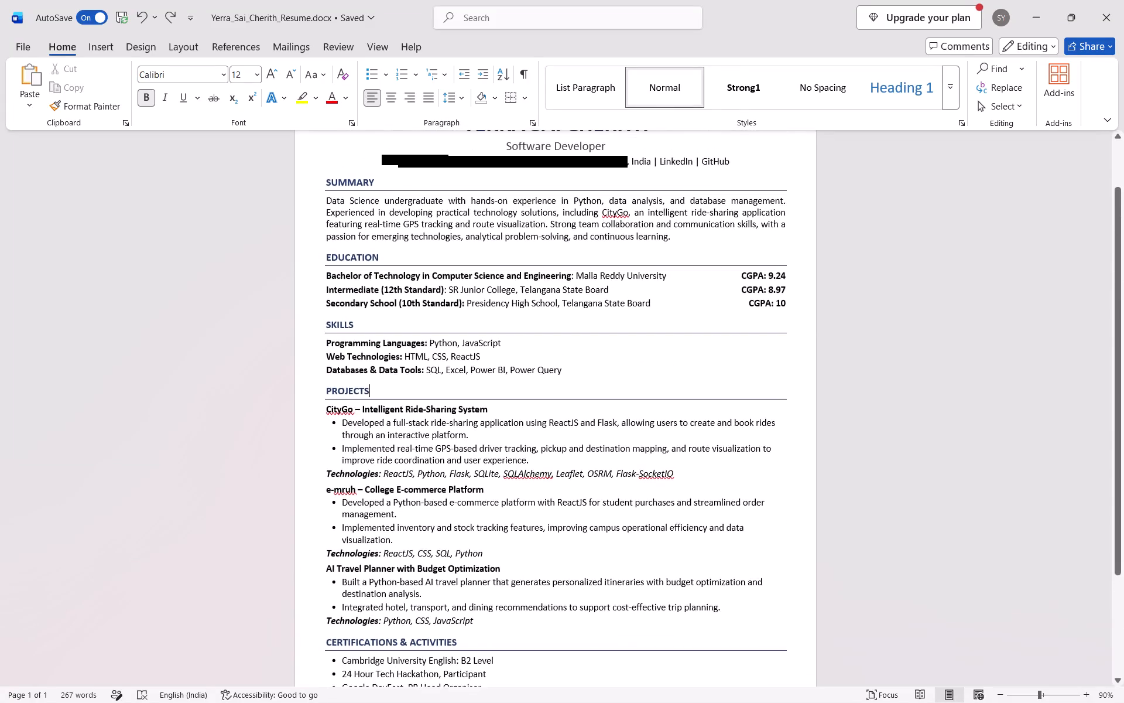
left_click_drag(324, 178, 513, 675)
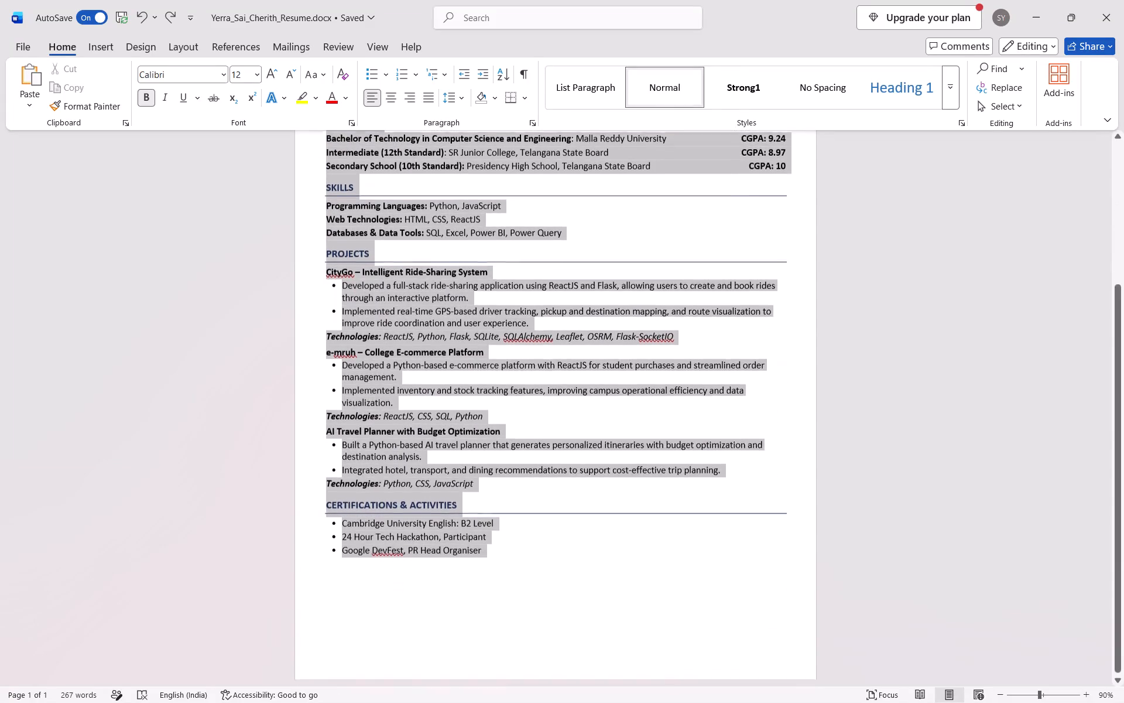
left_click_drag(513, 675, 525, 572)
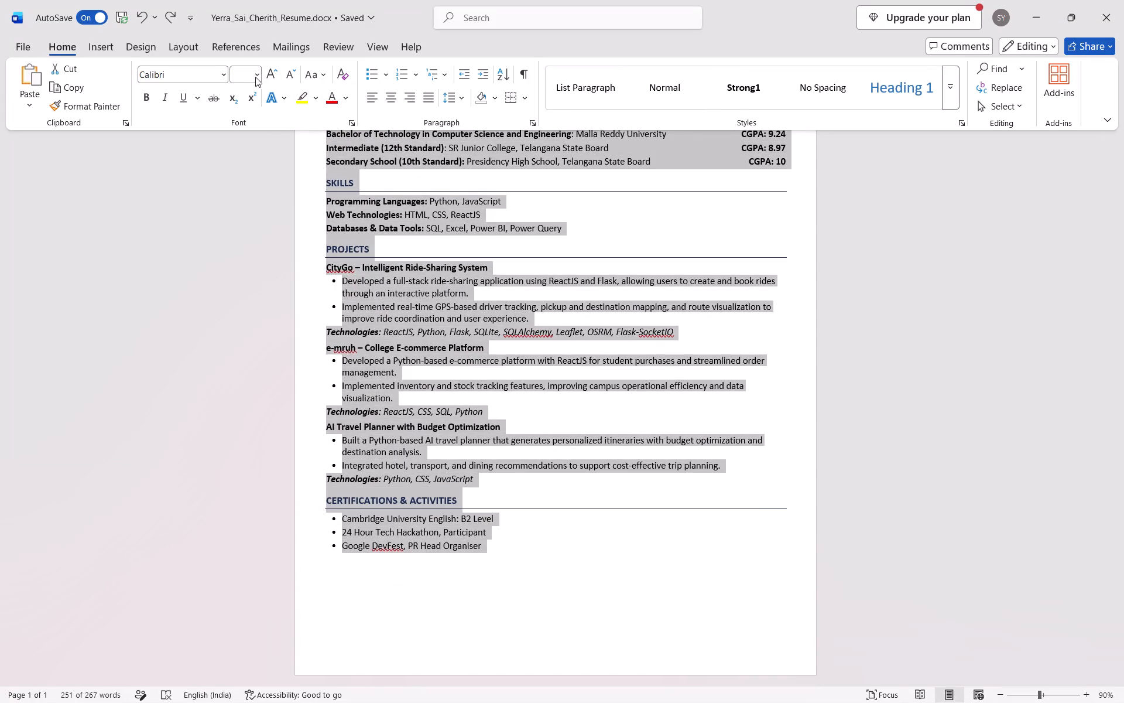
left_click(255, 77)
left_click(250, 161)
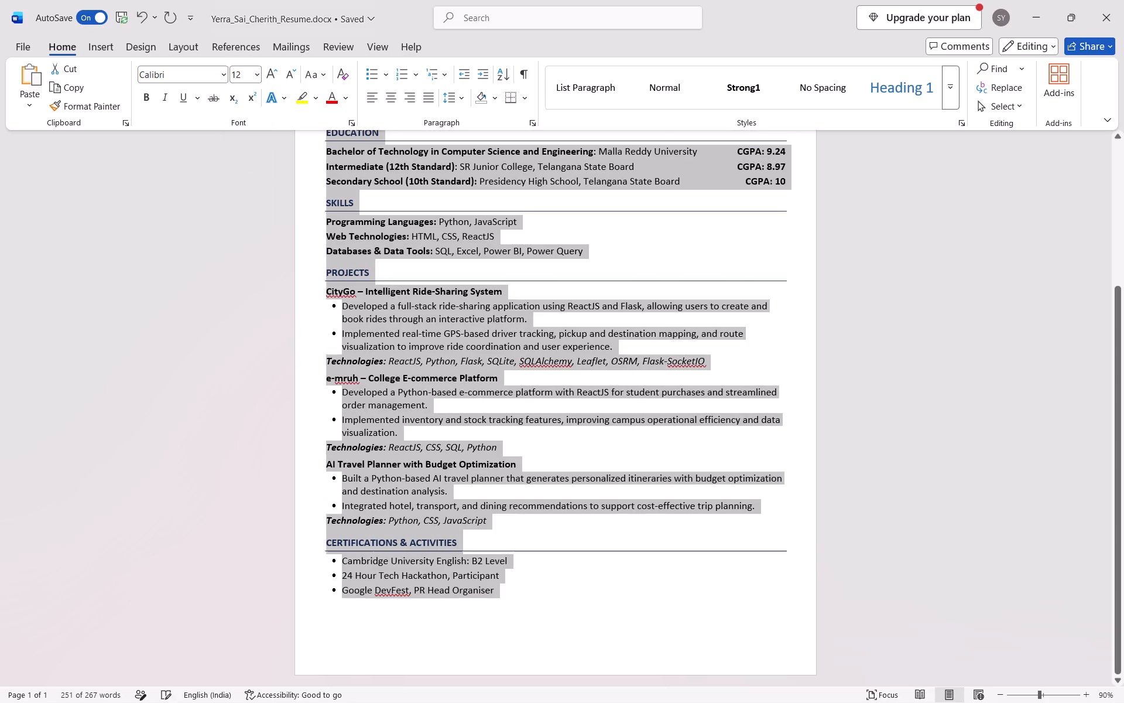
left_click(553, 365)
Enlarge the Summary, Education and Skills section headings to 14 pt.
scroll(553, 365, "up", 2)
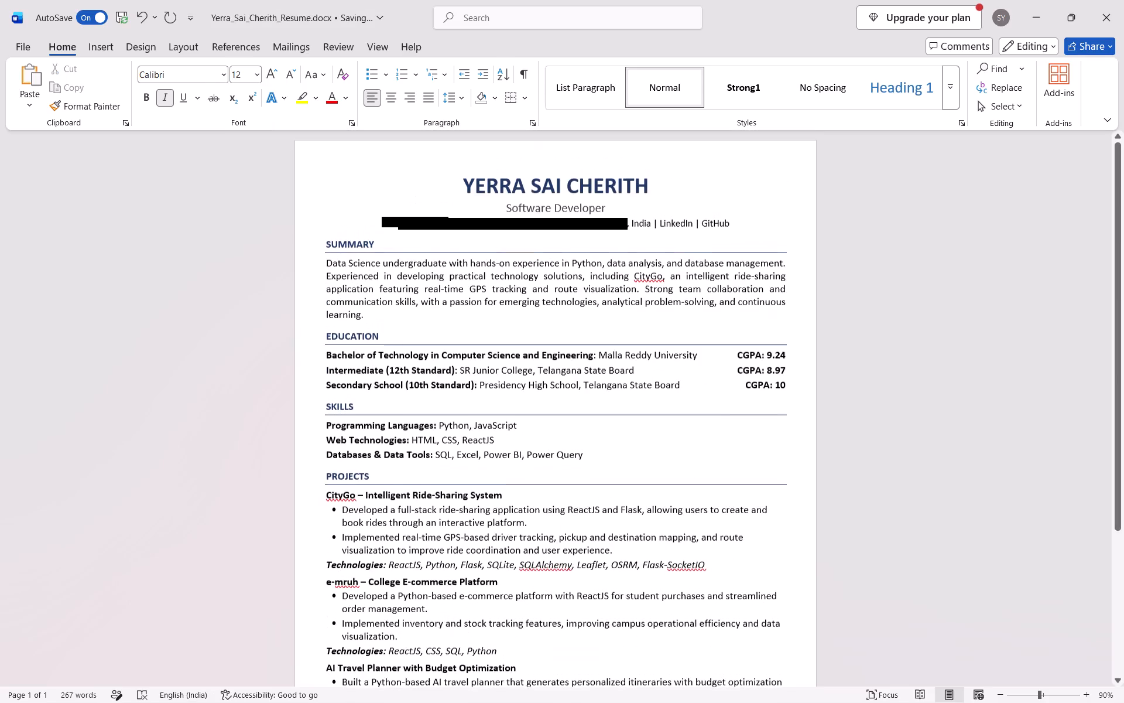
double_click(338, 249)
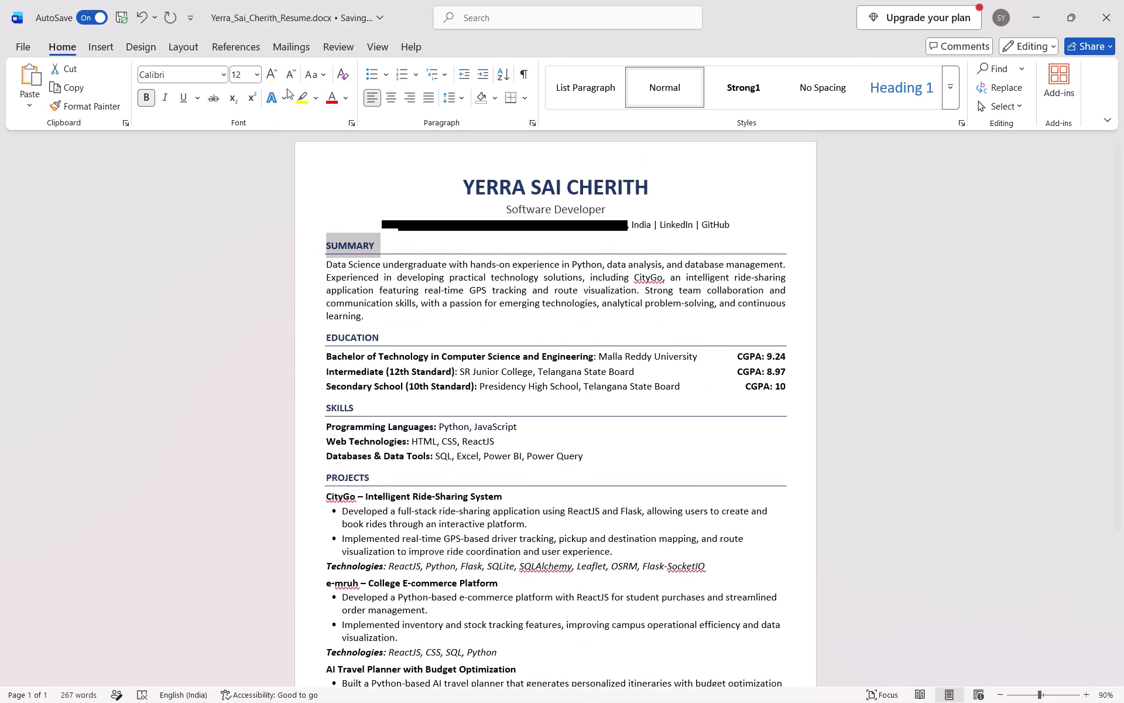
left_click(273, 79)
double_click(353, 340)
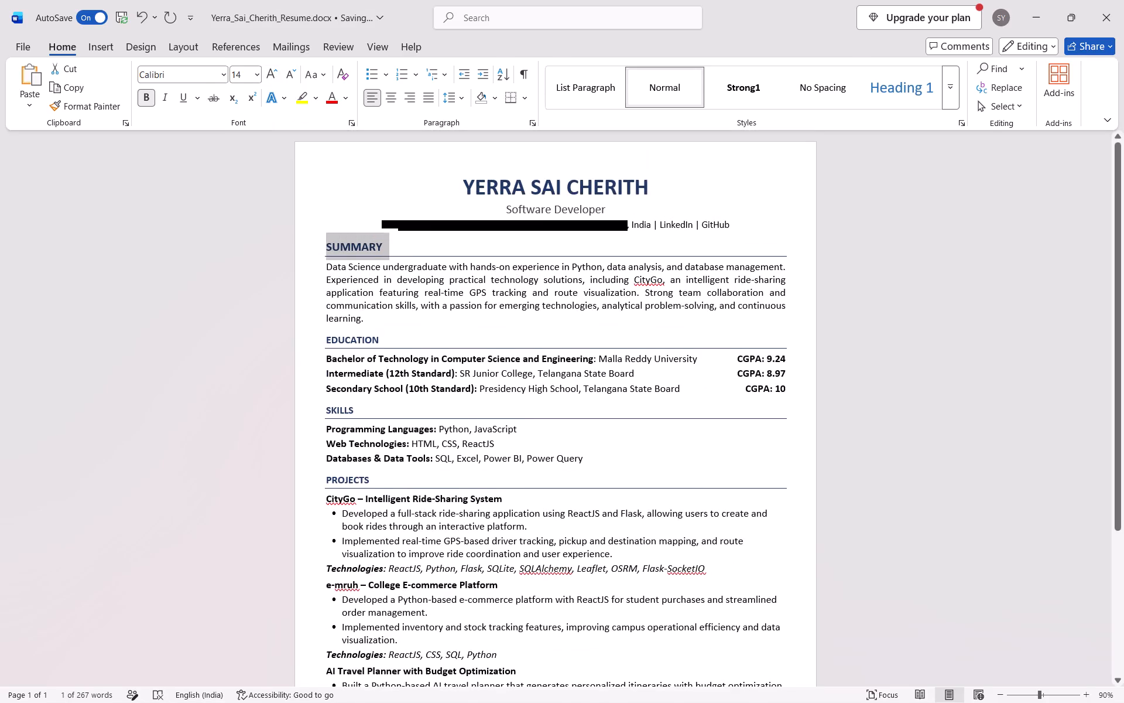
left_click(275, 78)
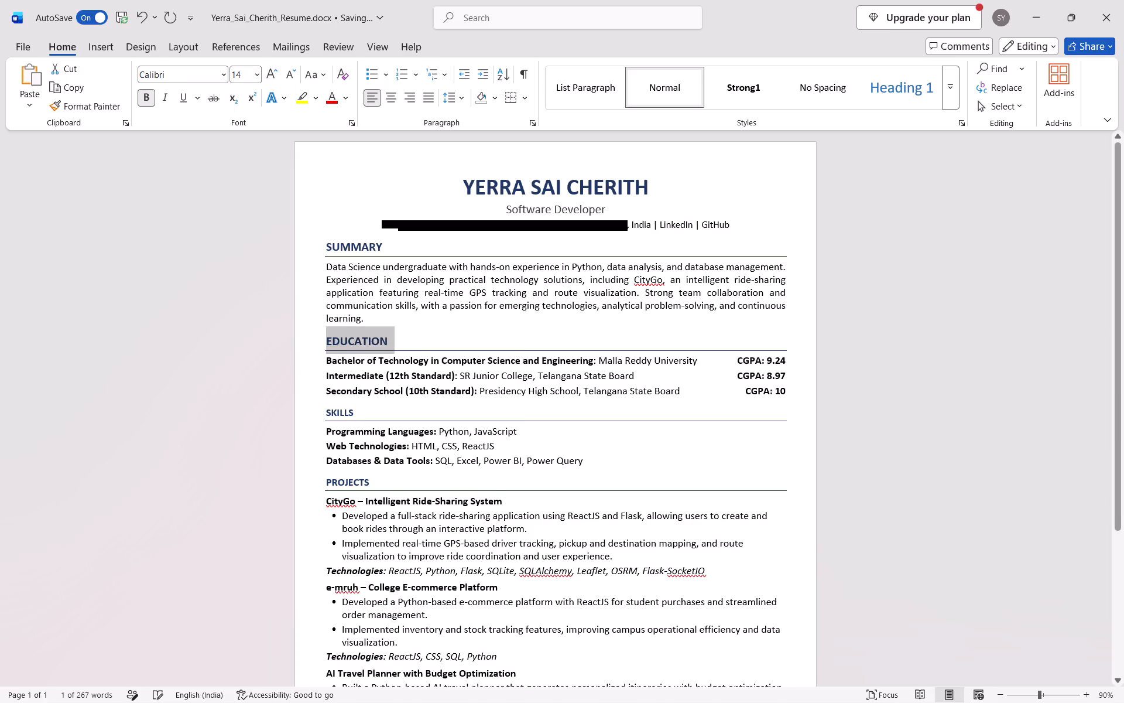
double_click(342, 411)
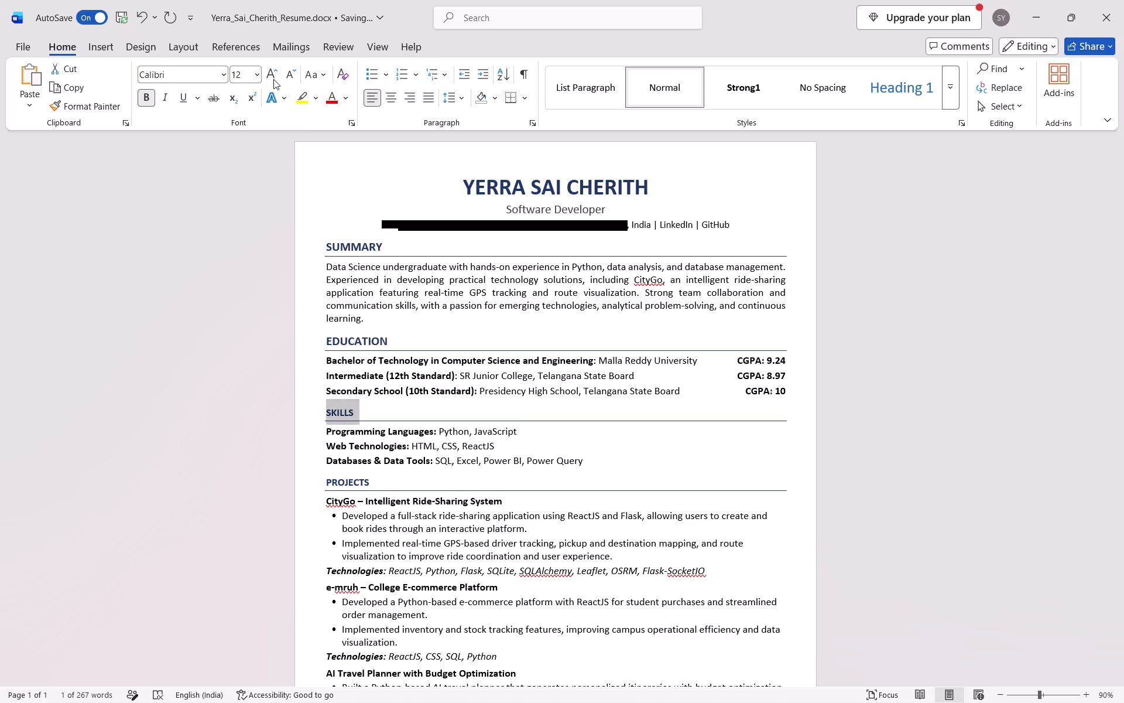
left_click(273, 79)
Enlarge the Projects and Certifications & Activities section headings to 14 pt.
scroll(413, 255, "down", 1)
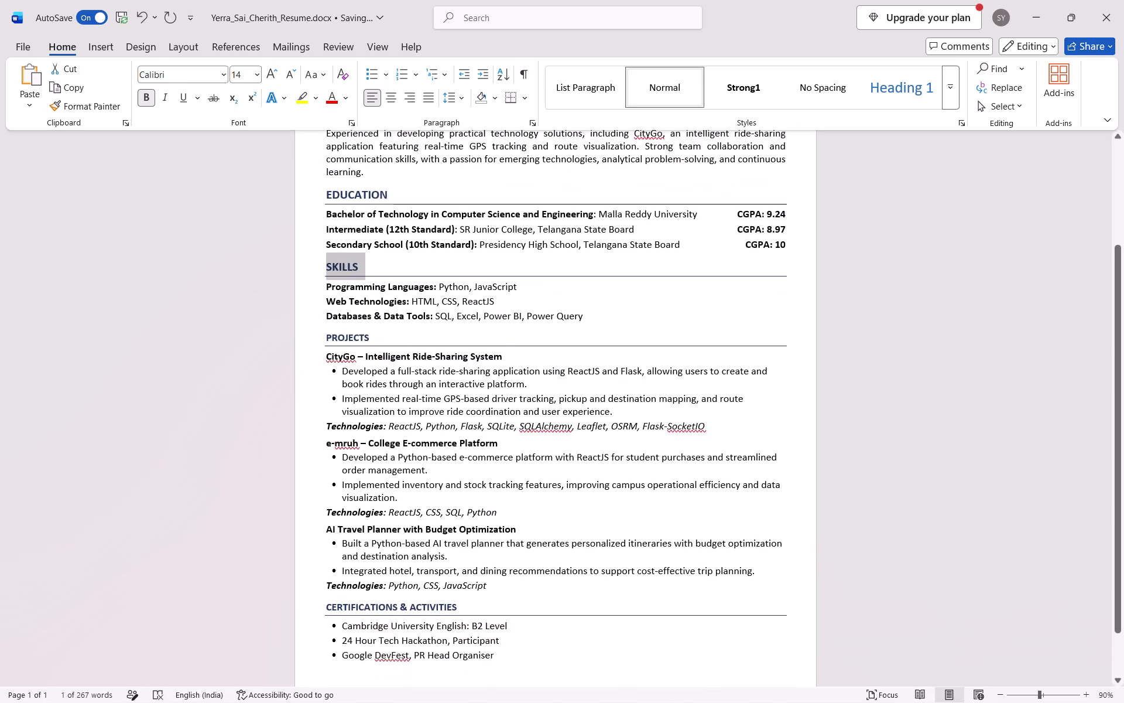
double_click(355, 340)
left_click(273, 70)
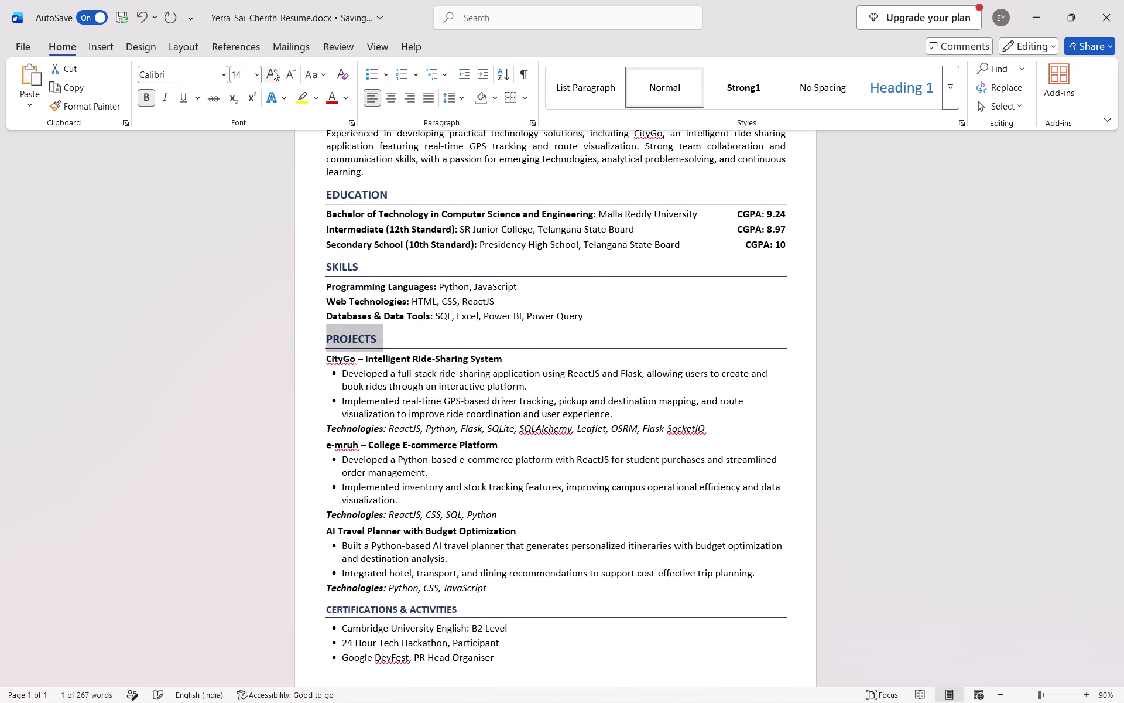
scroll(447, 484, "down", 1)
double_click(353, 552)
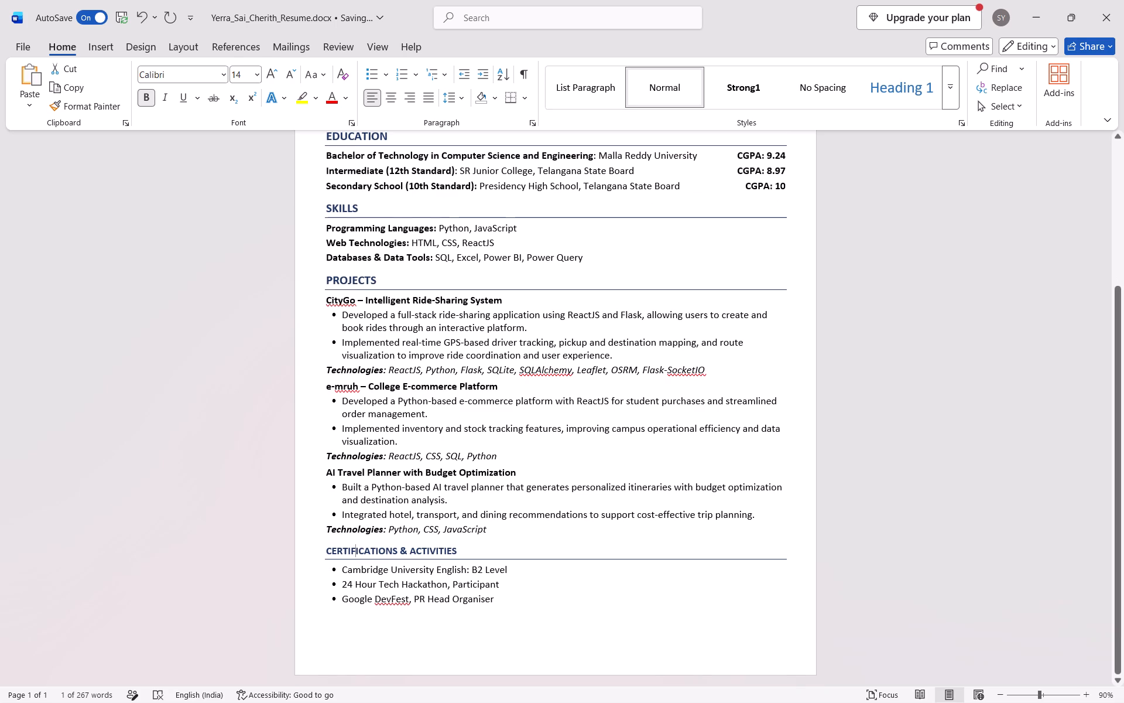
triple_click(353, 552)
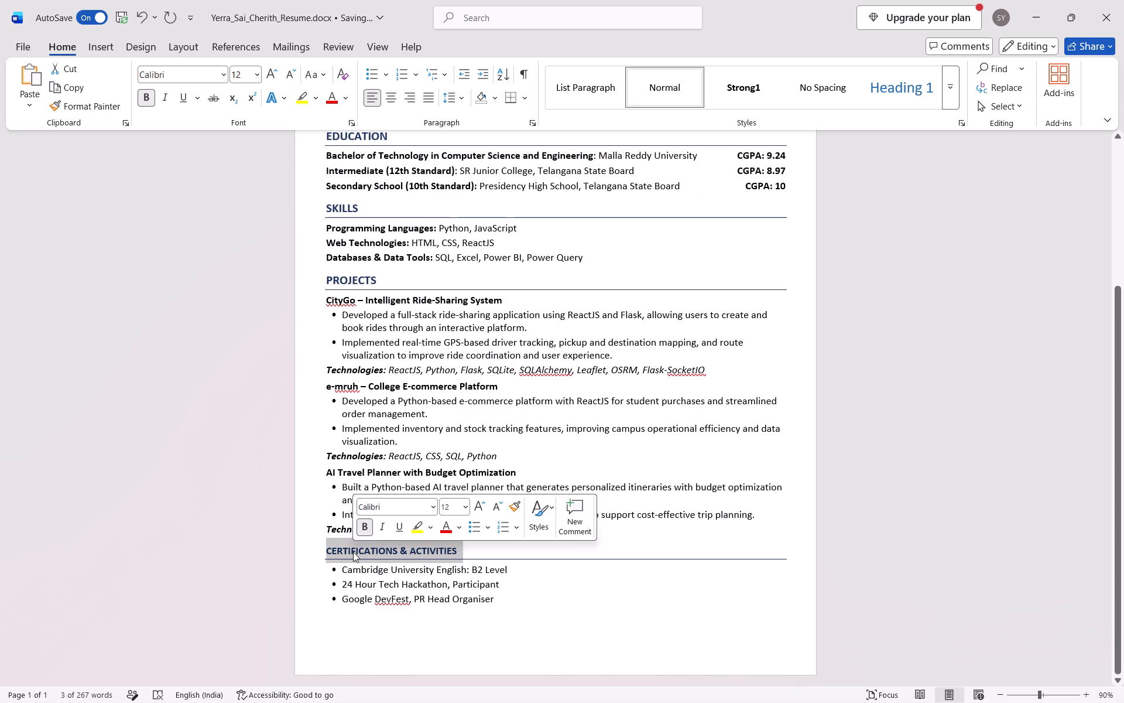
left_click(271, 79)
left_click(536, 363)
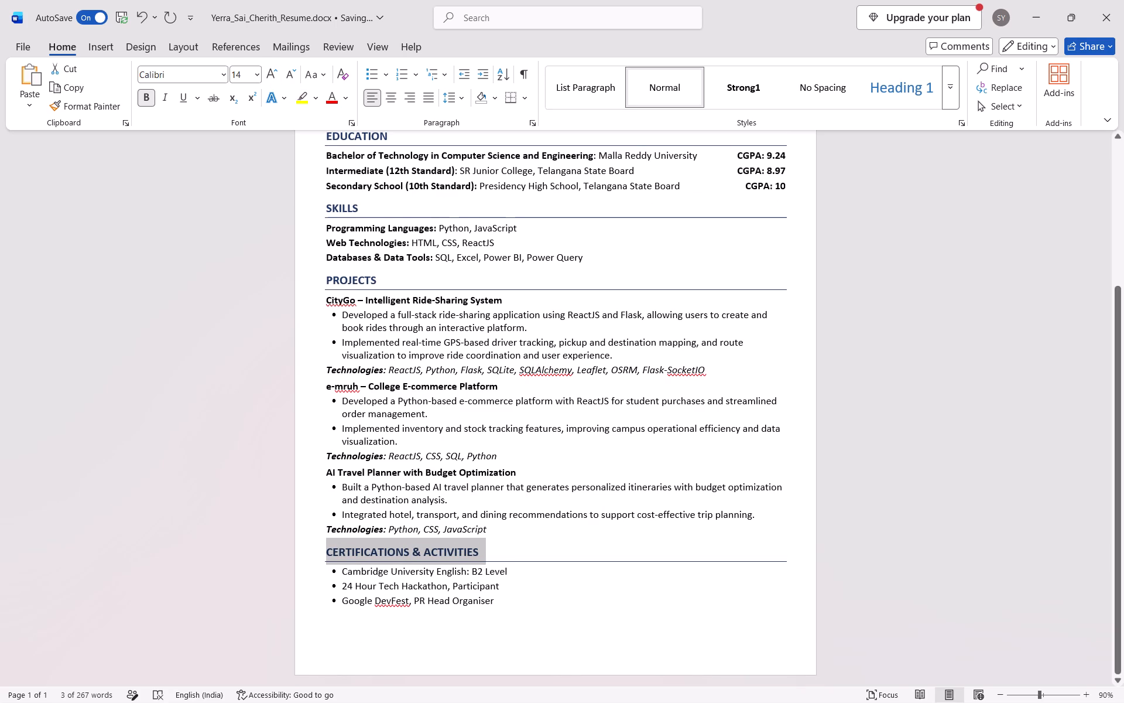
scroll(536, 363, "up", 8)
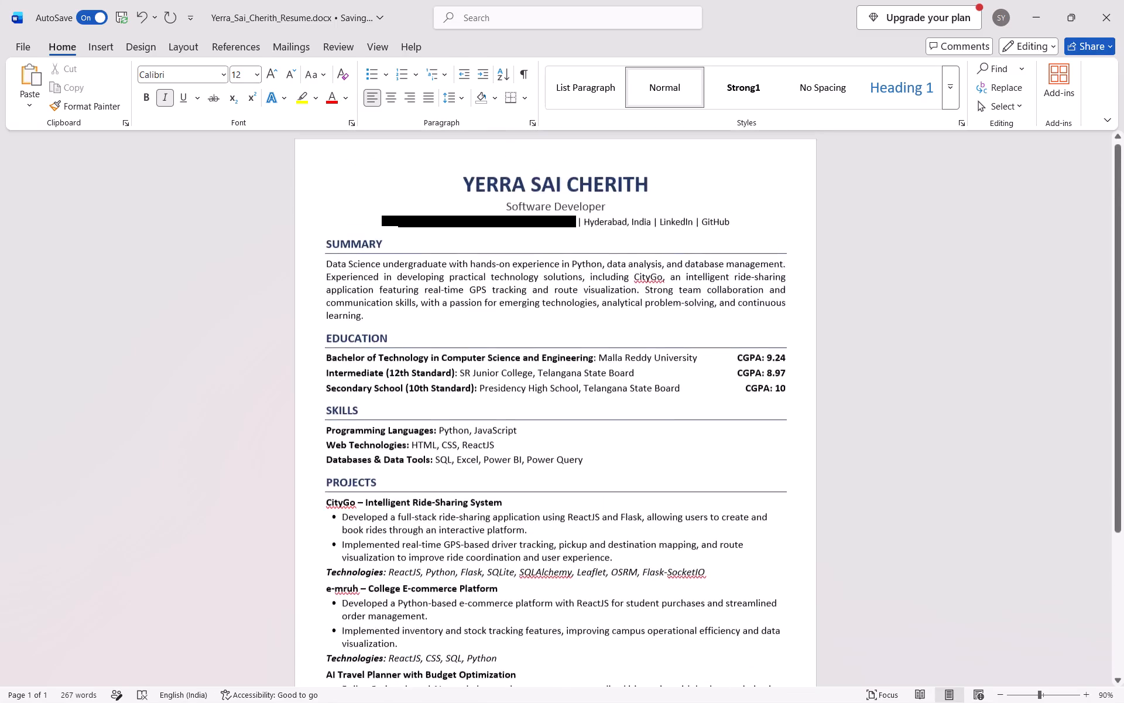
Add the bullet "MARQUEE Film Club Music Lead" after the 24 Hour Tech Hackathon entry under Certifications & Activities.
scroll(536, 363, "down", 7)
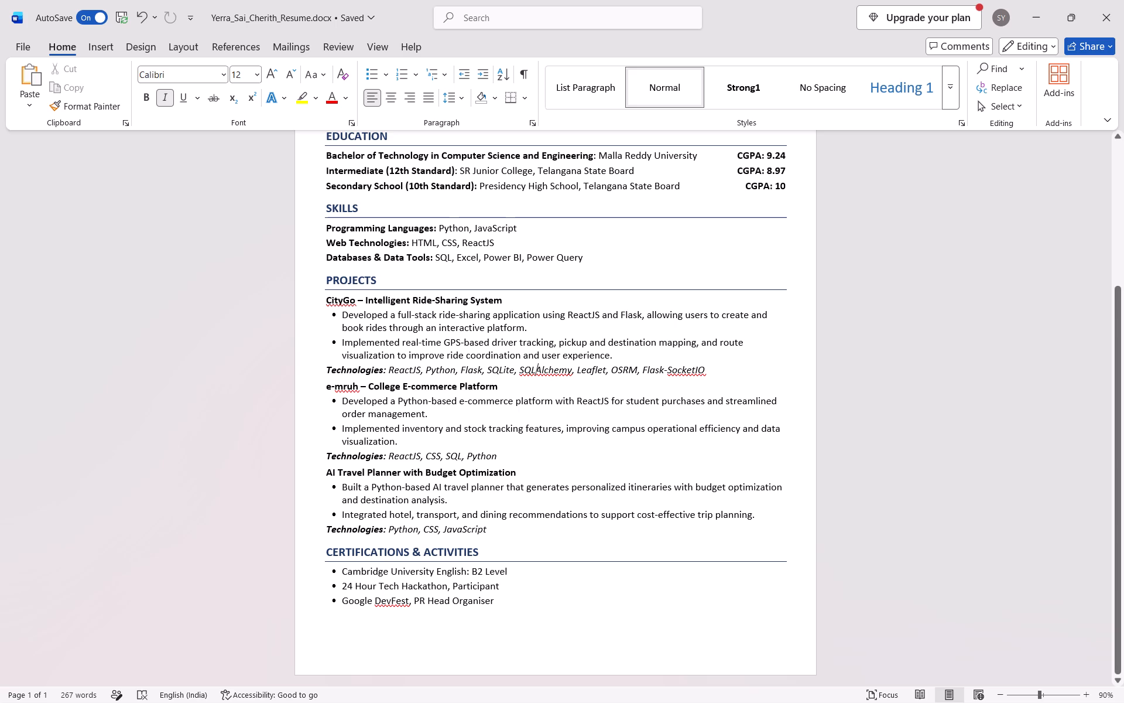
left_click(511, 588)
key("Return")
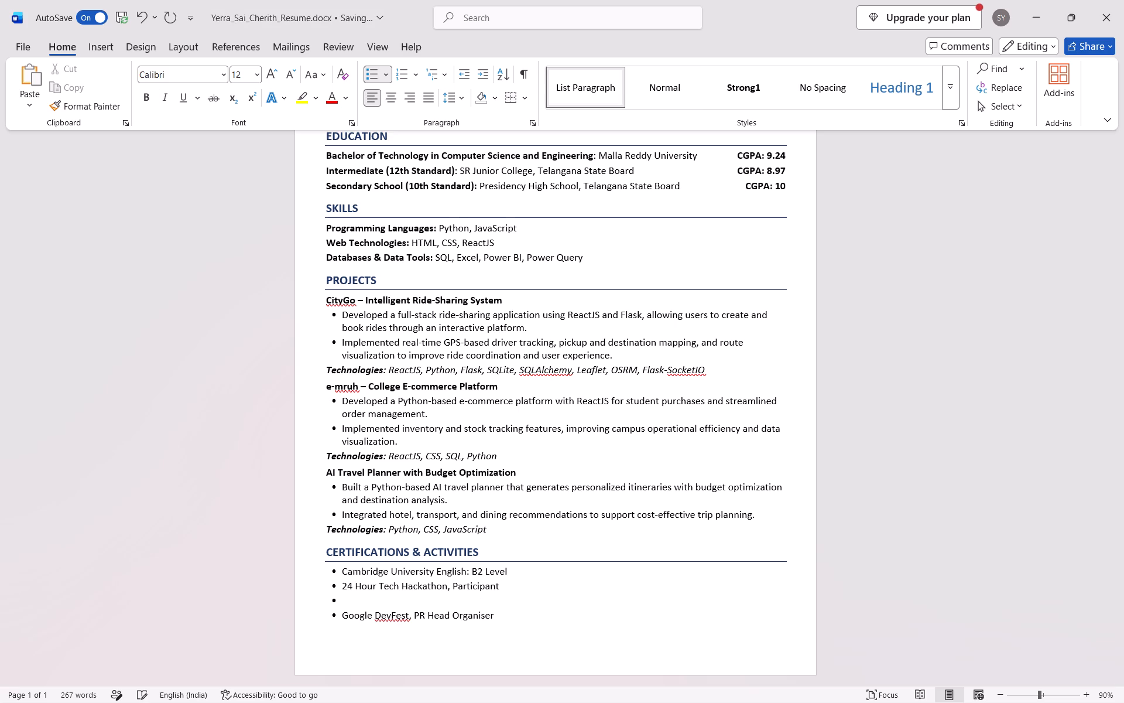
type("MRU")
key("BackSpace")
key("BackSpace")
type("RQUEE F")
type("ilm")
key("space")
type("CAL")
key("BackSpace")
type("lub")
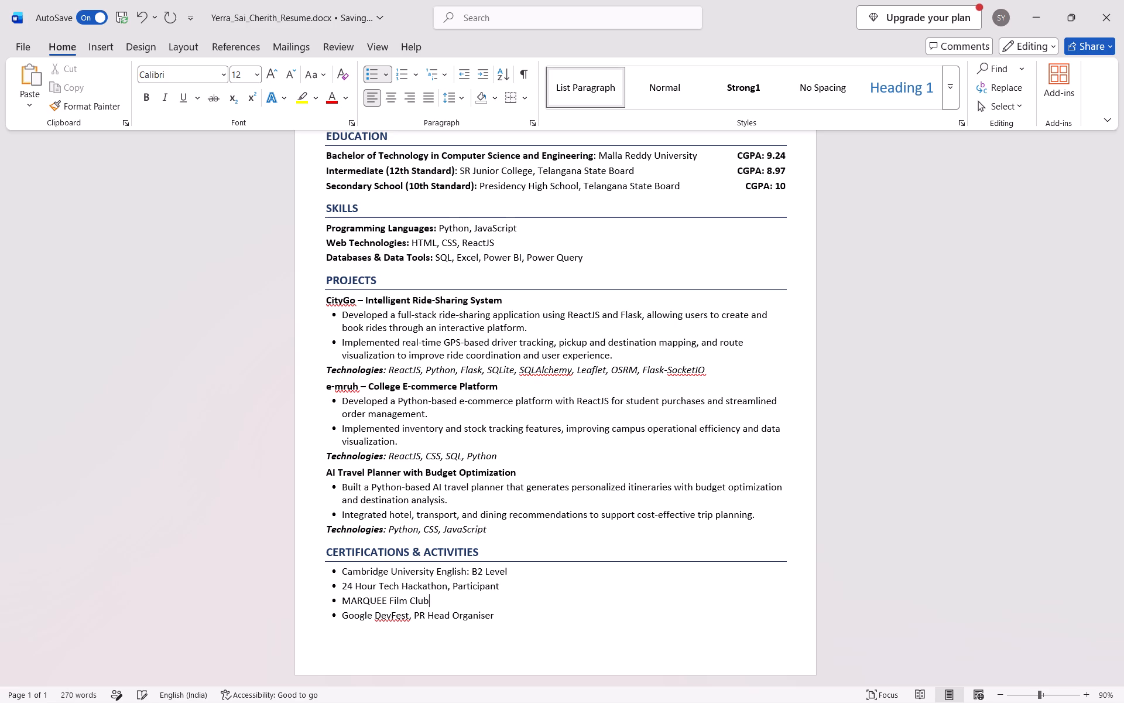
key("space")
type("Music <ead")
key("BackSpace")
key("BackSpace")
key("BackSpace")
key("BackSpace")
type("Lead")
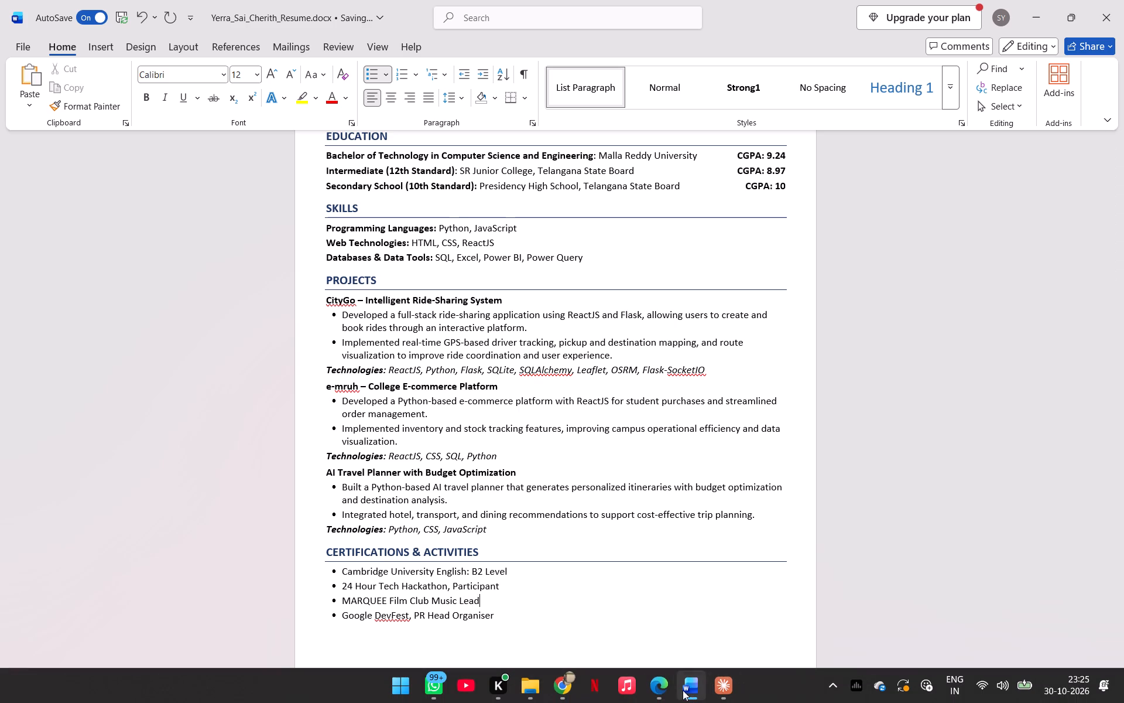
left_click(559, 694)
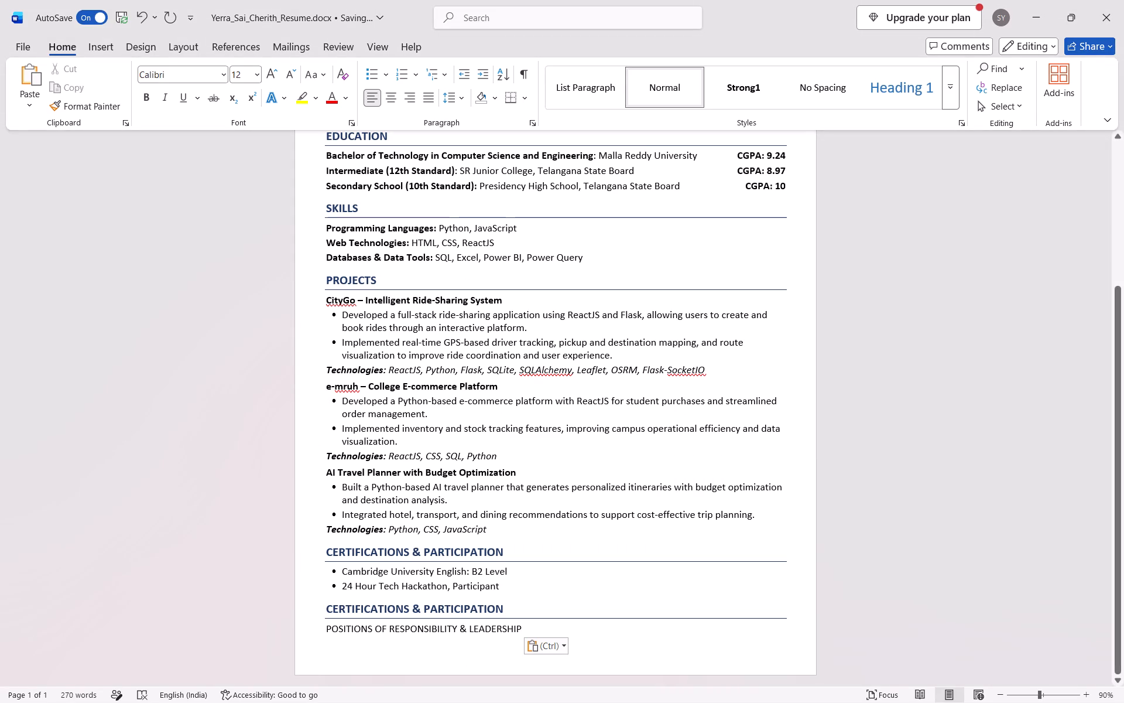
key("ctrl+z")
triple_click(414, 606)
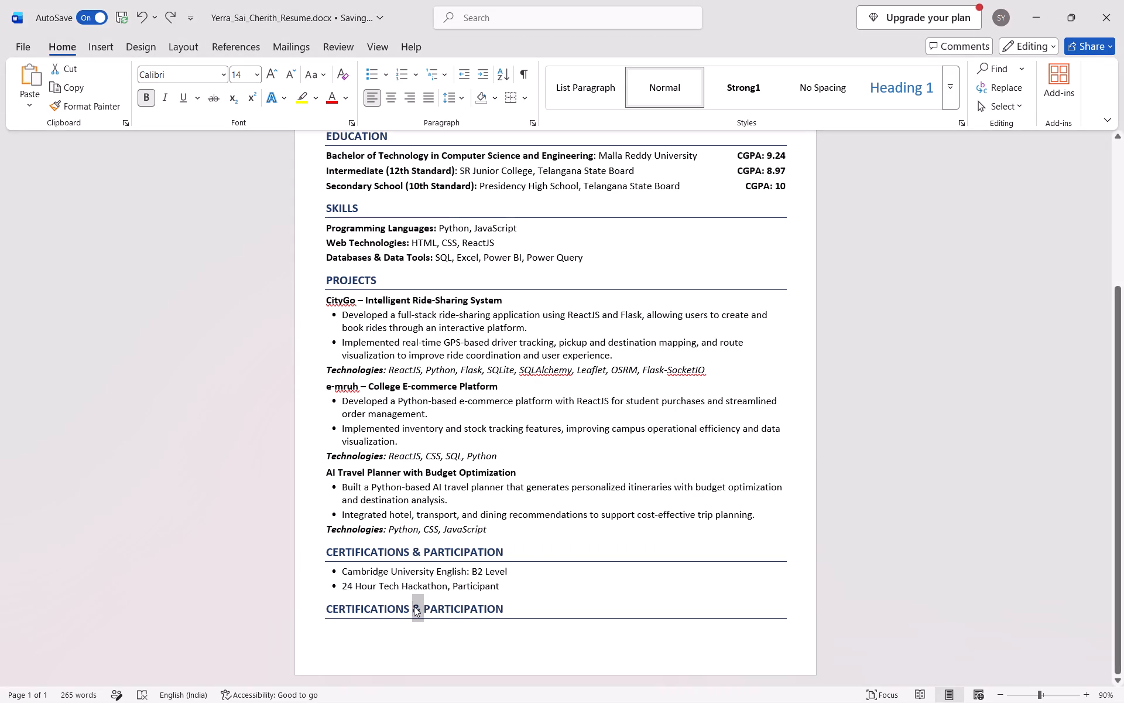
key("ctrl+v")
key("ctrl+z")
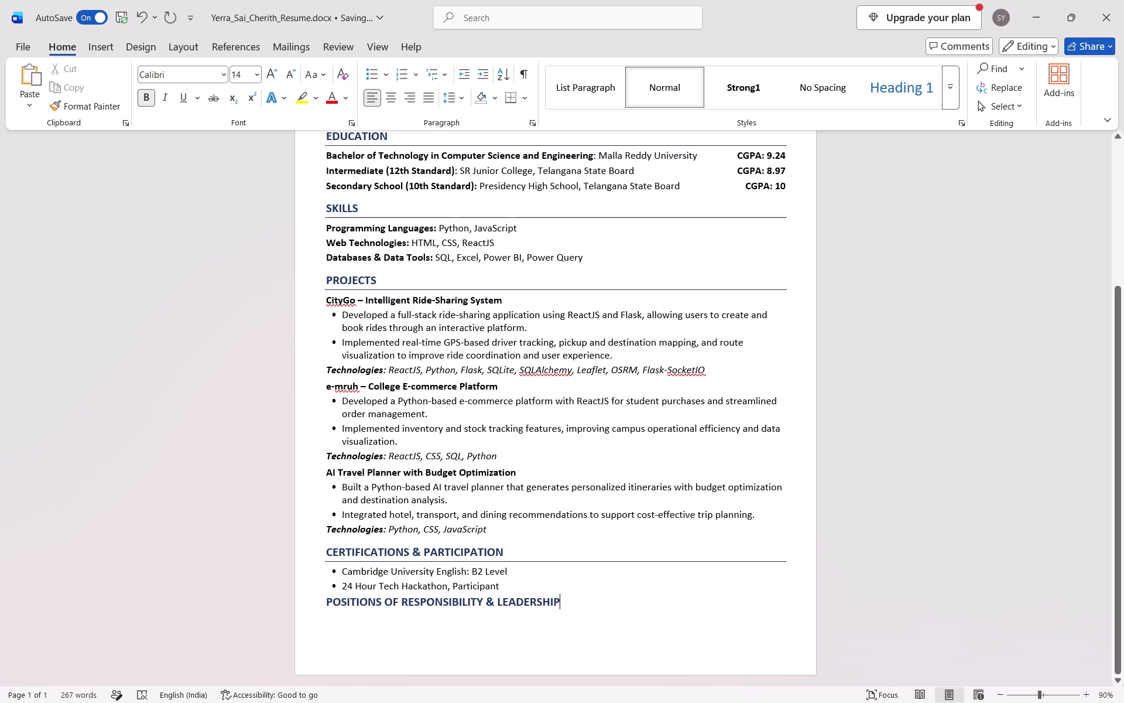
Replace the duplicate heading's wording with the copied "POSITIONS OF RESPONSIBILITY & LEADERSHIP", keeping its heading formatting.
left_click(482, 604)
double_click(475, 604)
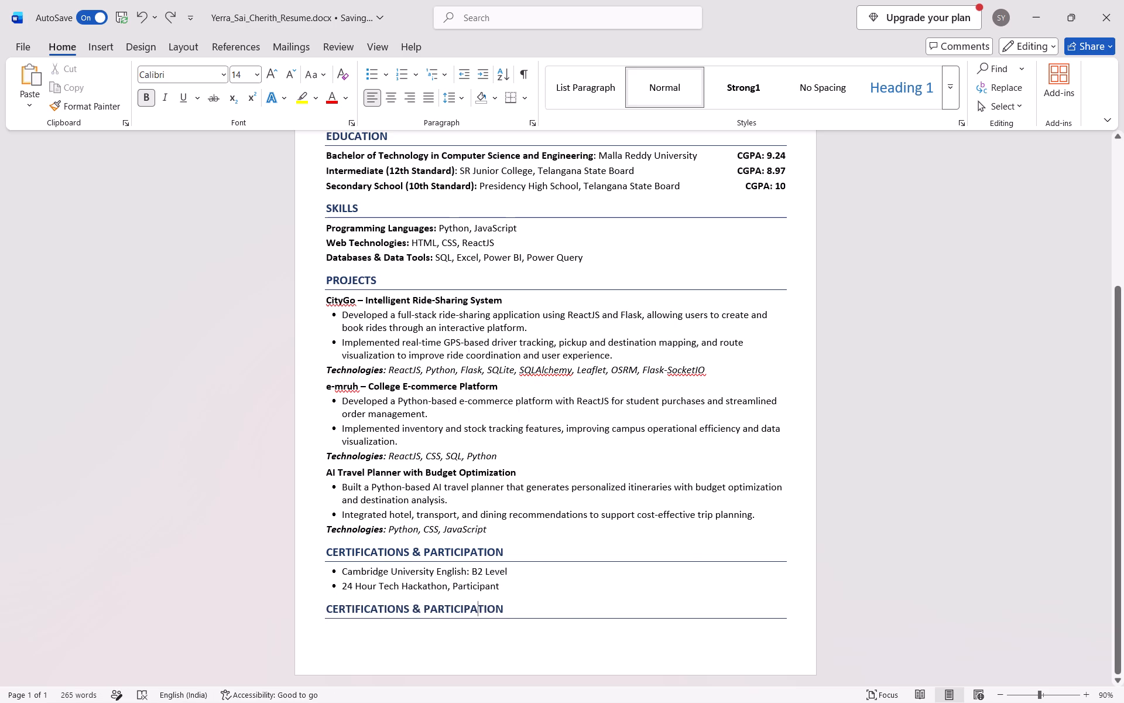
key("ctrl+v")
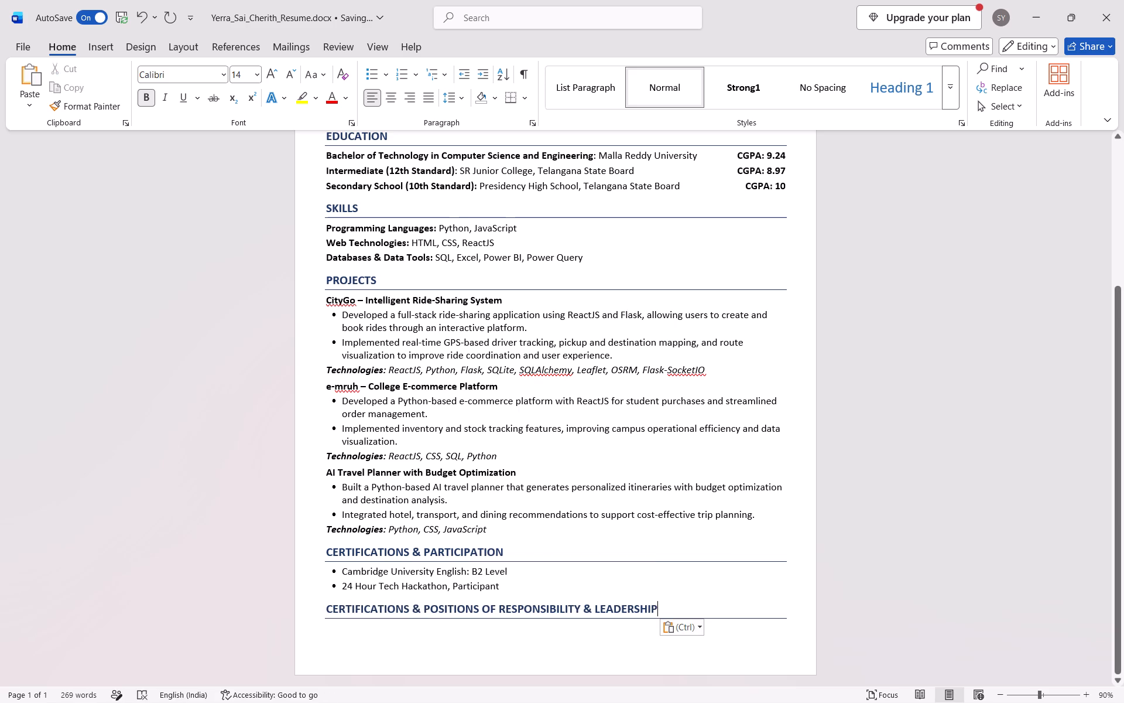
left_click_drag(423, 609, 331, 605)
key("BackSpace")
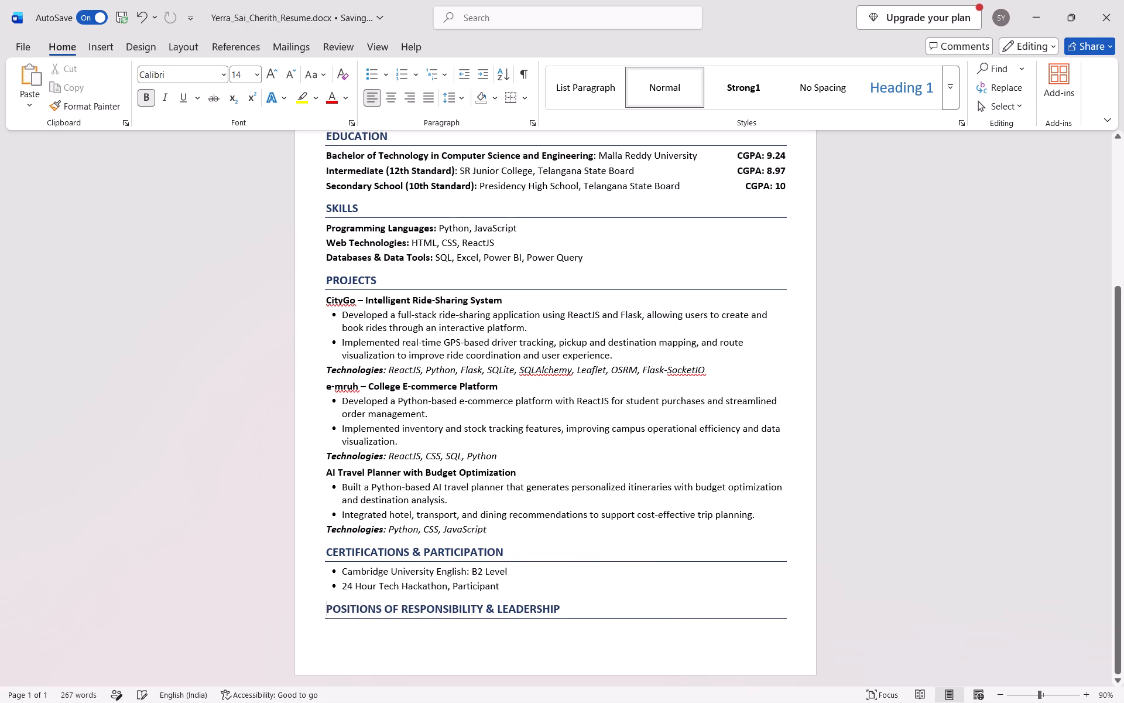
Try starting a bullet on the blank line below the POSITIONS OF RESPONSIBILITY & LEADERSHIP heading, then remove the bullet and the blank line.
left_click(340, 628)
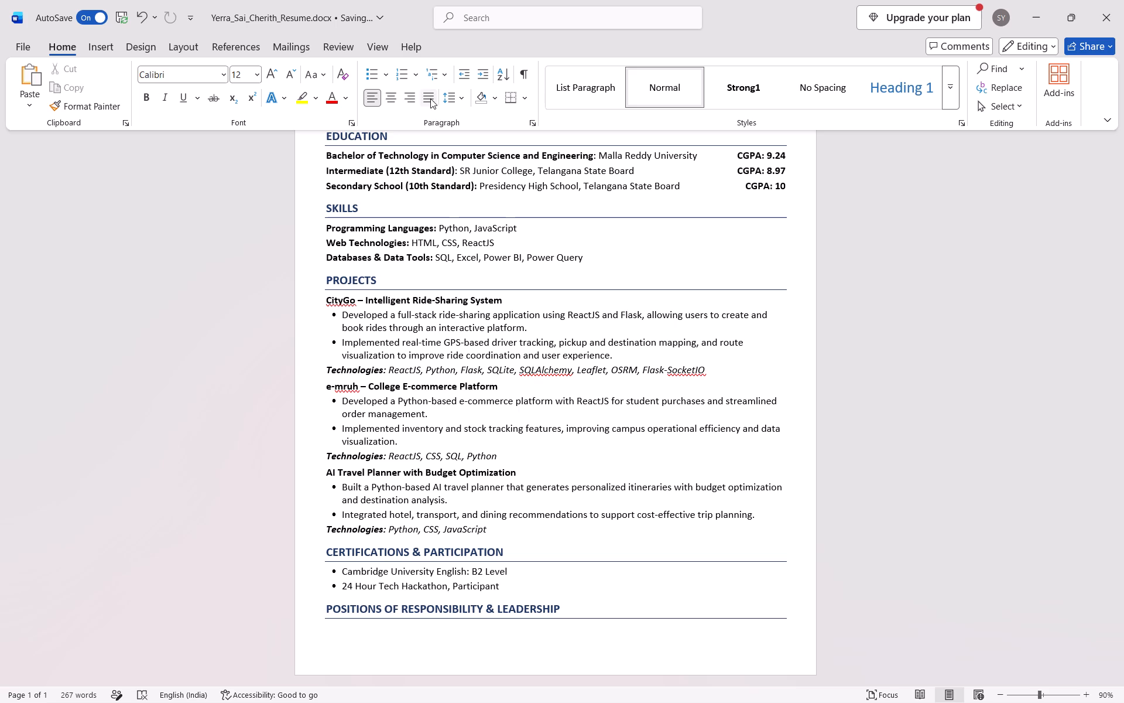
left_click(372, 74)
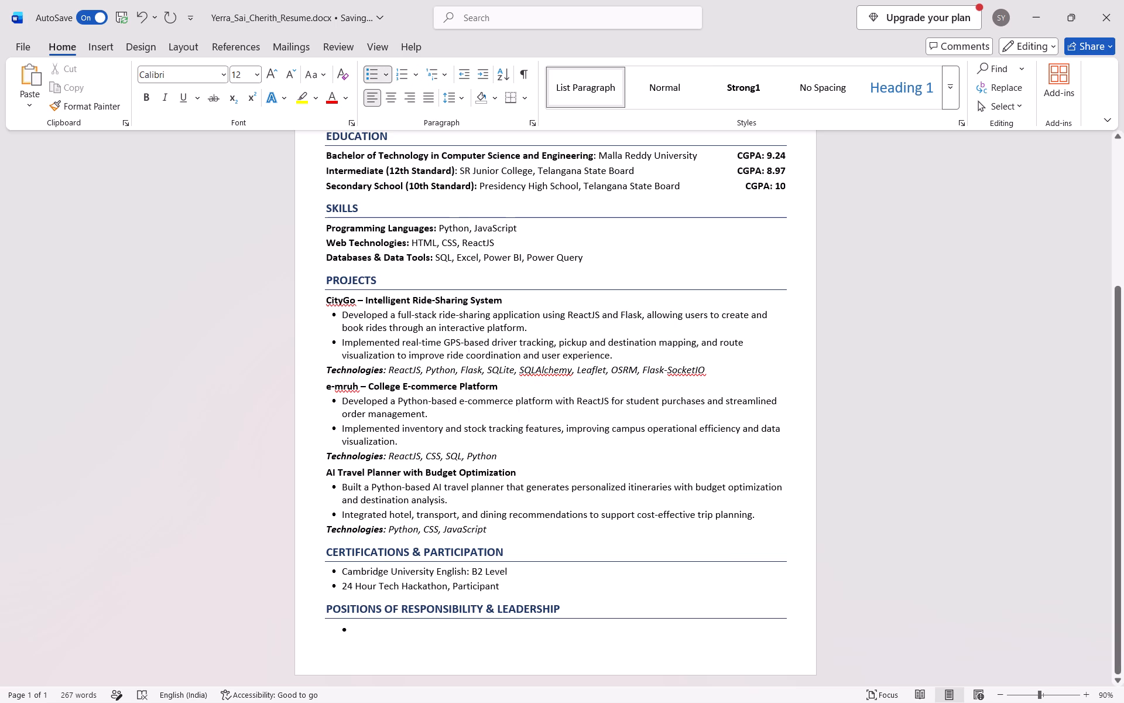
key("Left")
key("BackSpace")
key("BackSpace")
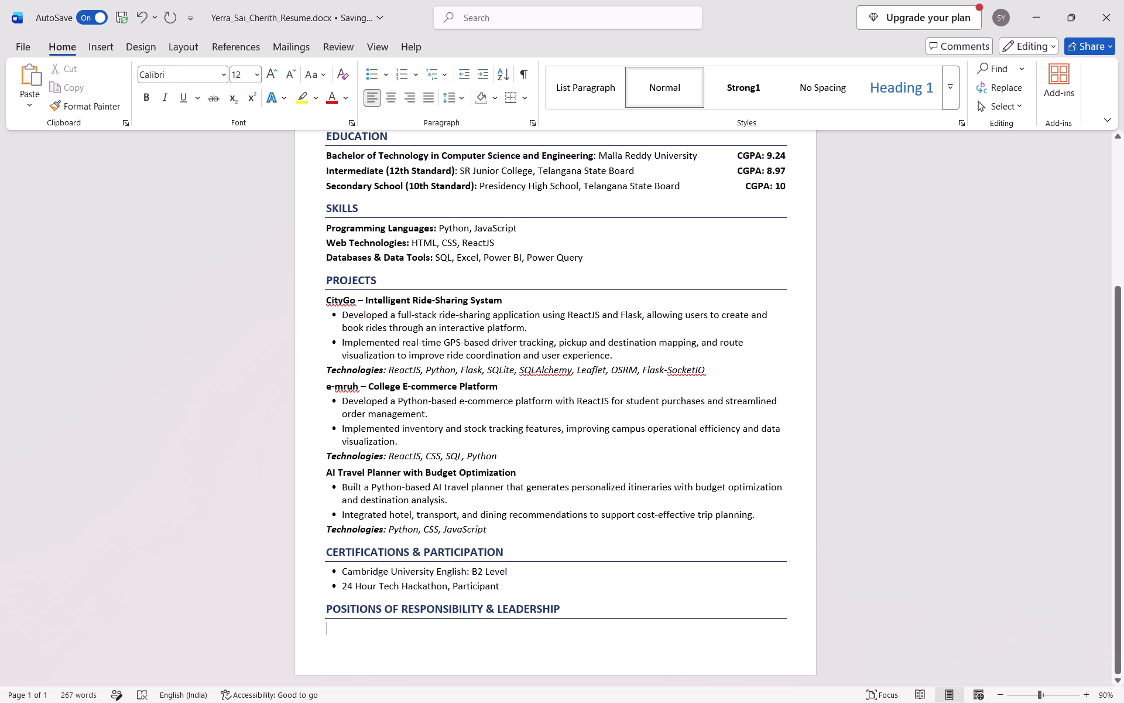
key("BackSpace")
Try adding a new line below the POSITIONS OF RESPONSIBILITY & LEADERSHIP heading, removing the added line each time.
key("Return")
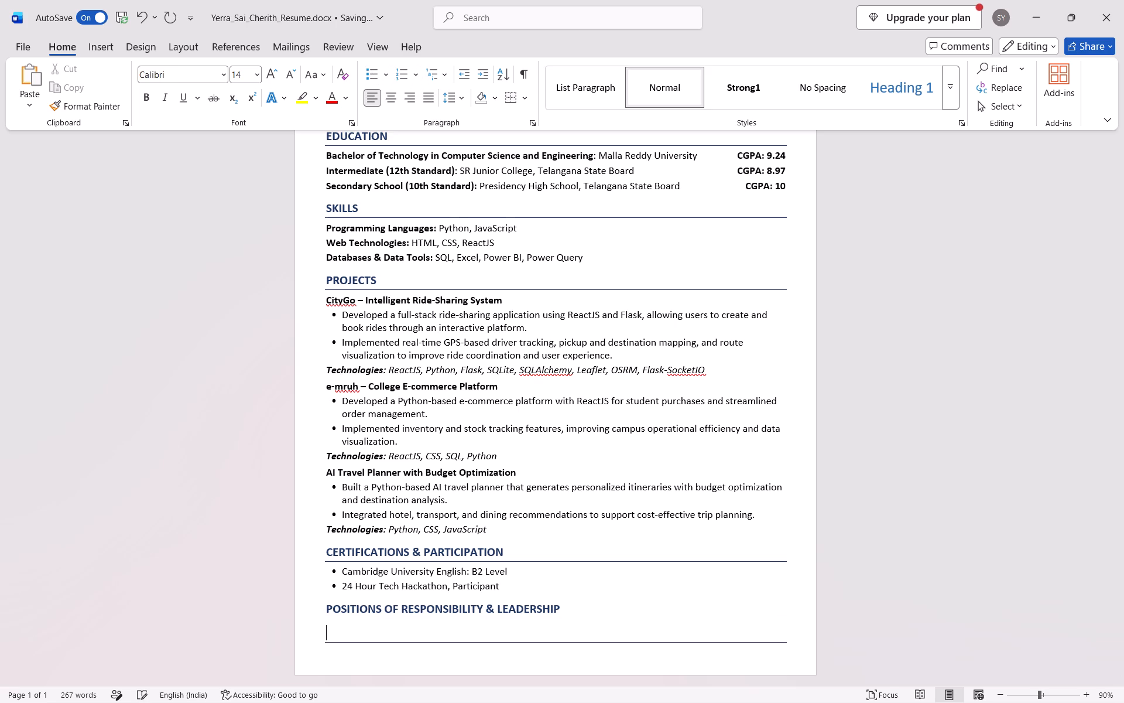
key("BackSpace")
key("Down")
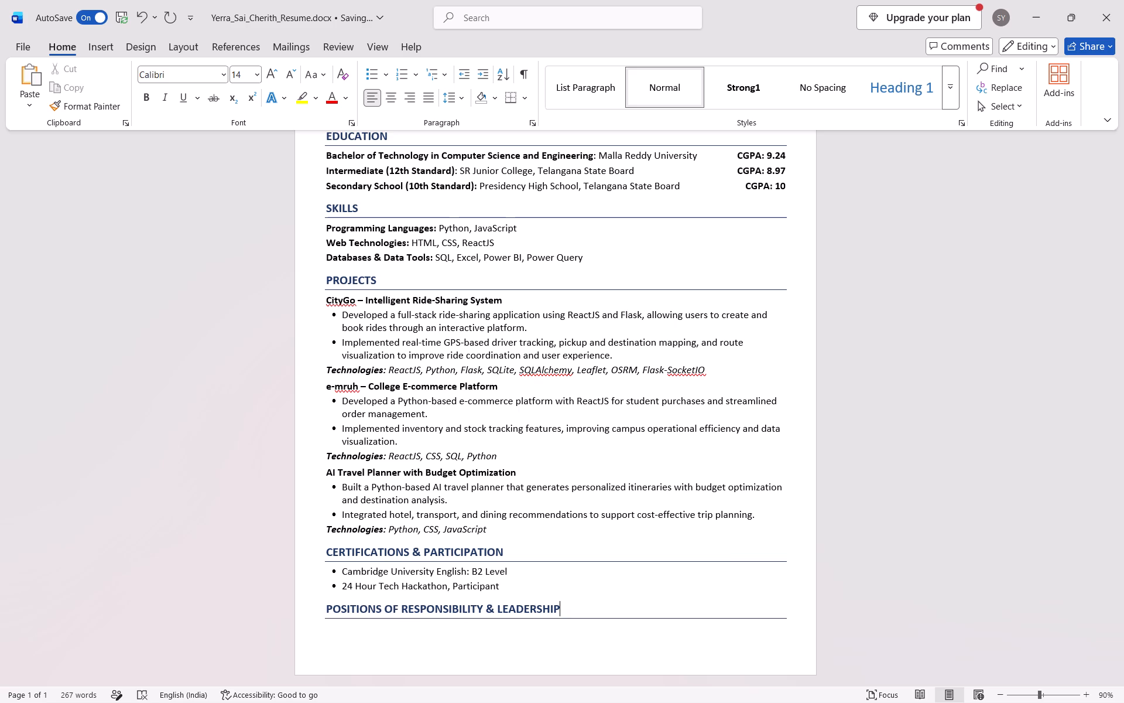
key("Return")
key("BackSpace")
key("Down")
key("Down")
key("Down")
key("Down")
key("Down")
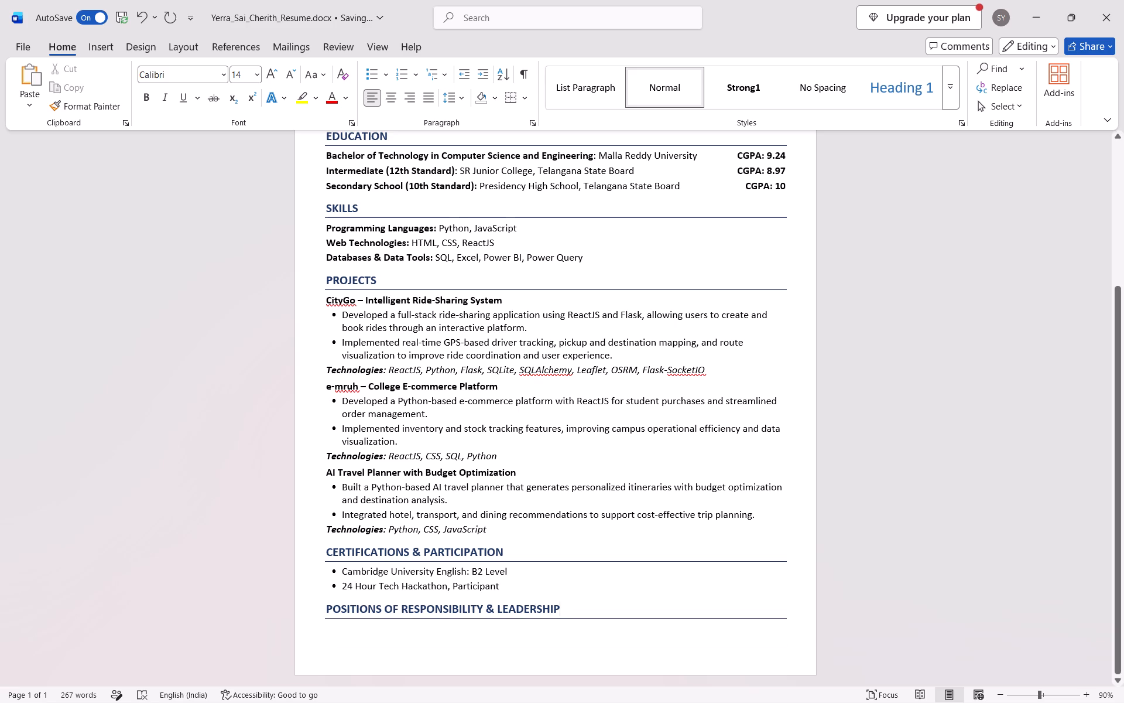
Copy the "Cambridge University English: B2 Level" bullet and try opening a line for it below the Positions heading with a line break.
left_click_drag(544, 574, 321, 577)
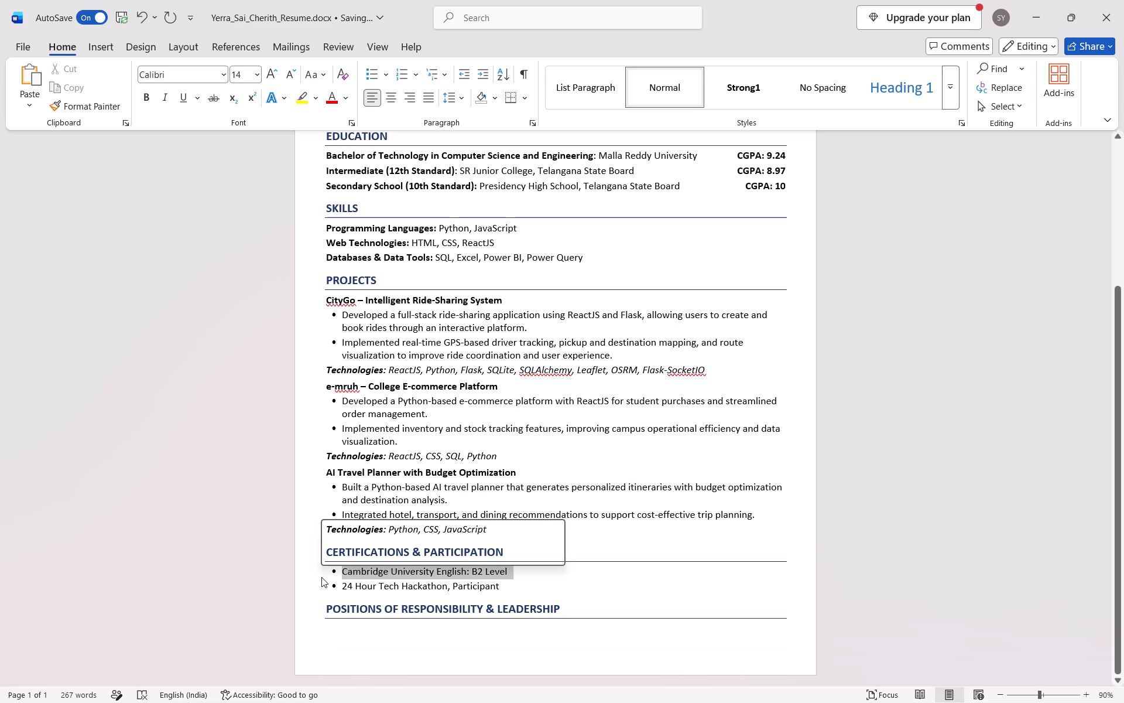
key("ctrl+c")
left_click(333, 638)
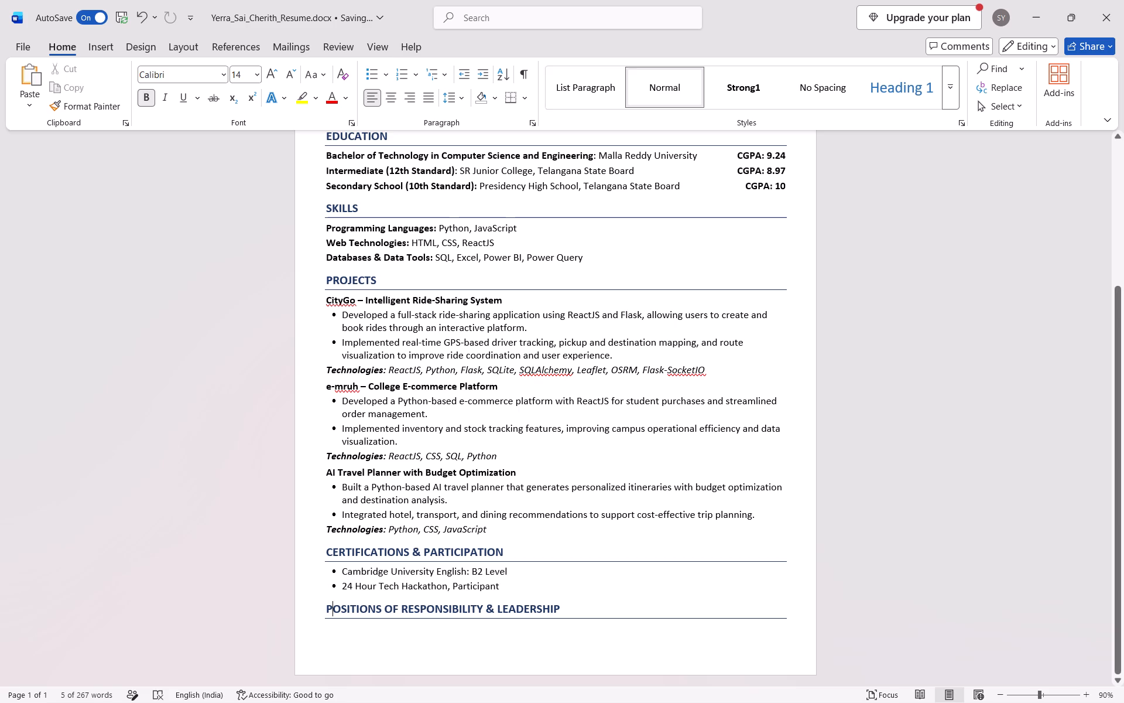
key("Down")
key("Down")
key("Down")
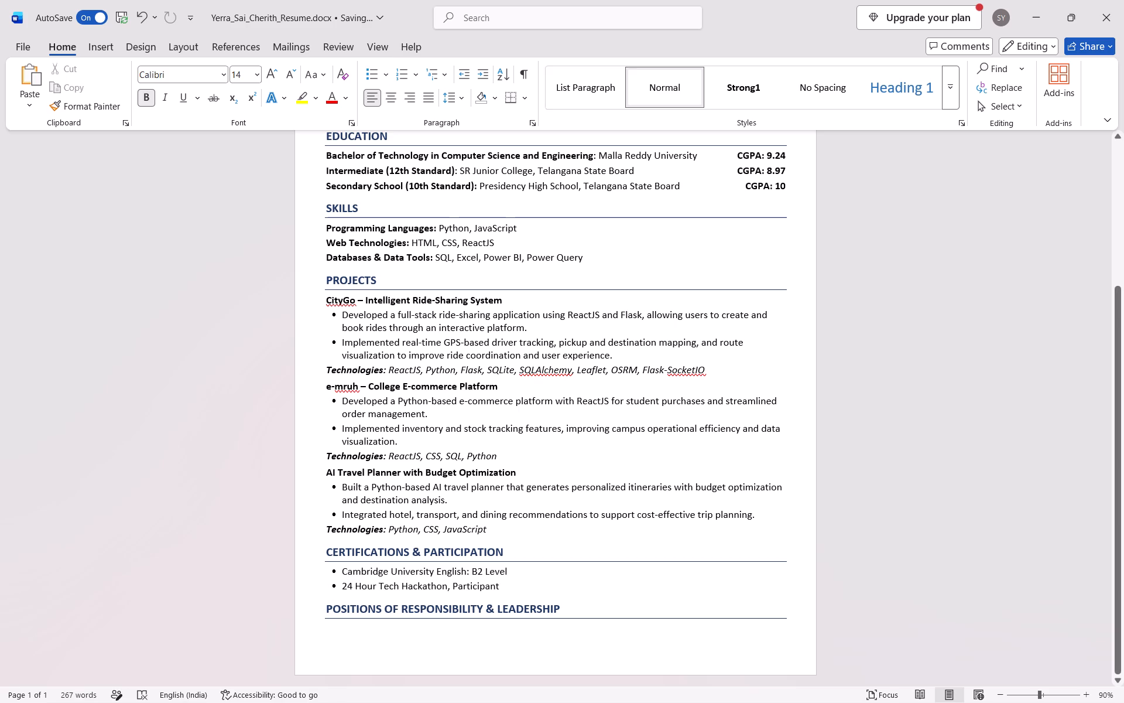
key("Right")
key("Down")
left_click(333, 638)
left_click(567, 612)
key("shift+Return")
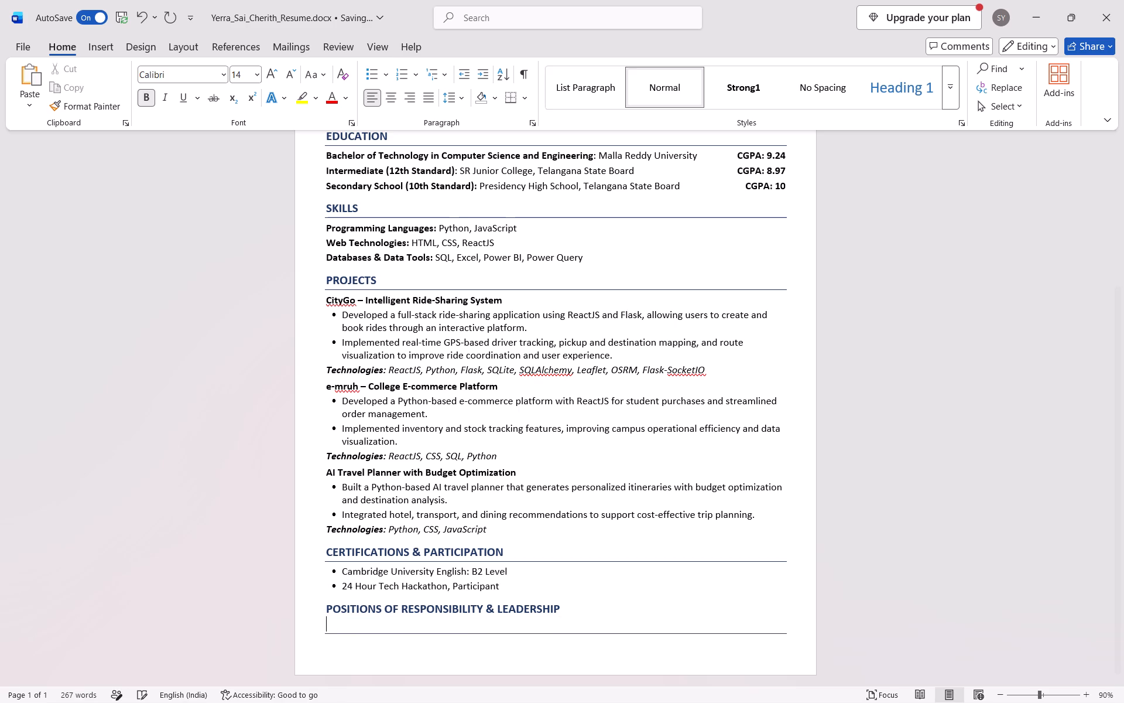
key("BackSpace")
Reduce the font size of the candidate's name at the top of the résumé by one increment.
scroll(567, 612, "down", 2)
scroll(567, 612, "up", 4)
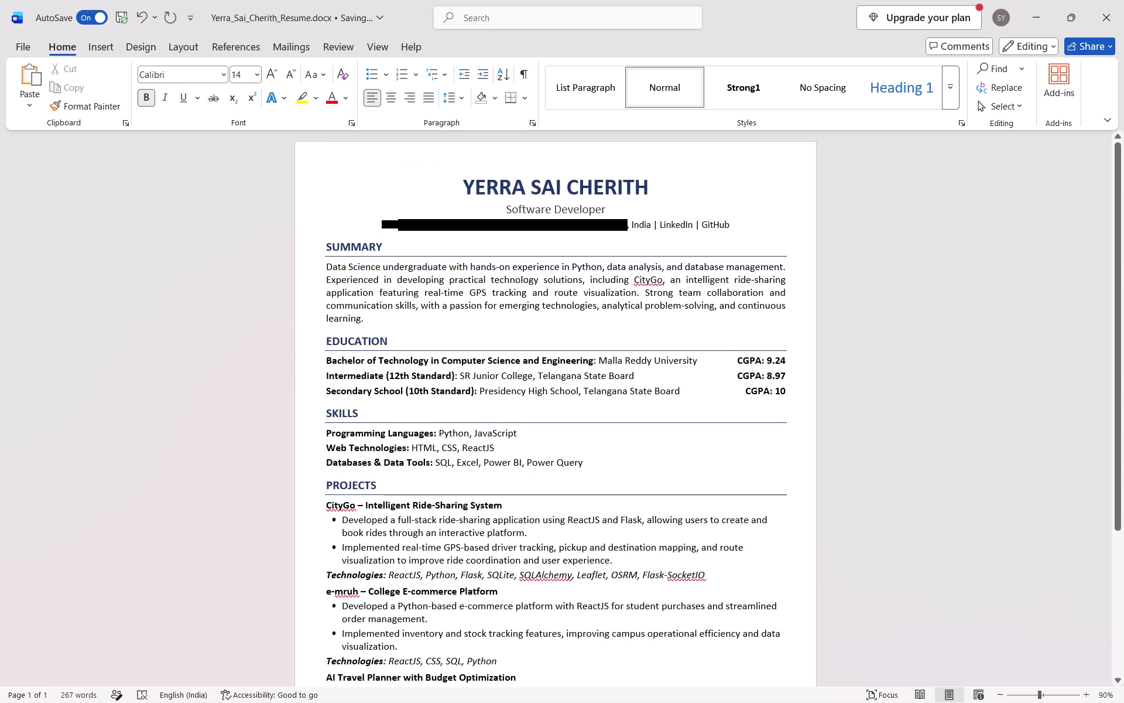
left_click_drag(465, 185, 623, 182)
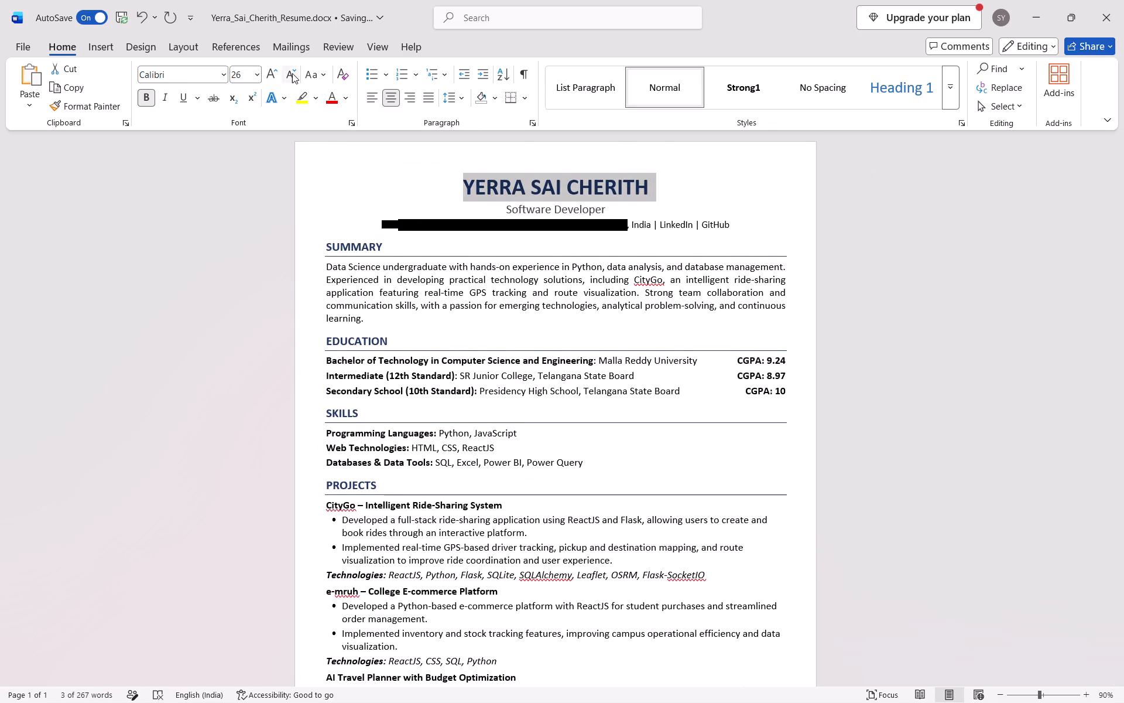
left_click(292, 73)
left_click(666, 400)
scroll(666, 400, "down", 7)
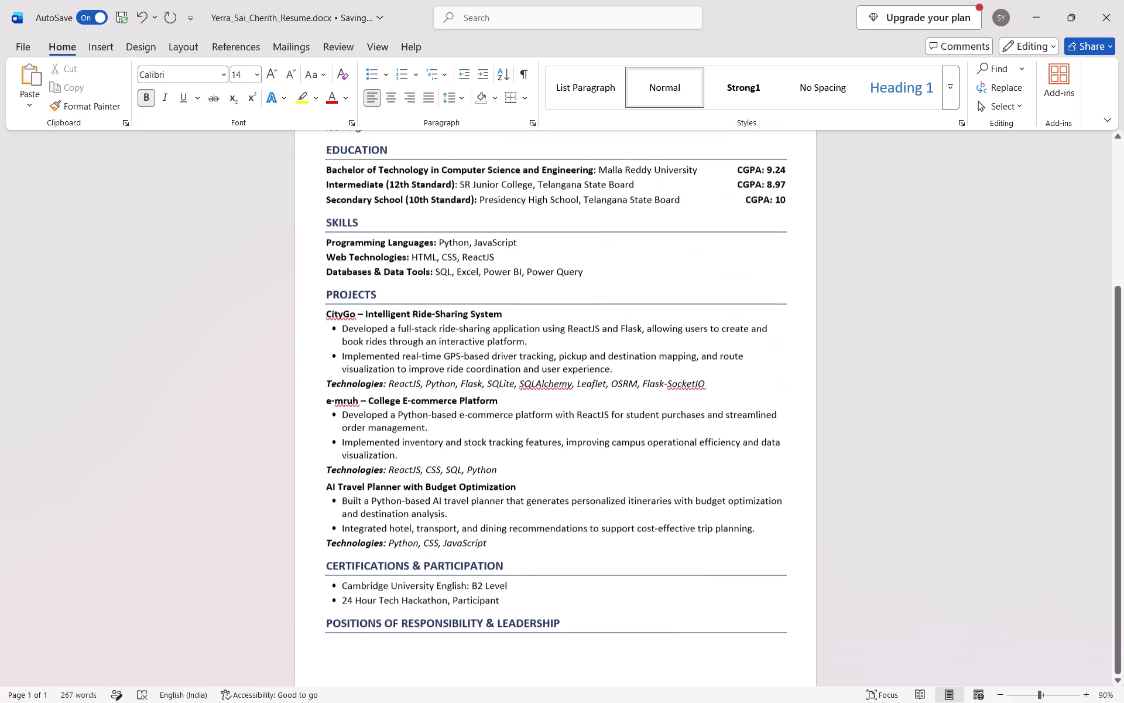
left_click(535, 638)
scroll(535, 638, "down", 1)
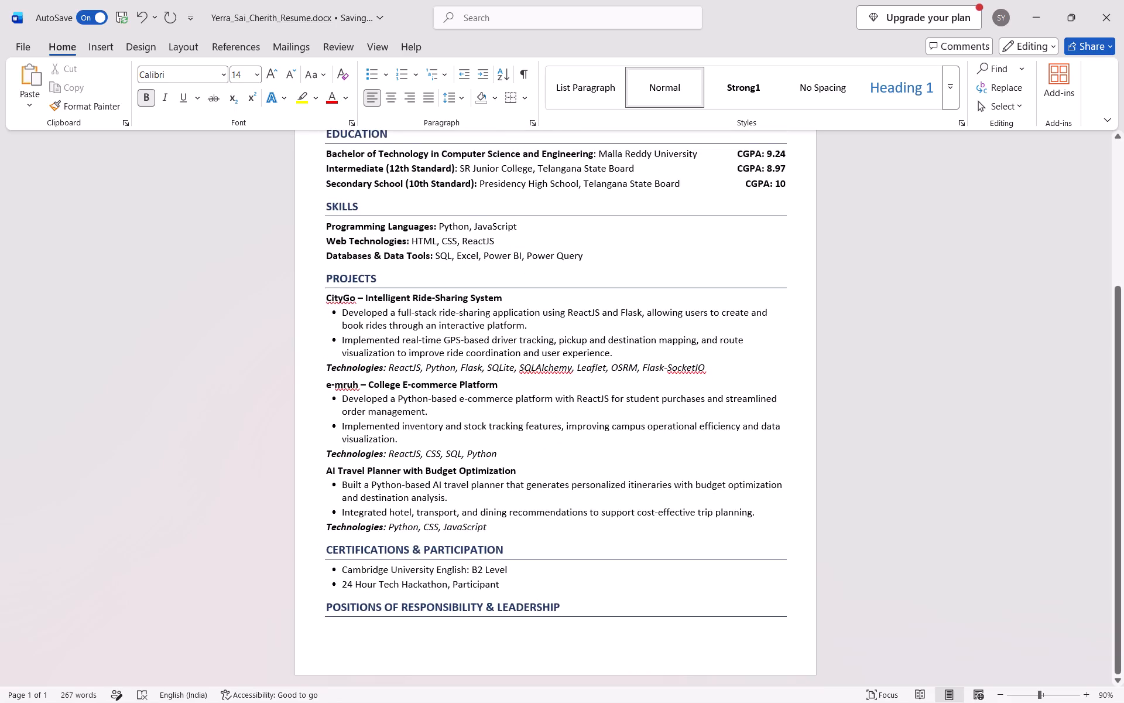
Reduce the SUMMARY heading's font size to 12.
scroll(385, 555, "up", 5)
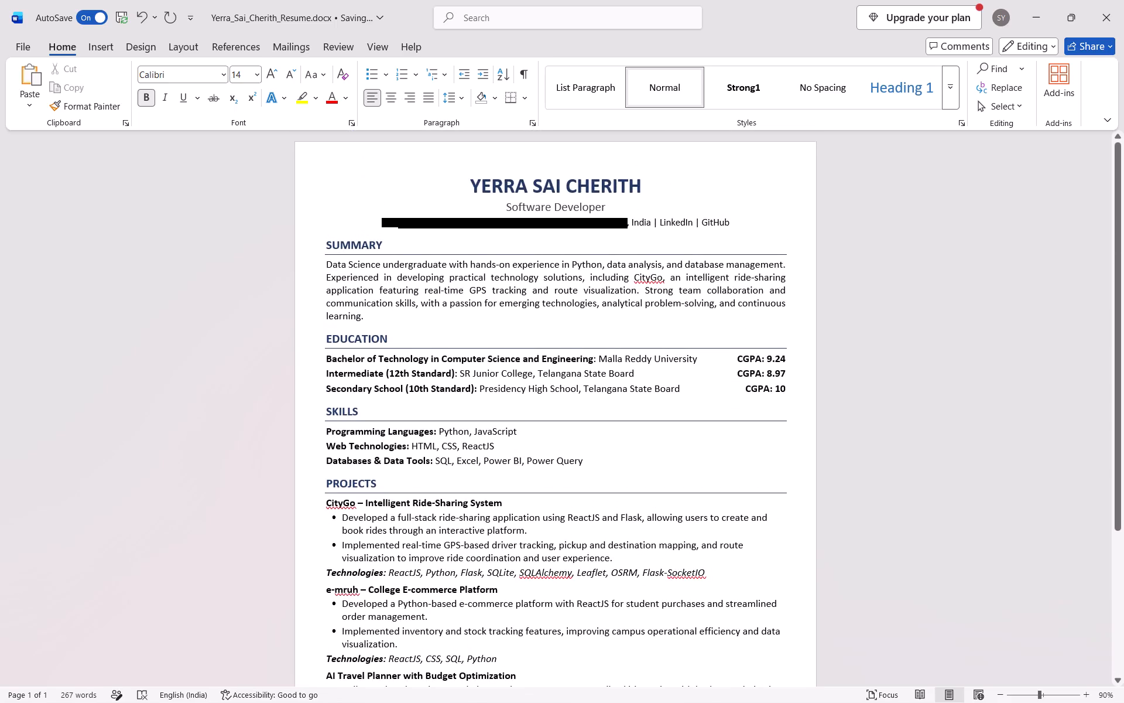
double_click(337, 246)
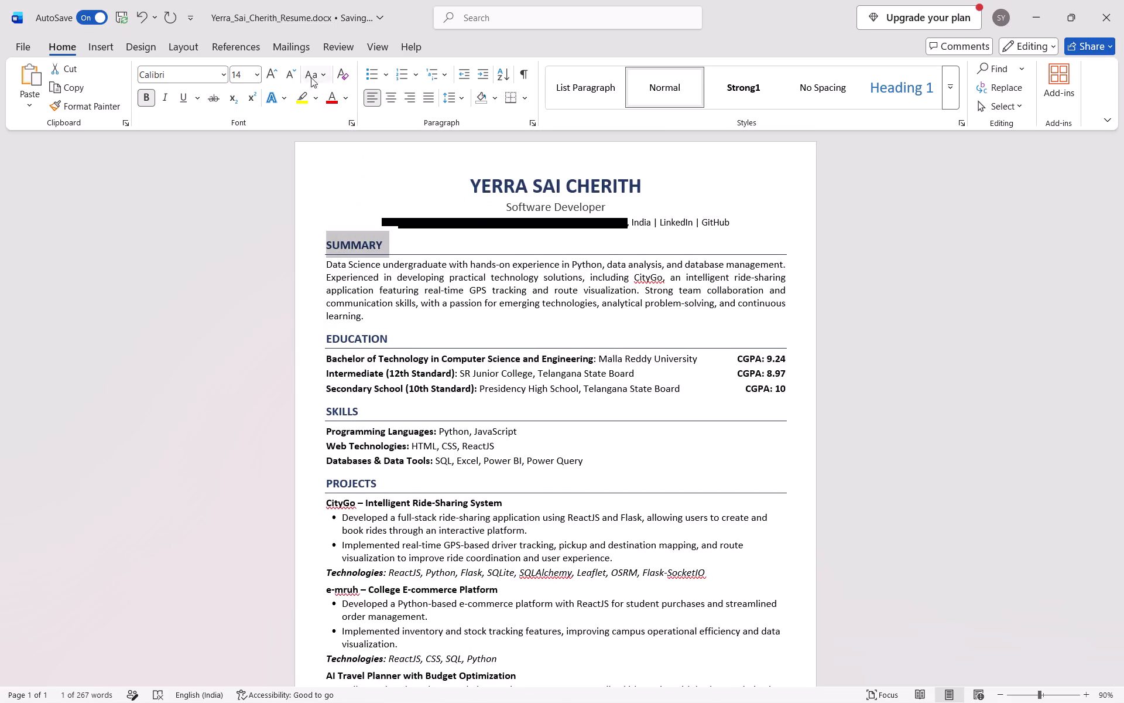
left_click(294, 79)
Reduce the Education, Skills, Projects, Certifications & Participation, and Positions of Responsibility & Leadership headings together to font size 12.
double_click(357, 337)
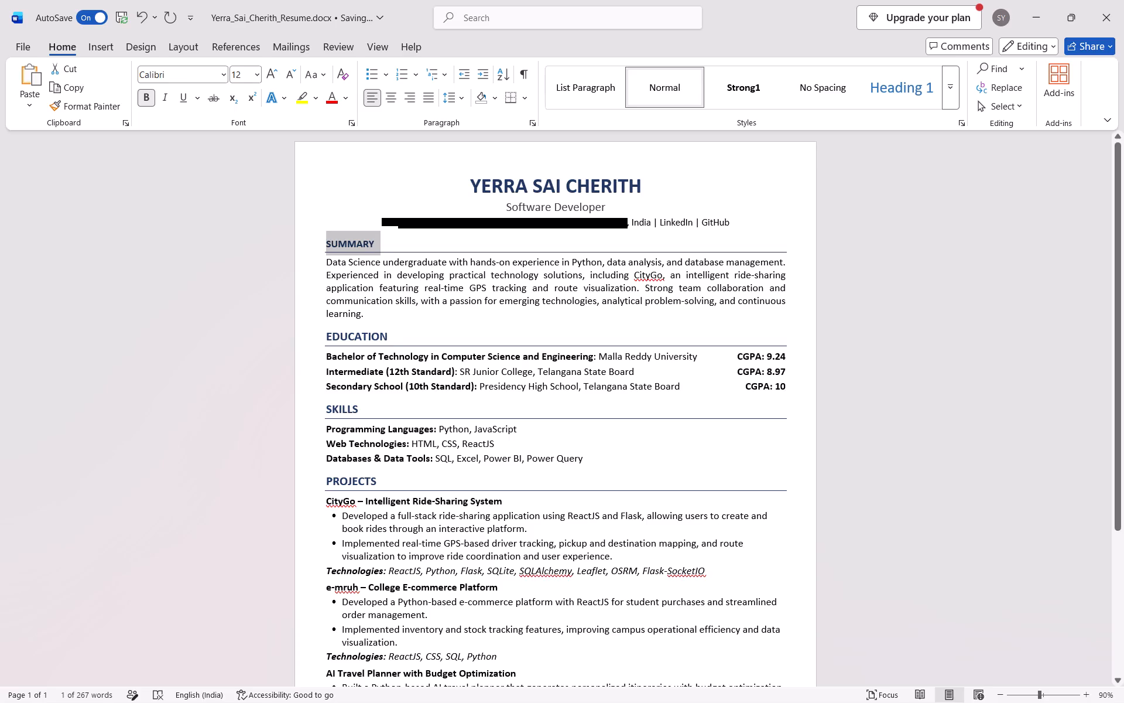
double_click(348, 412, "ctrl")
double_click(359, 483, "ctrl")
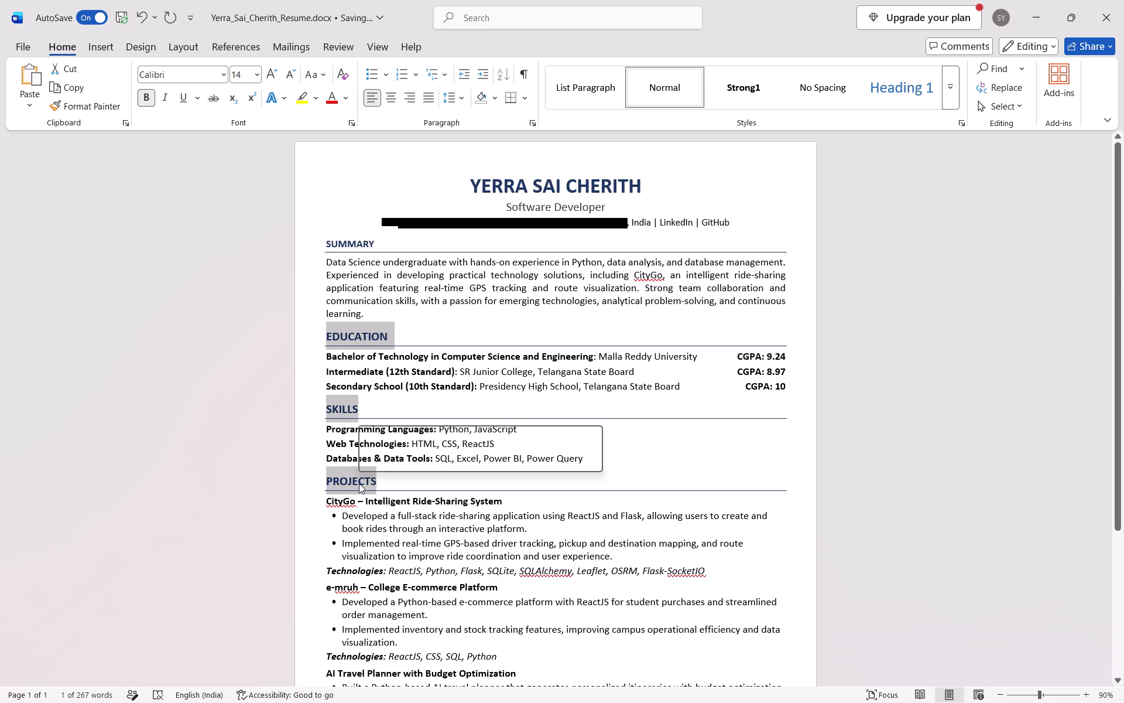
scroll(359, 483, "down", 3)
left_click_drag(344, 551, 369, 546, "ctrl")
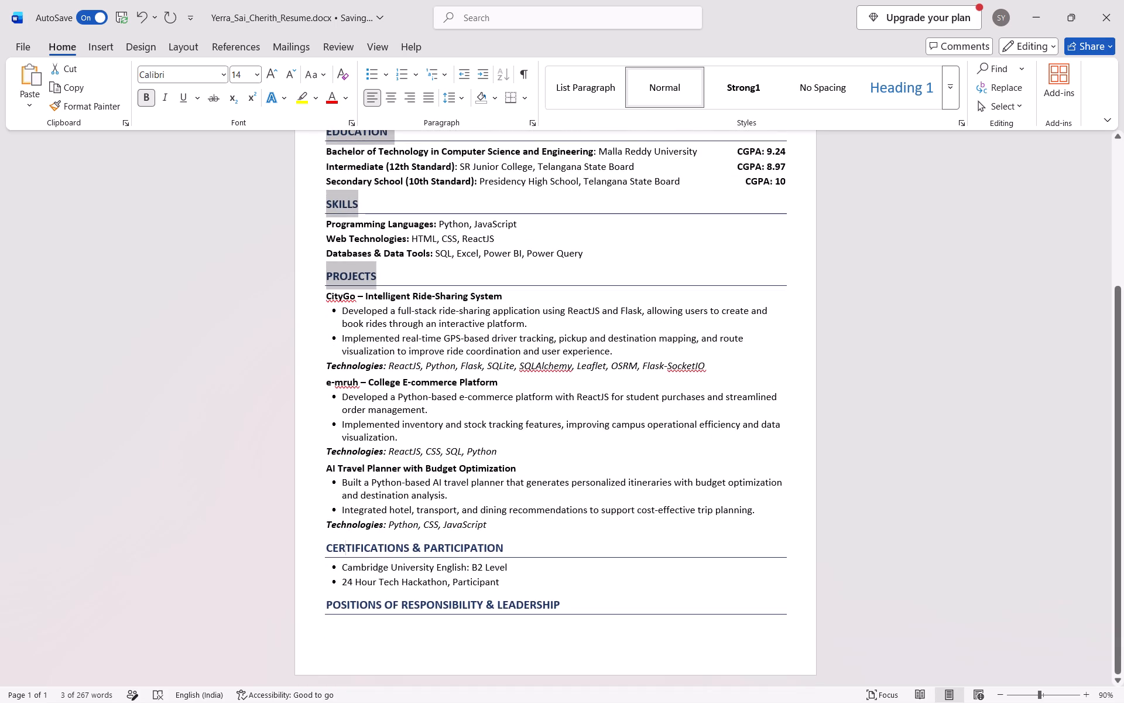
left_click_drag(369, 546, 501, 538, "ctrl")
left_click_drag(345, 605, 421, 610, "ctrl")
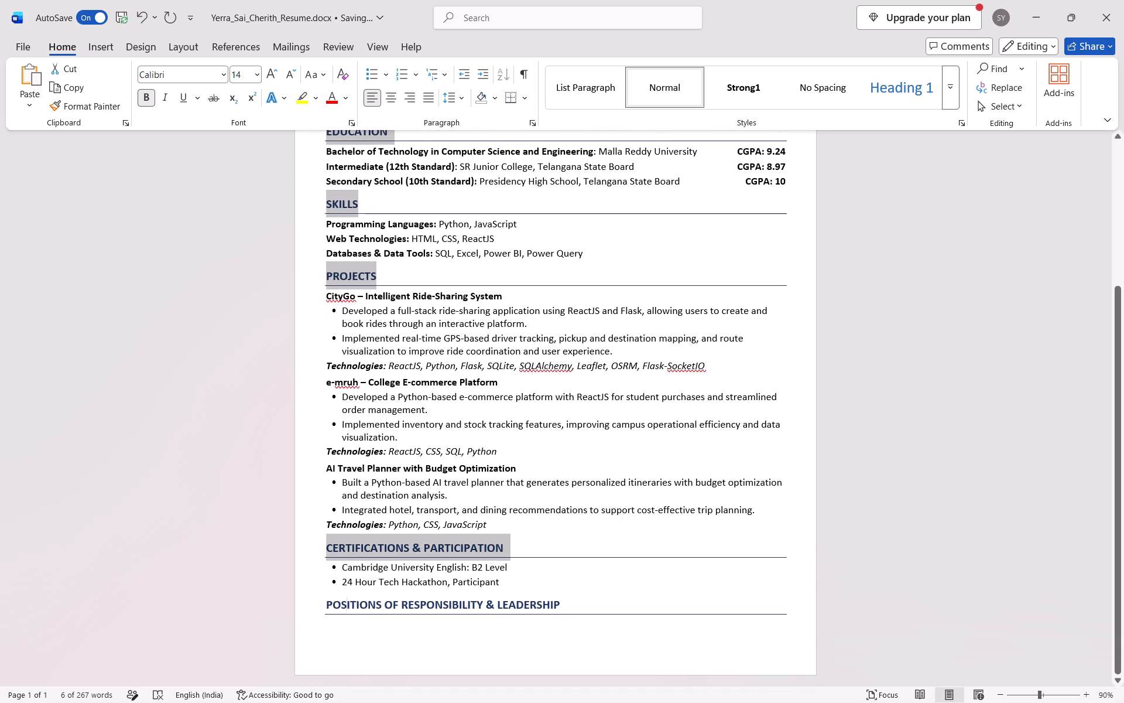
left_click_drag(421, 610, 530, 610, "ctrl")
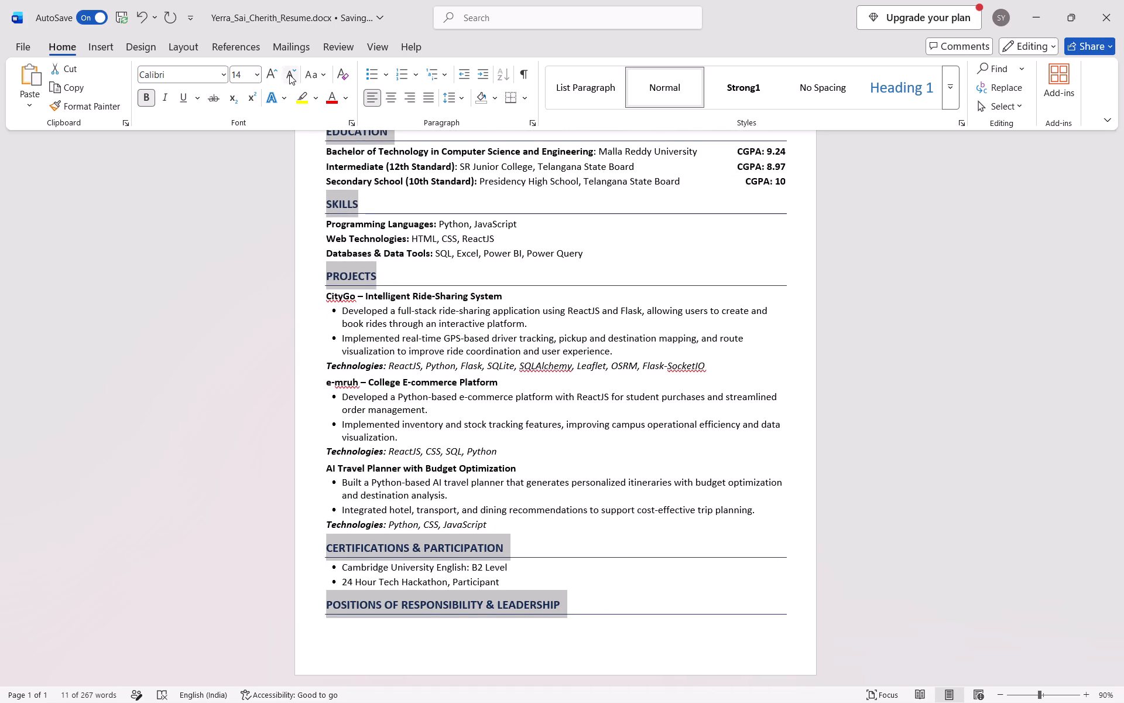
left_click(289, 74)
left_click(520, 332)
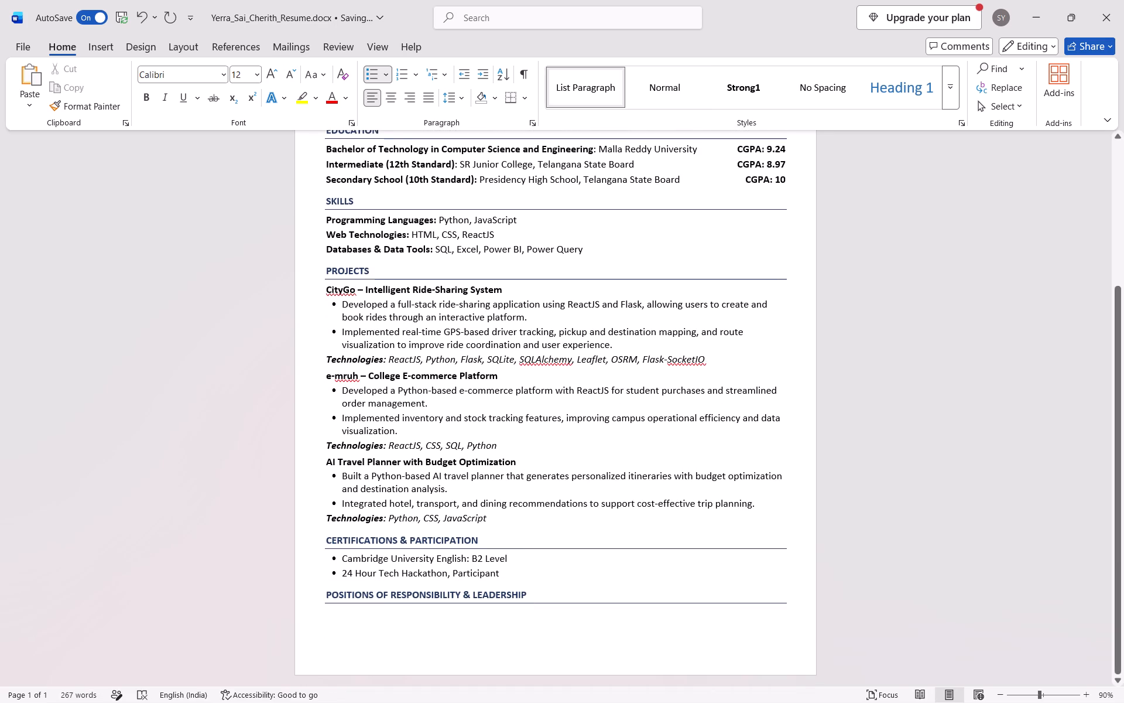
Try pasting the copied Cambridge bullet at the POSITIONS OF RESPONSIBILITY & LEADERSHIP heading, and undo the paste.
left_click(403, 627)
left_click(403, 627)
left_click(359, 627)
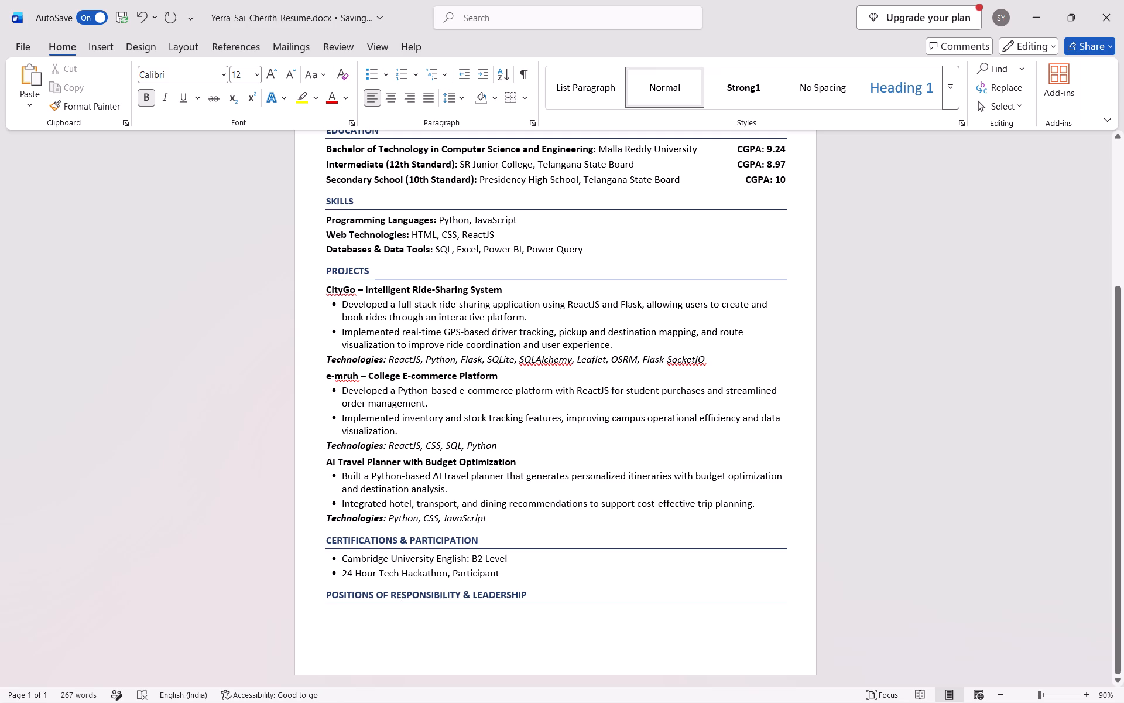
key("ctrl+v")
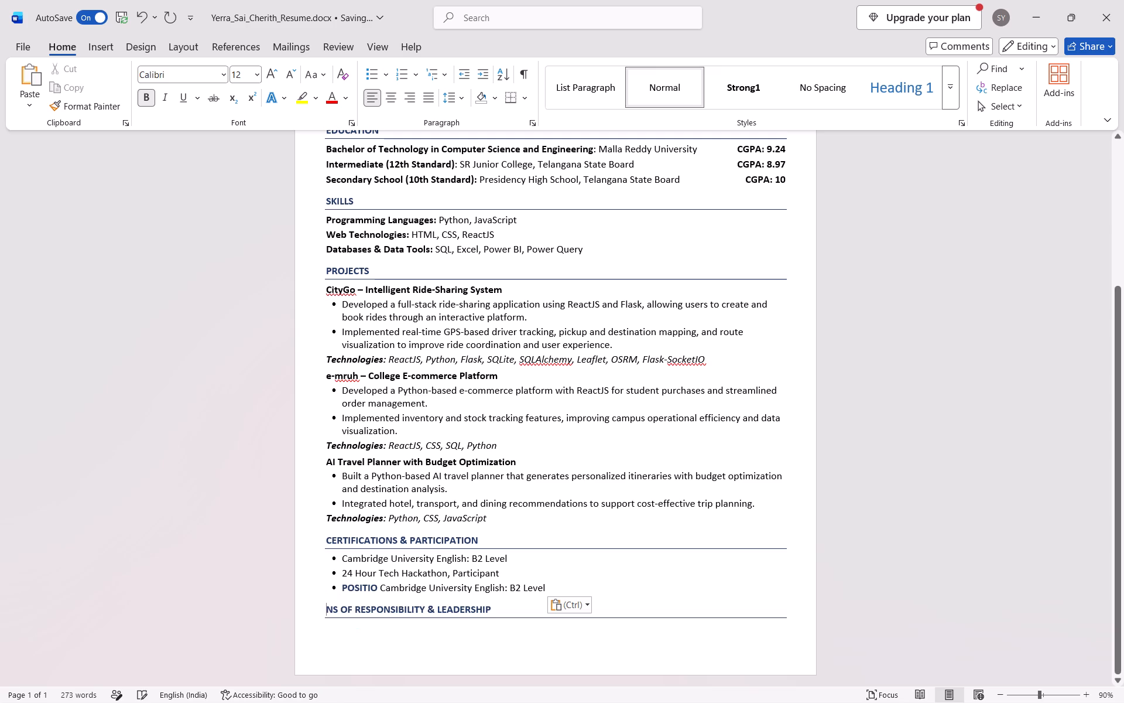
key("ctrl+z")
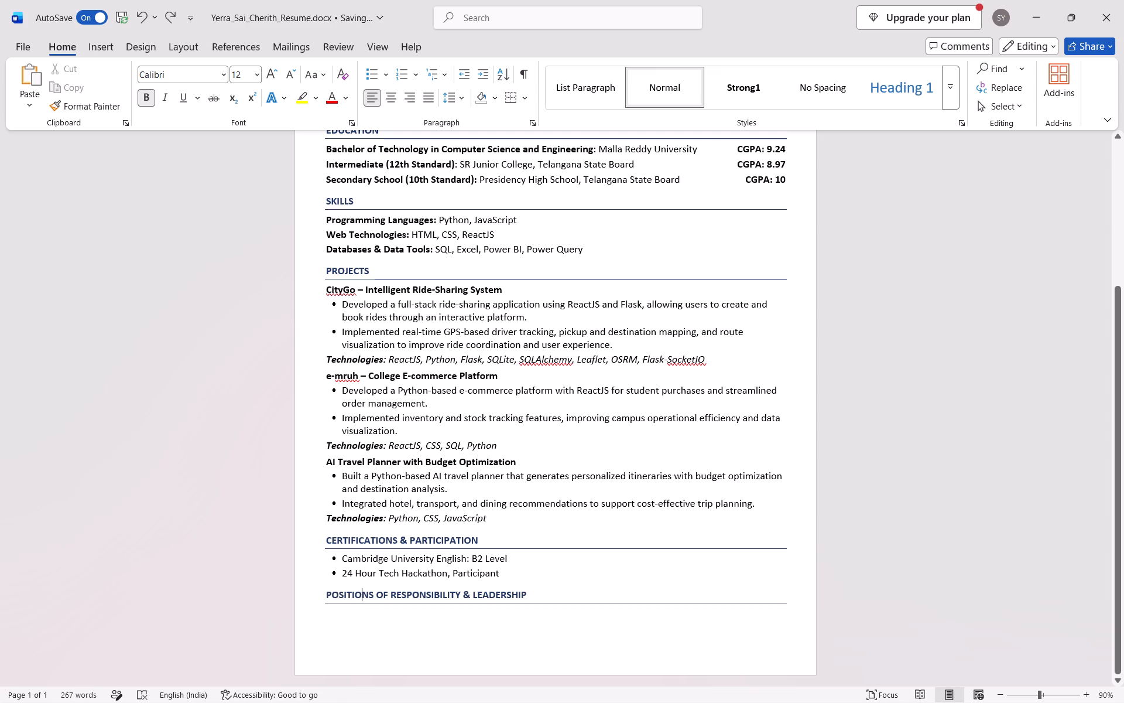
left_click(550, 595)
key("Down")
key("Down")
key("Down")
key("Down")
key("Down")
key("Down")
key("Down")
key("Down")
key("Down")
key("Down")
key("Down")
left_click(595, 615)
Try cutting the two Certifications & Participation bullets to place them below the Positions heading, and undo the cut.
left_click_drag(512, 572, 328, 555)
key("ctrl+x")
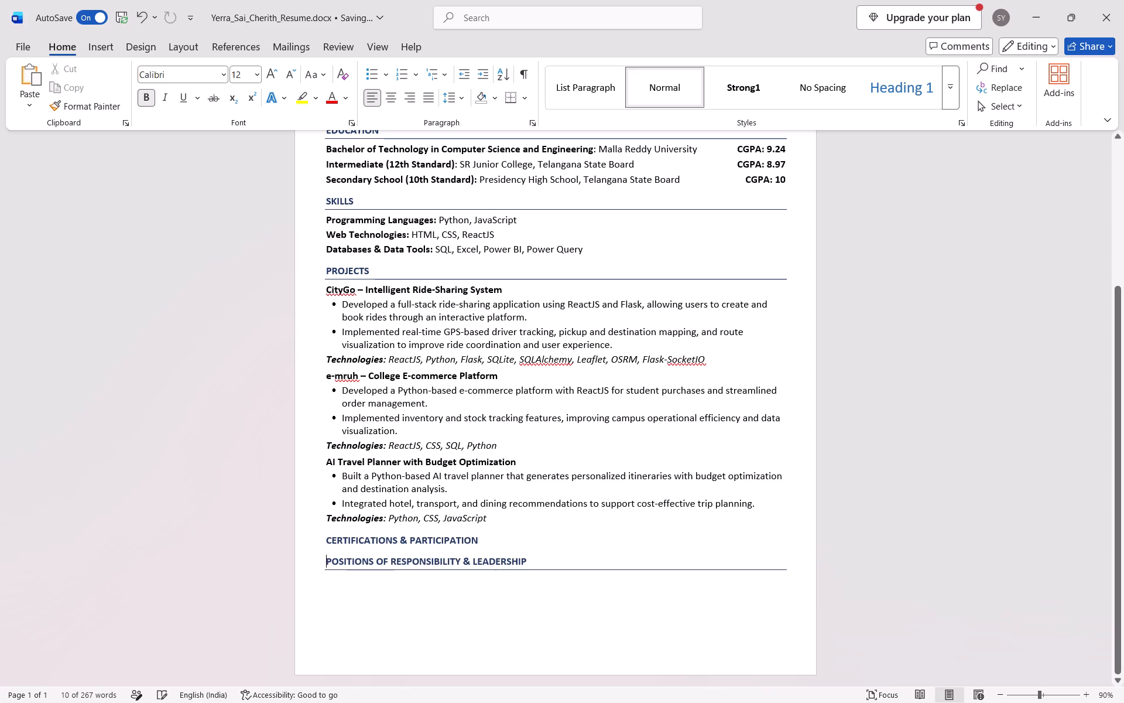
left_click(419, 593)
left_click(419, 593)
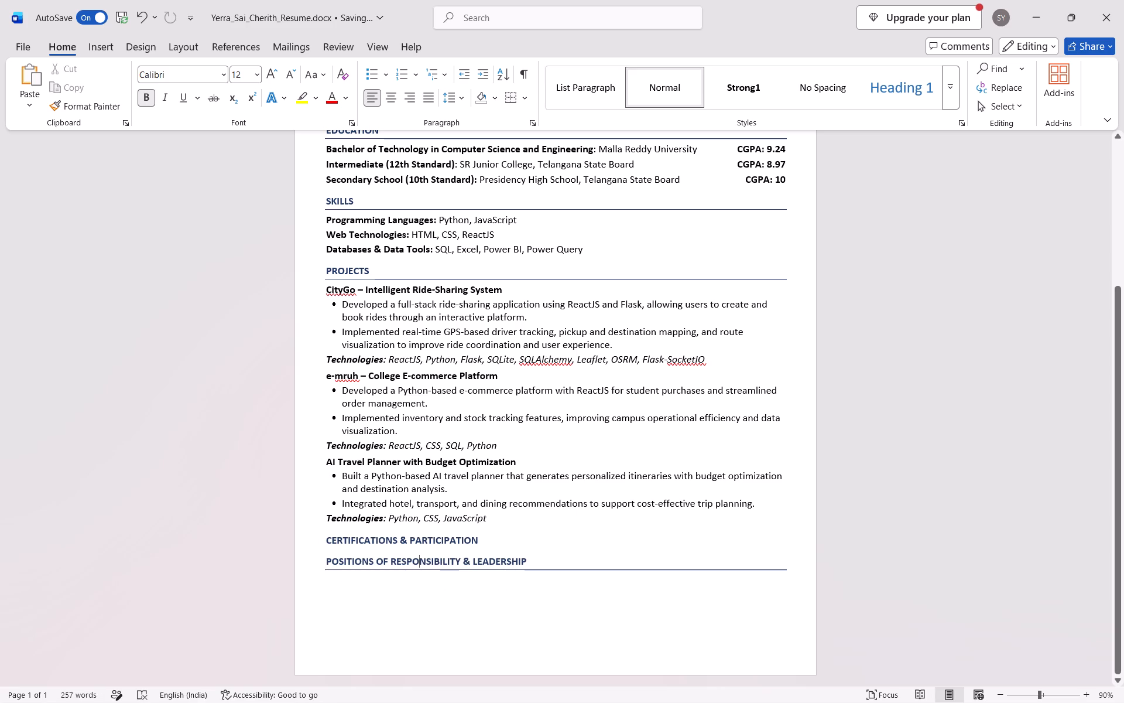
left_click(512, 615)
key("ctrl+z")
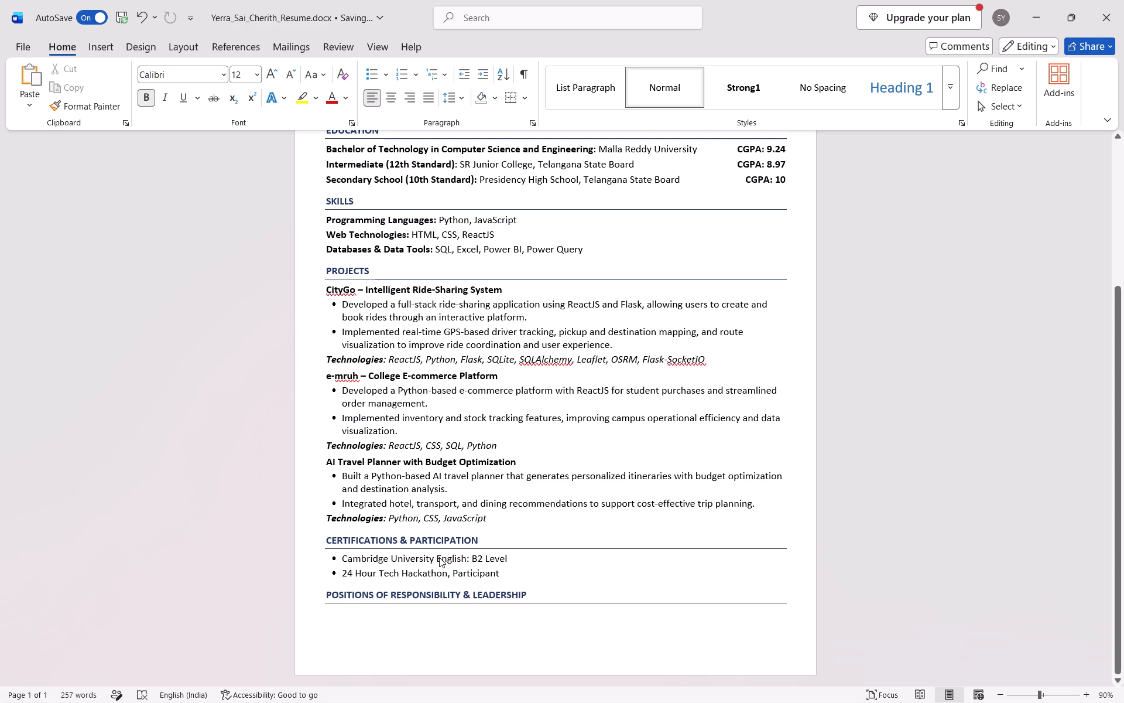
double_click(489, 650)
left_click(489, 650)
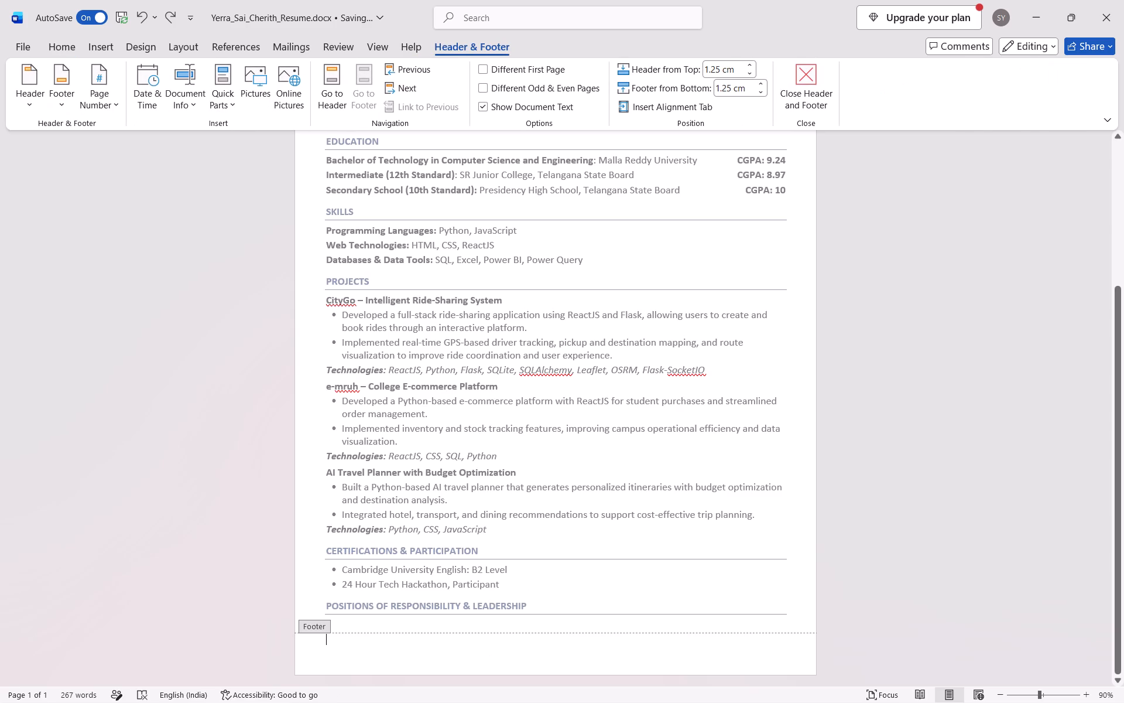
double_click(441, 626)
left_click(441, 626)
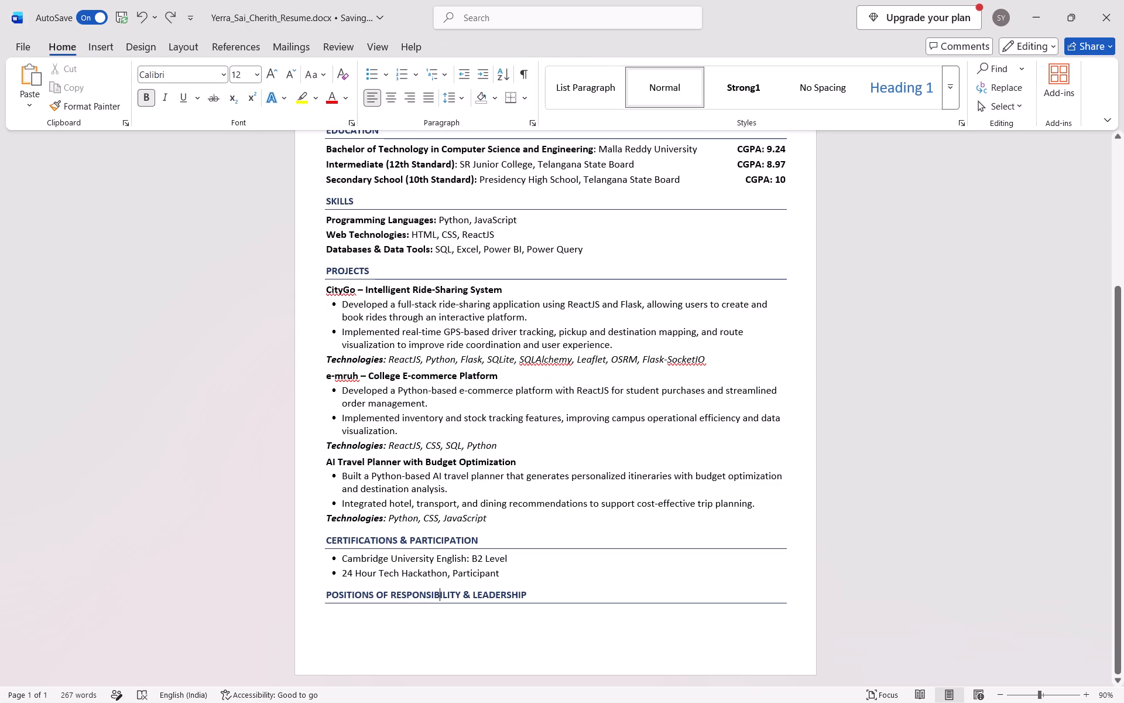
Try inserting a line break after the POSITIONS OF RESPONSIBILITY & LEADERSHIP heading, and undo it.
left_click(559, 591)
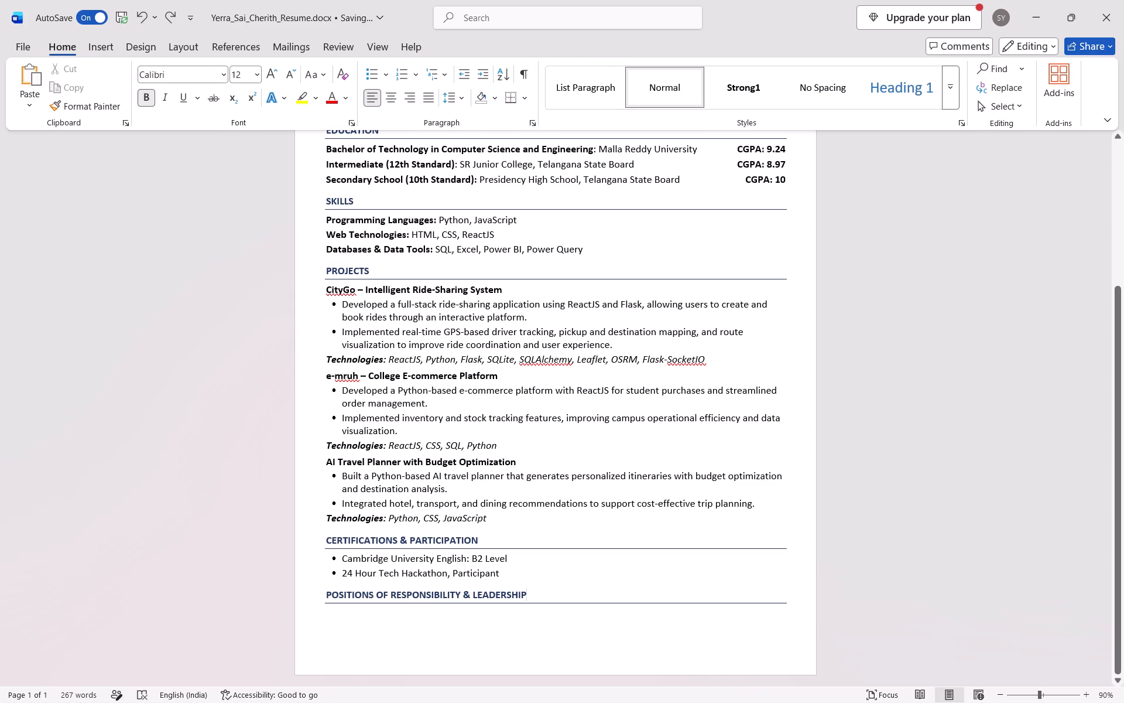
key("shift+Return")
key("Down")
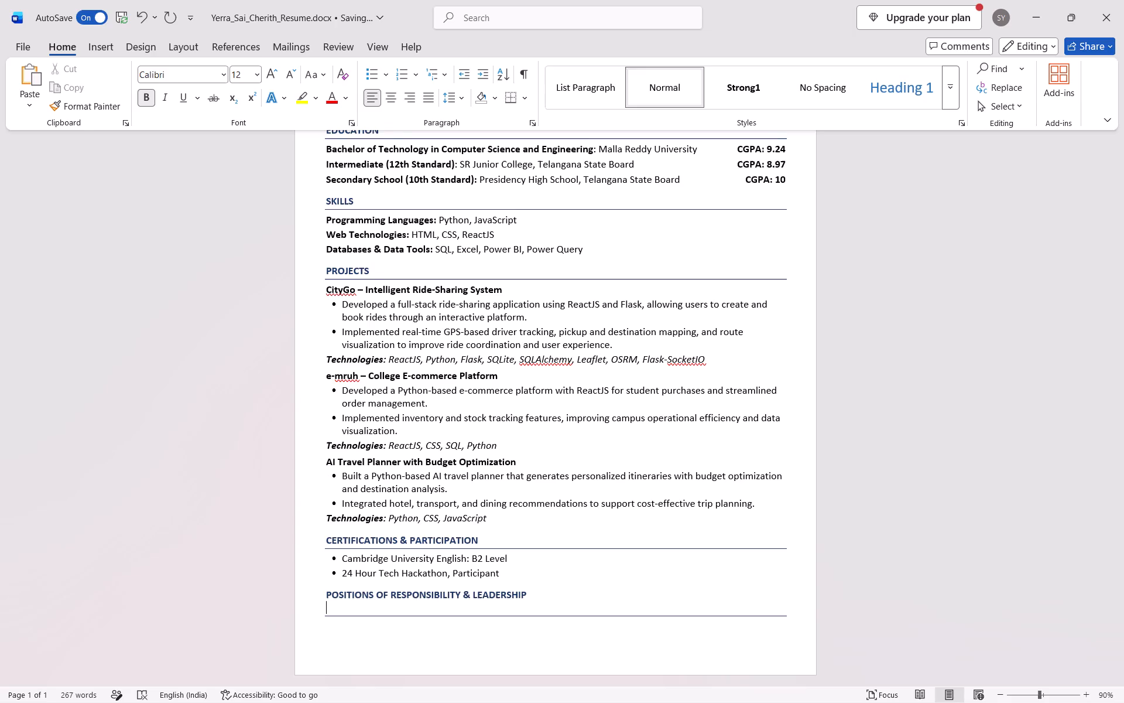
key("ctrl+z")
Undo the font-size reductions of the section headings and name, plus the line edits below the Positions heading, back to the plain line beneath it.
scroll(559, 591, "up", 2)
scroll(559, 591, "down", 5)
scroll(559, 591, "up", 4)
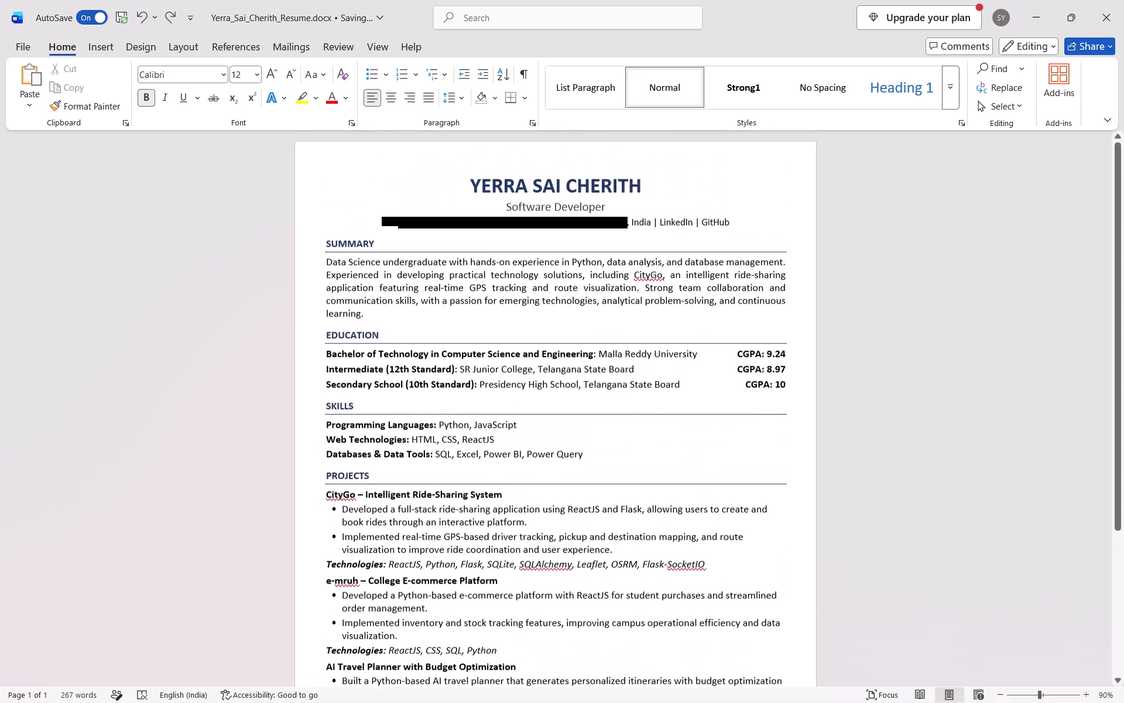
scroll(559, 591, "down", 4)
key("ctrl+z")
key("ctrl+z")
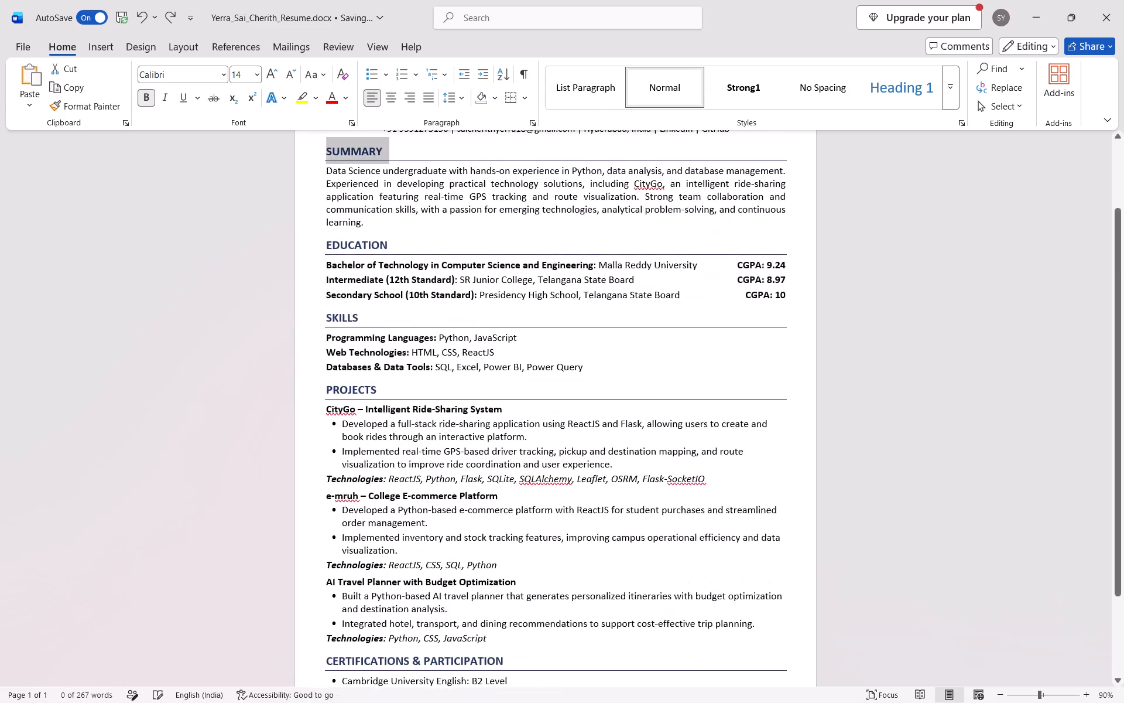
scroll(559, 591, "down", 7)
key("ctrl+z")
scroll(559, 591, "down", 2)
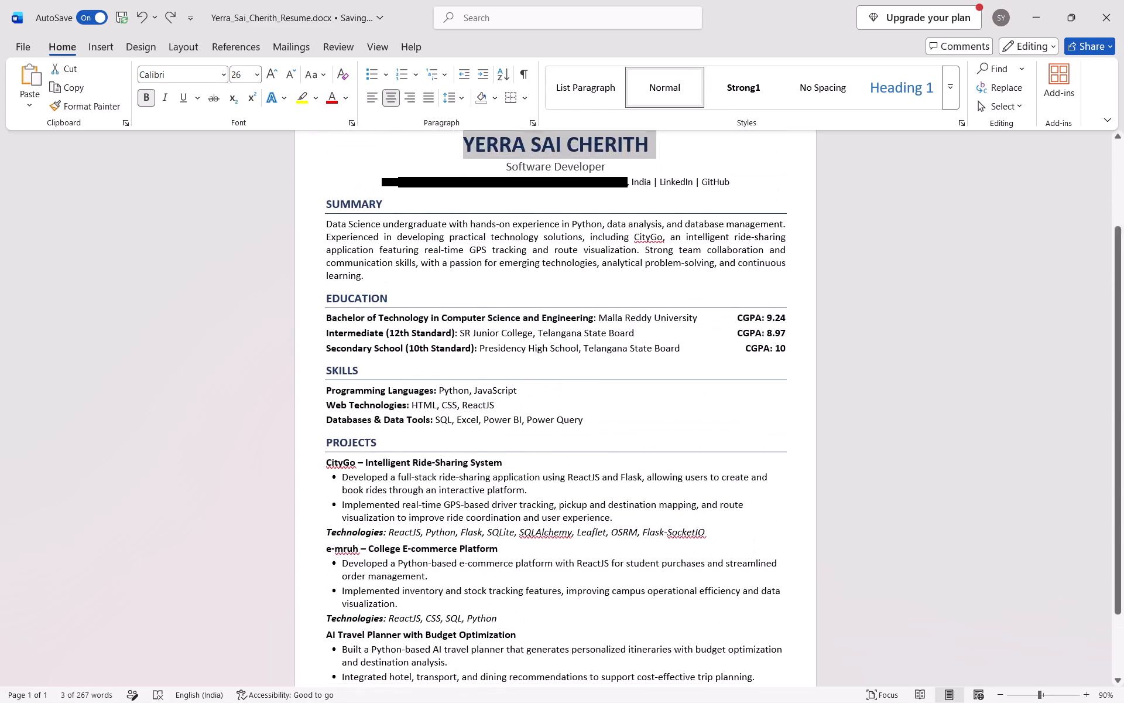
scroll(559, 591, "down", 3)
key("ctrl+z")
scroll(559, 591, "down", 1)
key("ctrl+z")
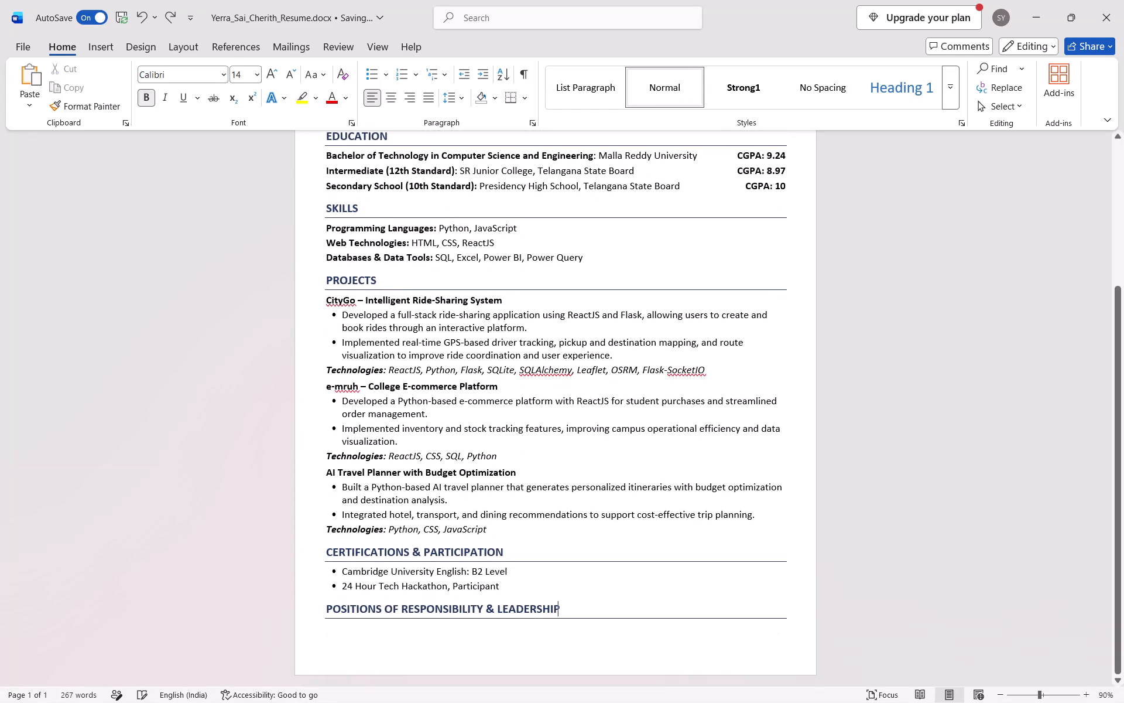
key("ctrl+z")
key("ctrl+z")
key("ctrl+z")
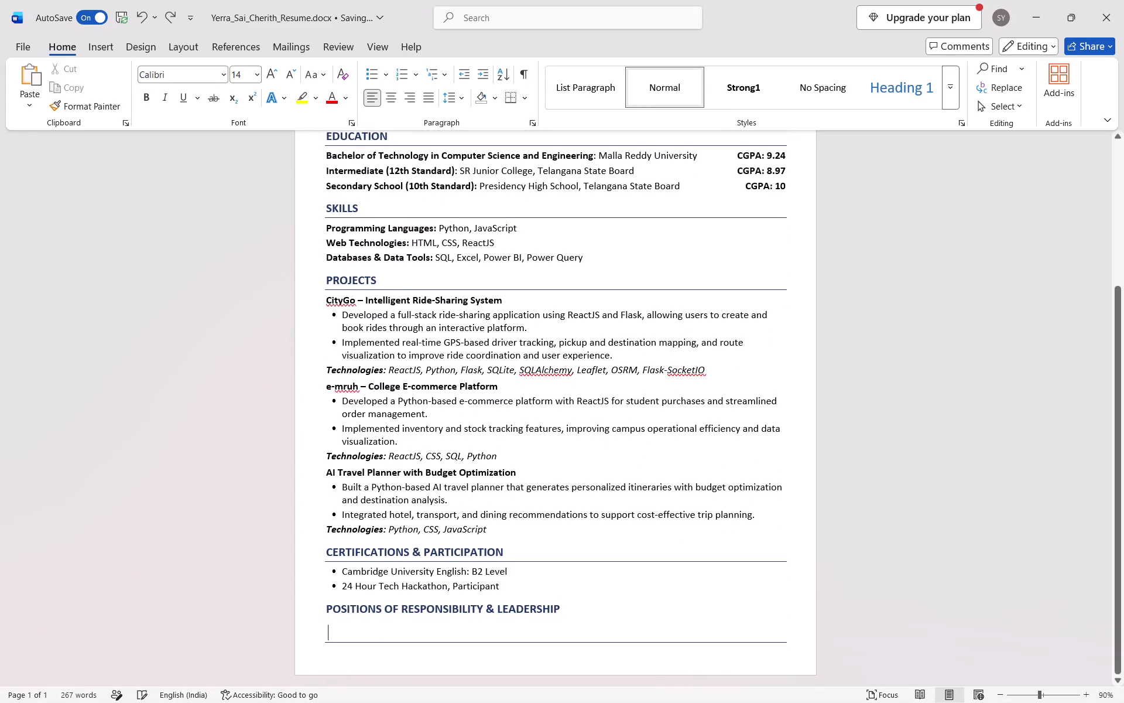
key("ctrl+z")
key("ctrl+z")
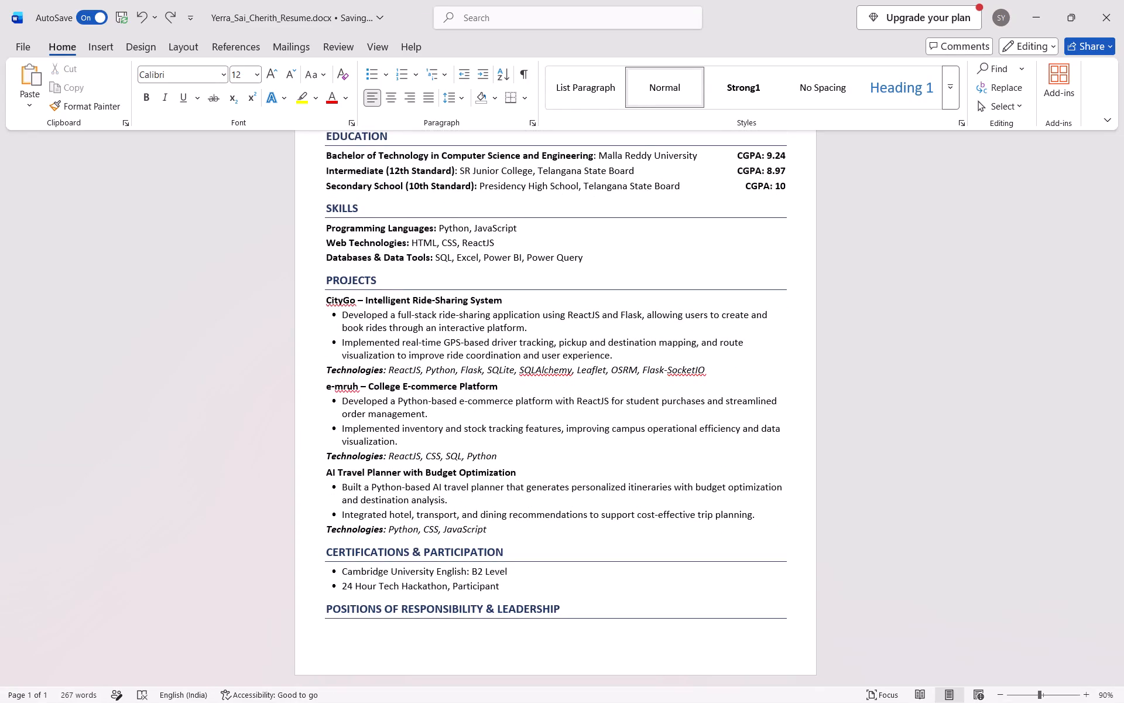
Paste the two copied Certifications & Participation bullets below the POSITIONS OF RESPONSIBILITY & LEADERSHIP heading.
key("ctrl+v")
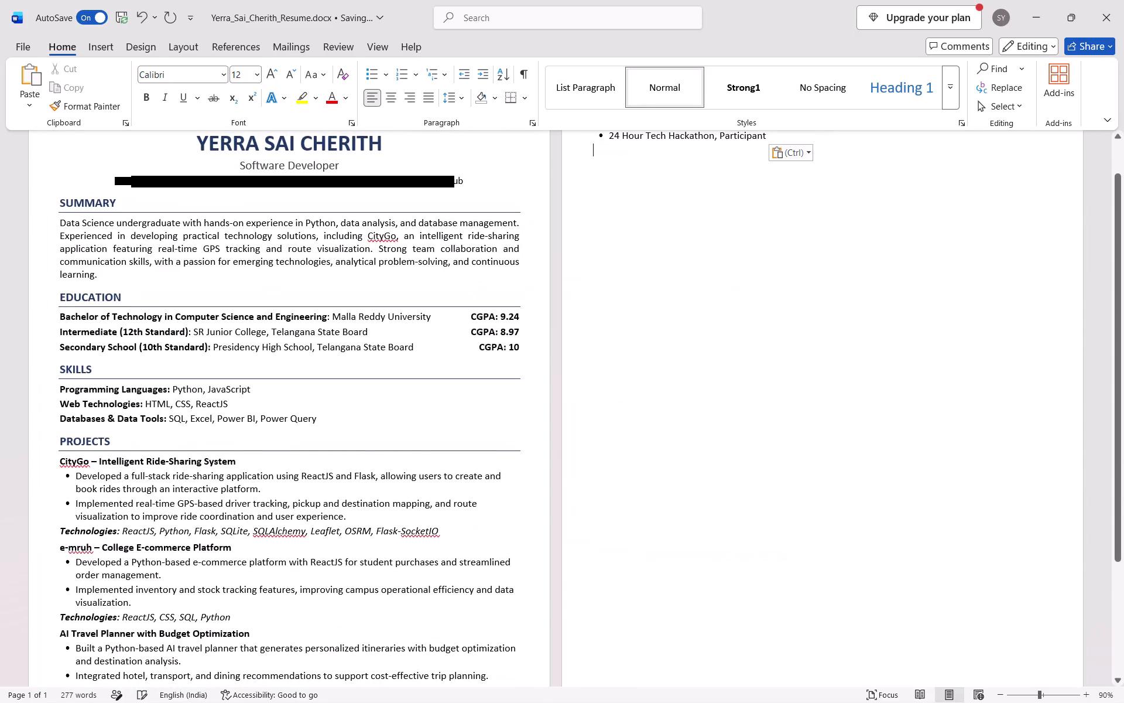
key("ctrl+z")
key("ctrl+v")
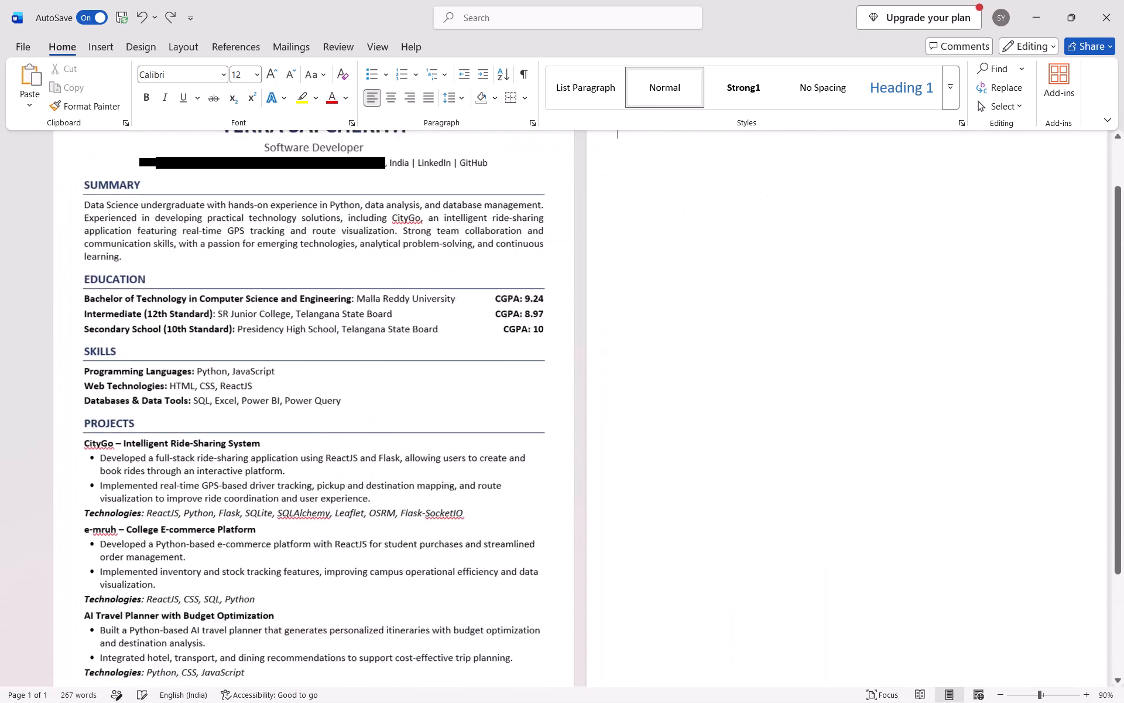
scroll(559, 591, "down", 4)
scroll(72, 645, "right", 3)
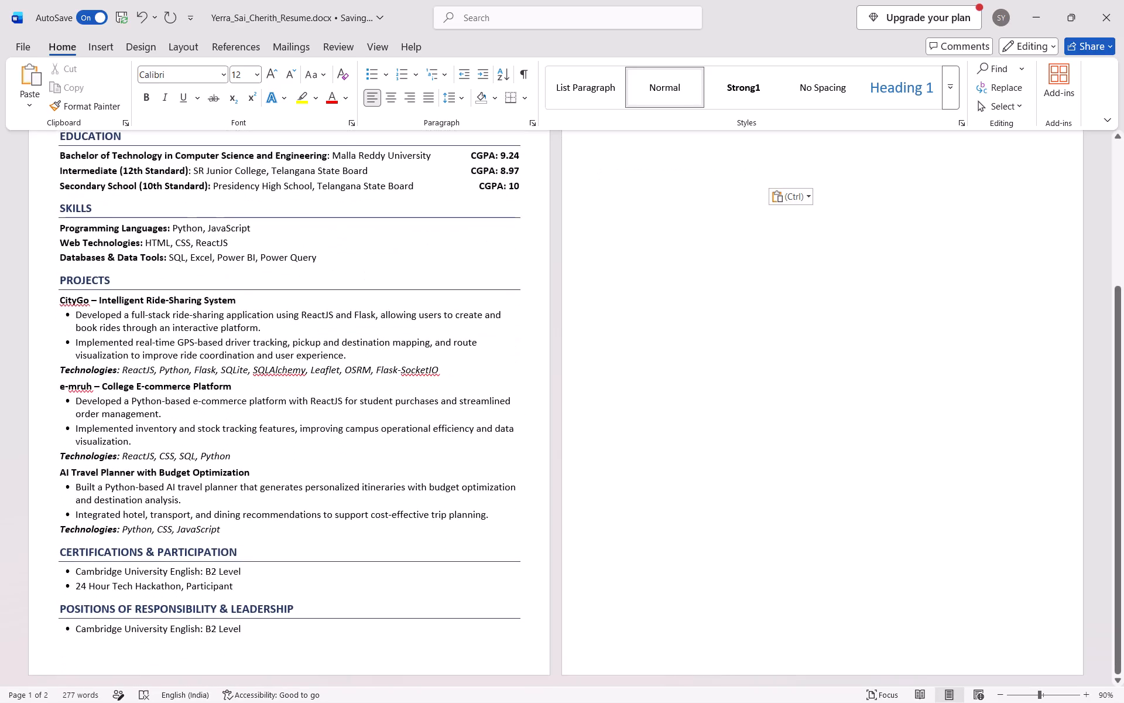
Cut the pasted 24 Hour Tech Hackathon bullet from the second page and delete the empty line left behind.
scroll(769, 460, "up", 2)
left_click_drag(773, 176, 535, 182)
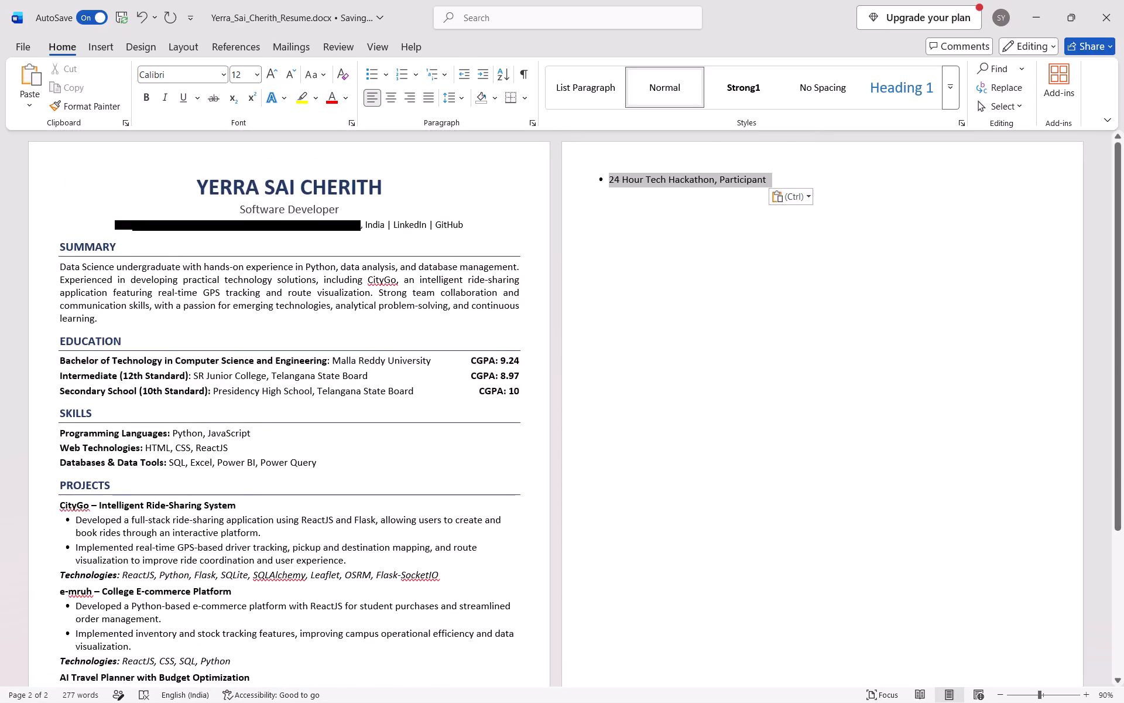
left_click_drag(535, 182, 534, 180)
left_click(534, 180)
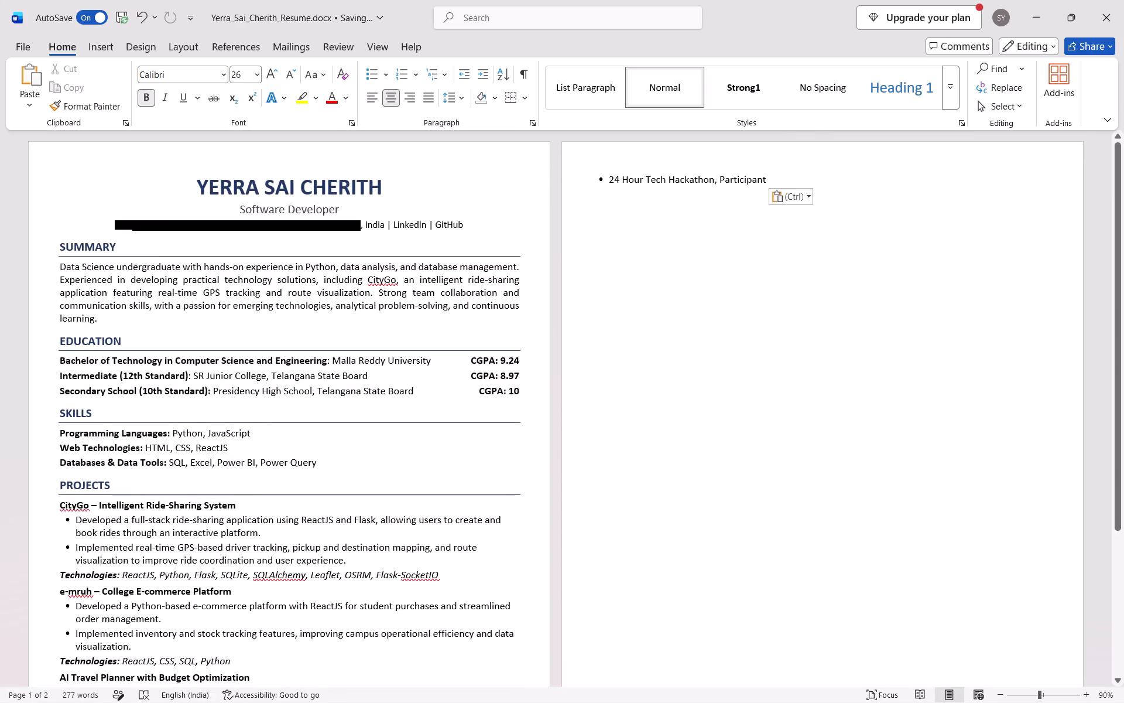
left_click_drag(769, 177, 606, 170)
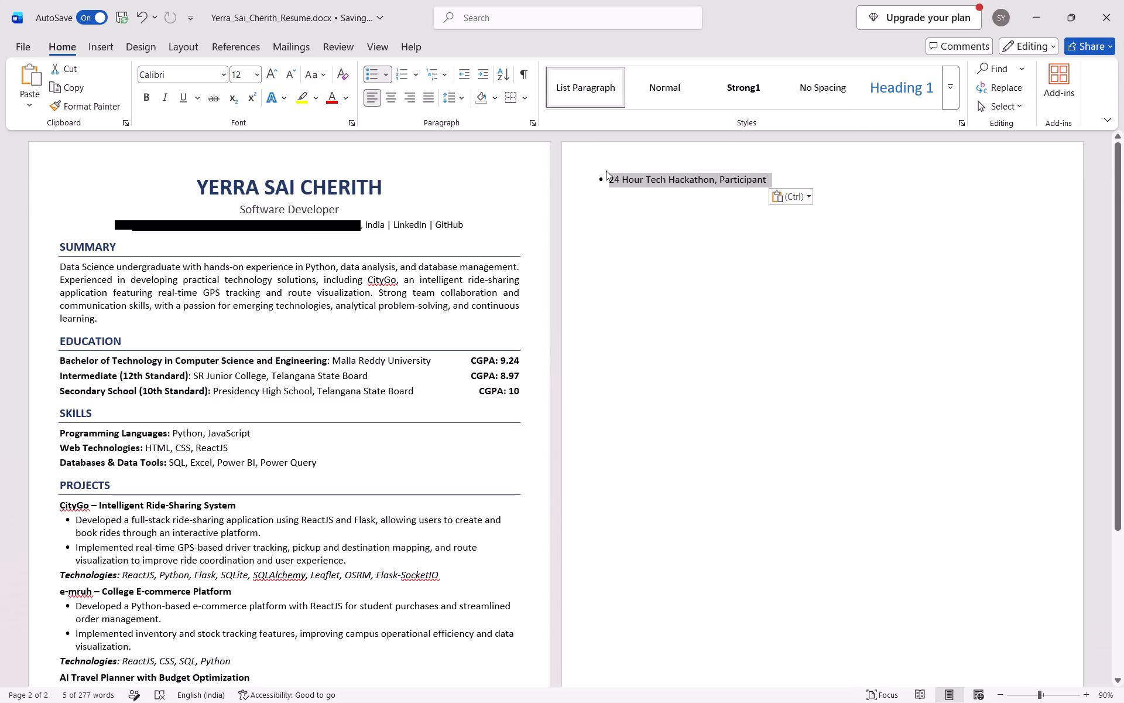
key("ctrl+x")
scroll(606, 170, "down", 6)
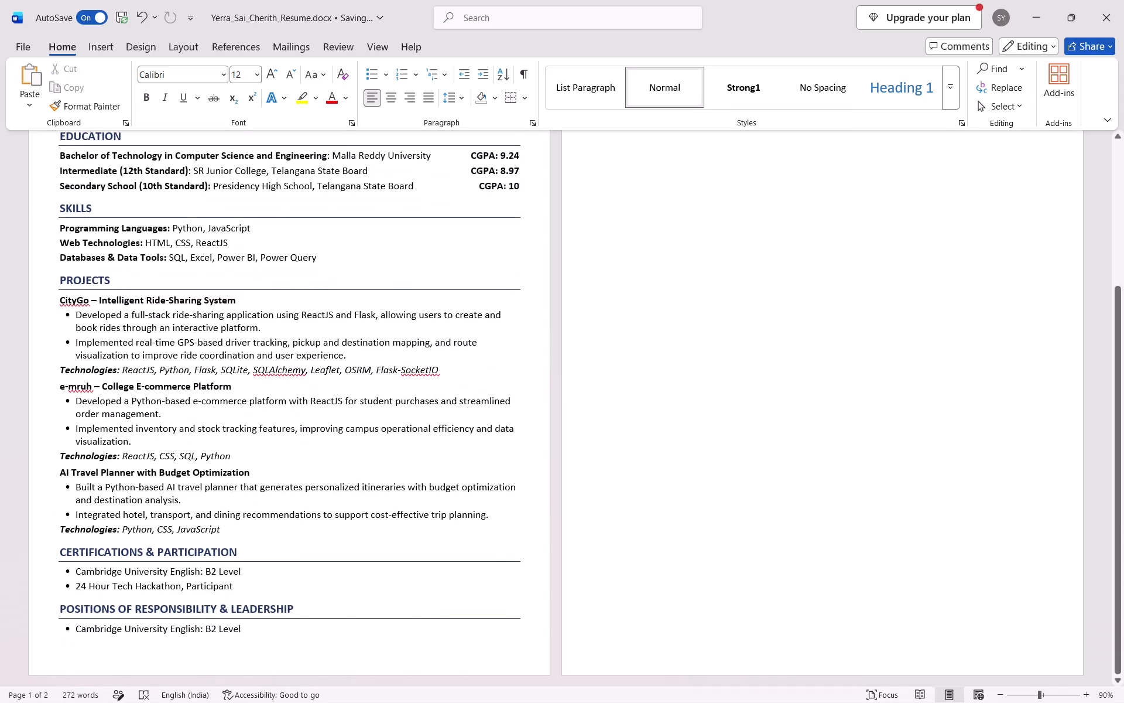
key("BackSpace")
scroll(591, 223, "down", 3)
scroll(727, 453, "down", 1)
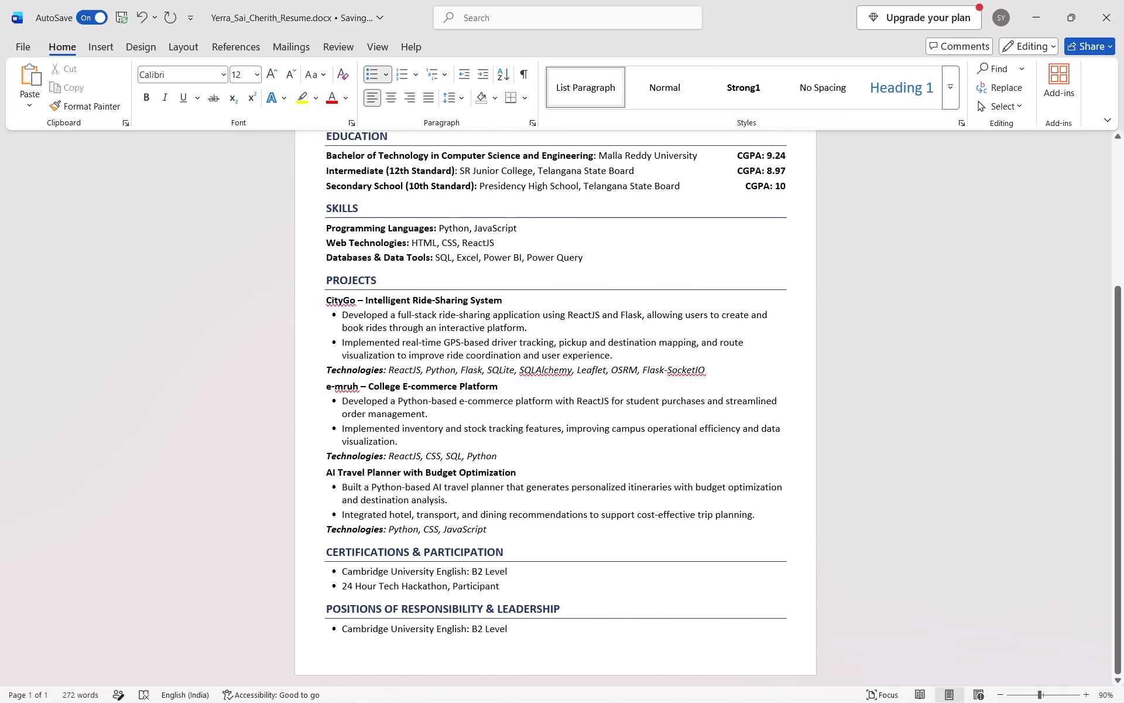
Reduce the font size of the name heading at the top of the résumé by one step.
scroll(727, 453, "down", 1)
scroll(526, 610, "up", 3)
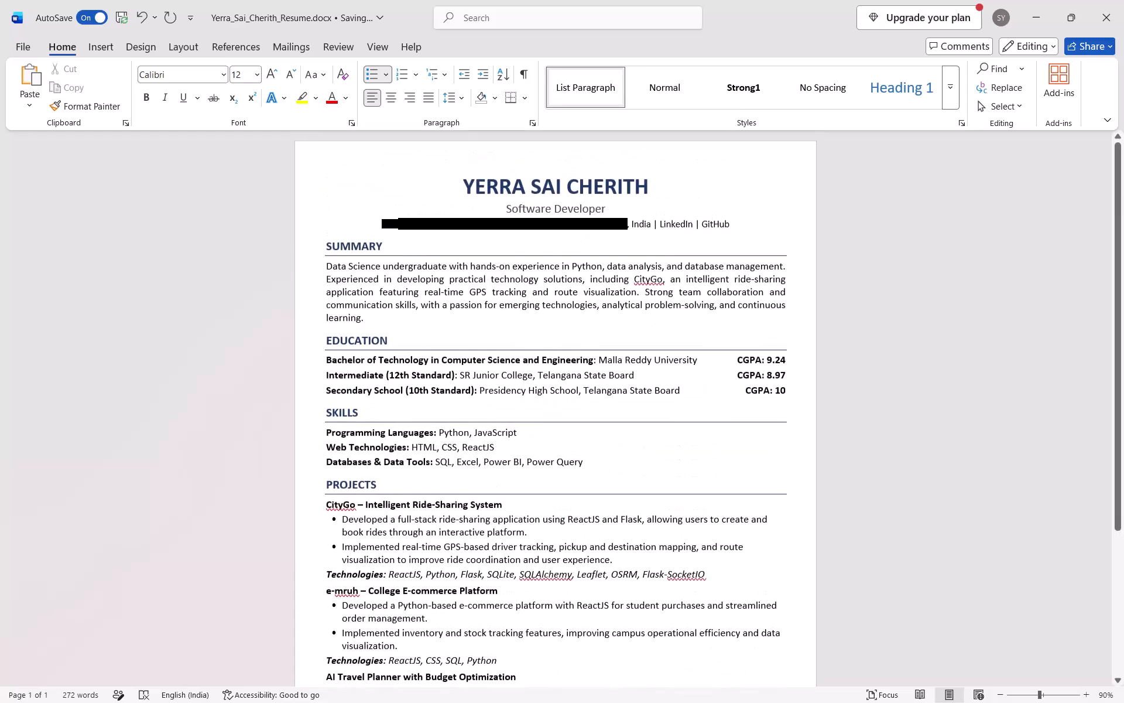
left_click_drag(472, 179, 642, 182)
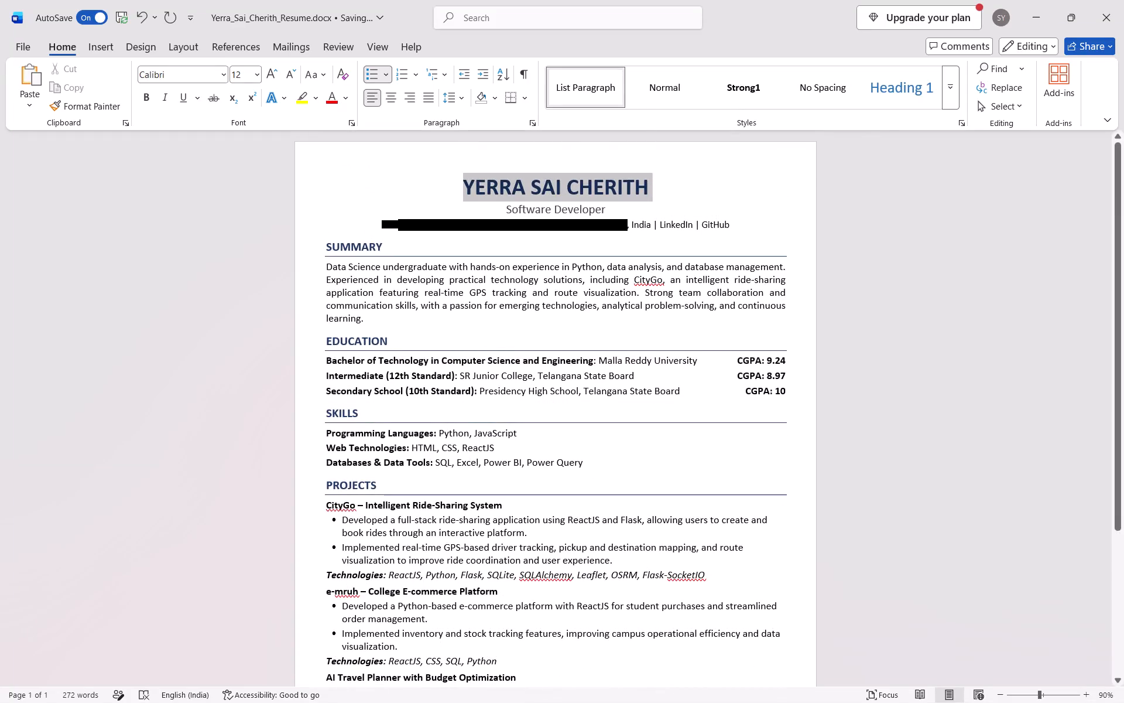
left_click_drag(642, 182, 646, 183)
left_click(784, 138)
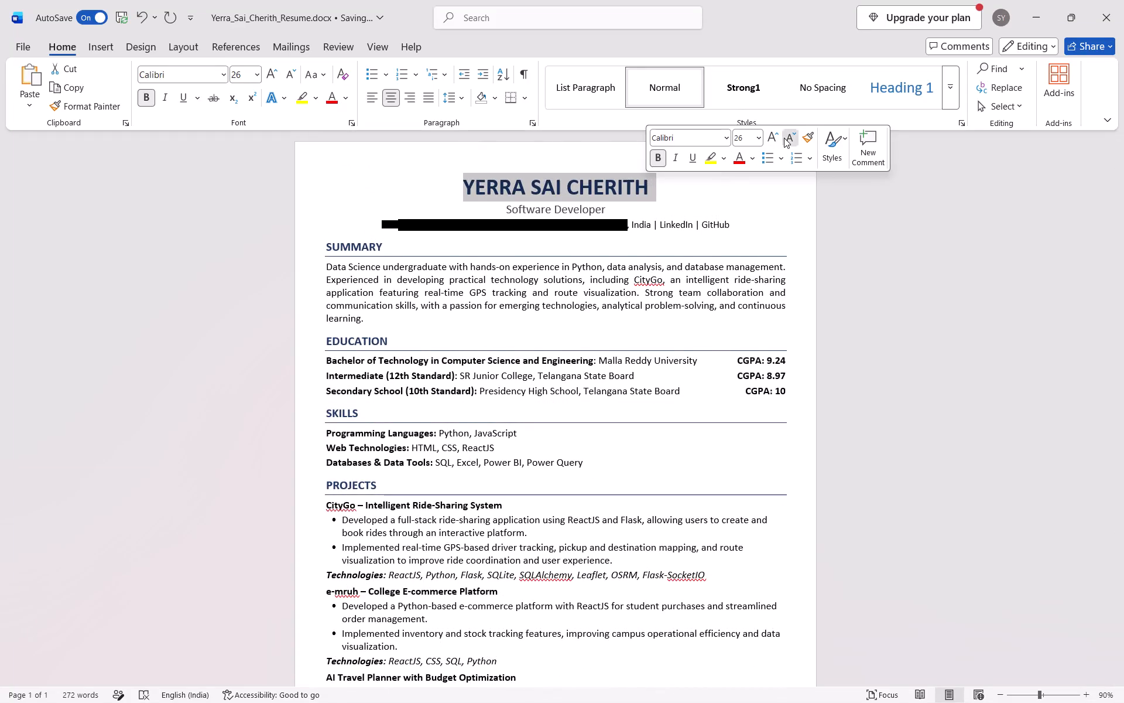
left_click(597, 282)
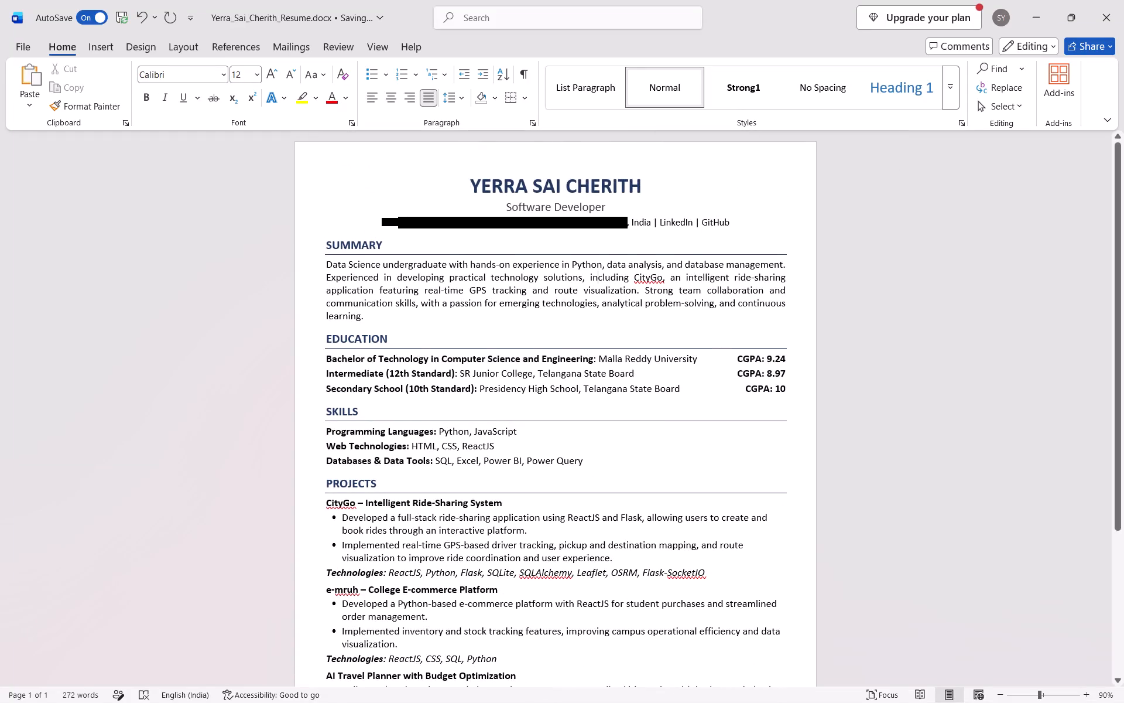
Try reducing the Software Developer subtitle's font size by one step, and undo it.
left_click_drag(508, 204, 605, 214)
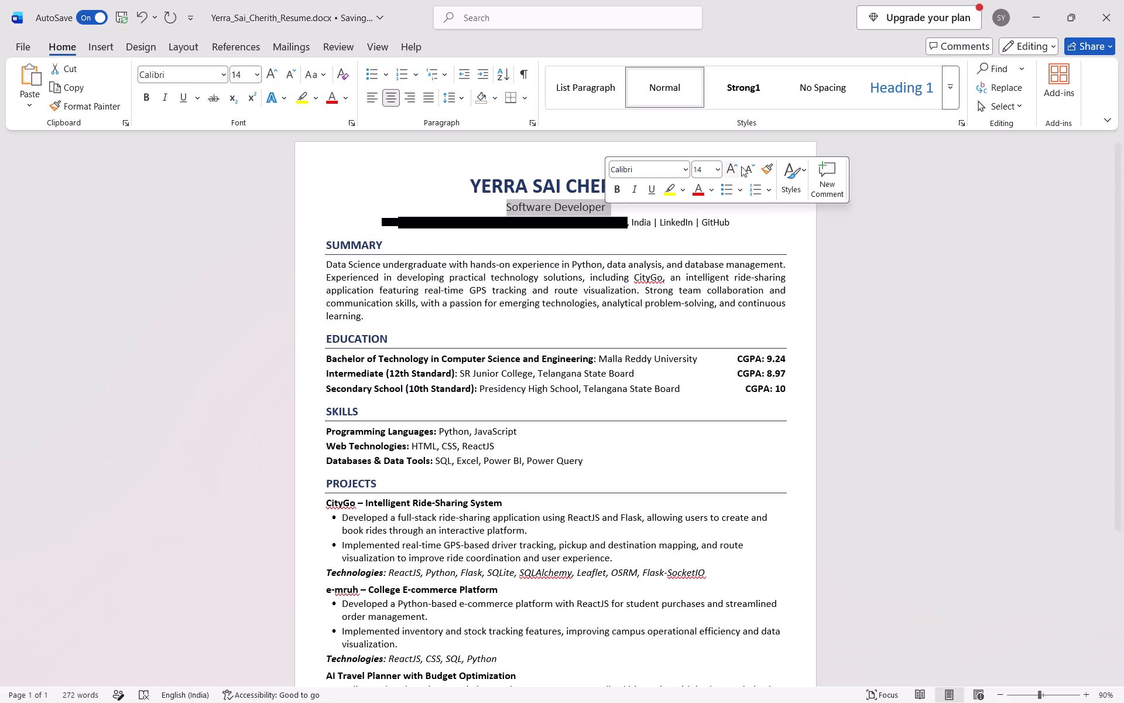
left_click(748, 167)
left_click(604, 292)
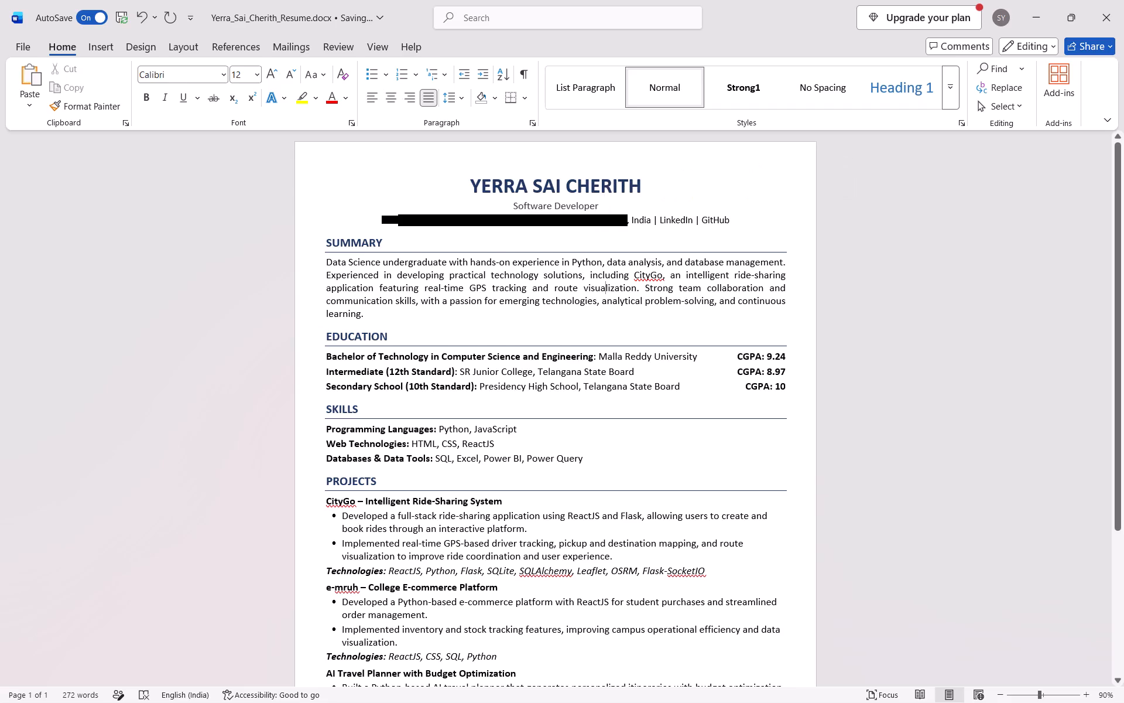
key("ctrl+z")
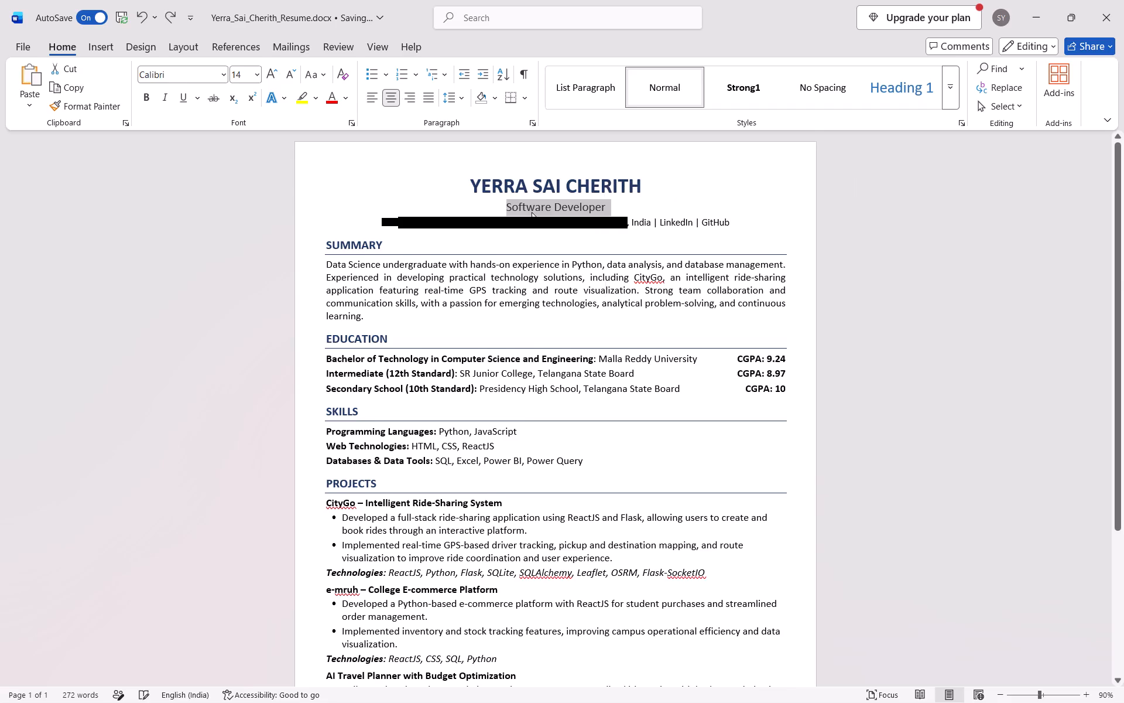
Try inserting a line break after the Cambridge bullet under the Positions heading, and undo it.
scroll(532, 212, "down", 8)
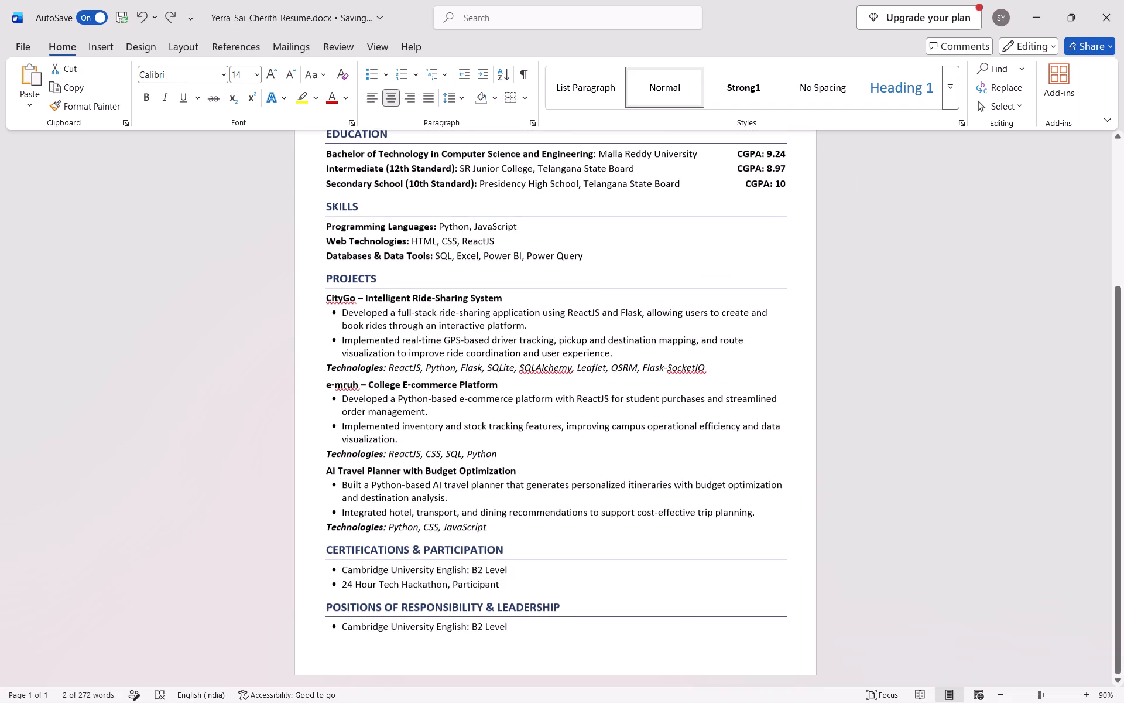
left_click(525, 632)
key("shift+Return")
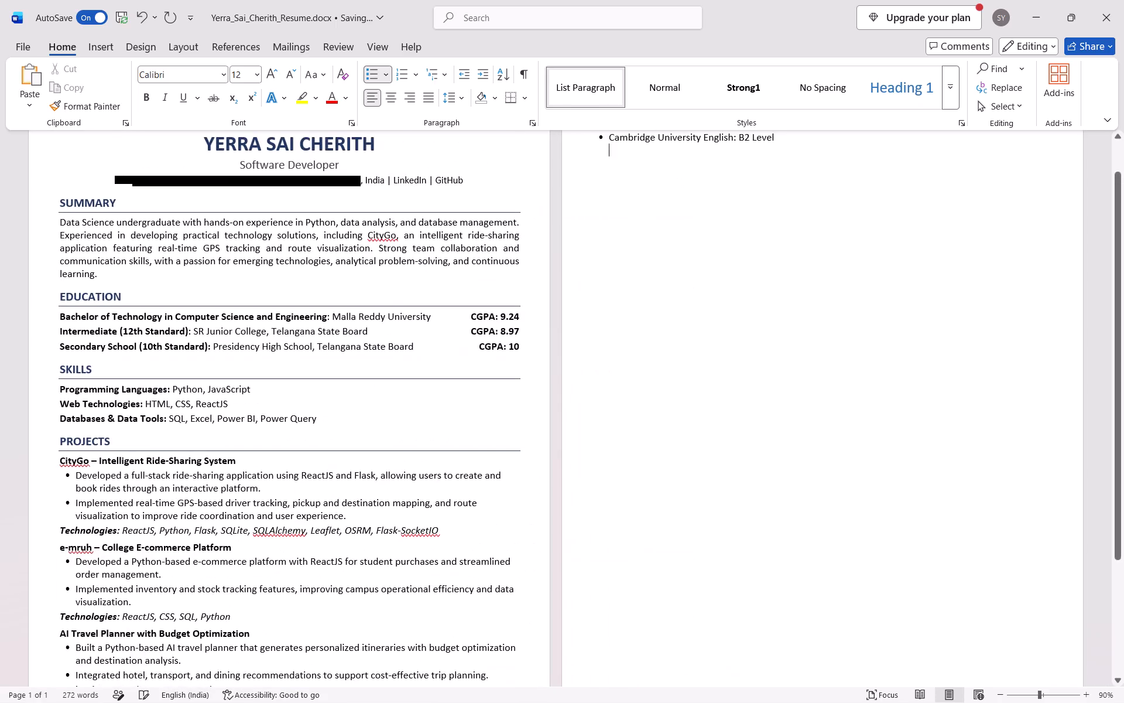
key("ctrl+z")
Reduce the font size of all six section headings, from Summary to Positions of Responsibility & Leadership, to 12 pt.
scroll(525, 632, "down", 2)
scroll(525, 632, "up", 1)
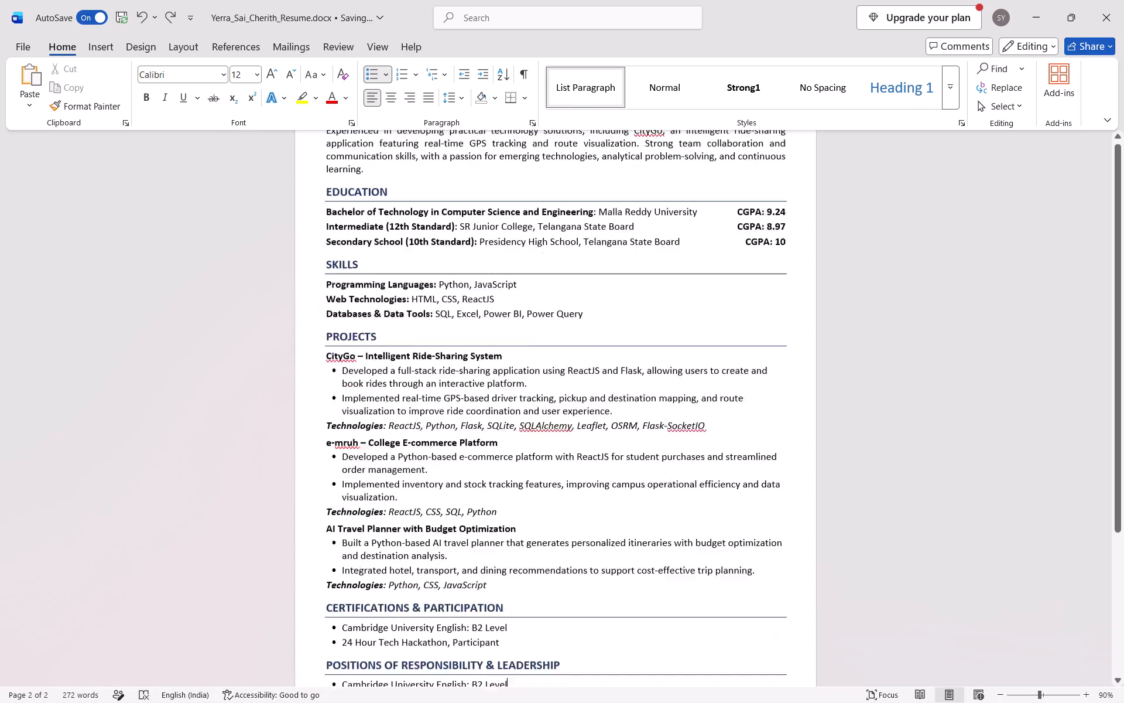
scroll(525, 632, "up", 1)
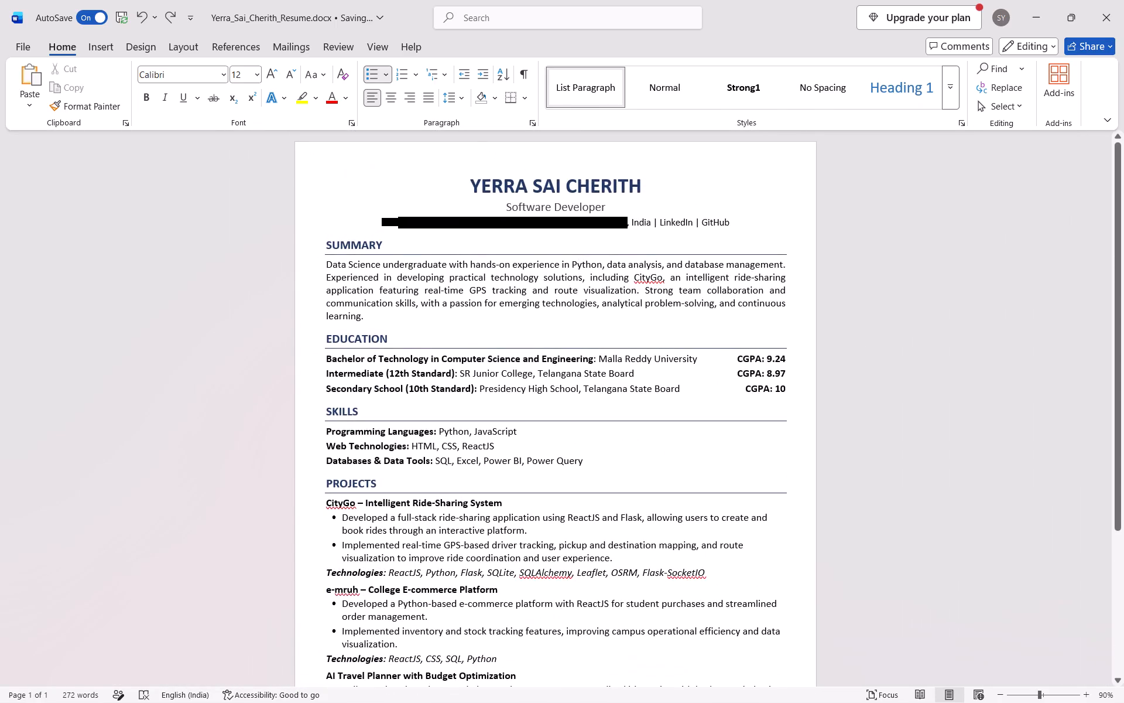
double_click(348, 248)
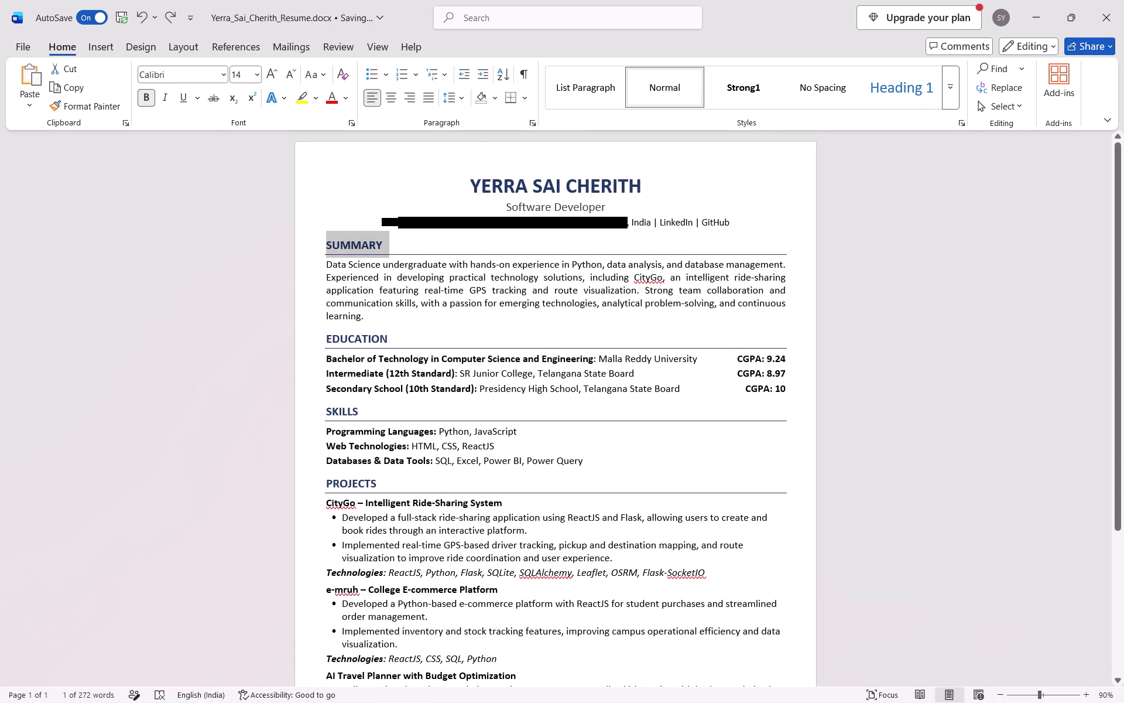
double_click(354, 345, "ctrl")
double_click(345, 415, "ctrl")
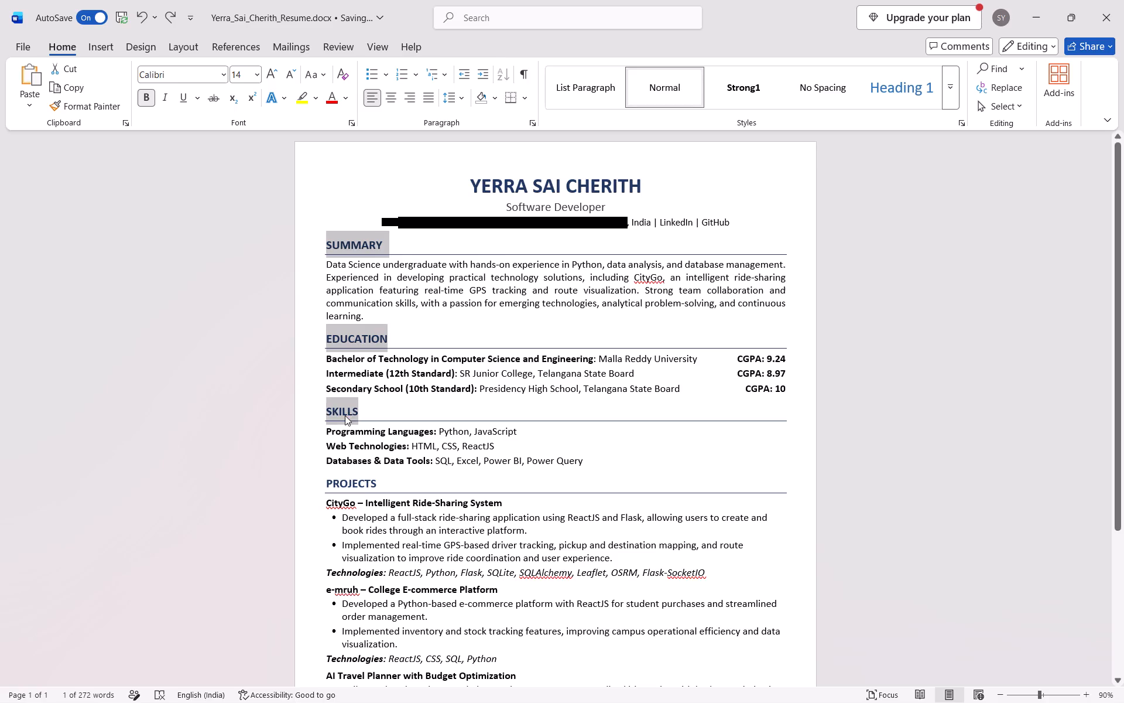
double_click(345, 482, "ctrl")
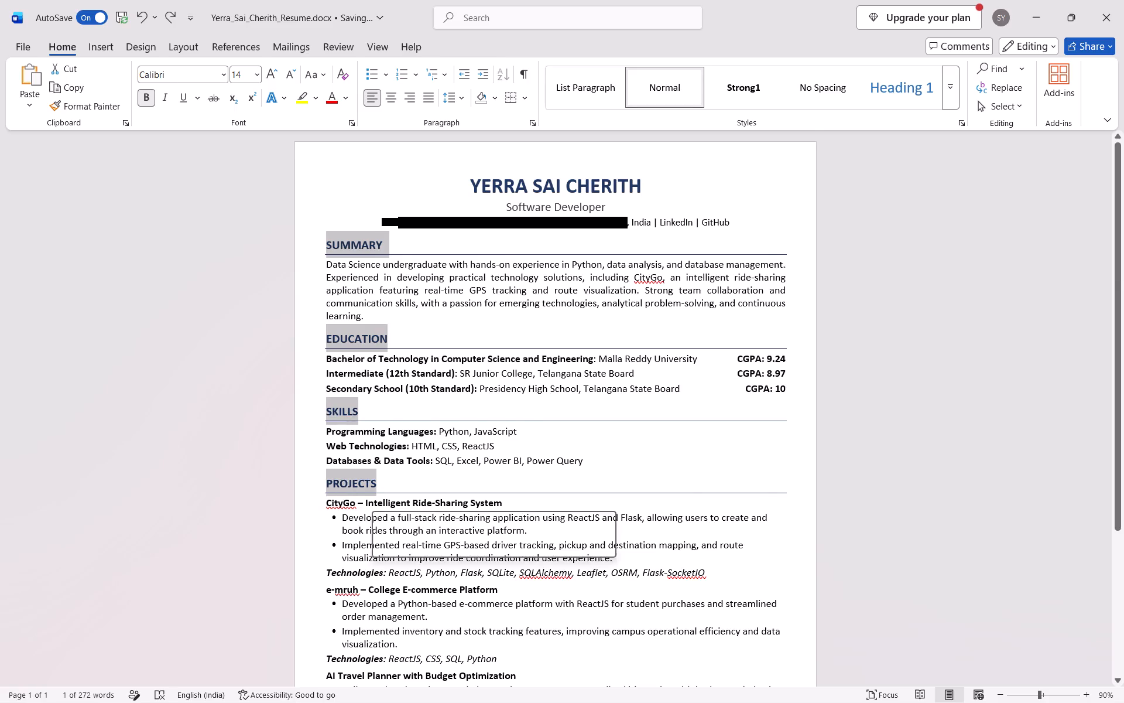
scroll(372, 569, "down", 5)
left_click_drag(330, 548, 462, 548, "ctrl")
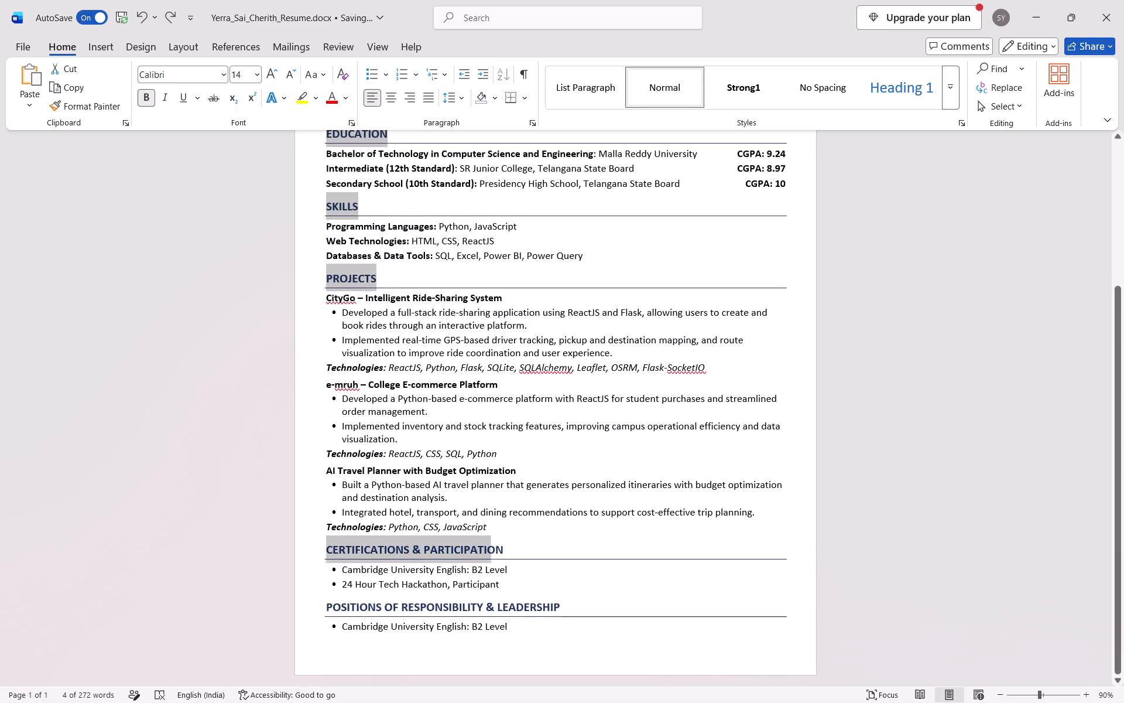
left_click_drag(462, 548, 475, 551, "ctrl")
left_click_drag(334, 604, 501, 608, "ctrl")
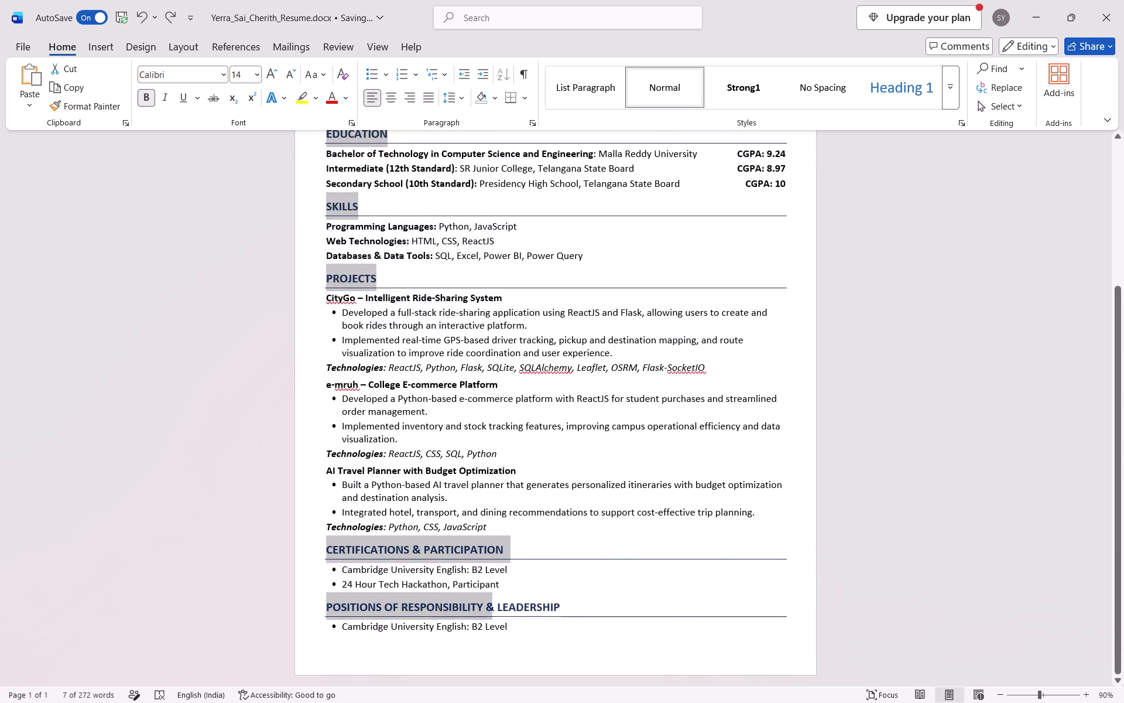
left_click_drag(501, 608, 533, 606, "ctrl")
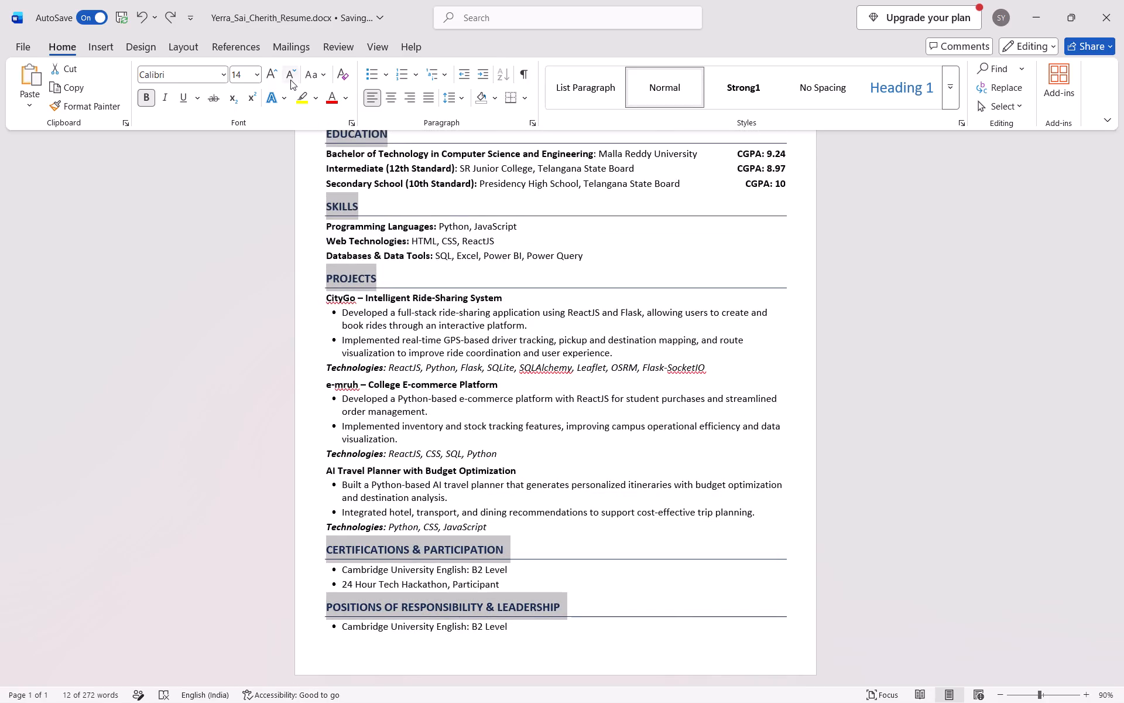
left_click(290, 80)
Paste the 24 Hour Tech Hackathon bullet below the Cambridge bullet under Positions of Responsibility & Leadership and delete the empty bullet after it.
left_click(491, 617)
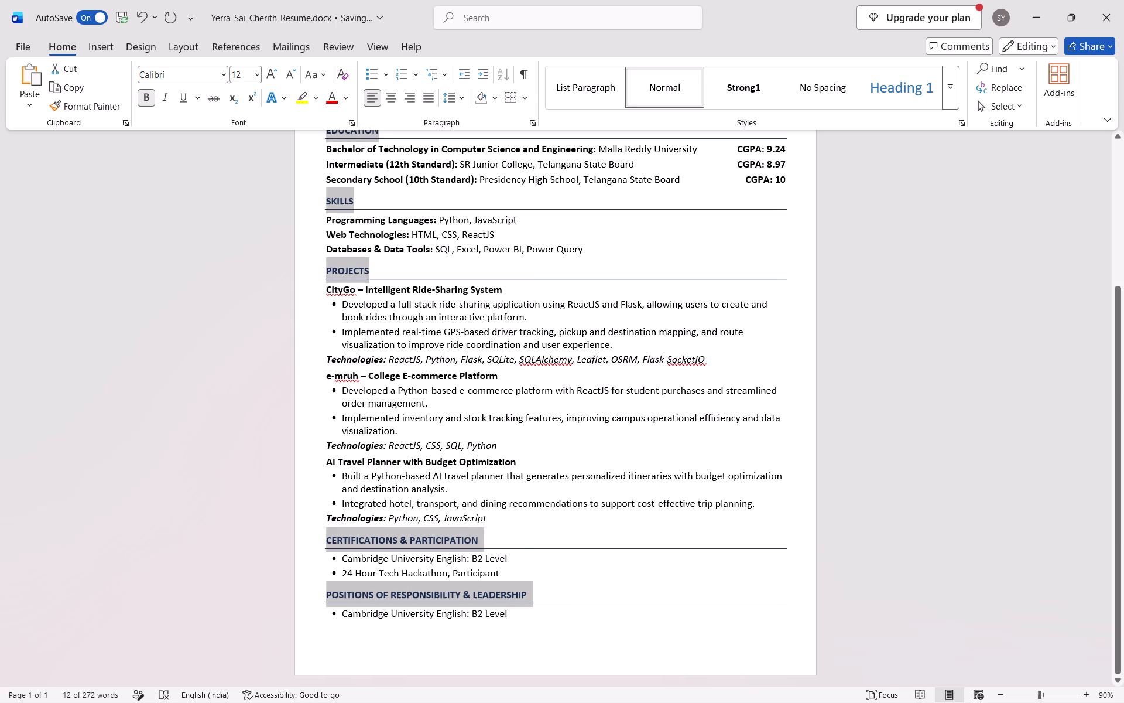
left_click(519, 614)
key("Return")
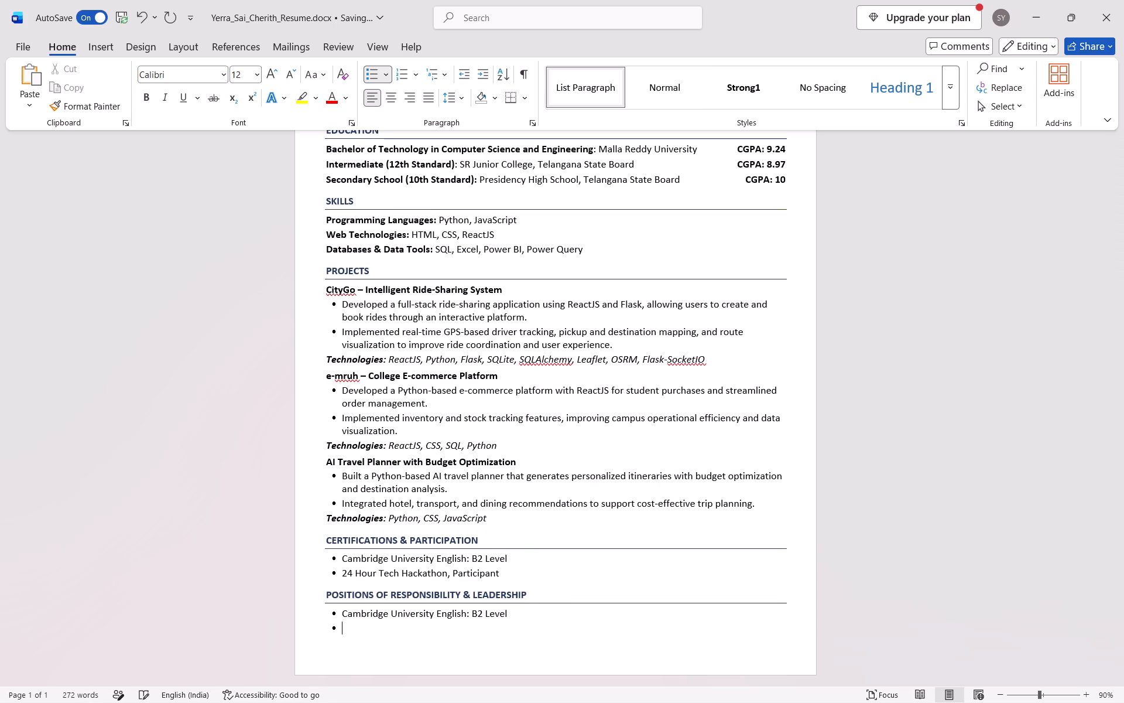
key("ctrl+v")
scroll(519, 614, "up", 1)
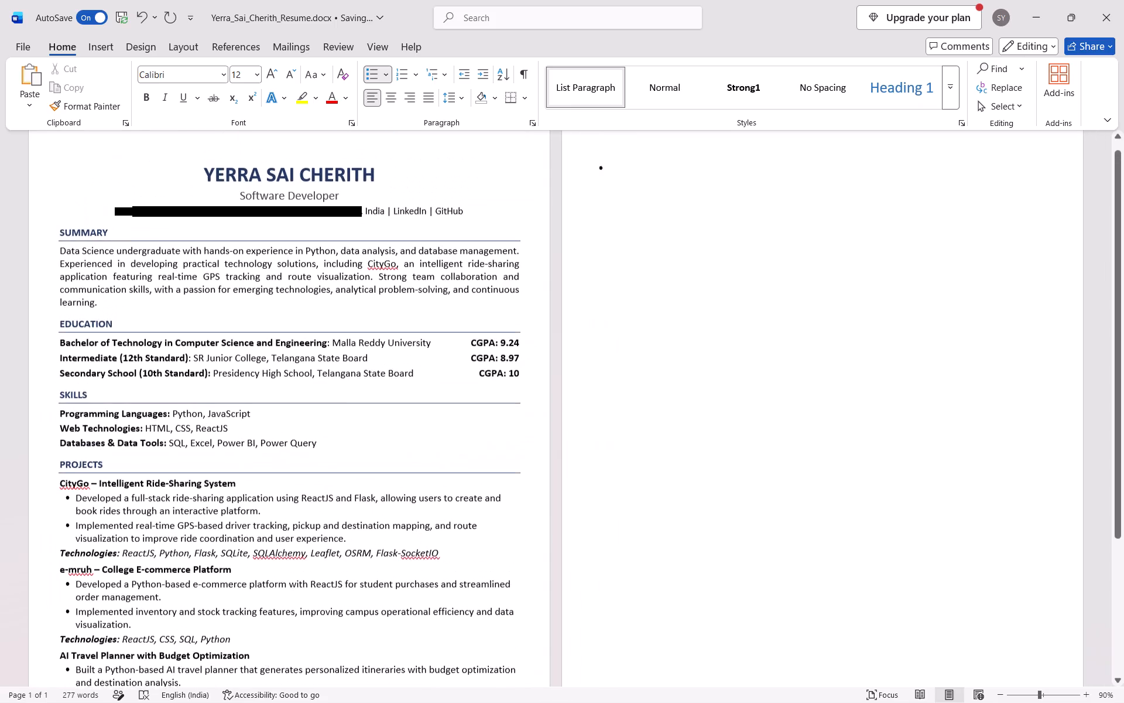
scroll(519, 614, "up", 1)
key("BackSpace")
key("BackSpace")
key("BackSpace")
key("BackSpace")
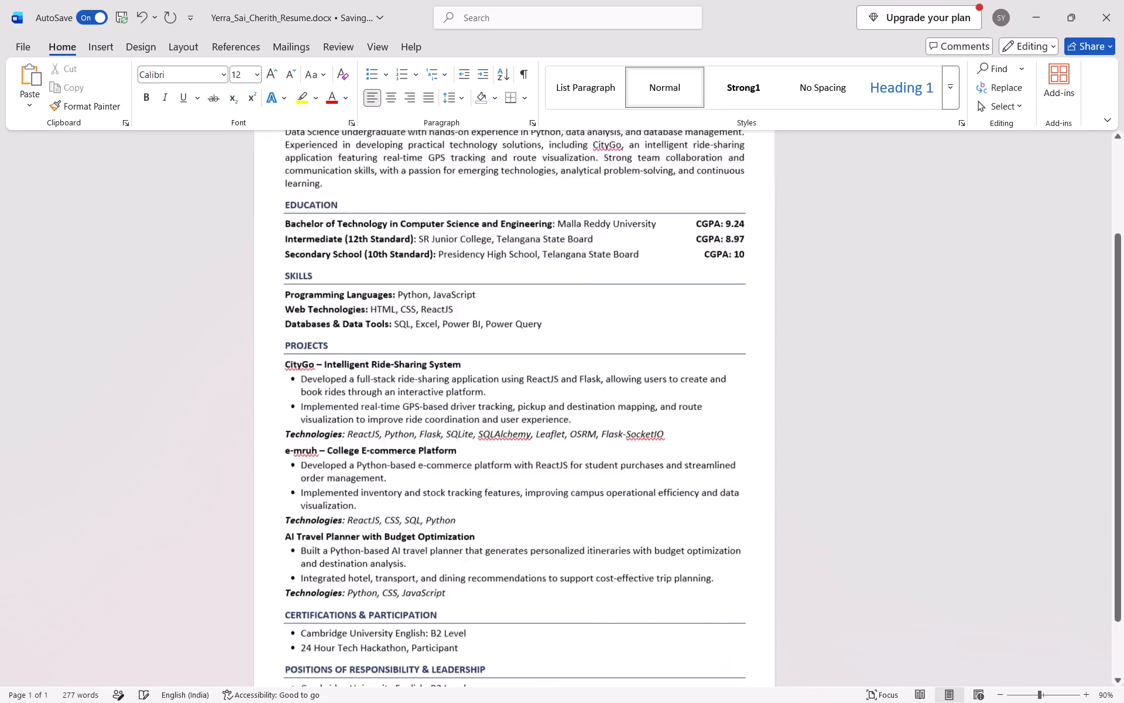
scroll(519, 614, "down", 1)
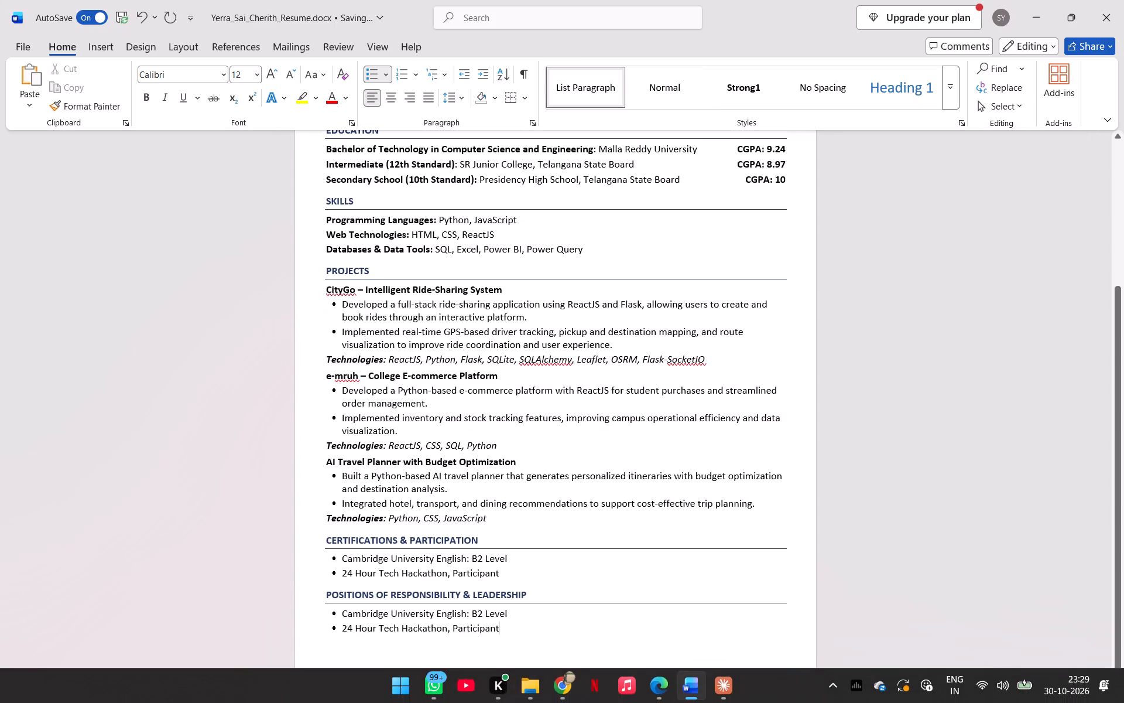
left_click_drag(513, 612, 366, 618)
key("alt+Tab")
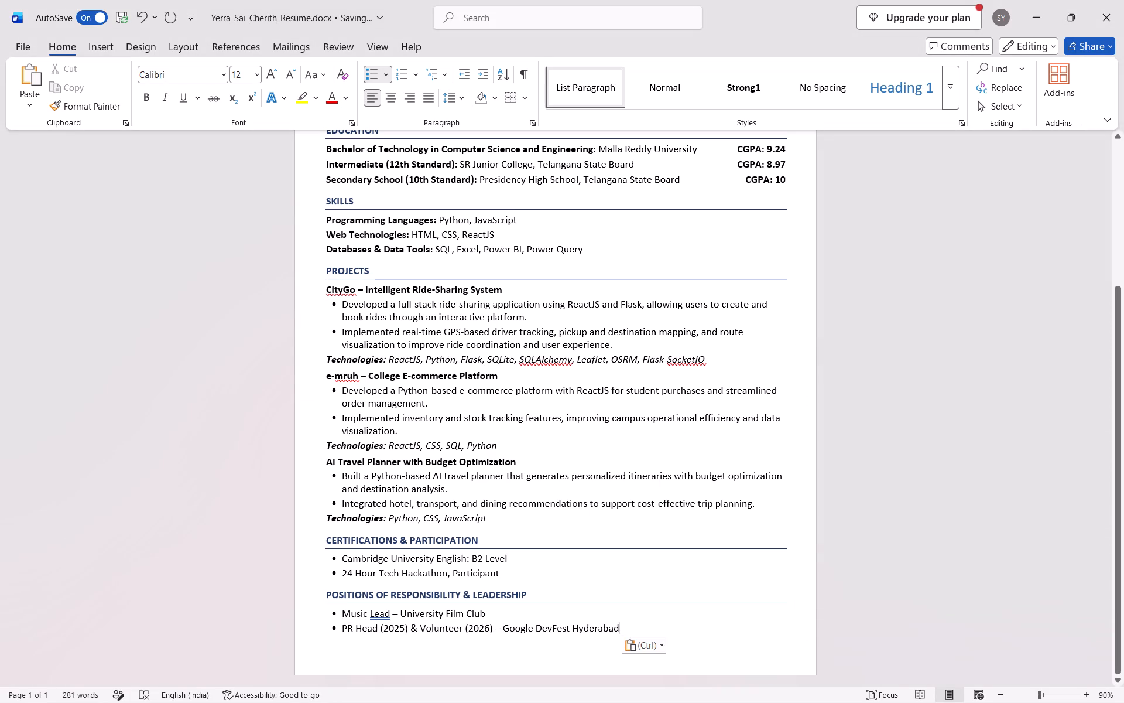
Start inserting a hyperlink on the word LinkedIn in the résumé's contact line.
scroll(634, 527, "up", 1)
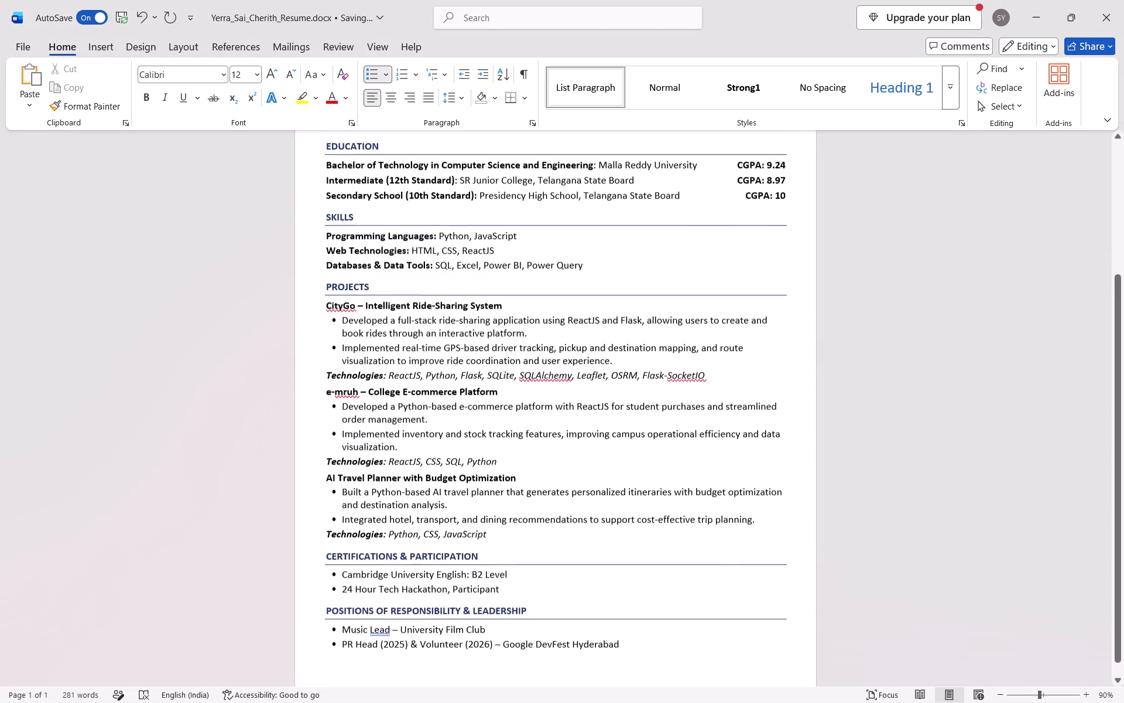
scroll(634, 527, "up", 3)
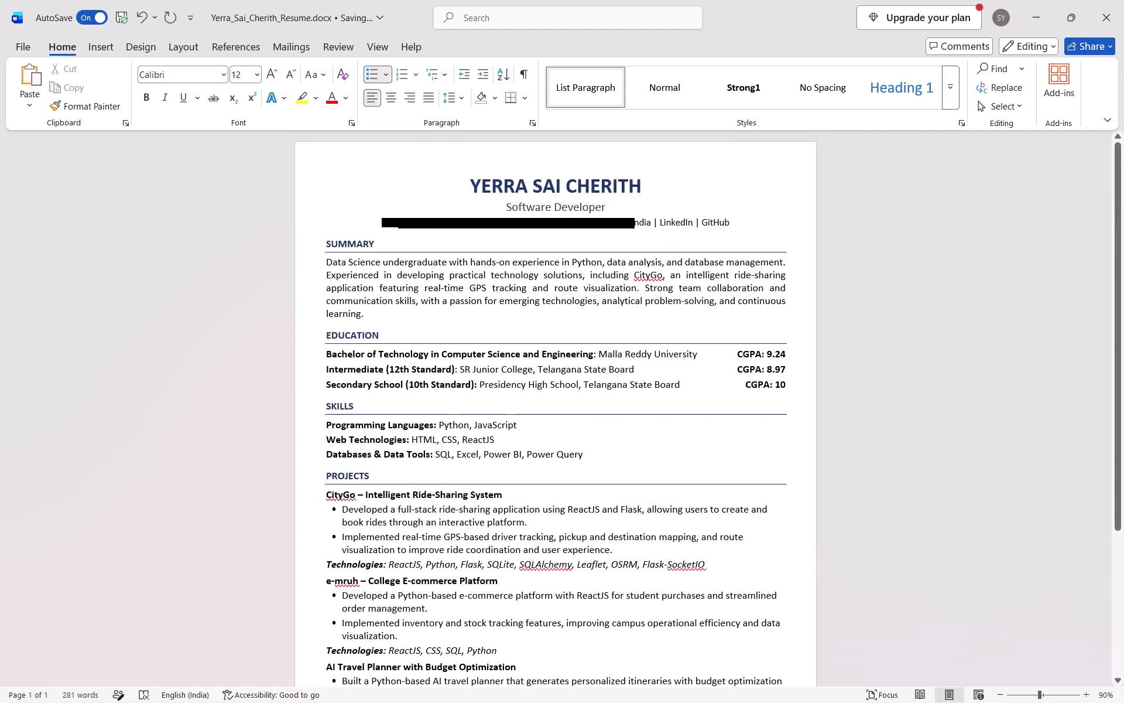
left_click_drag(659, 221, 678, 221)
left_click_drag(678, 221, 690, 221)
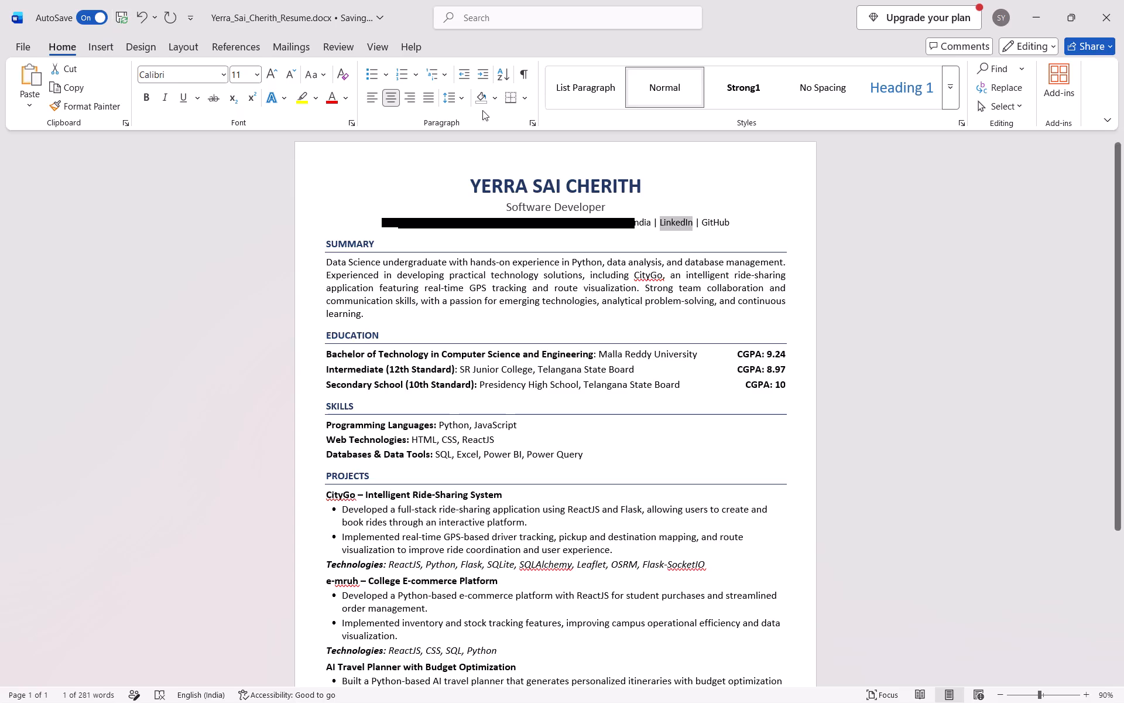
left_click(97, 40)
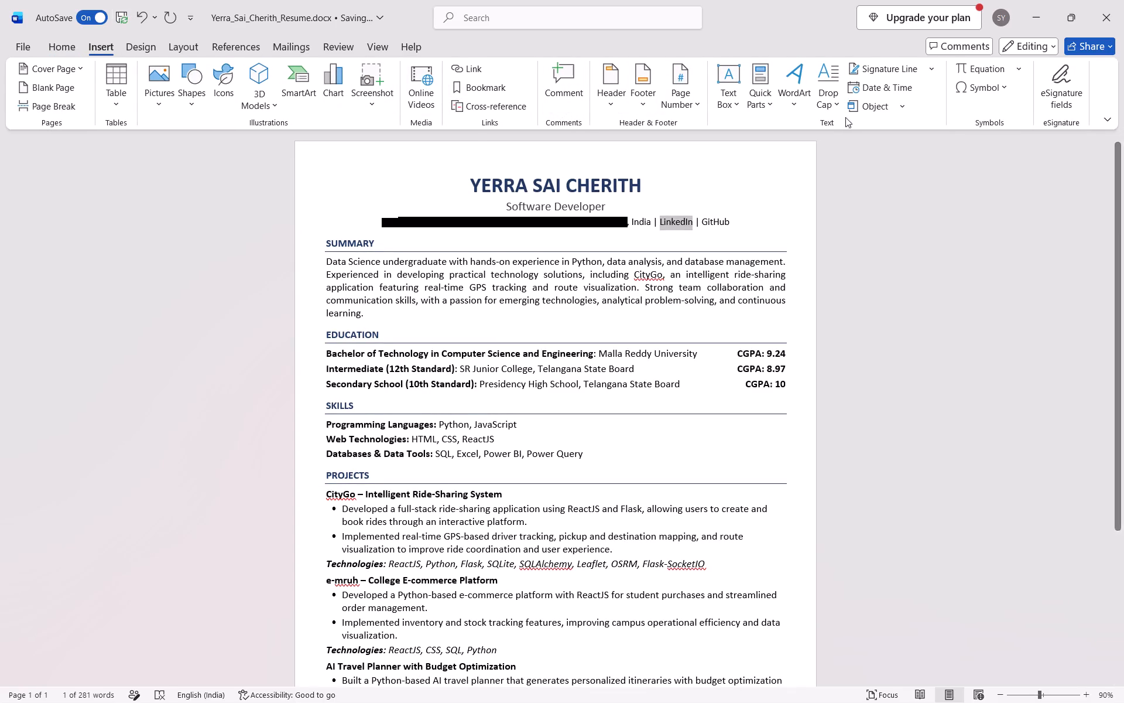
left_click(55, 41)
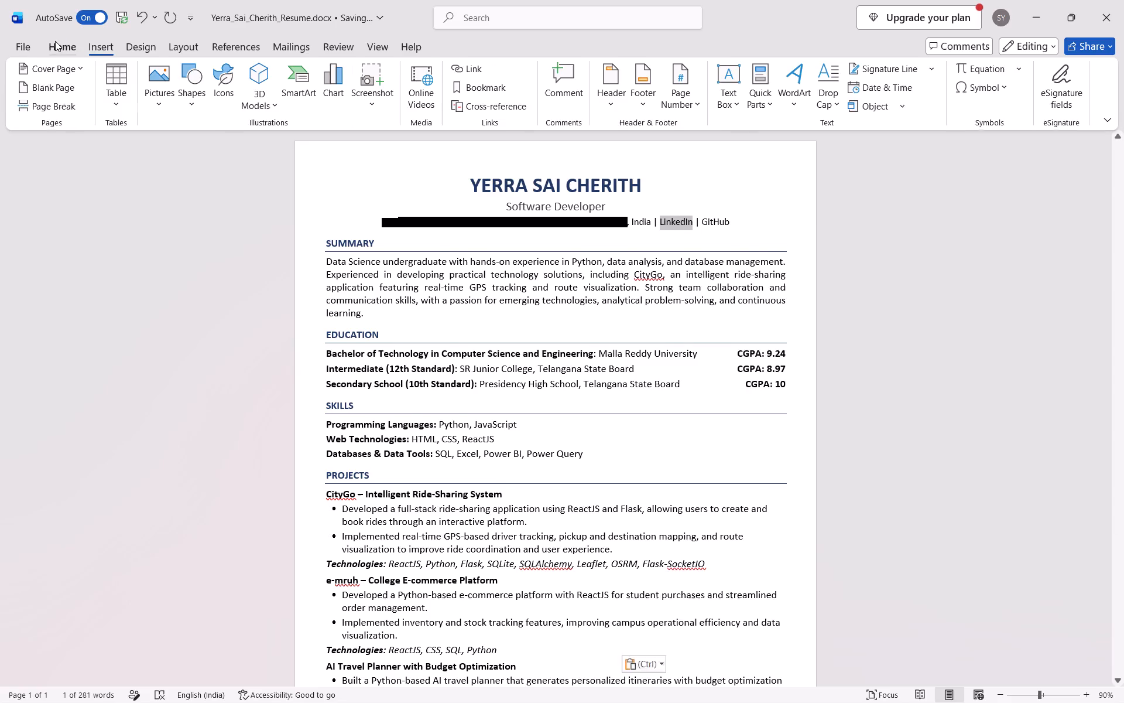
left_click(108, 42)
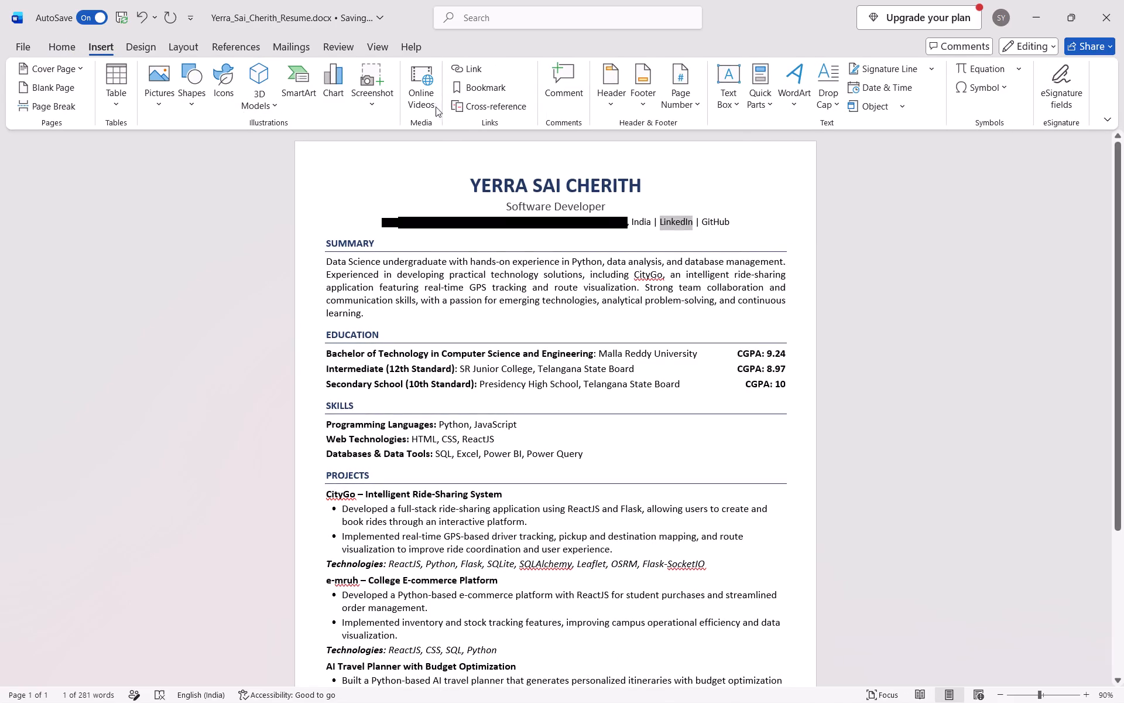
left_click(468, 72)
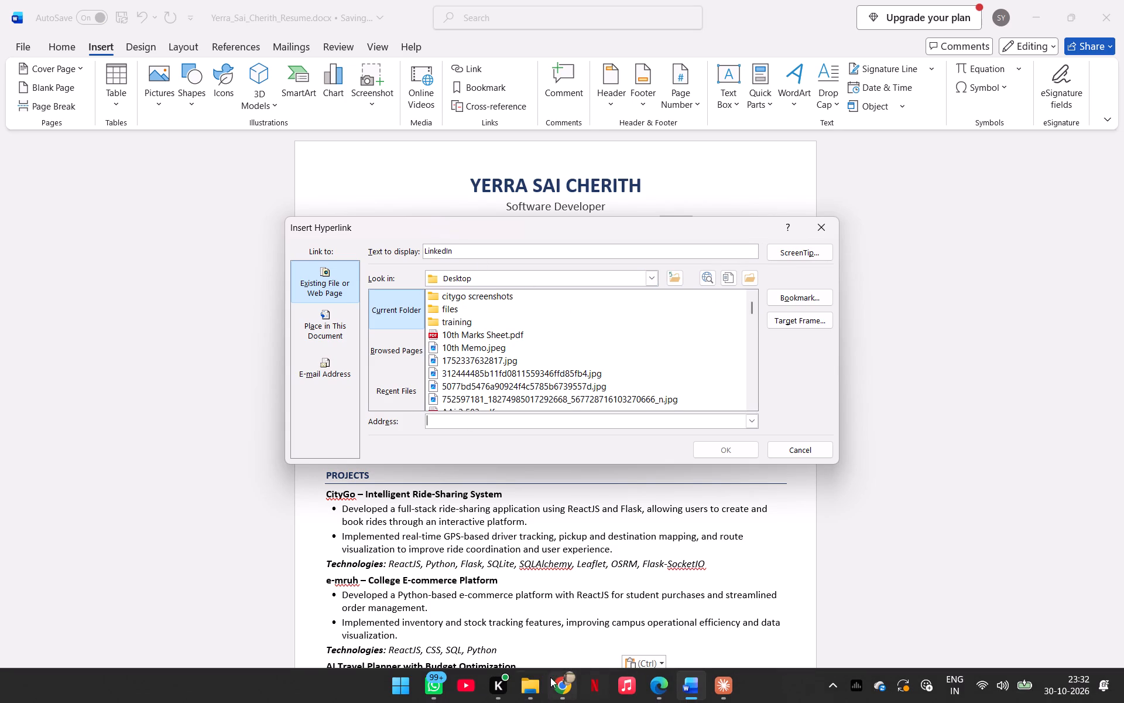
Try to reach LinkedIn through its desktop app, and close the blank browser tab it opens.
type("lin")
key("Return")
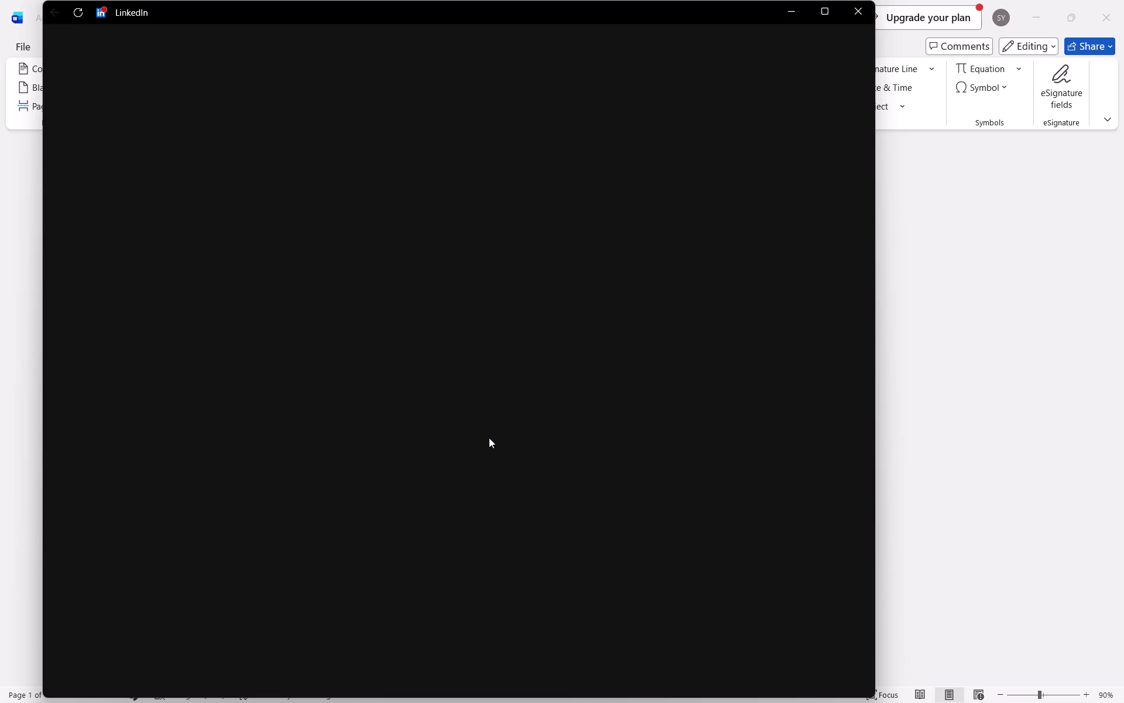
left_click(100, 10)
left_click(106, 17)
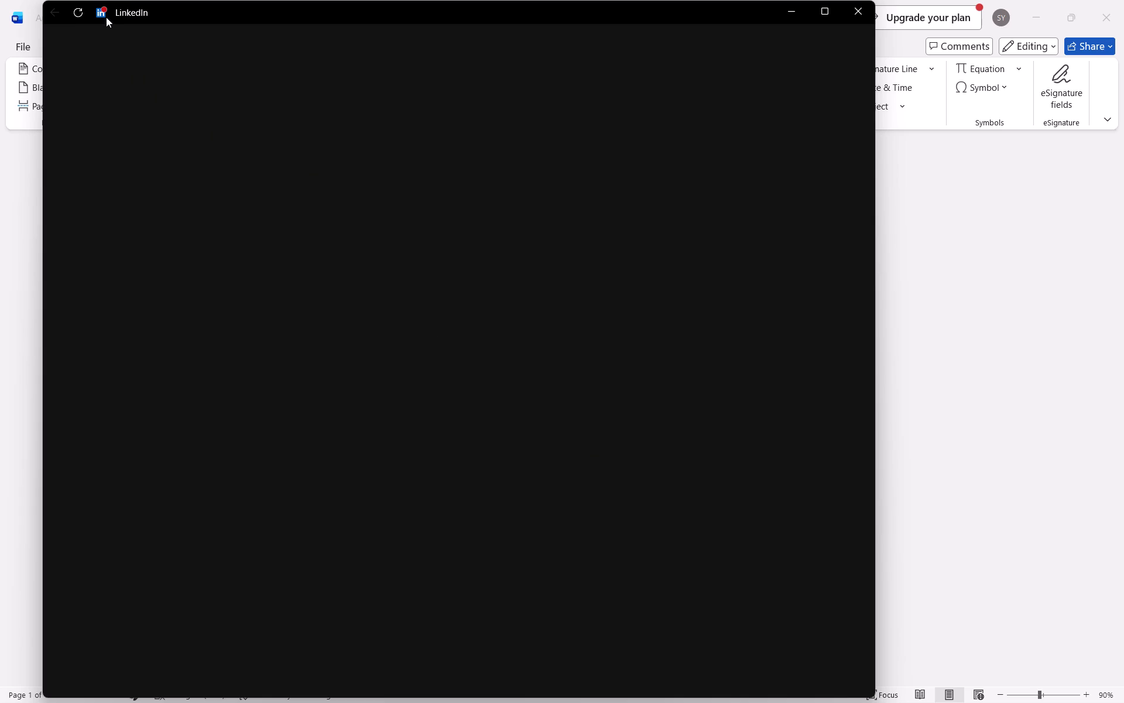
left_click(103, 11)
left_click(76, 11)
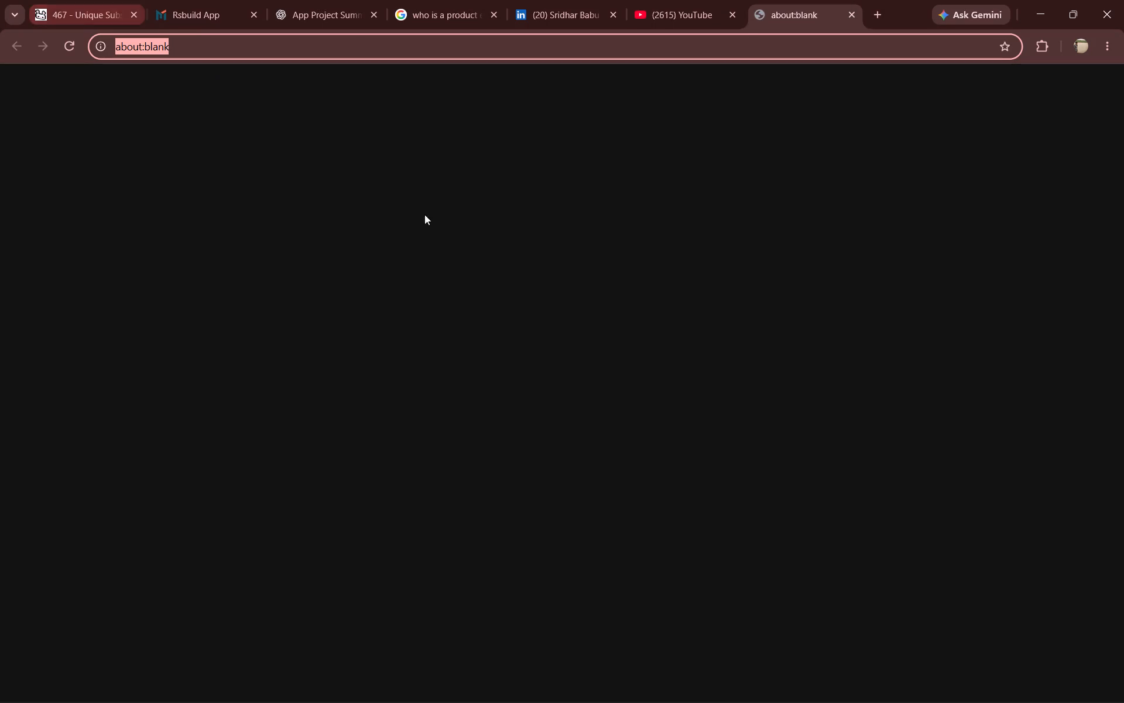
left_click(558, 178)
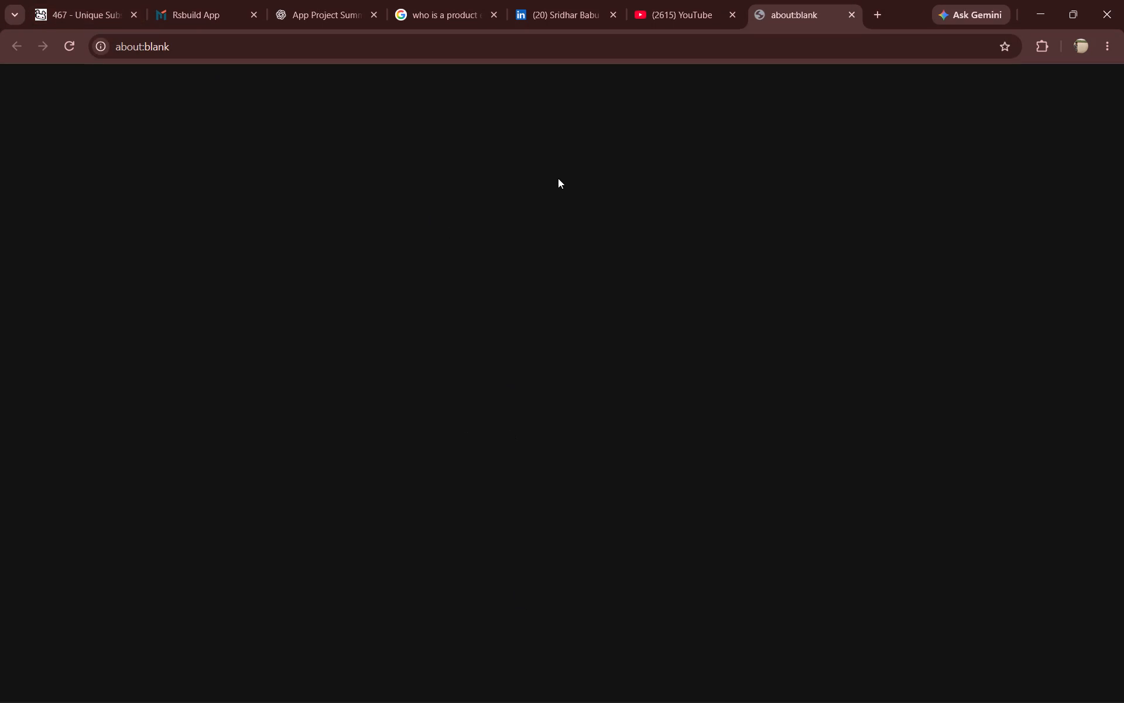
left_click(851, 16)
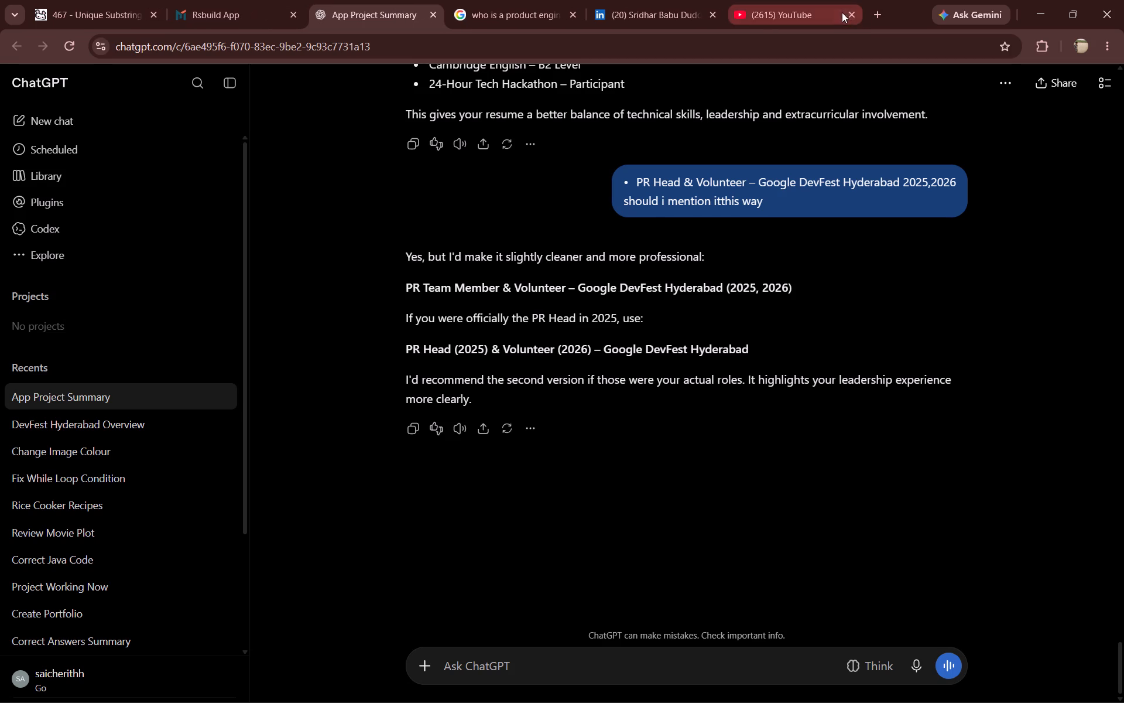
Open the résumé owner's own LinkedIn profile in Chrome and copy its web address.
left_click(643, 0)
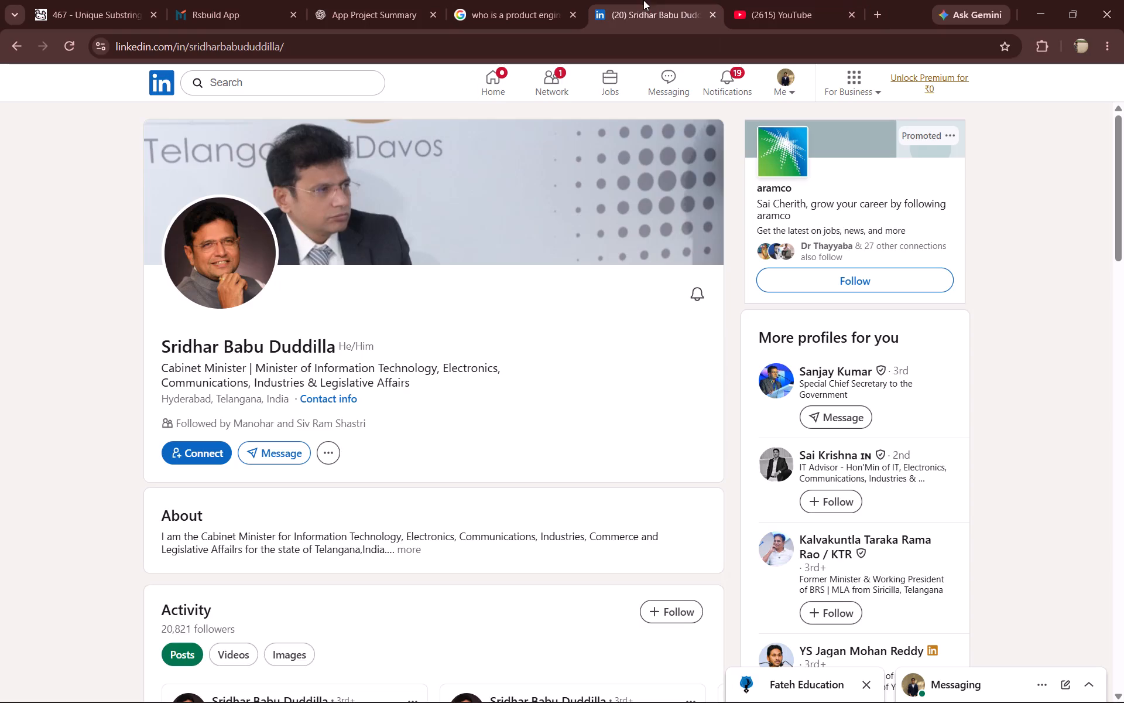
left_click(778, 83)
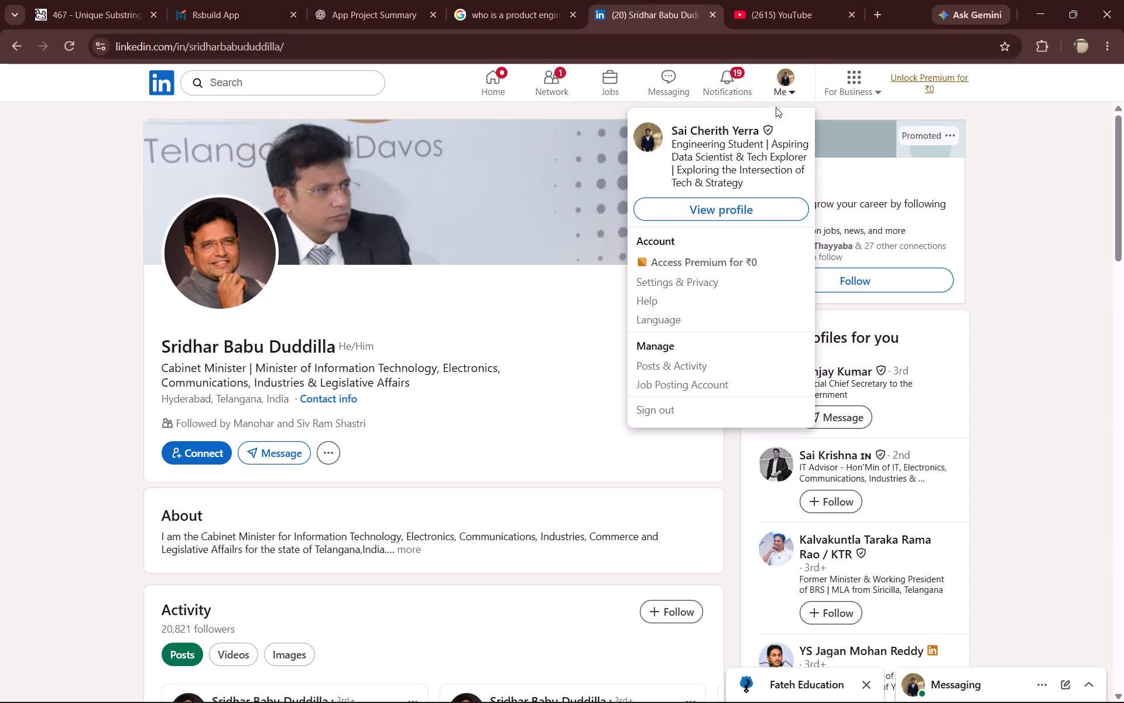
left_click(739, 202)
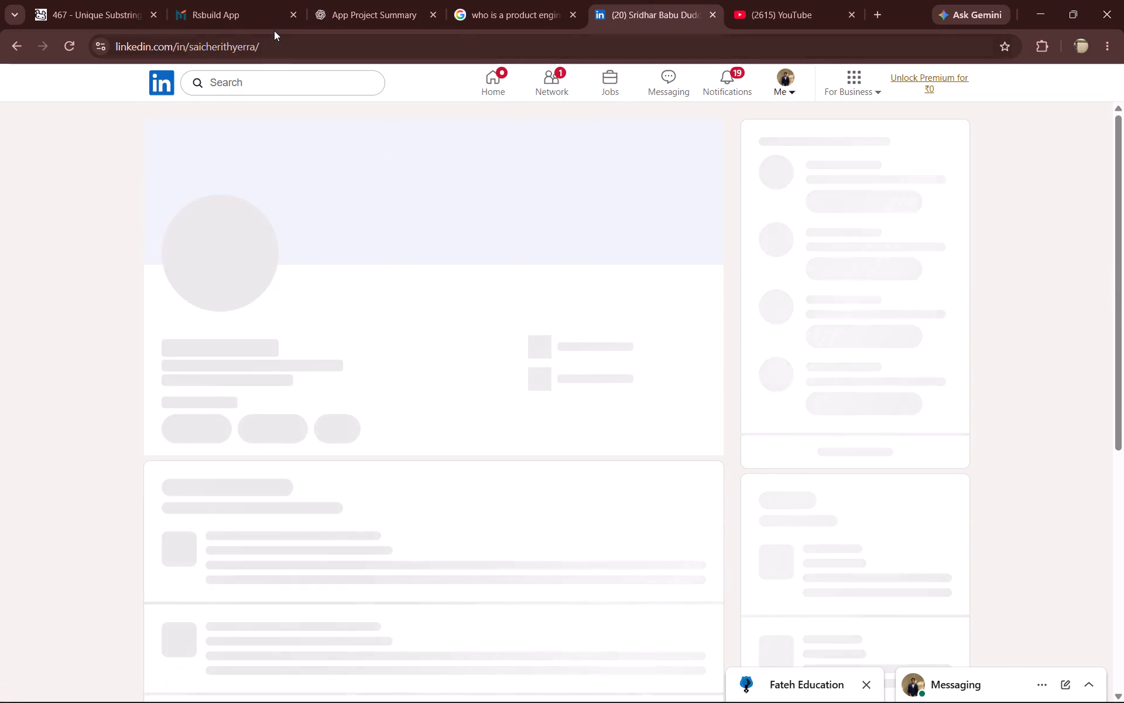
left_click(266, 51)
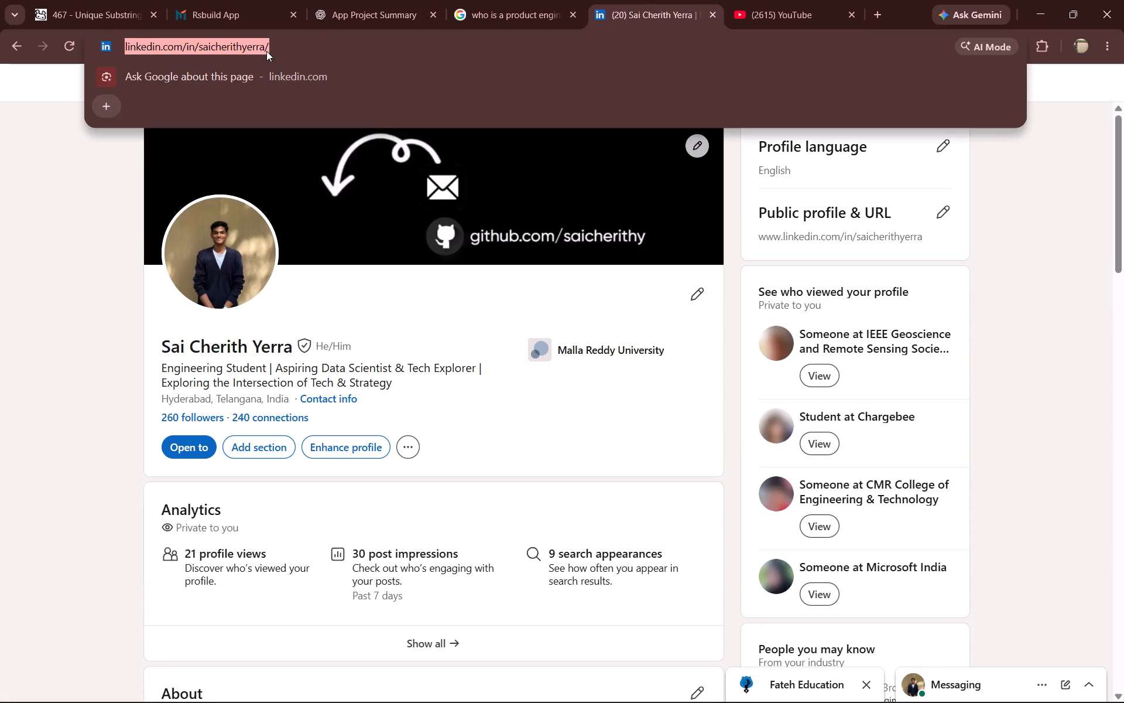
key("ctrl+c")
Close the LinkedIn app window and link the word LinkedIn in the Word résumé to the copied profile address.
key("alt+Tab")
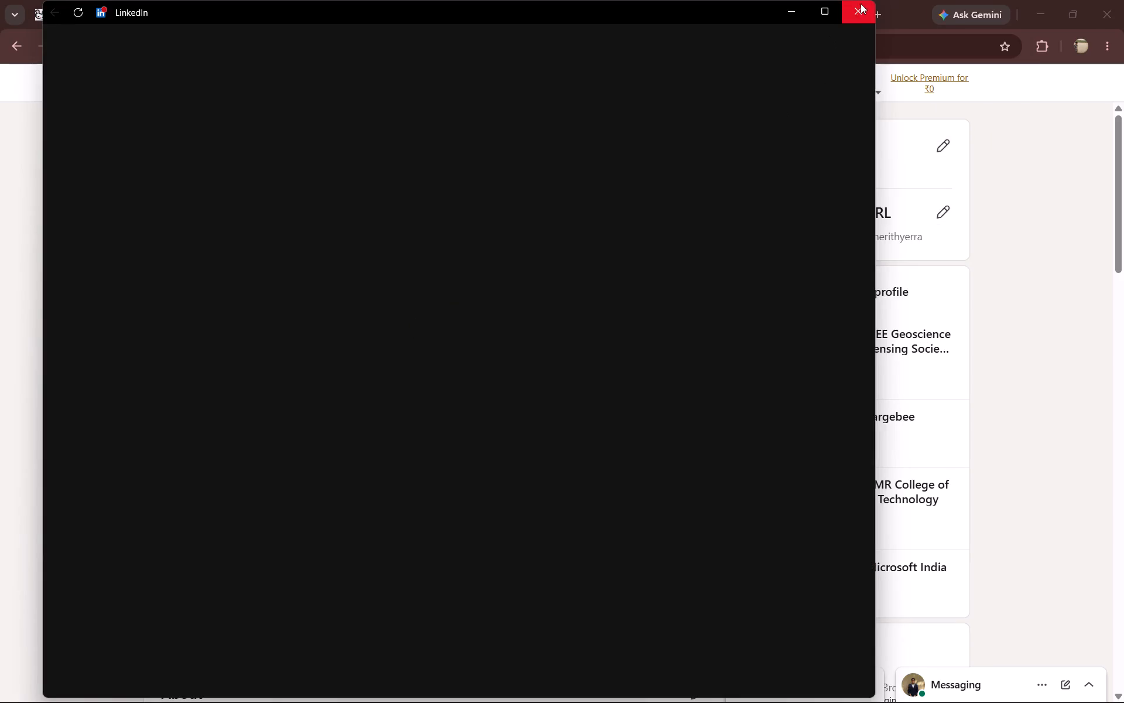
left_click(861, 9)
key("alt+Tab")
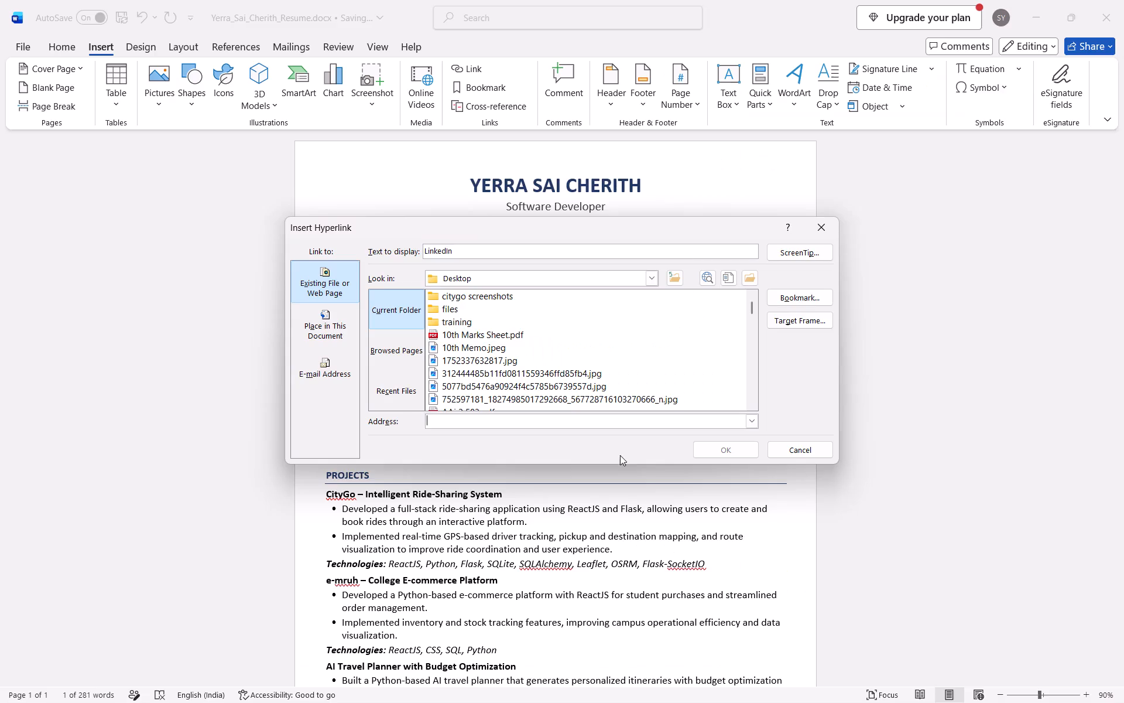
key("ctrl+v")
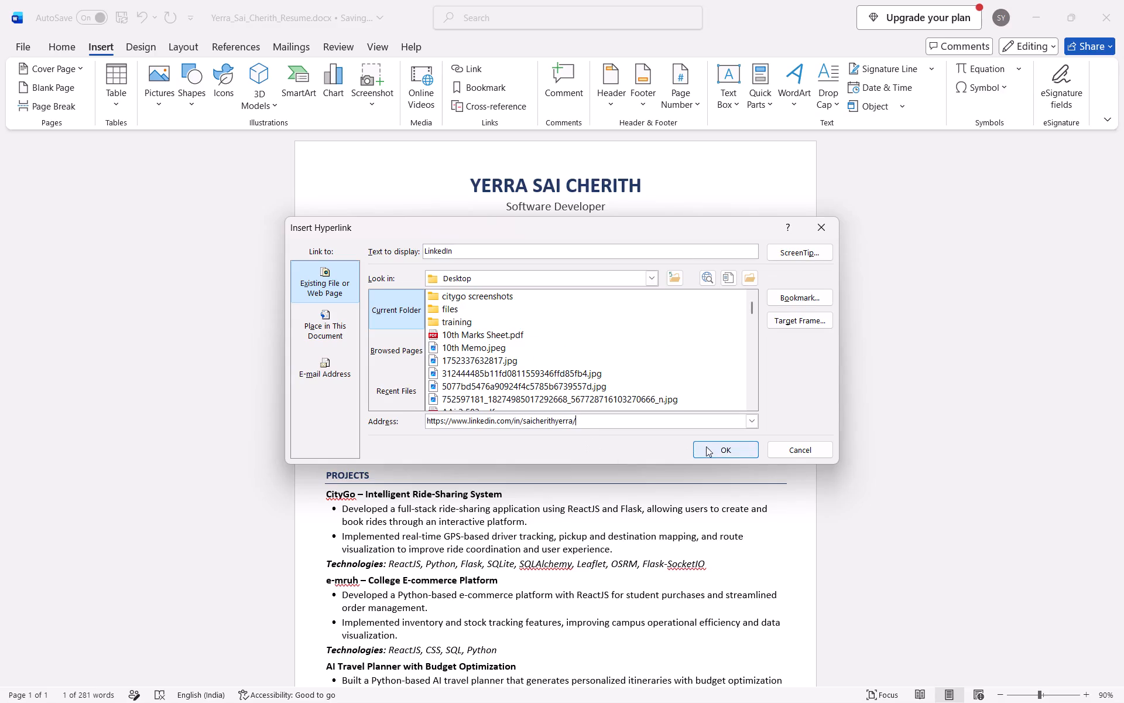
left_click(742, 449)
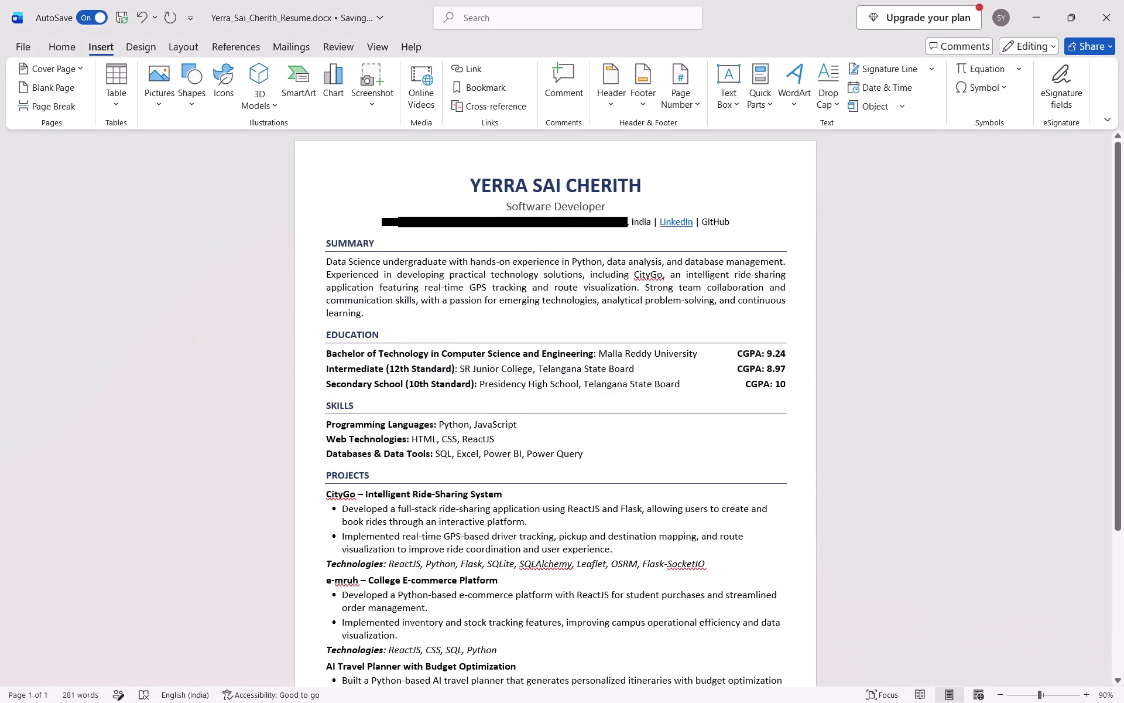
Select the word GitHub in the contact line and open the GitHub app for its profile address.
double_click(711, 220)
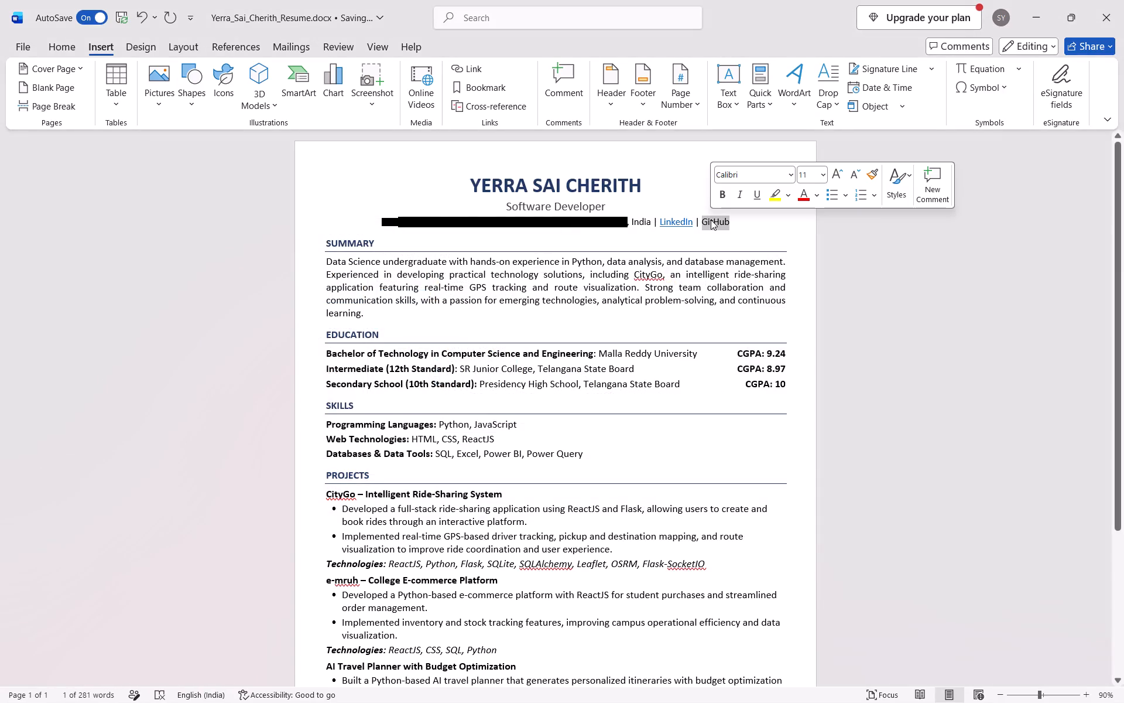
type("gi")
key("Return")
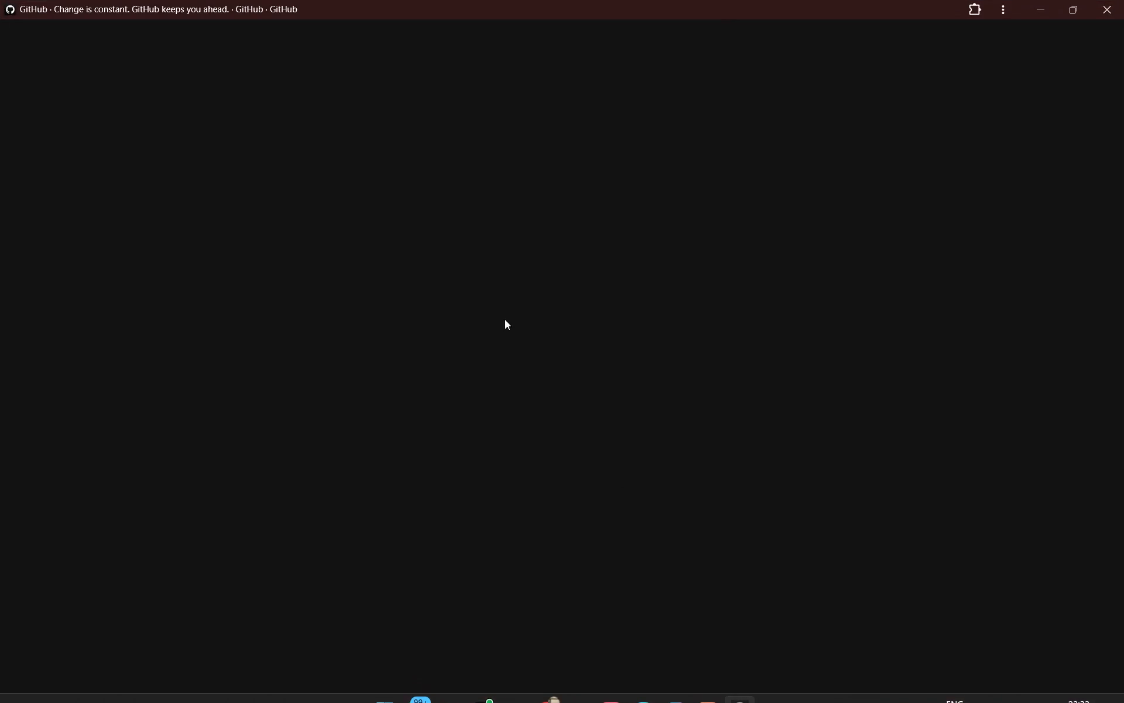
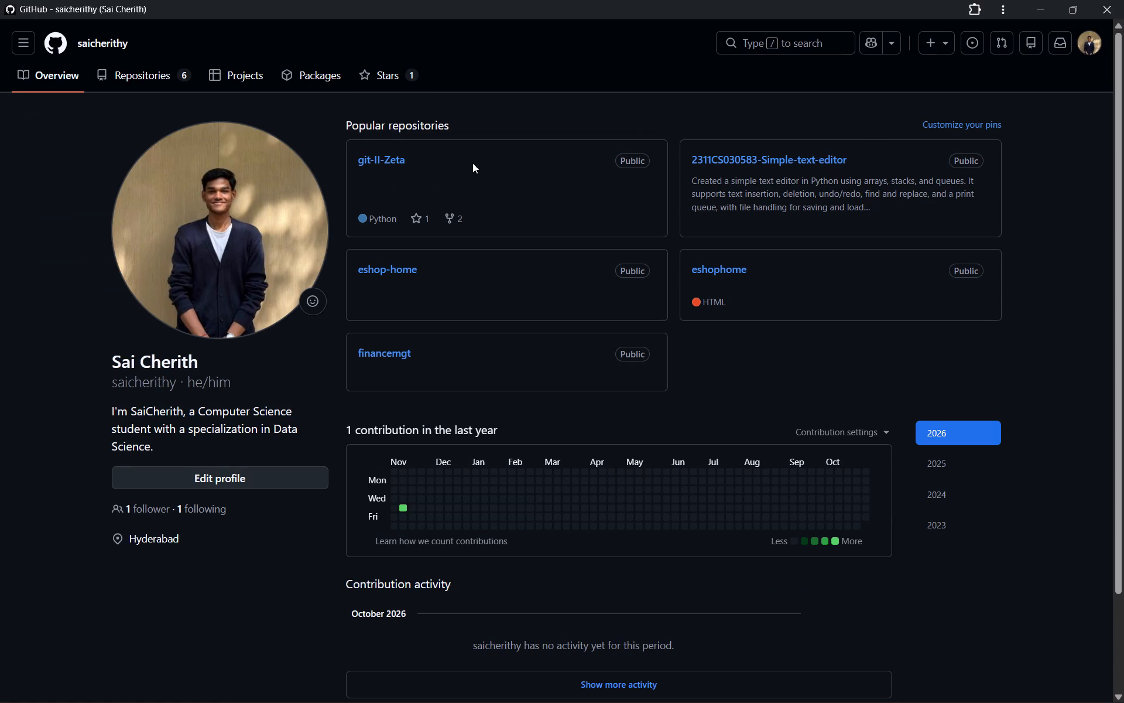
Copy the web address of the résumé owner's GitHub profile from the GitHub app.
scroll(234, 391, "down", 4)
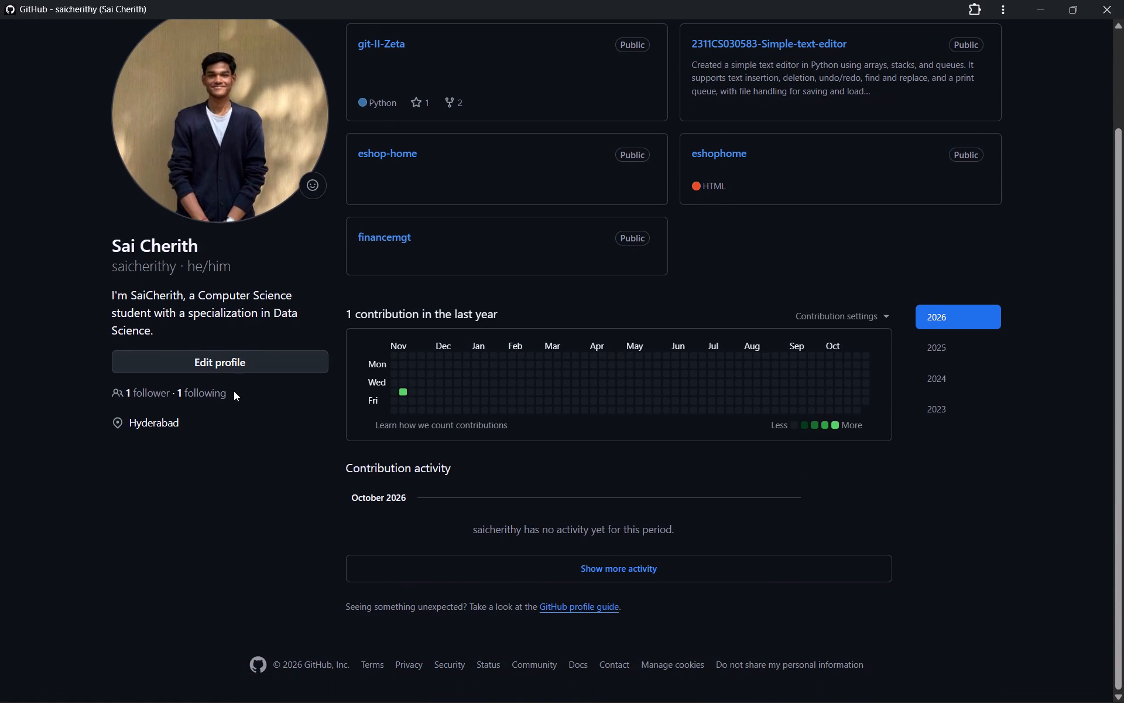
scroll(234, 391, "up", 5)
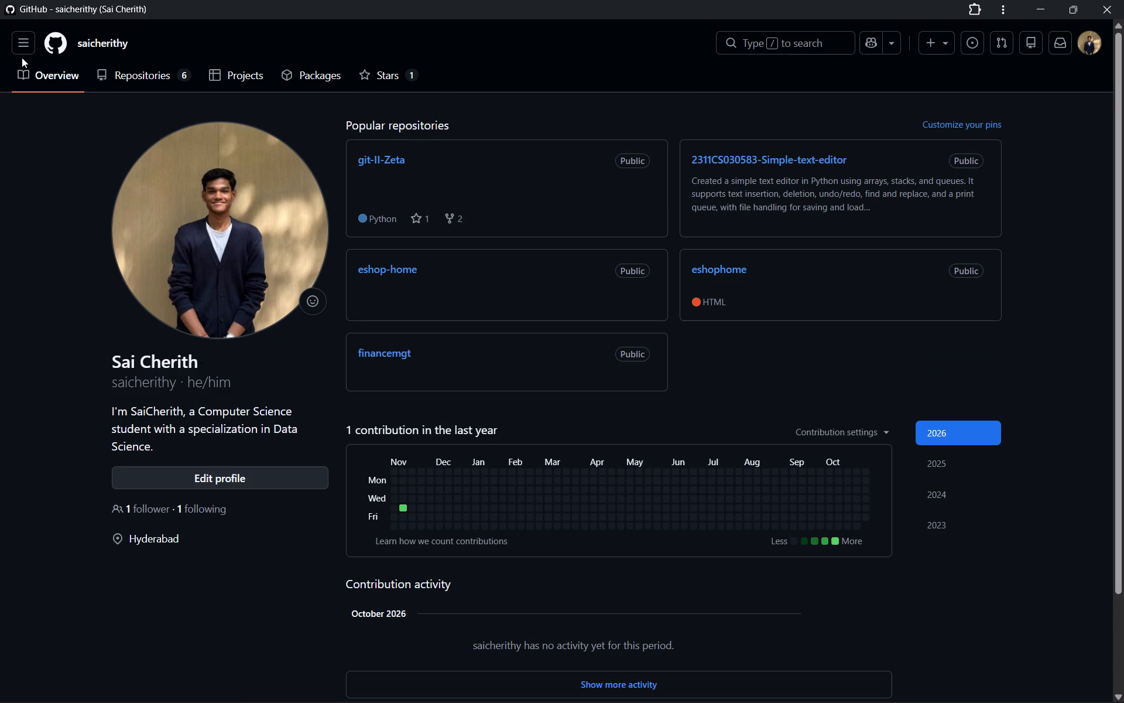
left_click(20, 50)
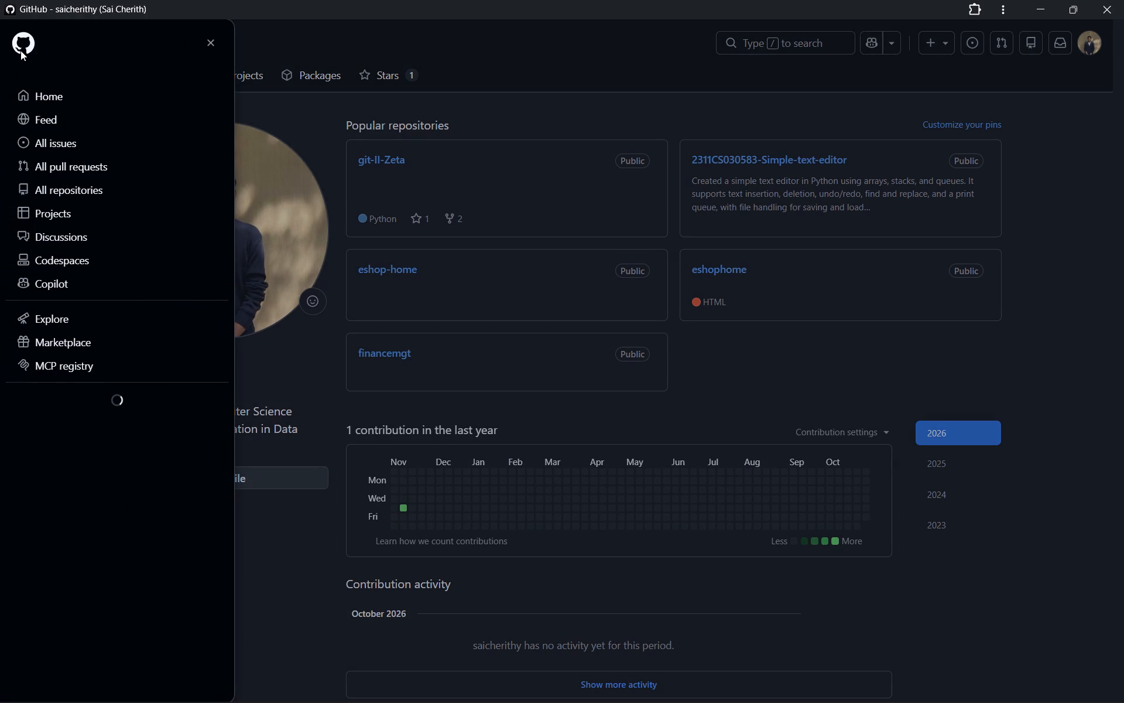
left_click(219, 47)
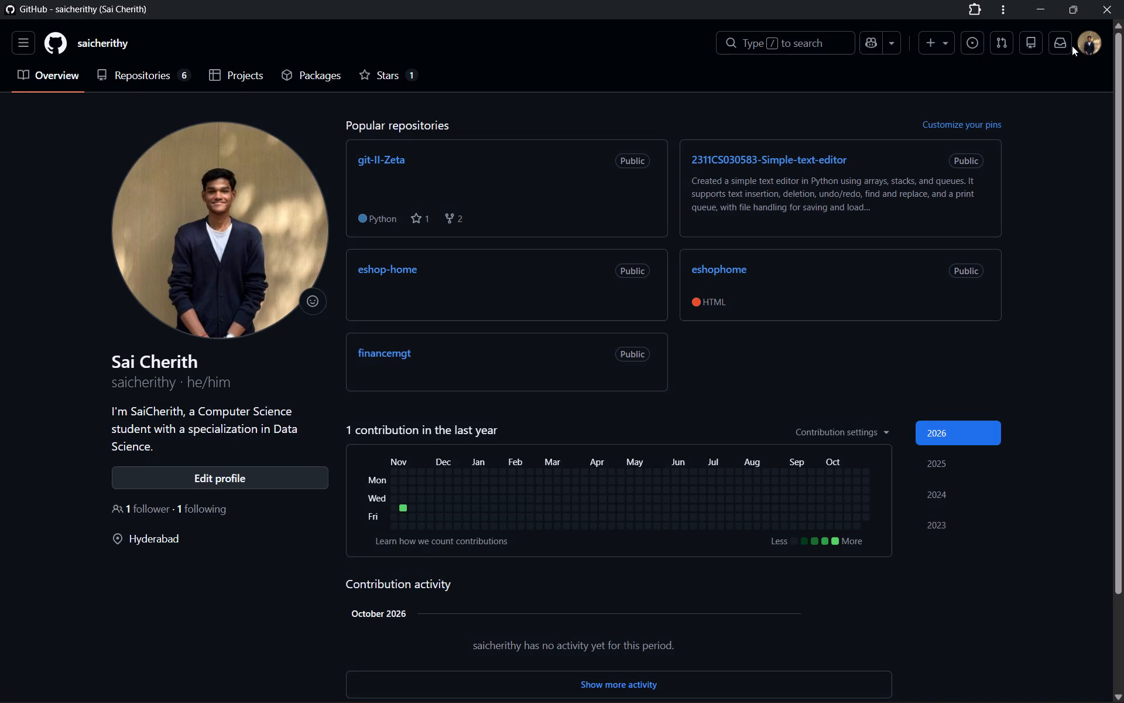
left_click(1101, 47)
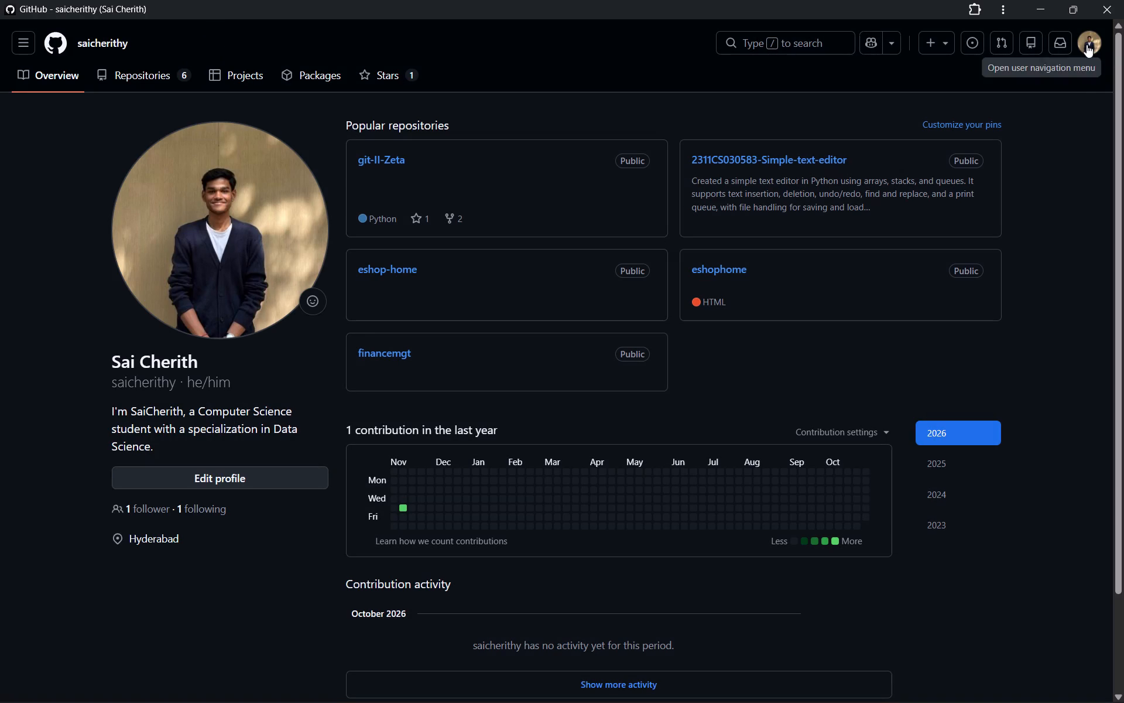
left_click(1087, 45)
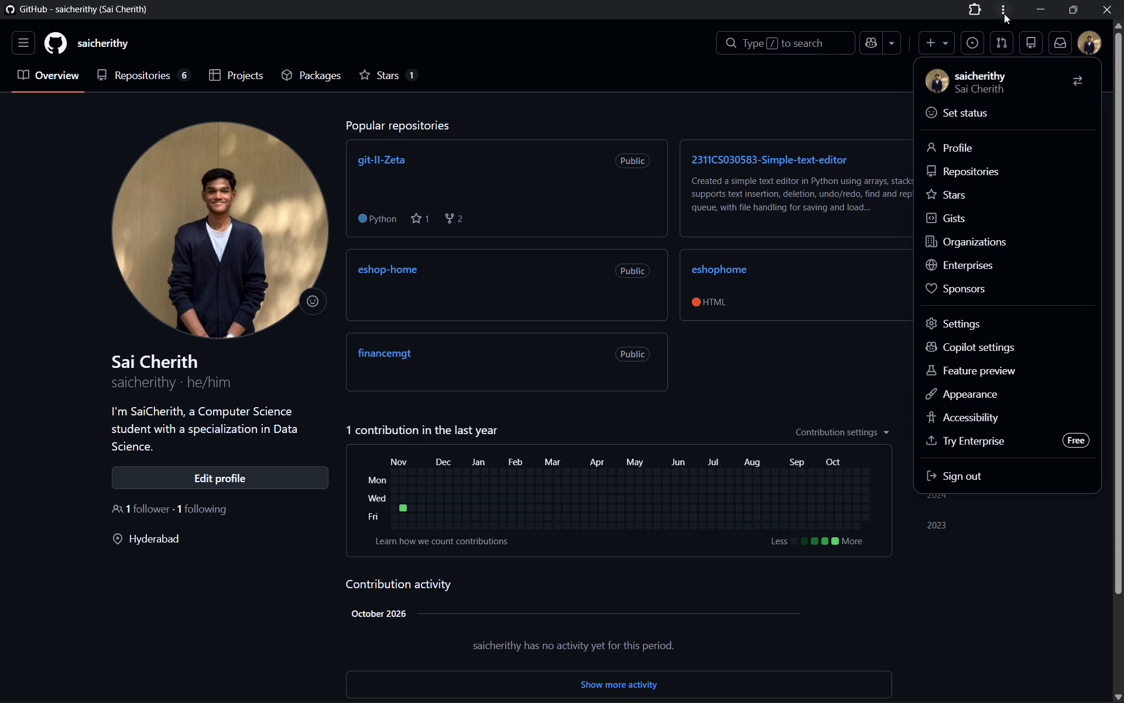
left_click(1004, 13)
left_click(961, 69)
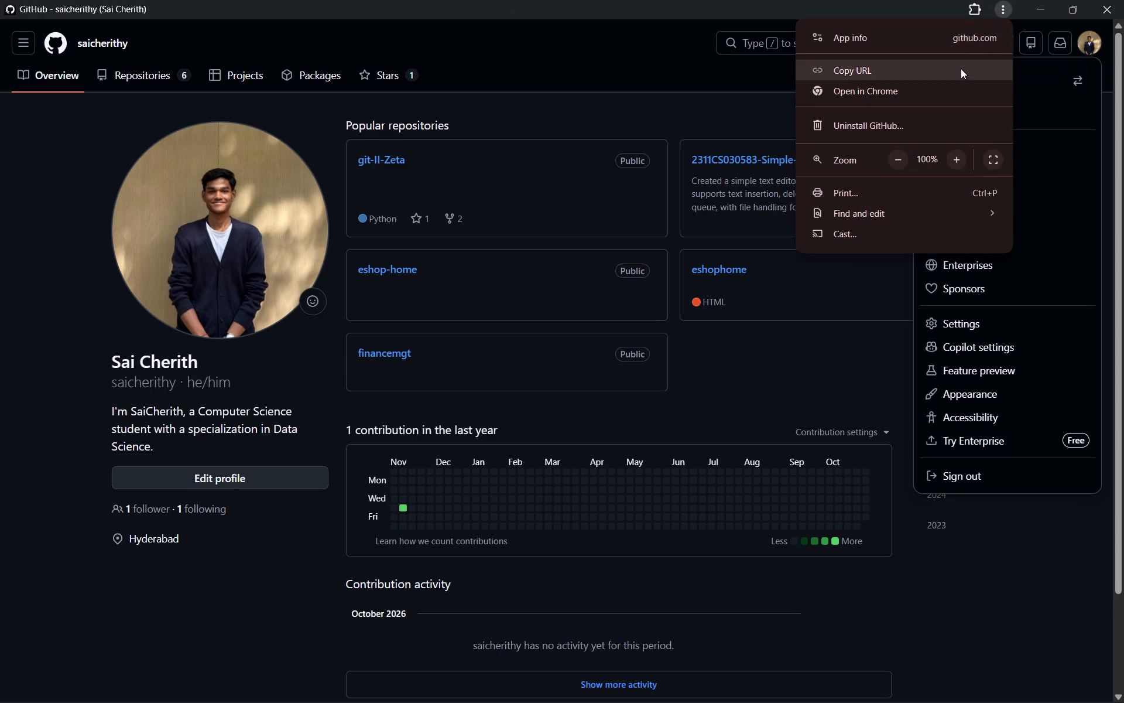
Switch to the Word résumé and link the selected word GitHub in the contact line to the copied profile address.
key("alt+Tab")
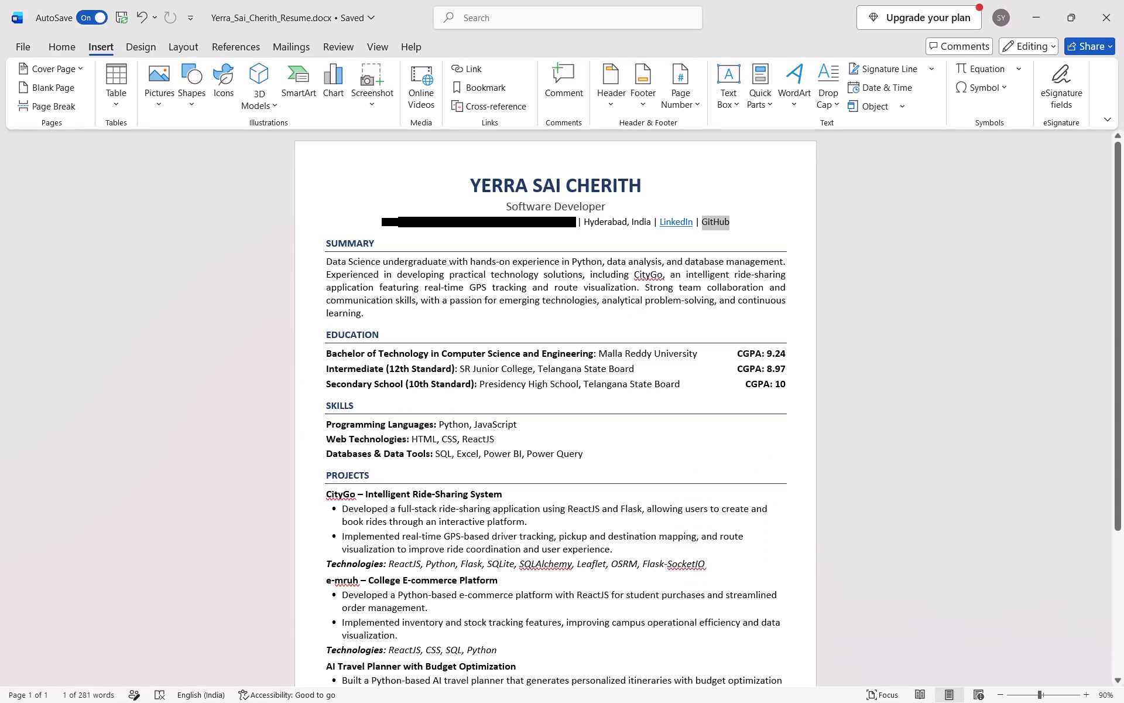
left_click(468, 71)
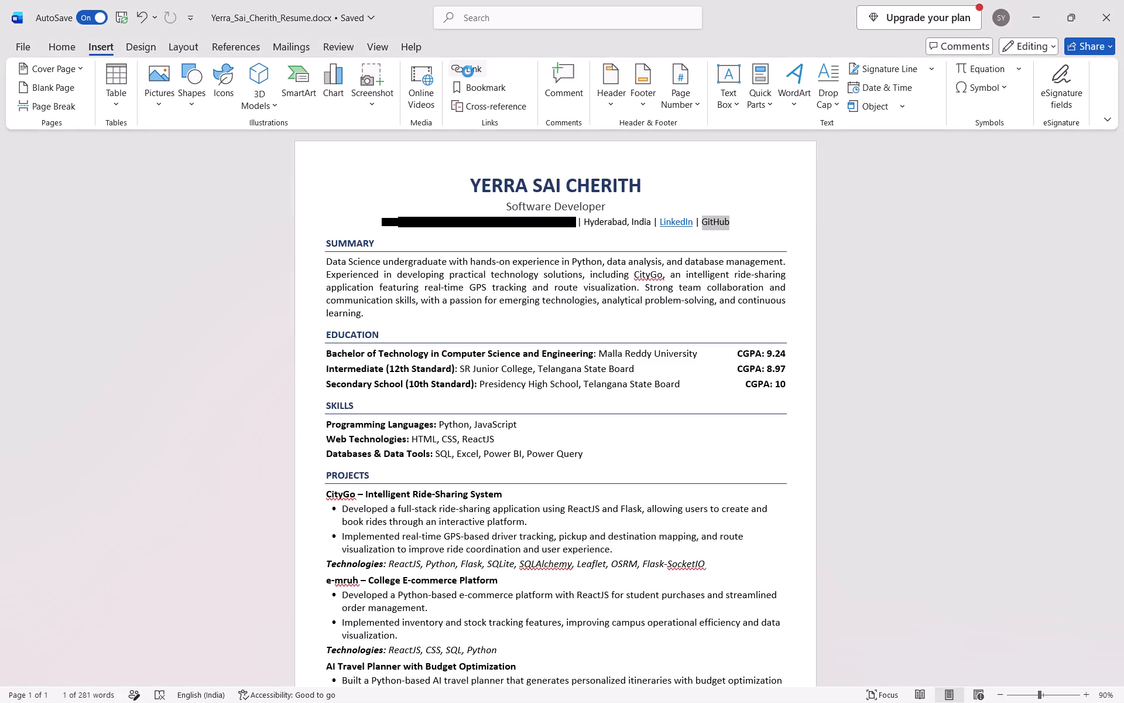
key("ctrl+v")
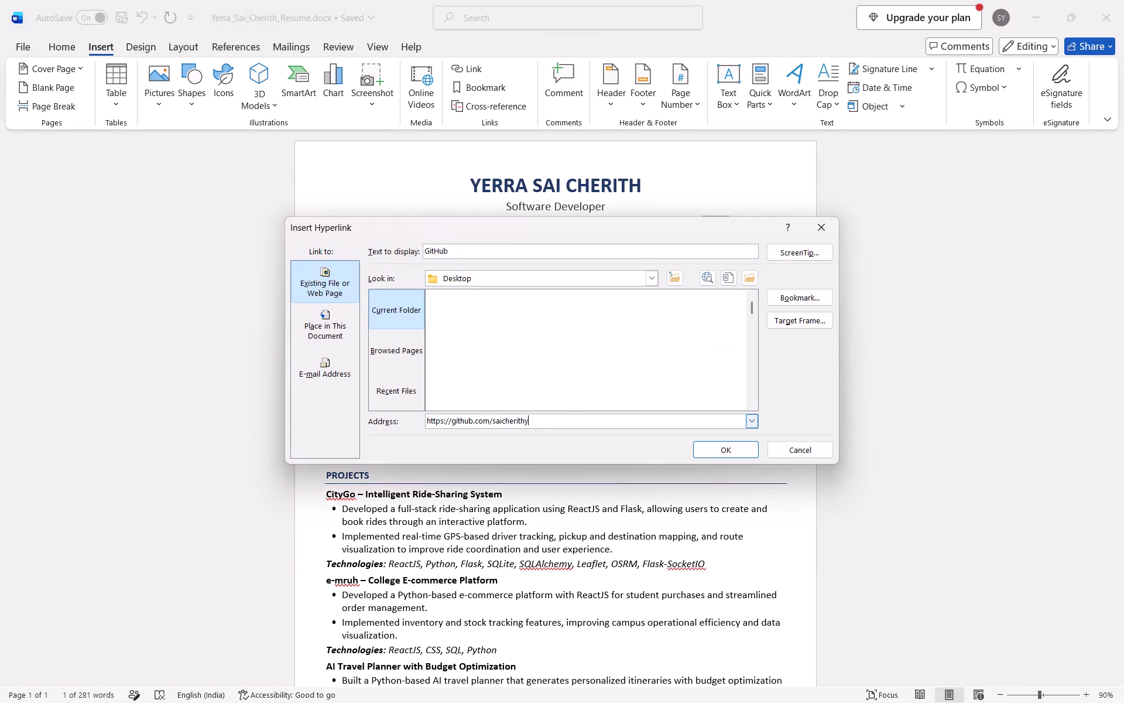
left_click(722, 448)
Test the GitHub and LinkedIn hyperlinks in the contact line by following each one to its profile.
left_click(715, 221, "ctrl")
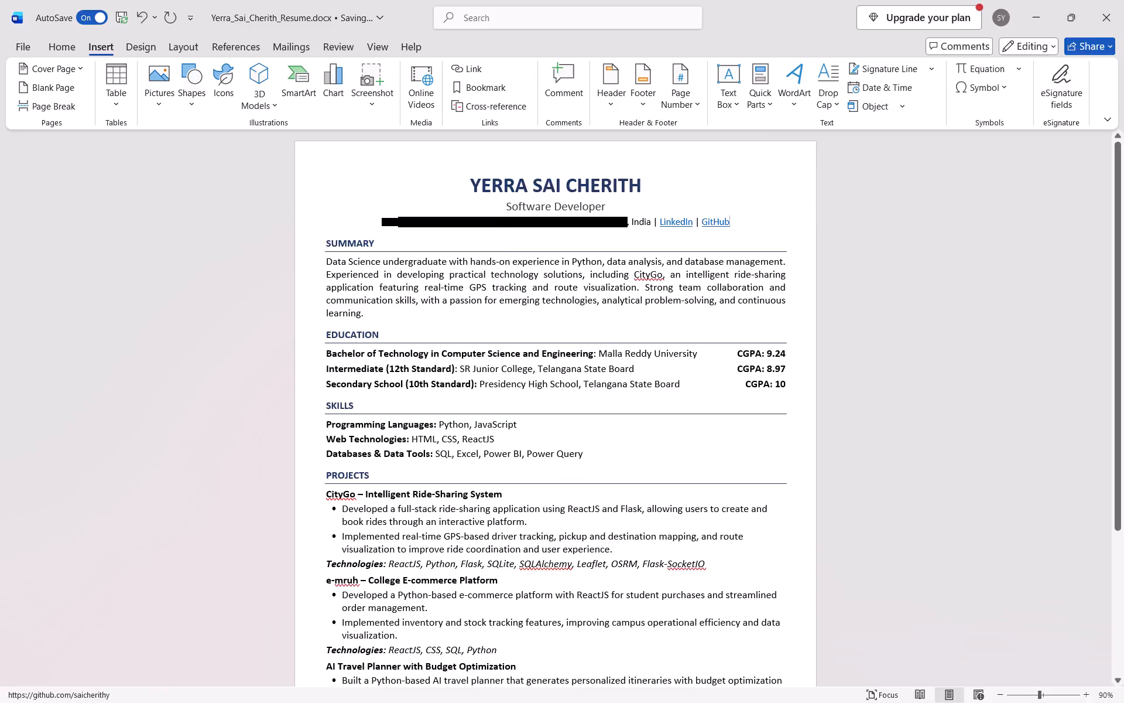
key("alt+Tab")
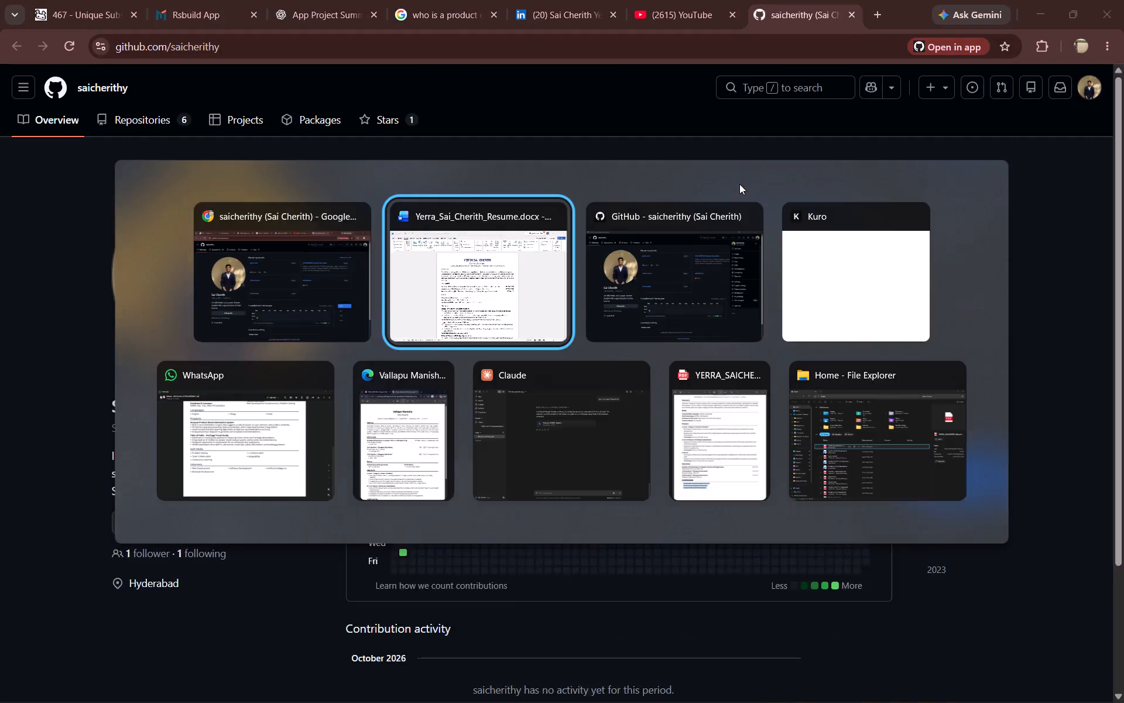
left_click(671, 215, "ctrl")
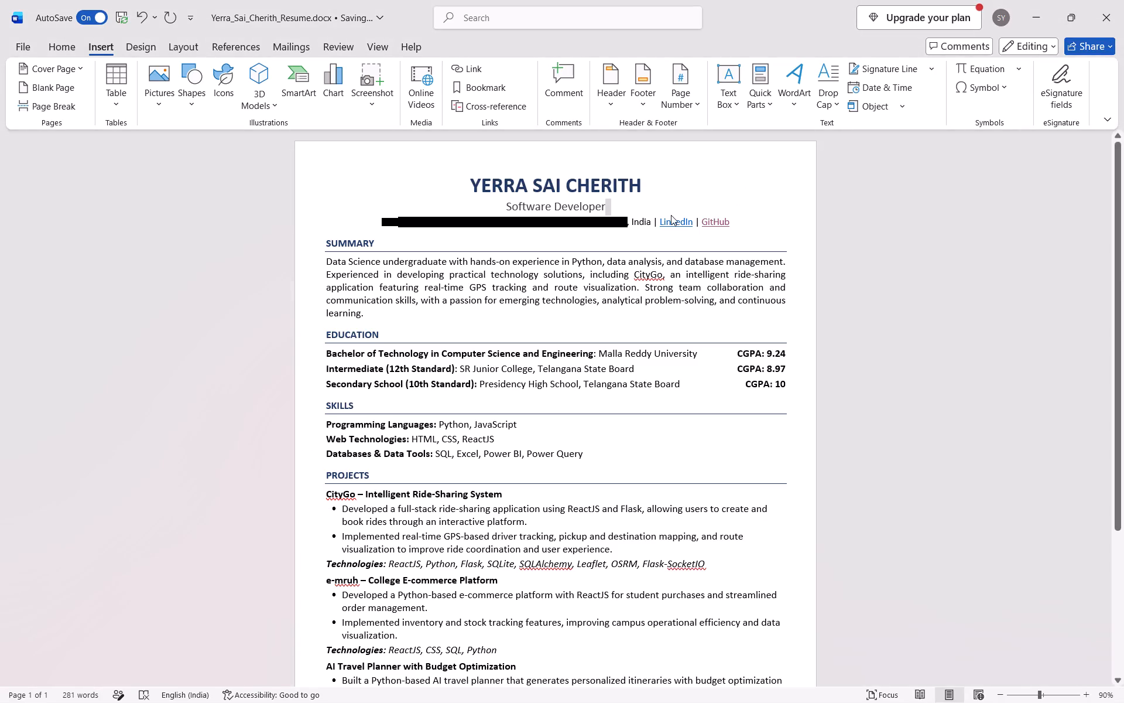
left_click(675, 220, "ctrl")
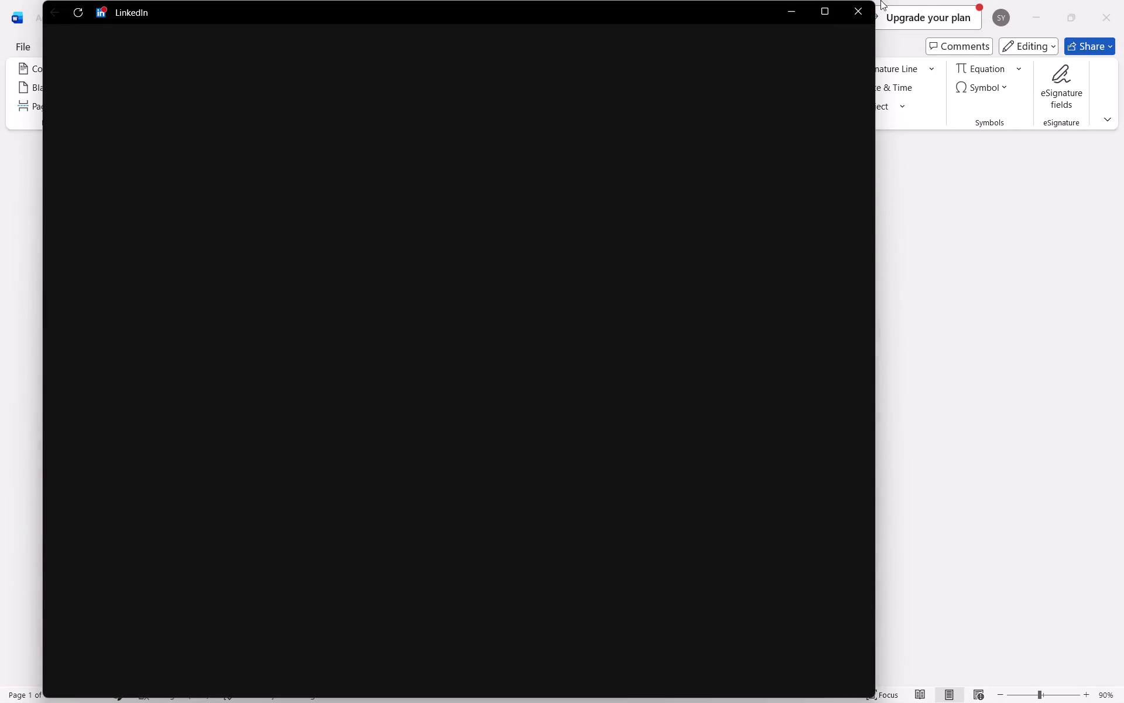
left_click(861, 13)
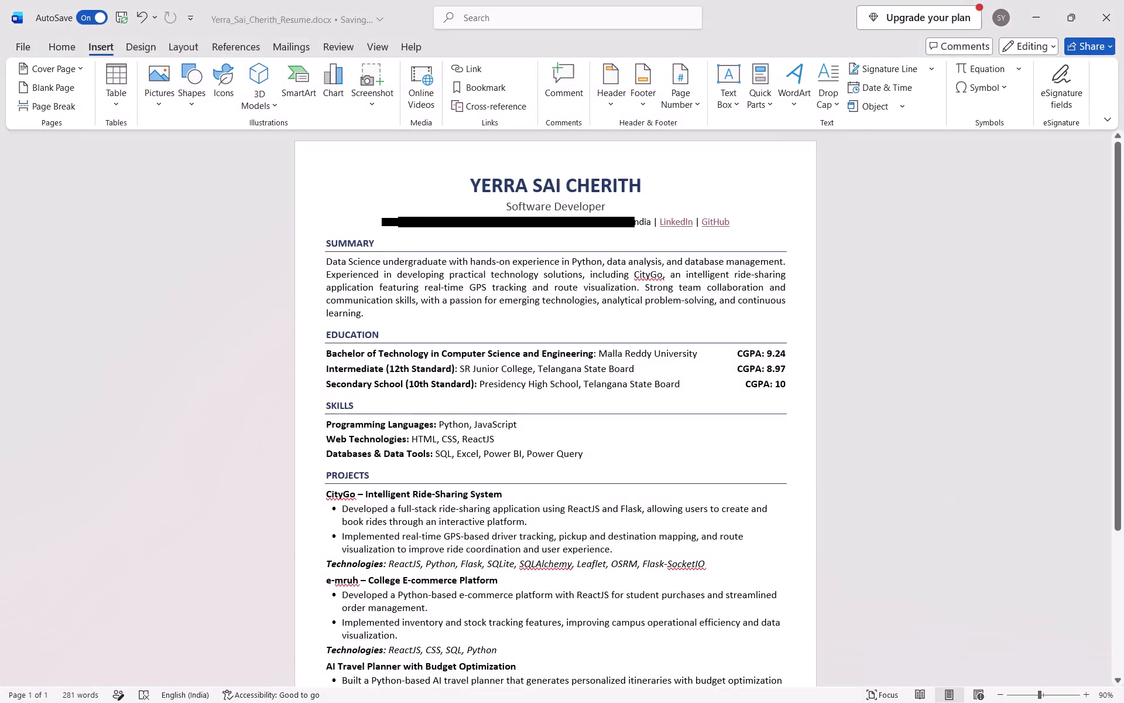
left_click(683, 223, "ctrl")
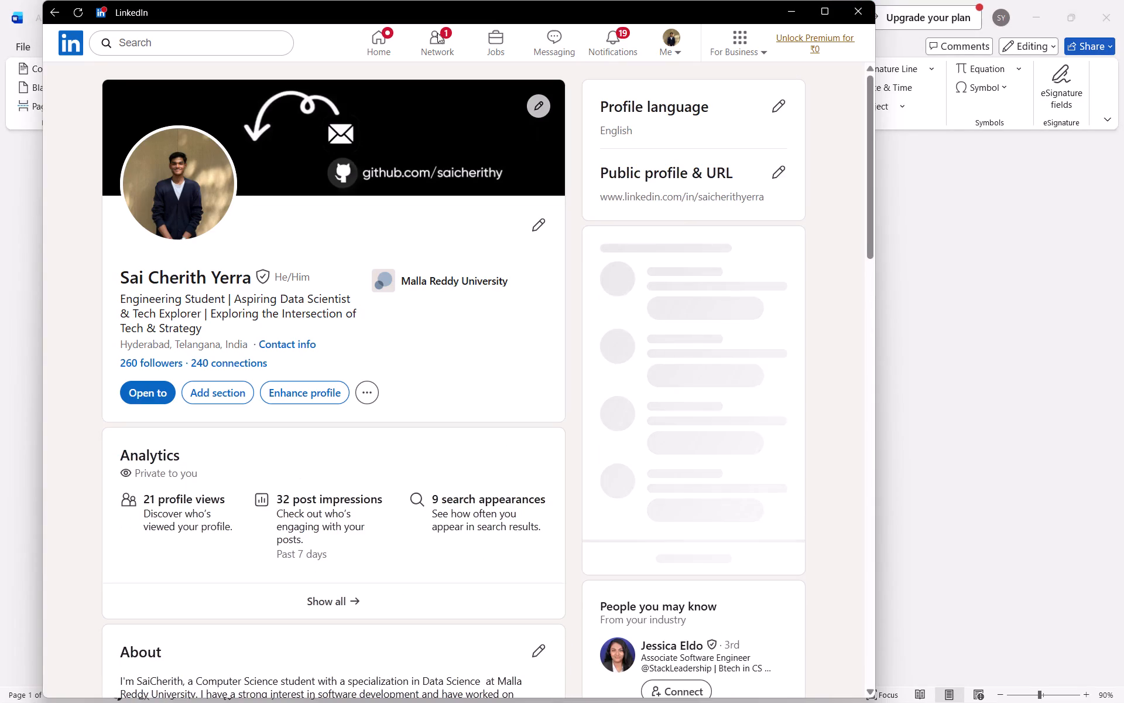
Accept the pending connection invitation in the LinkedIn network page, browse the suggested people, and minimize the LinkedIn window.
left_click(419, 42)
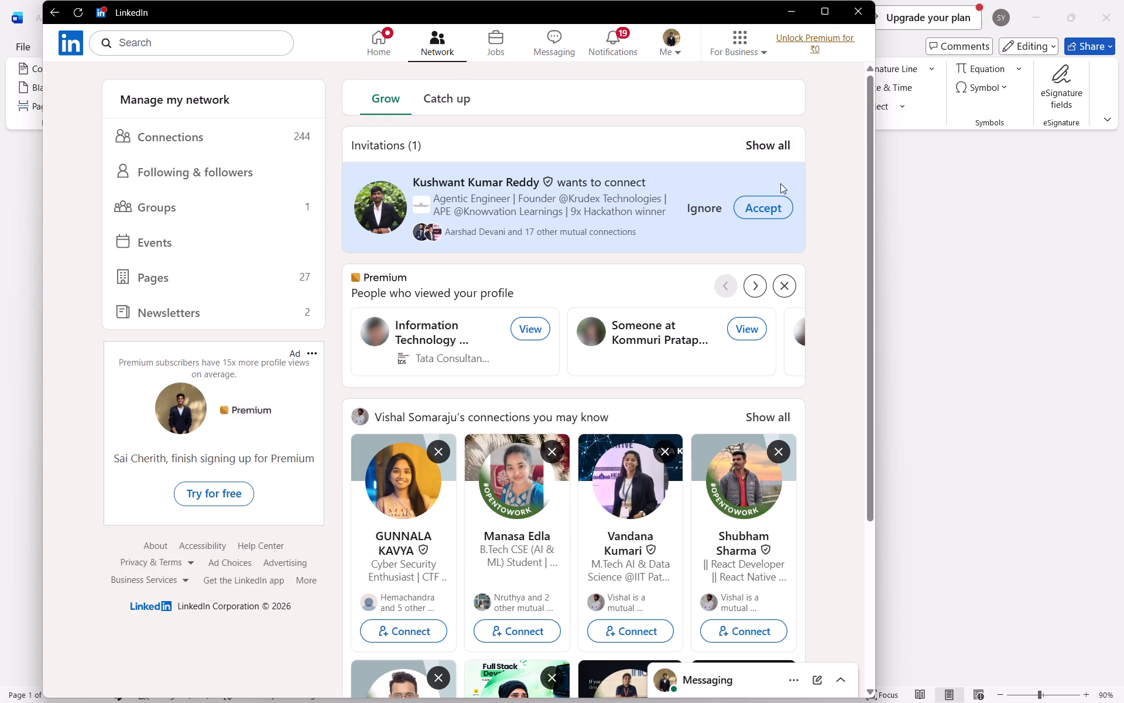
left_click(771, 201)
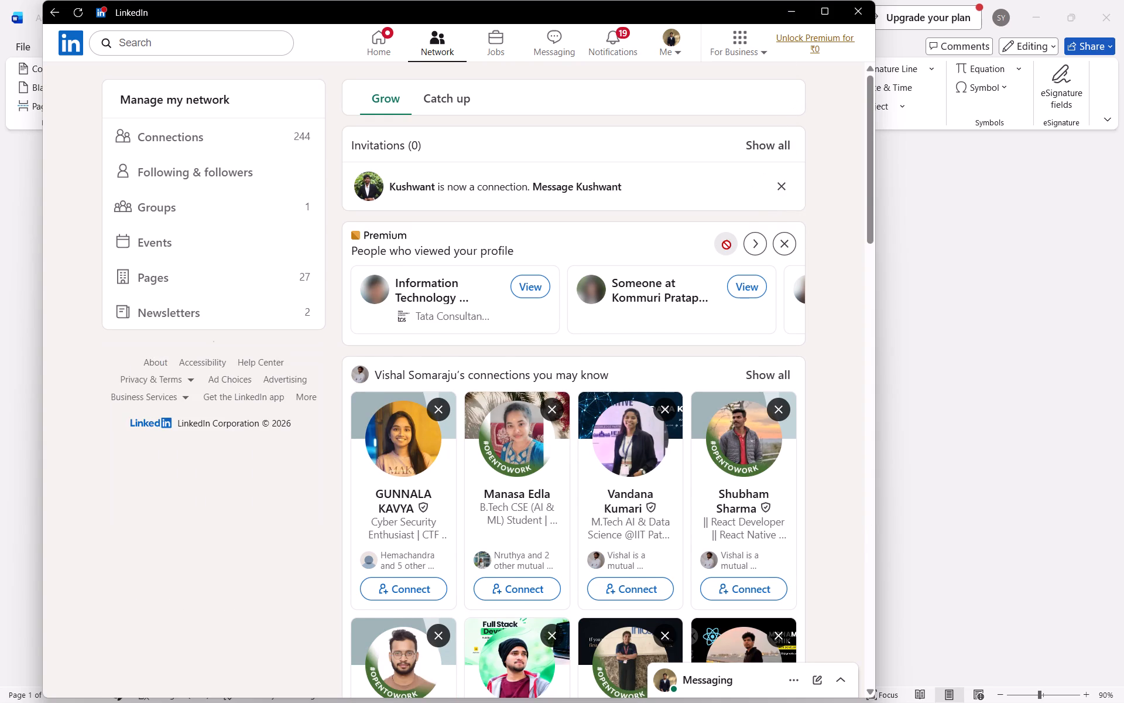
scroll(727, 245, "down", 2)
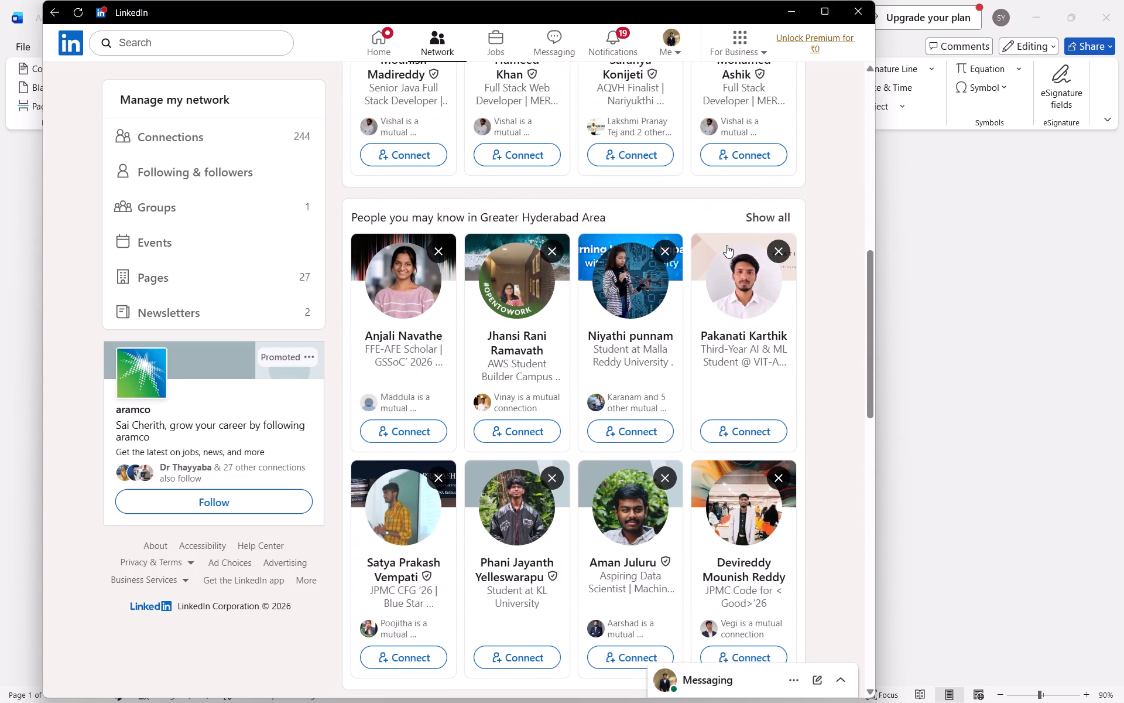
left_click(791, 11)
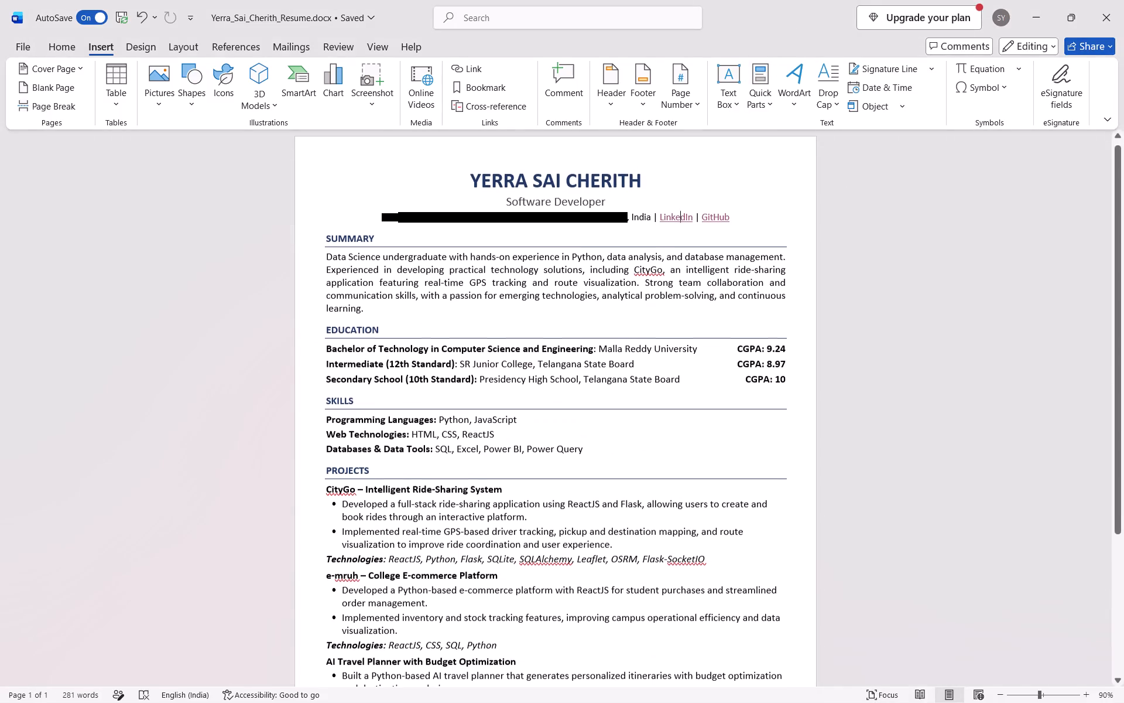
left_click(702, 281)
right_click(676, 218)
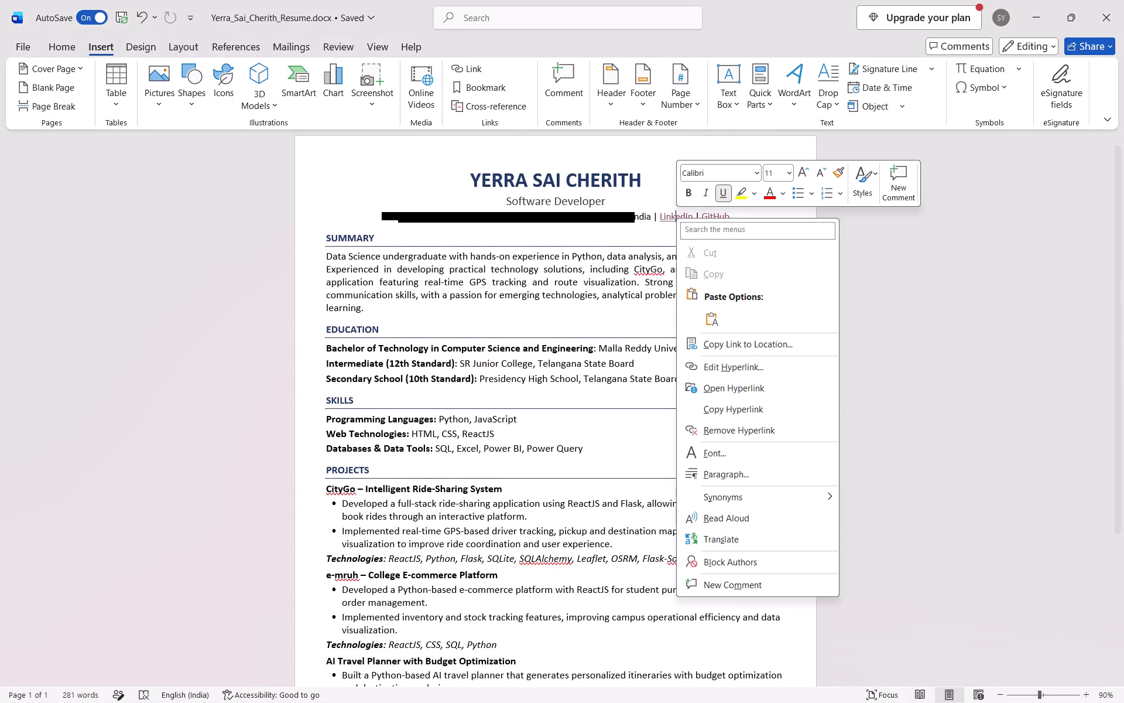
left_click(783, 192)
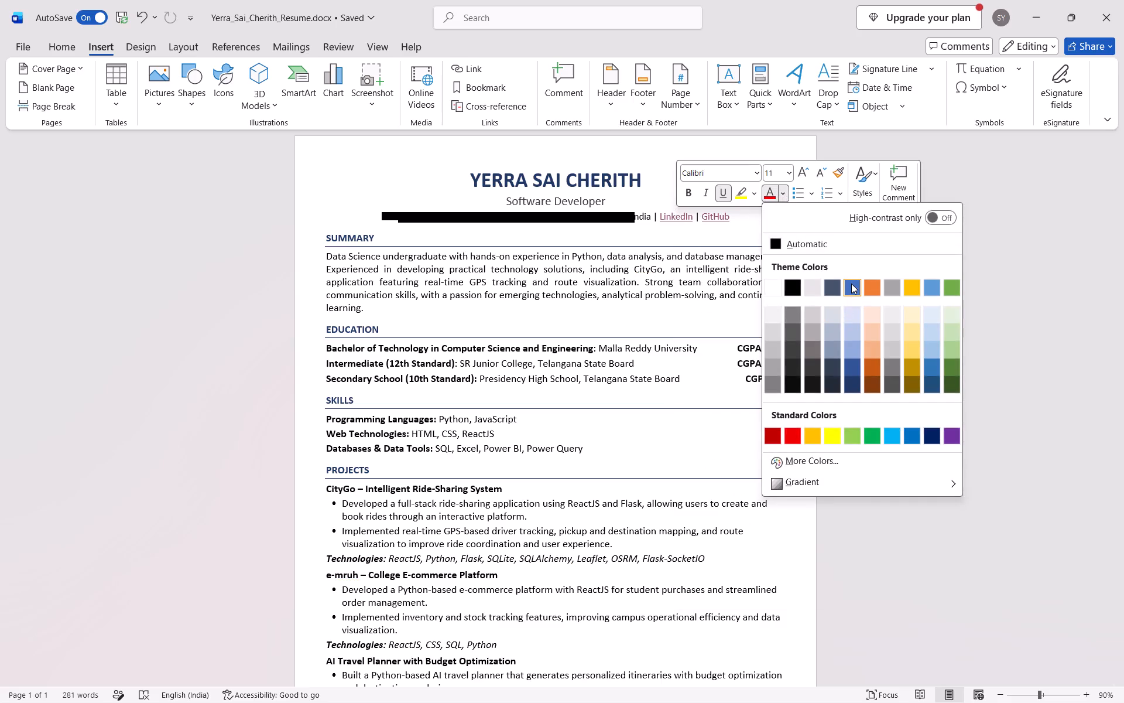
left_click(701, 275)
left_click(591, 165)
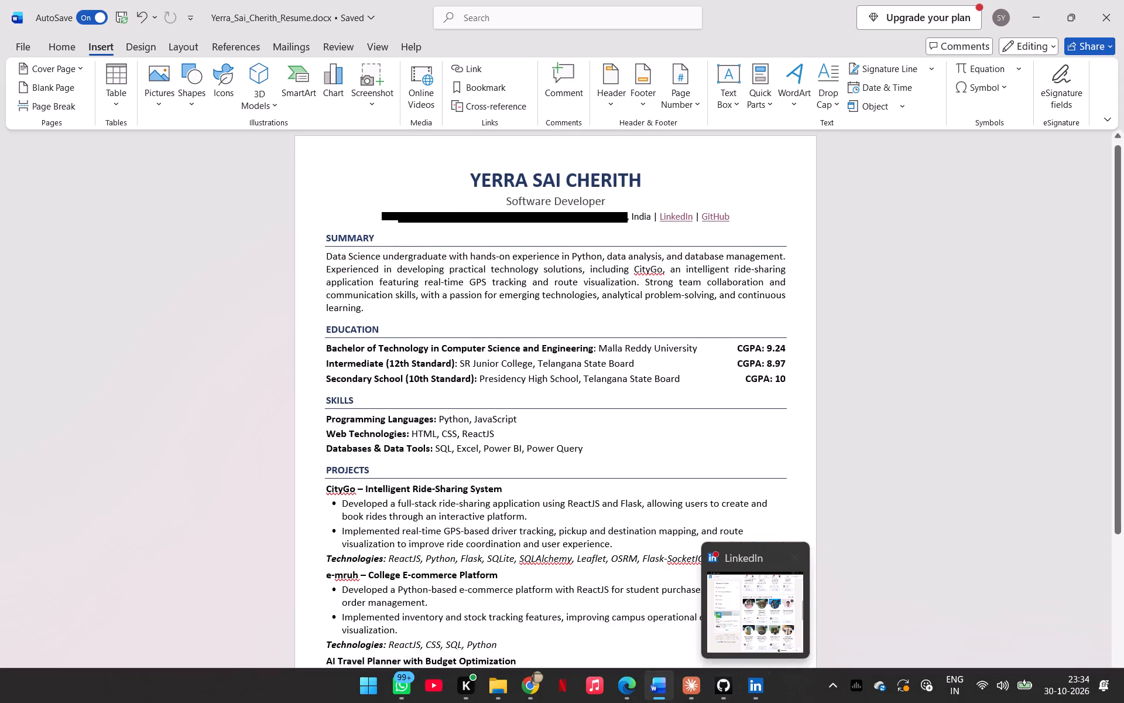
left_click(527, 688)
left_click(317, 0)
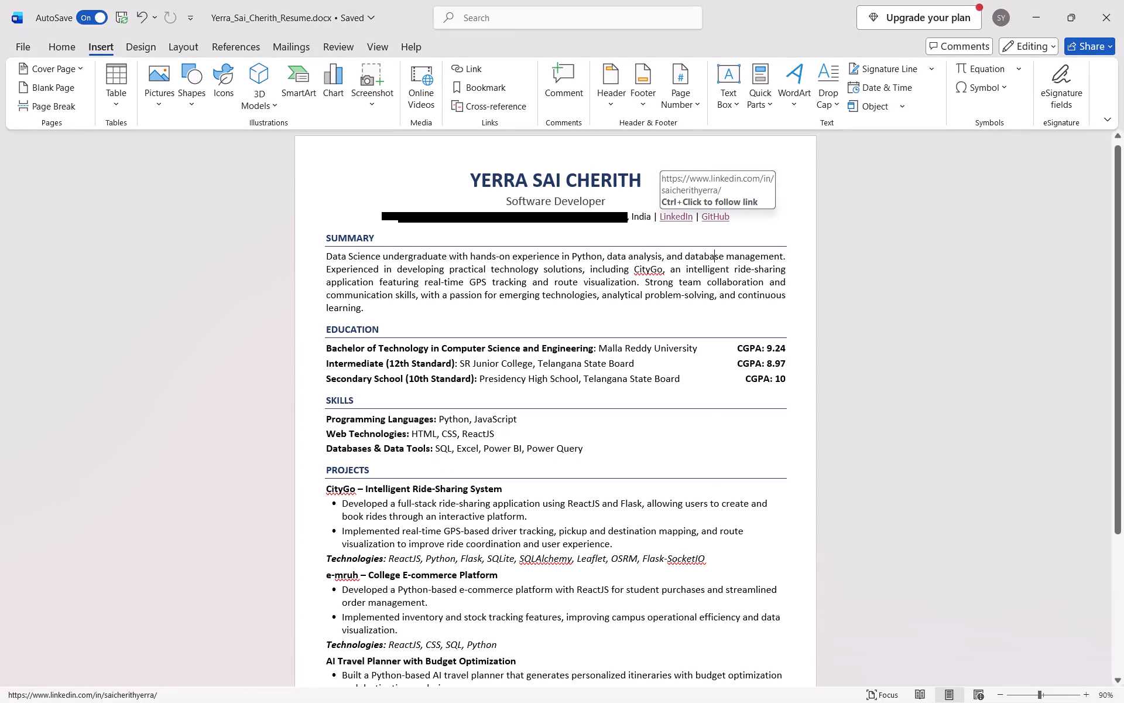
right_click(678, 218)
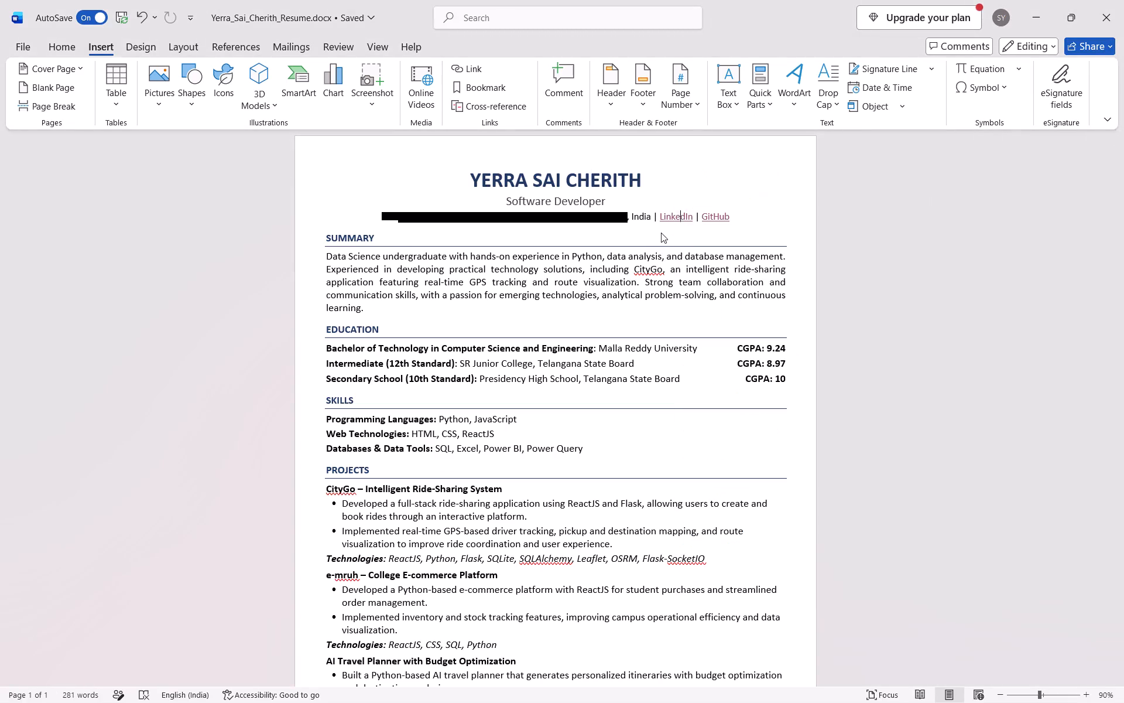
left_click(661, 233)
left_click(675, 215, "ctrl")
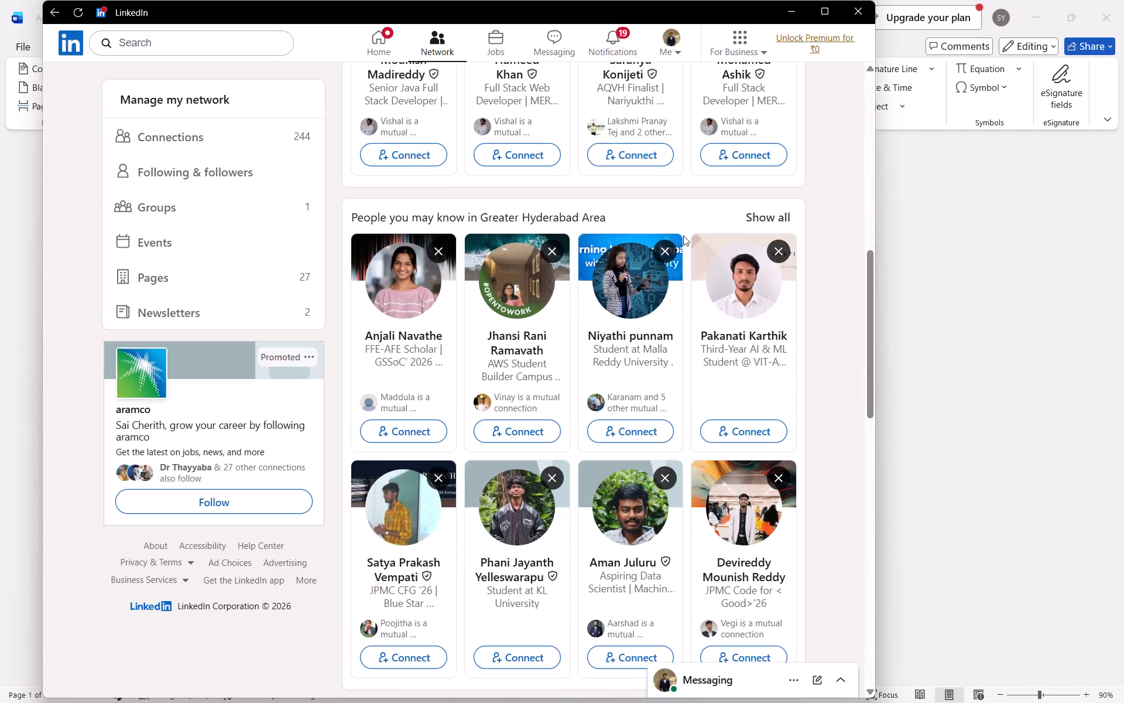
left_click(794, 10)
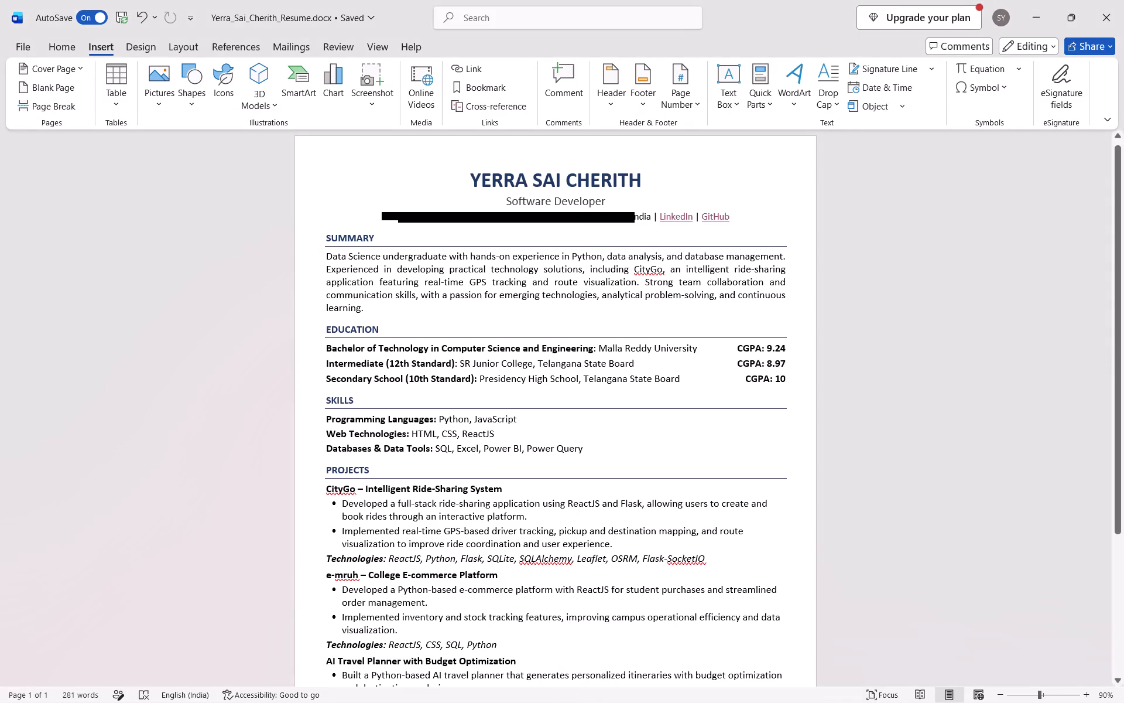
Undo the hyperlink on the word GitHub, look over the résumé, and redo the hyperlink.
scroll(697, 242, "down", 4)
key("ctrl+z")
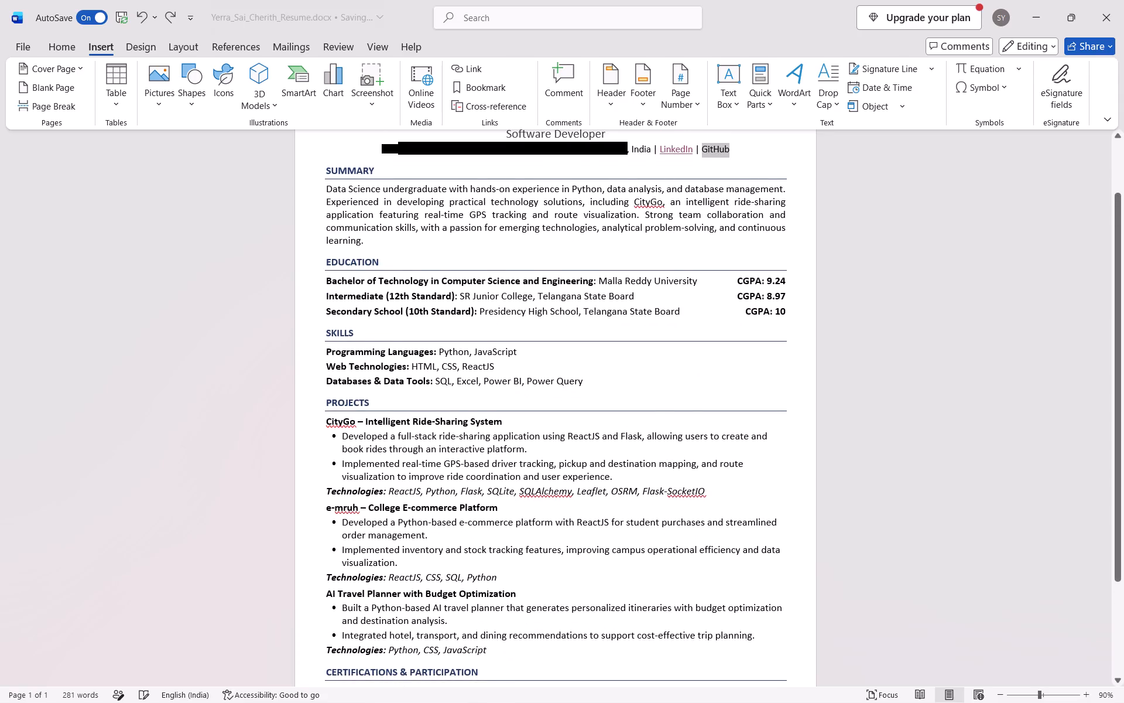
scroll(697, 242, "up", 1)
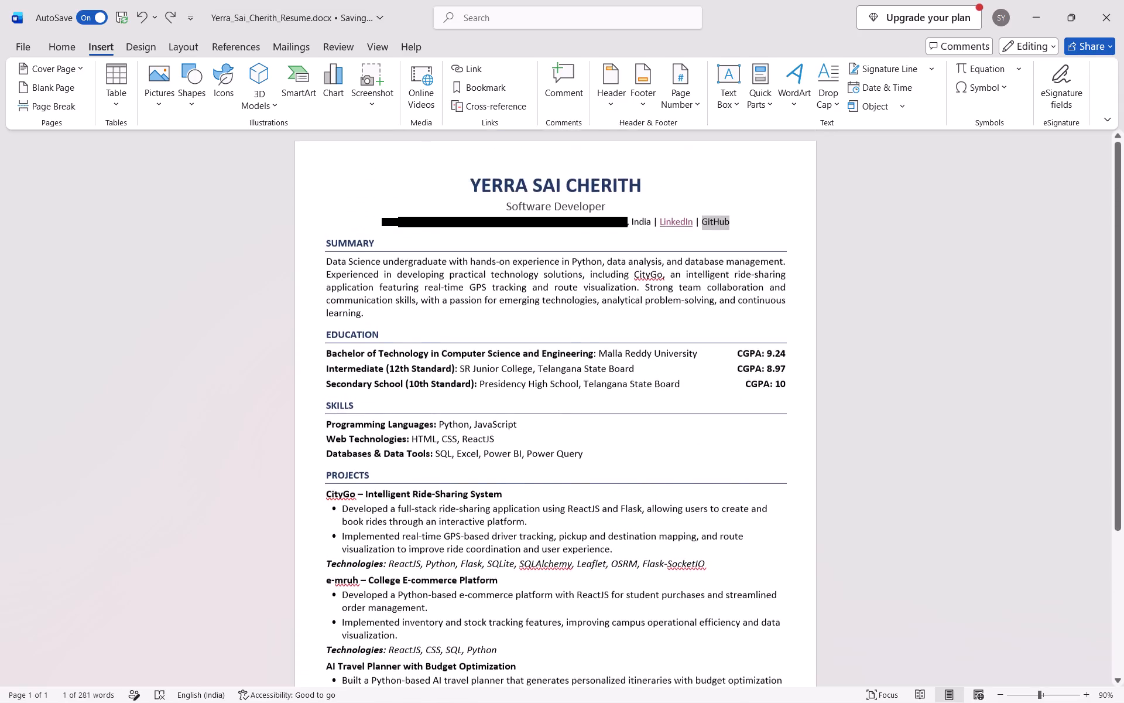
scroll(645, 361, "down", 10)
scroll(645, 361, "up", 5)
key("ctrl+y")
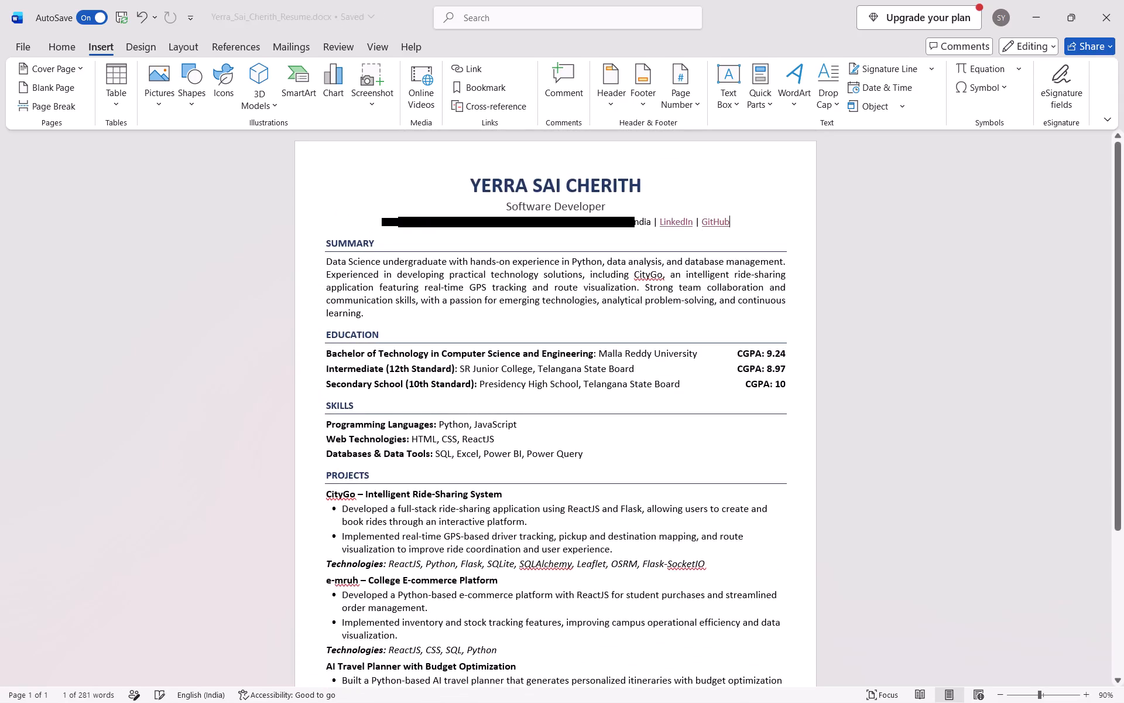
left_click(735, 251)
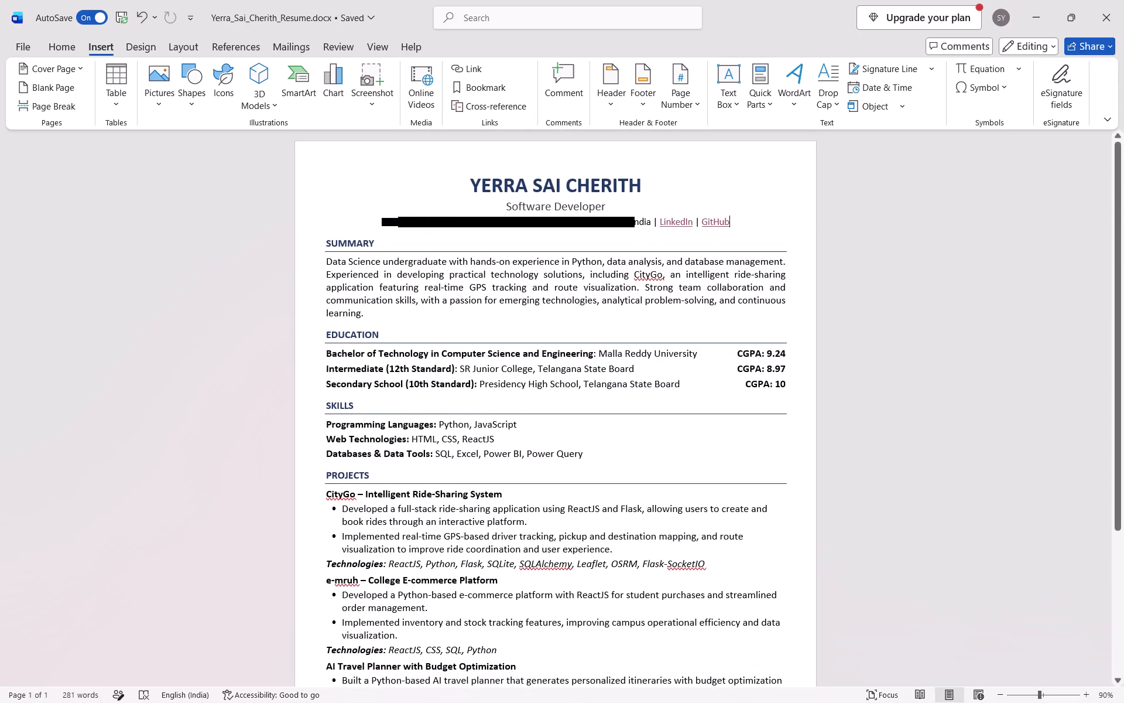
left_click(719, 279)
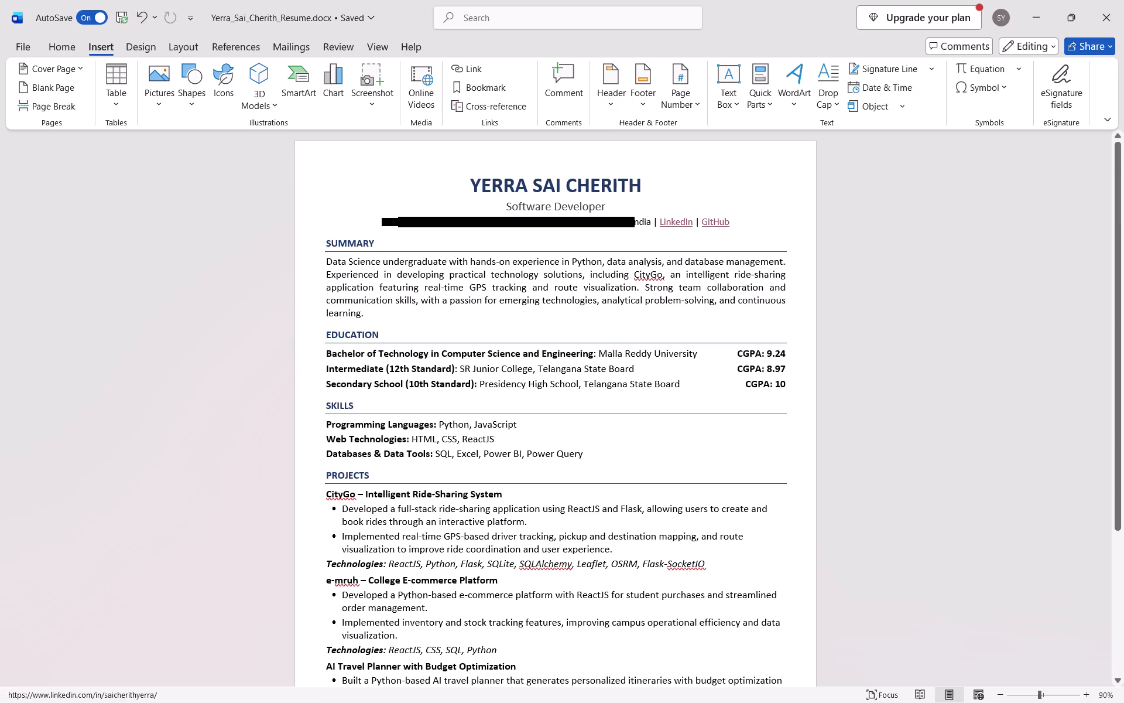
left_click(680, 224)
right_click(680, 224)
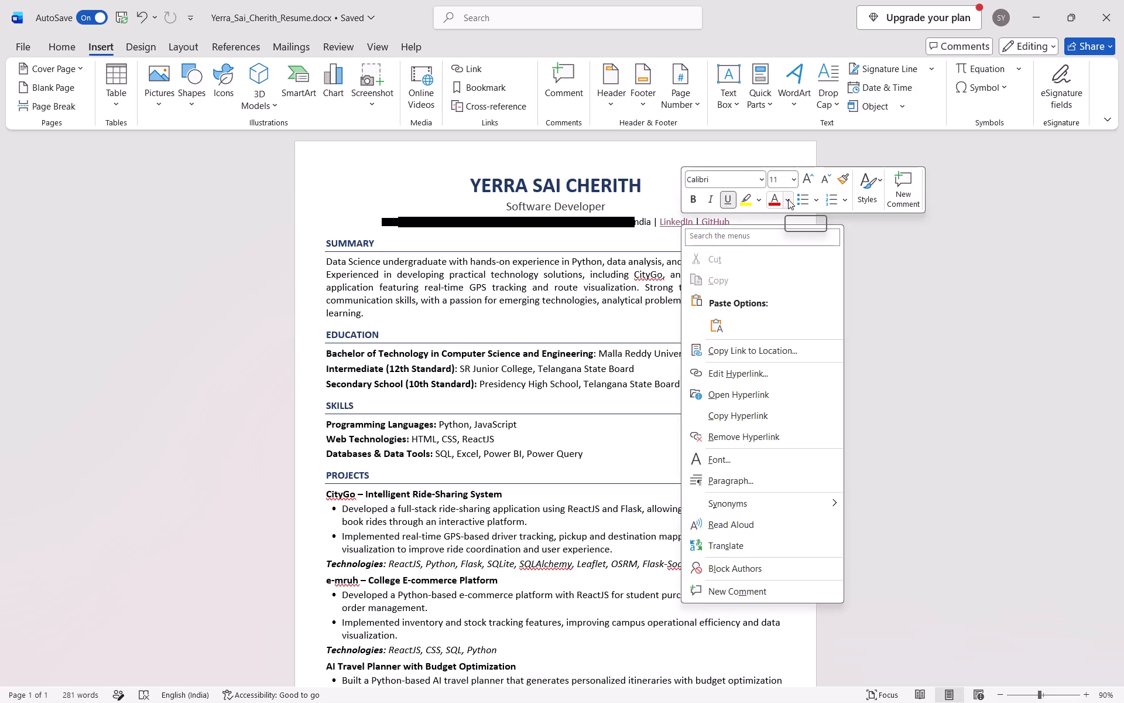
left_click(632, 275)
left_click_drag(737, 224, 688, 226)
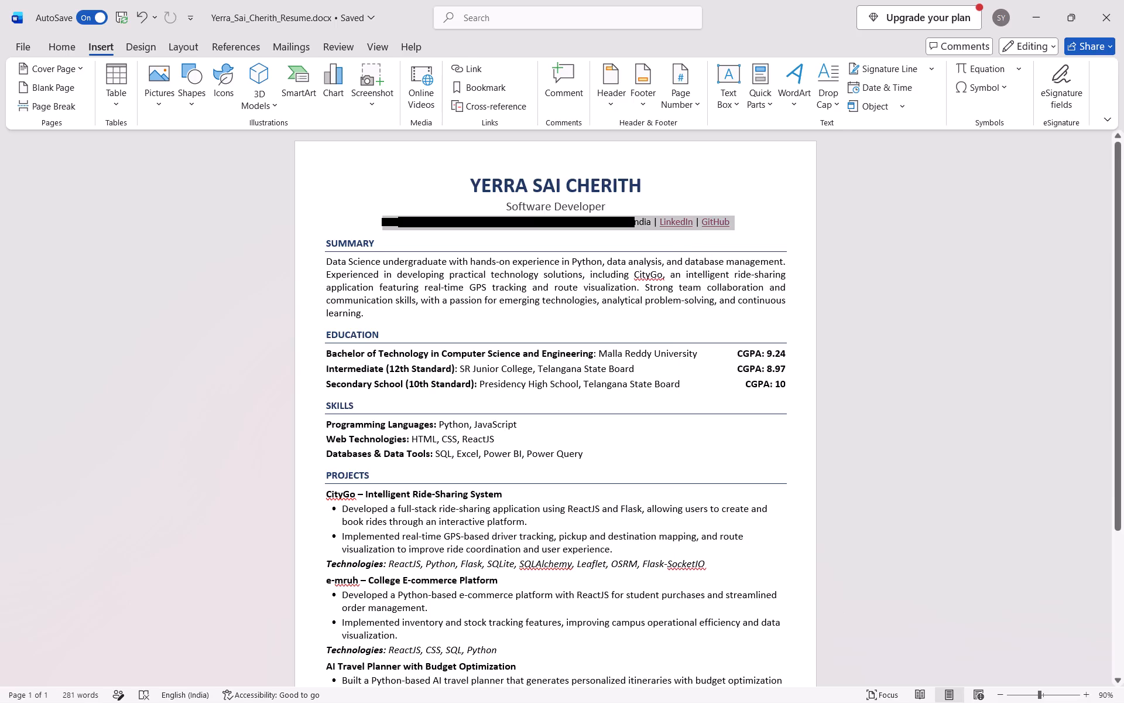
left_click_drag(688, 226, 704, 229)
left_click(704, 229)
Select both the LinkedIn and GitHub links in the contact line and remove their underline.
left_click_drag(659, 223, 693, 220)
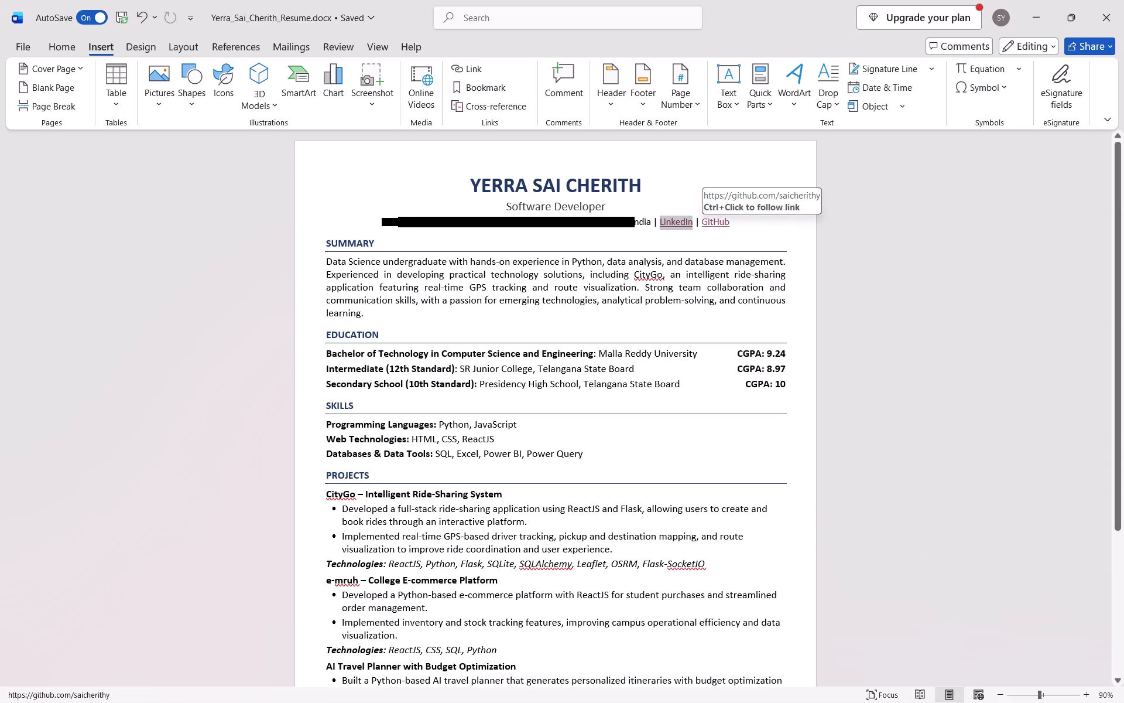
left_click_drag(745, 220, 707, 220, "ctrl")
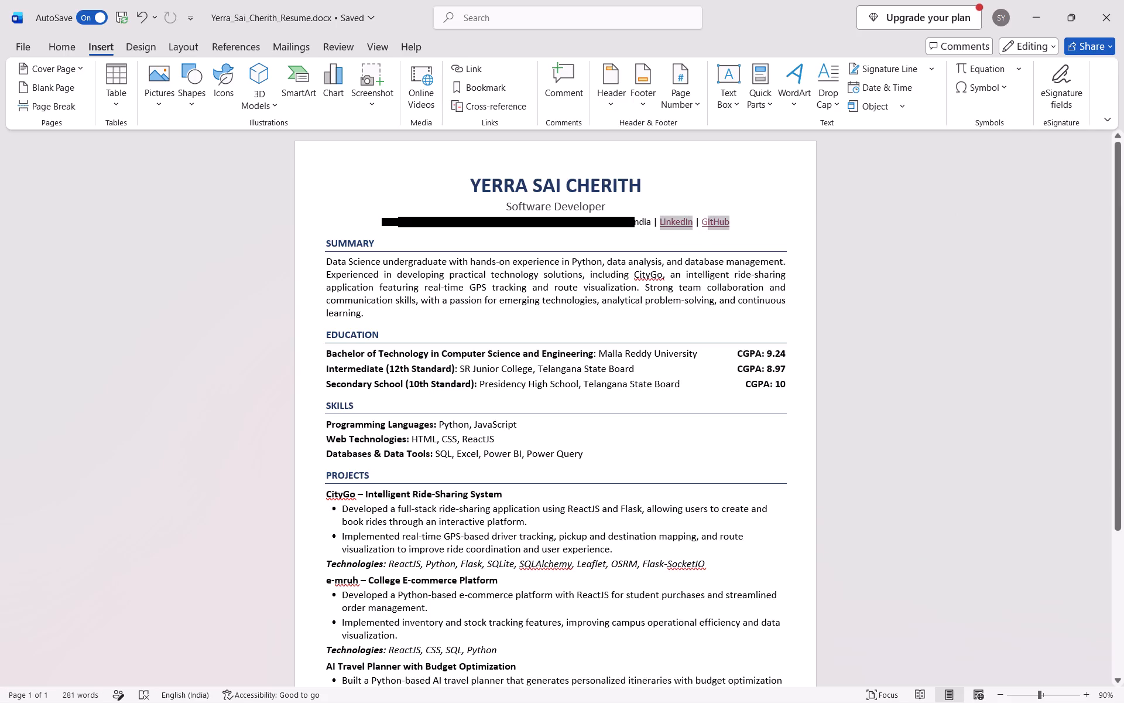
left_click_drag(707, 220, 702, 220, "ctrl")
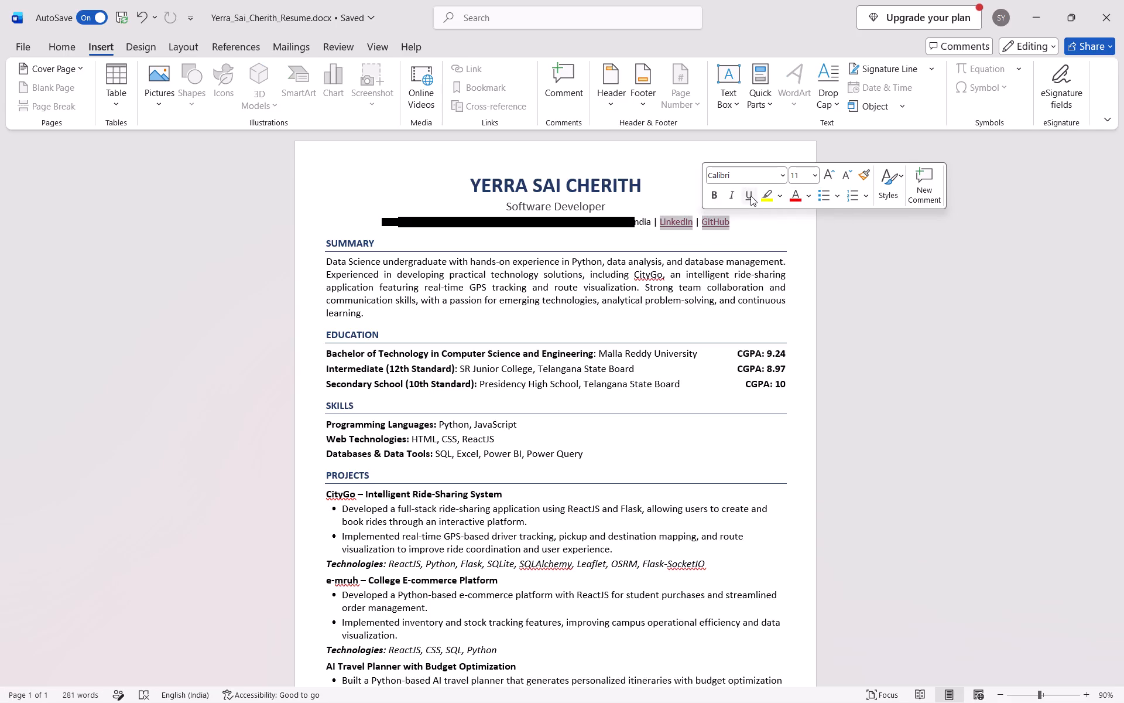
left_click(751, 196)
left_click(751, 196)
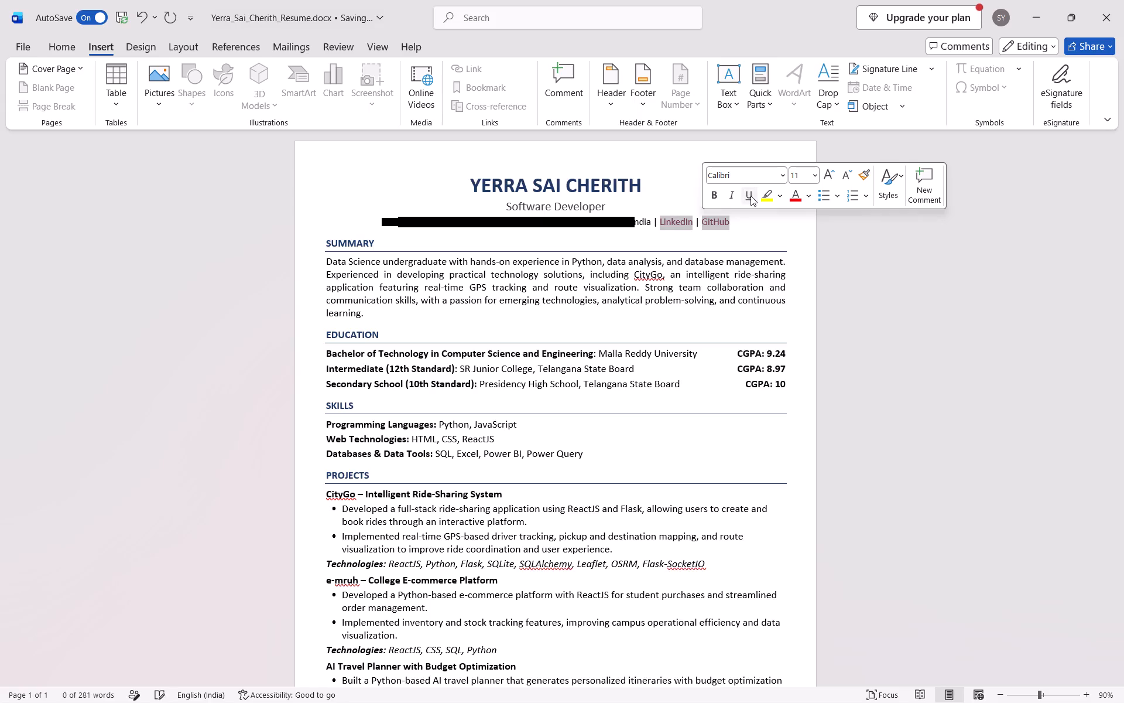
Try to recolor the LinkedIn and GitHub link text with the Automatic font color and the black theme color.
left_click(808, 193)
left_click(804, 245)
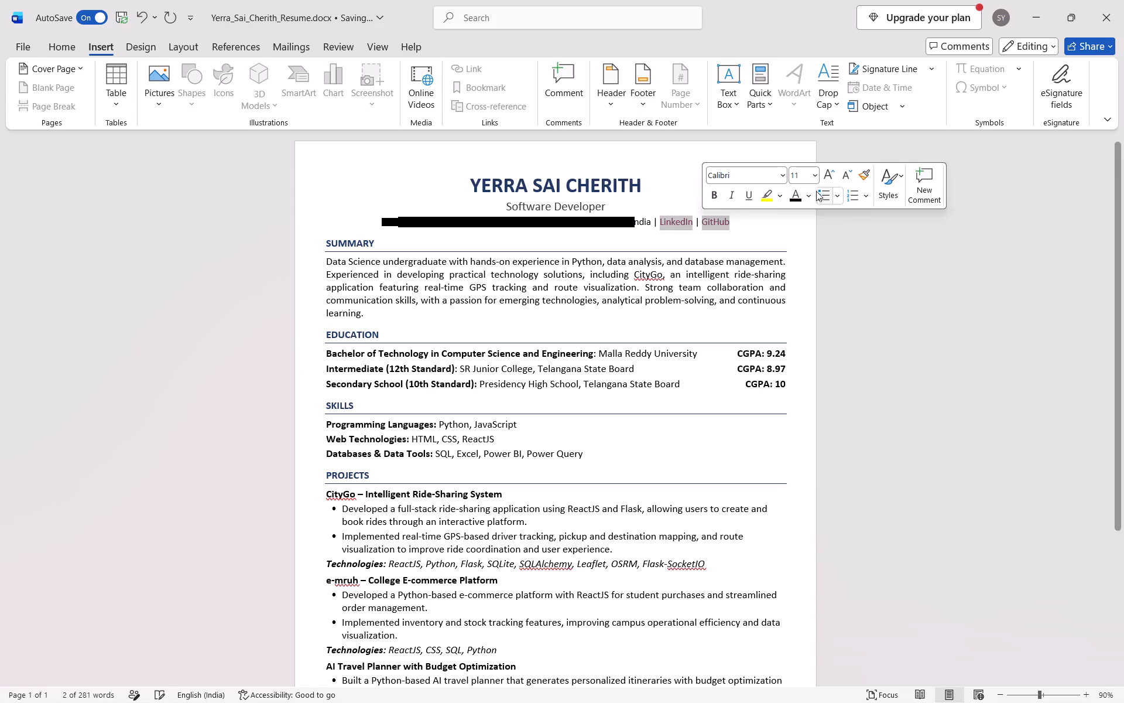
left_click(812, 192)
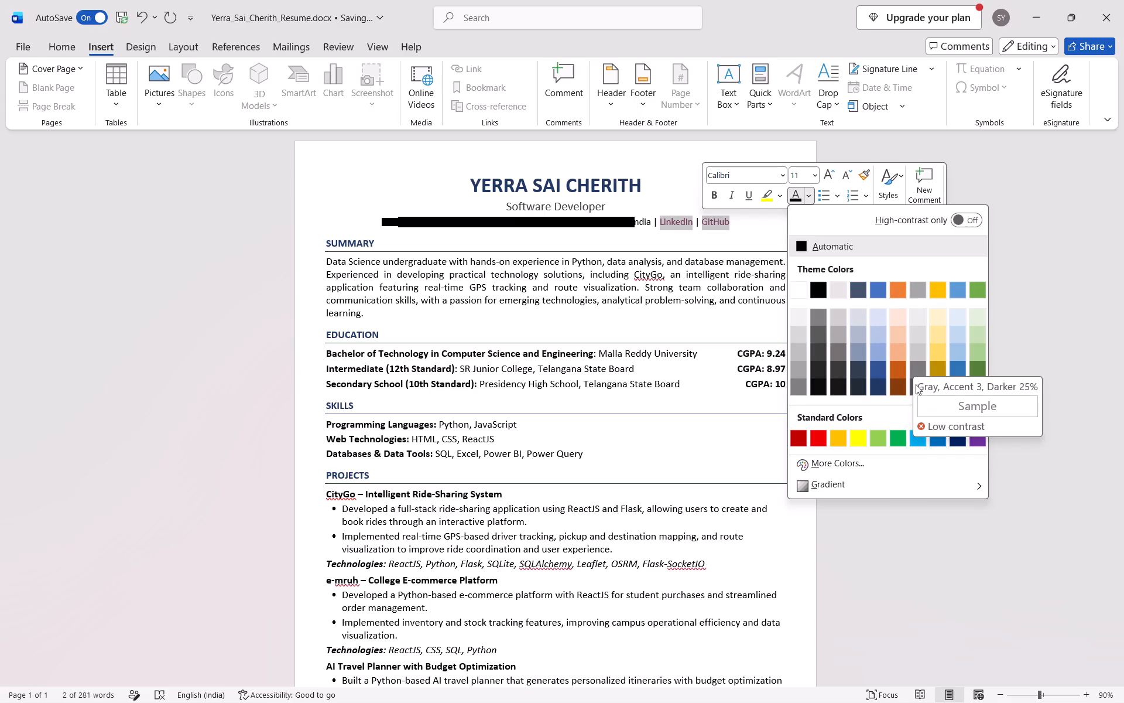
left_click(823, 288)
left_click(823, 288)
Delete the word "full-stack" from the first bullet of the CityGo project and save the résumé.
scroll(823, 288, "down", 4)
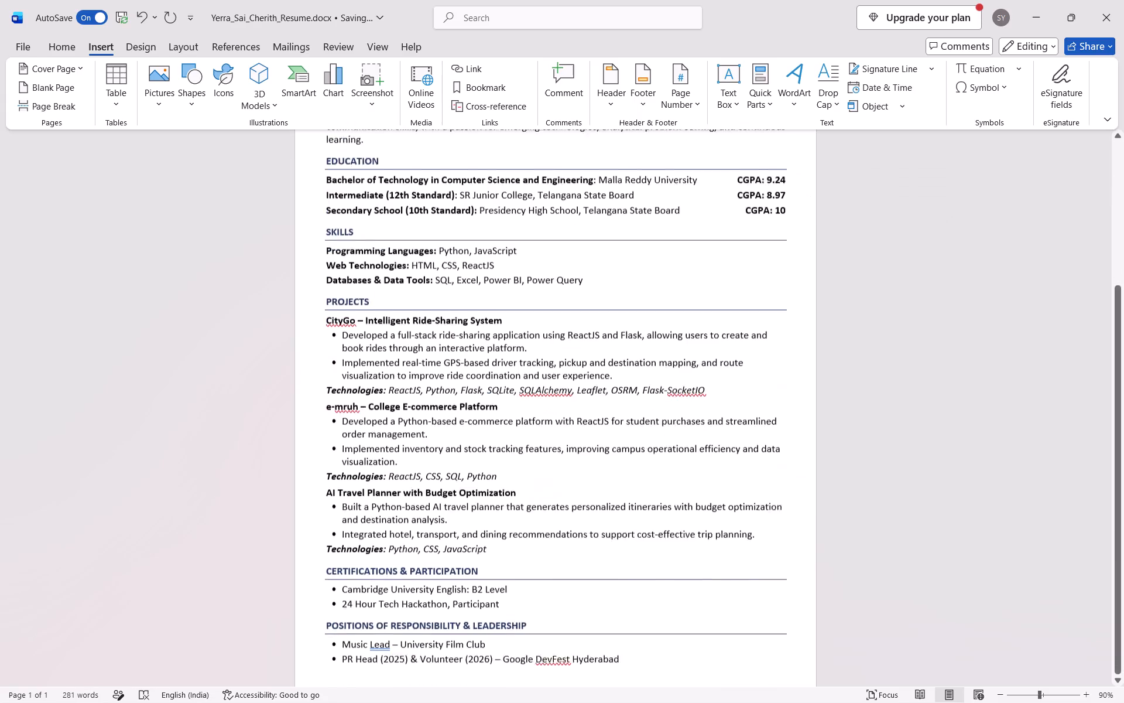
scroll(823, 288, "up", 6)
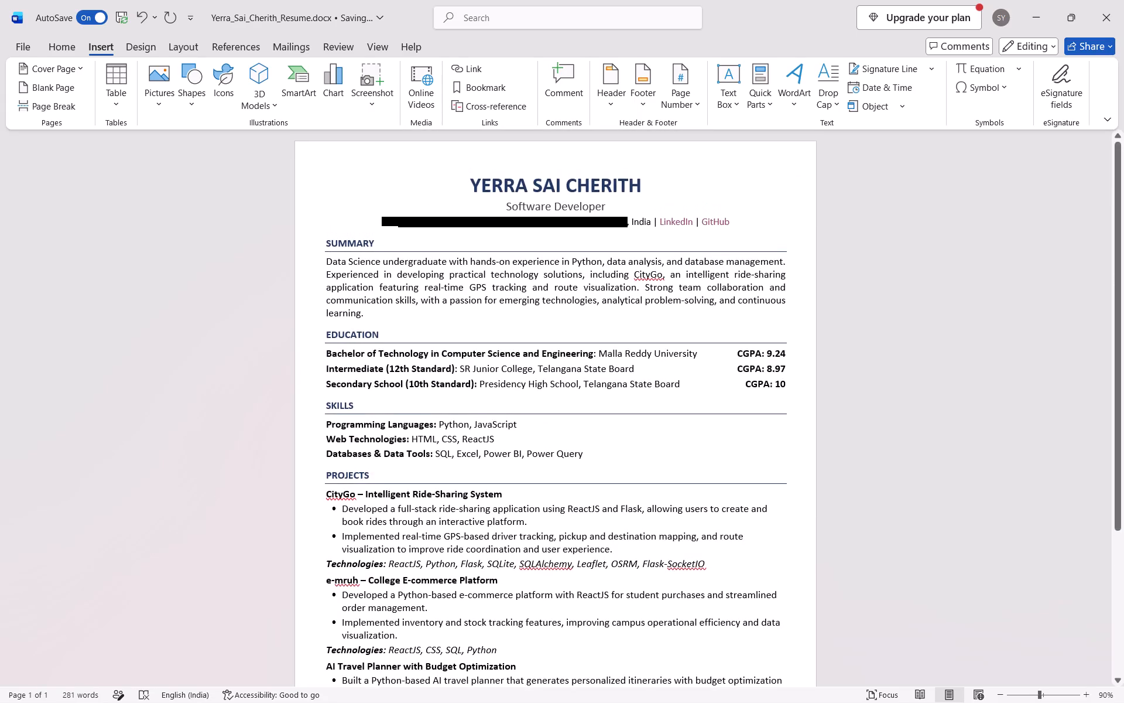
scroll(647, 360, "down", 1)
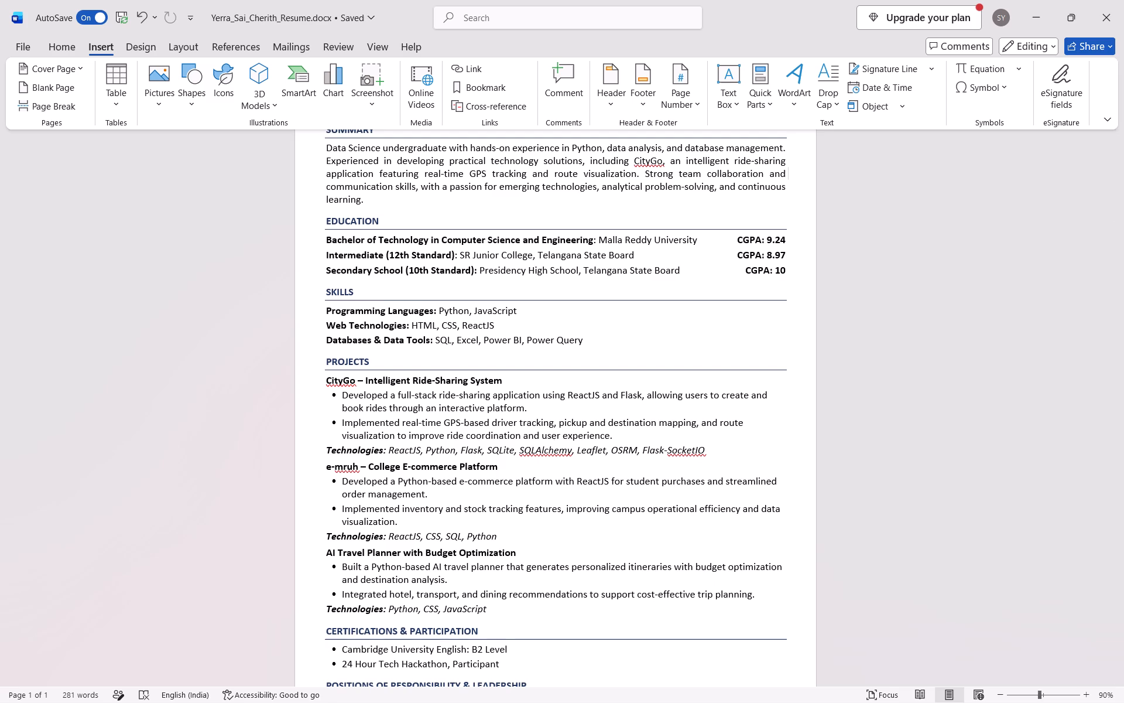
scroll(647, 360, "down", 1)
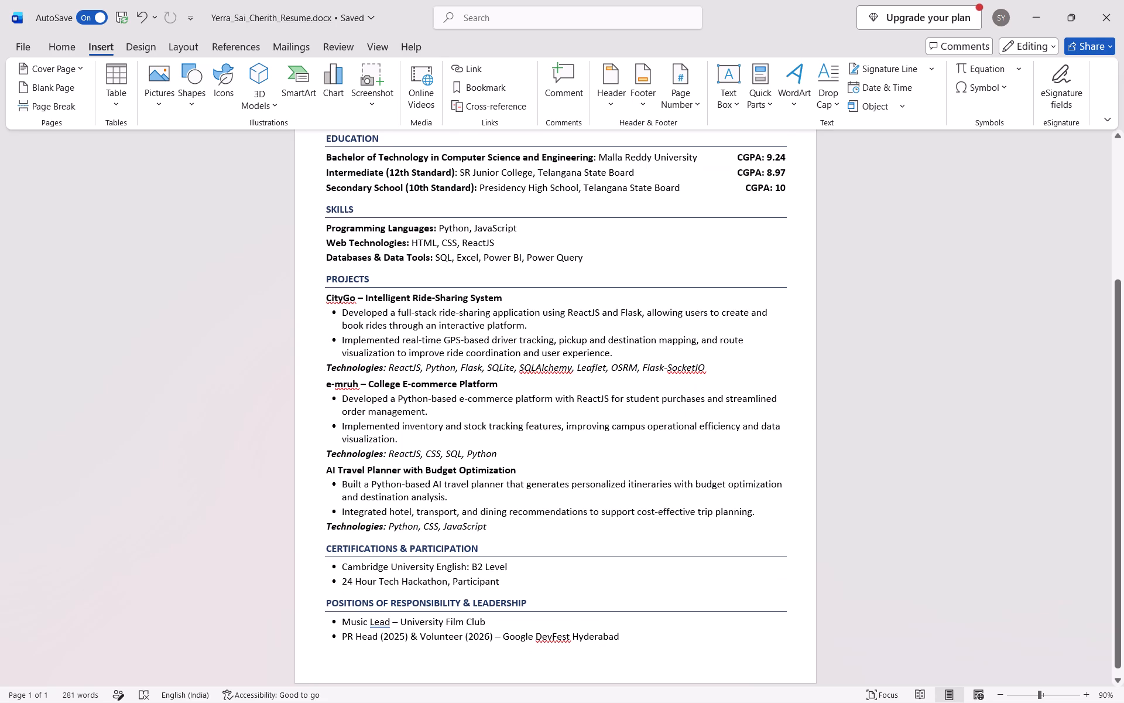
left_click_drag(397, 313, 437, 313)
key("BackSpace")
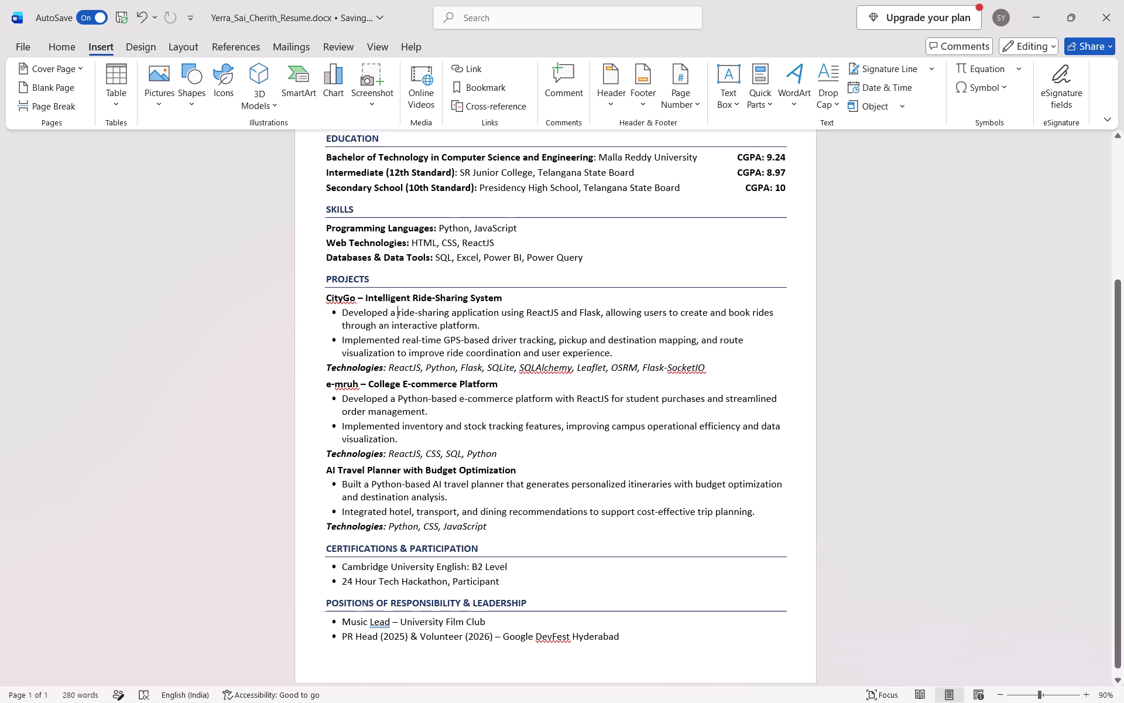
scroll(623, 425, "down", 2)
scroll(623, 425, "up", 1)
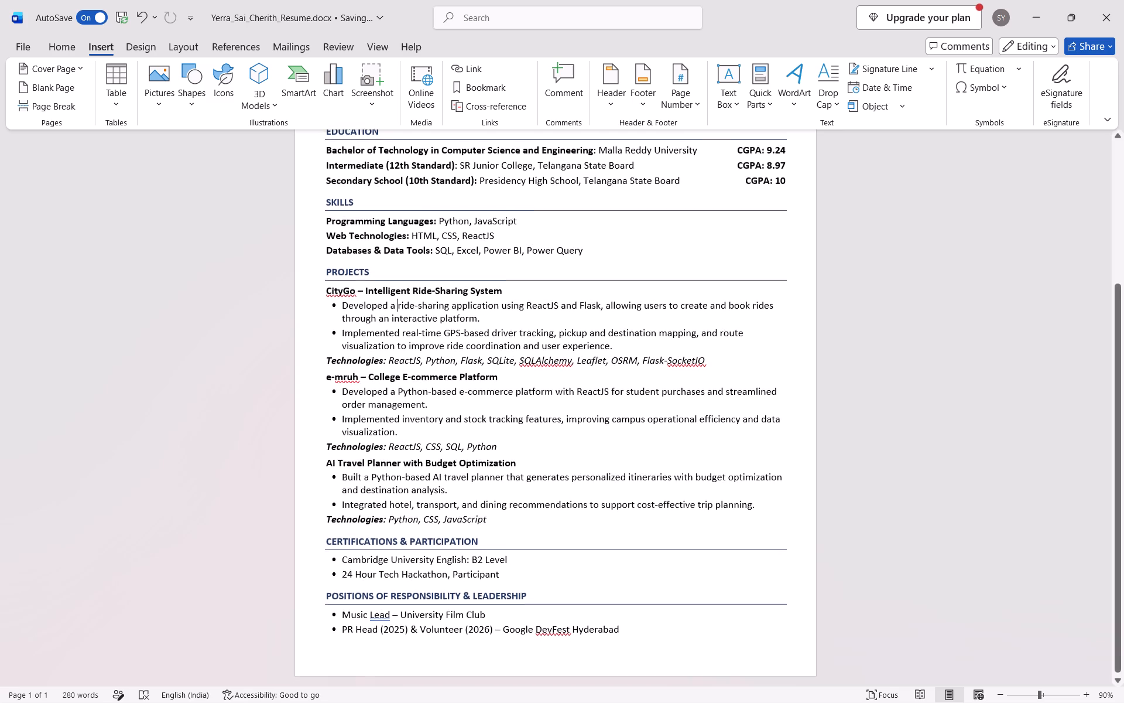
scroll(623, 425, "up", 2)
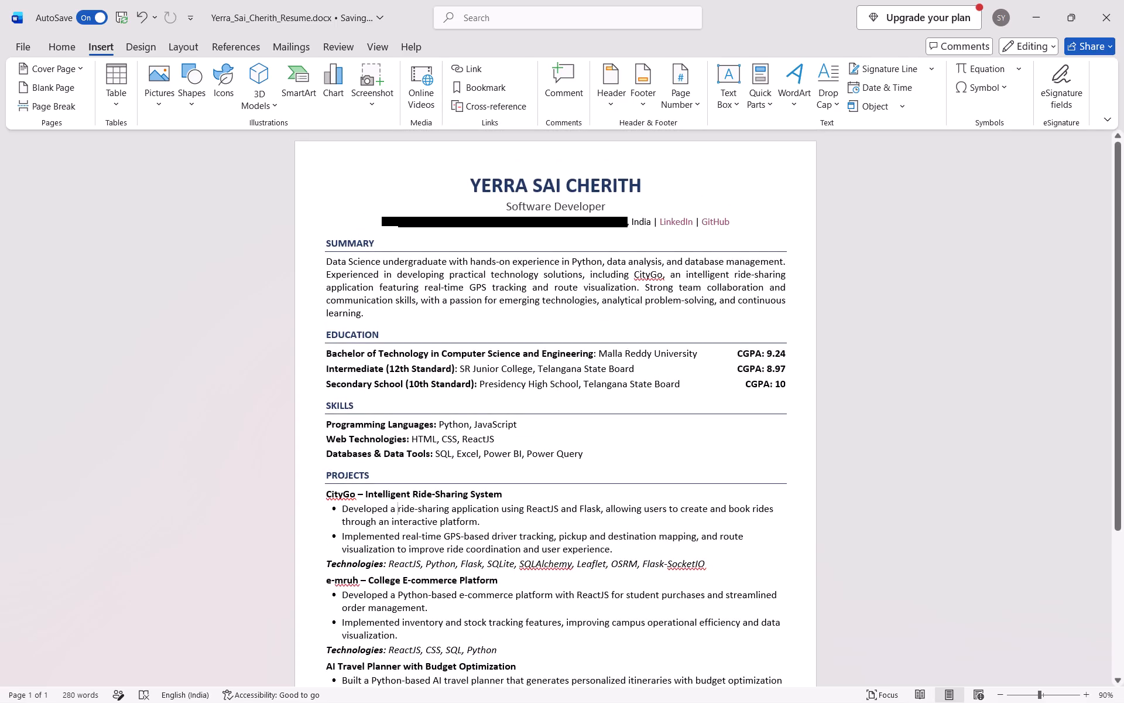
key("ctrl+s")
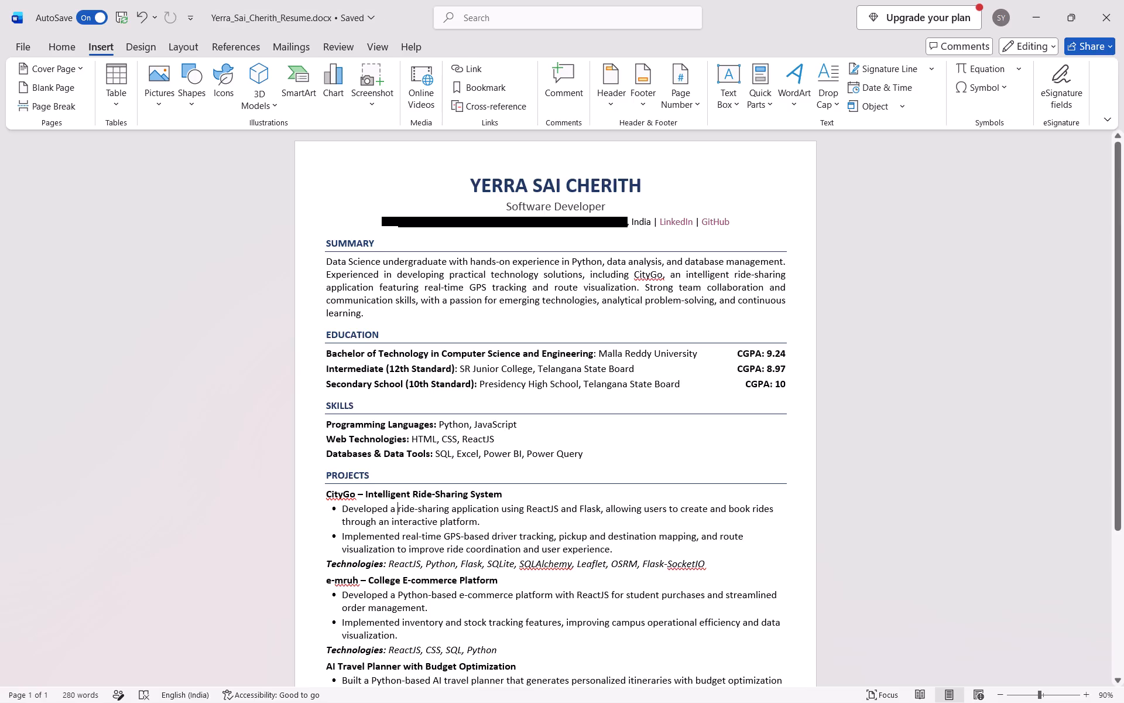
scroll(699, 275, "down", 1)
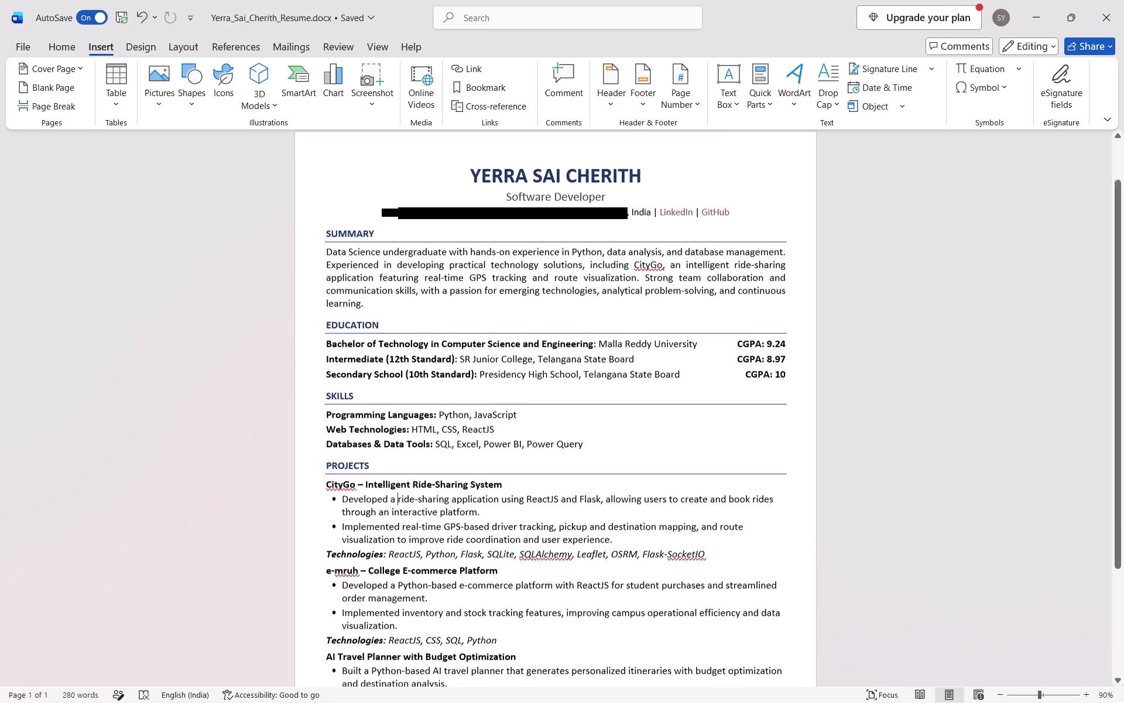
scroll(699, 275, "down", 2)
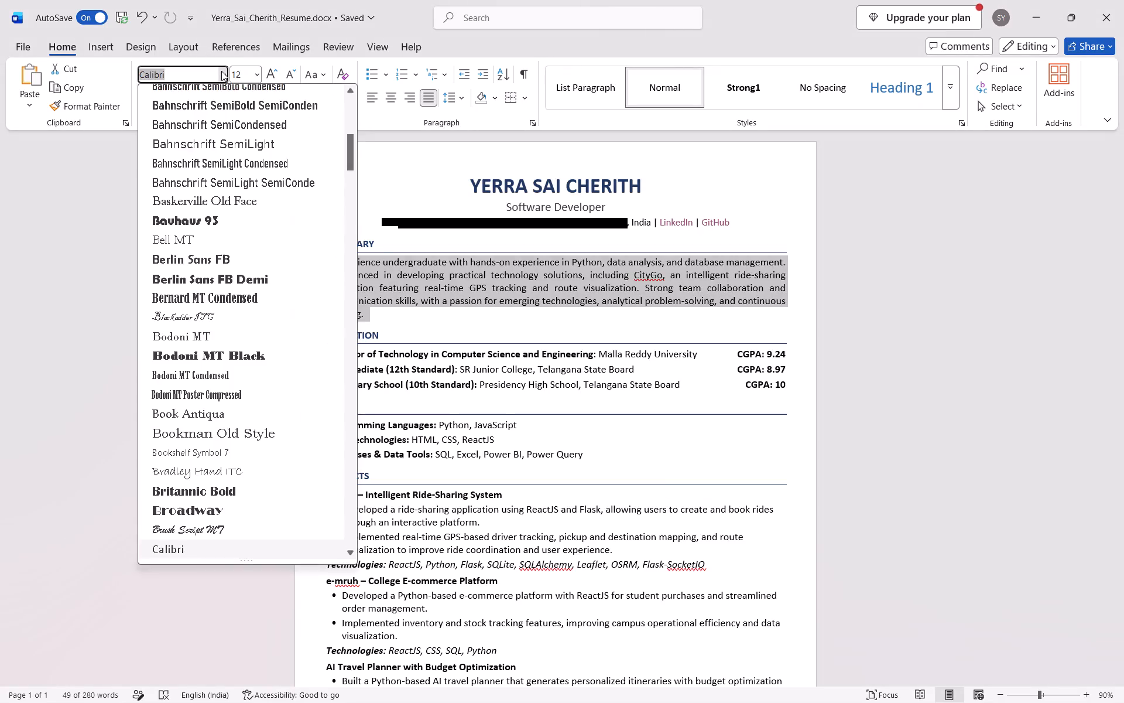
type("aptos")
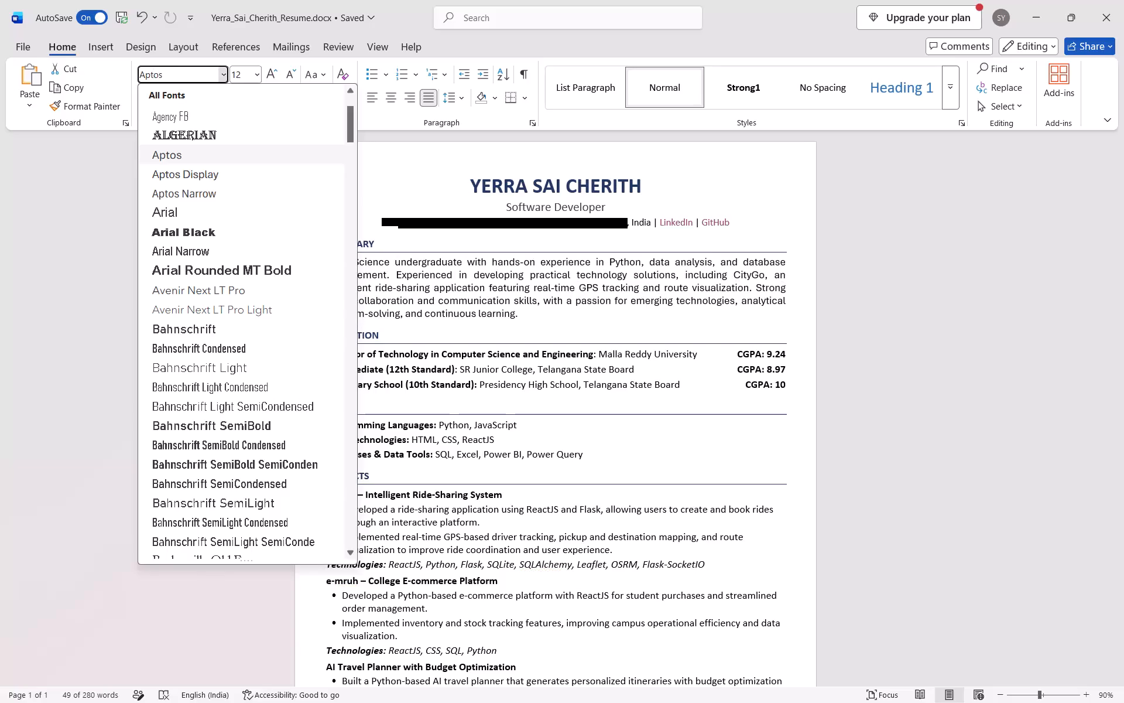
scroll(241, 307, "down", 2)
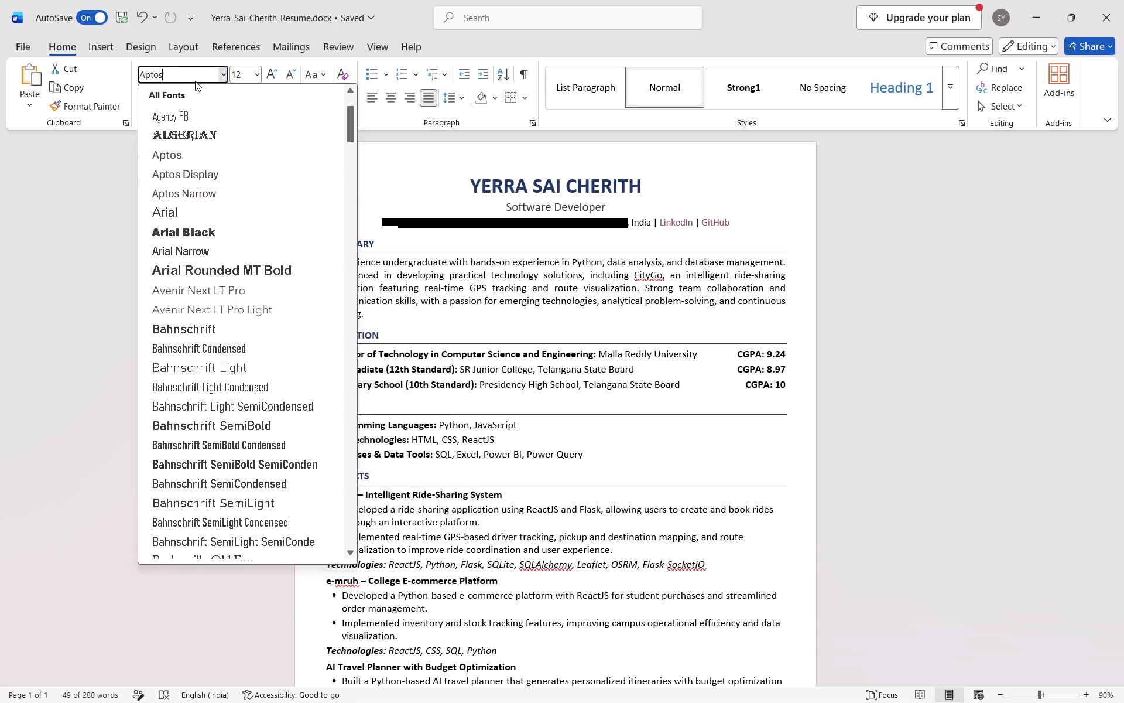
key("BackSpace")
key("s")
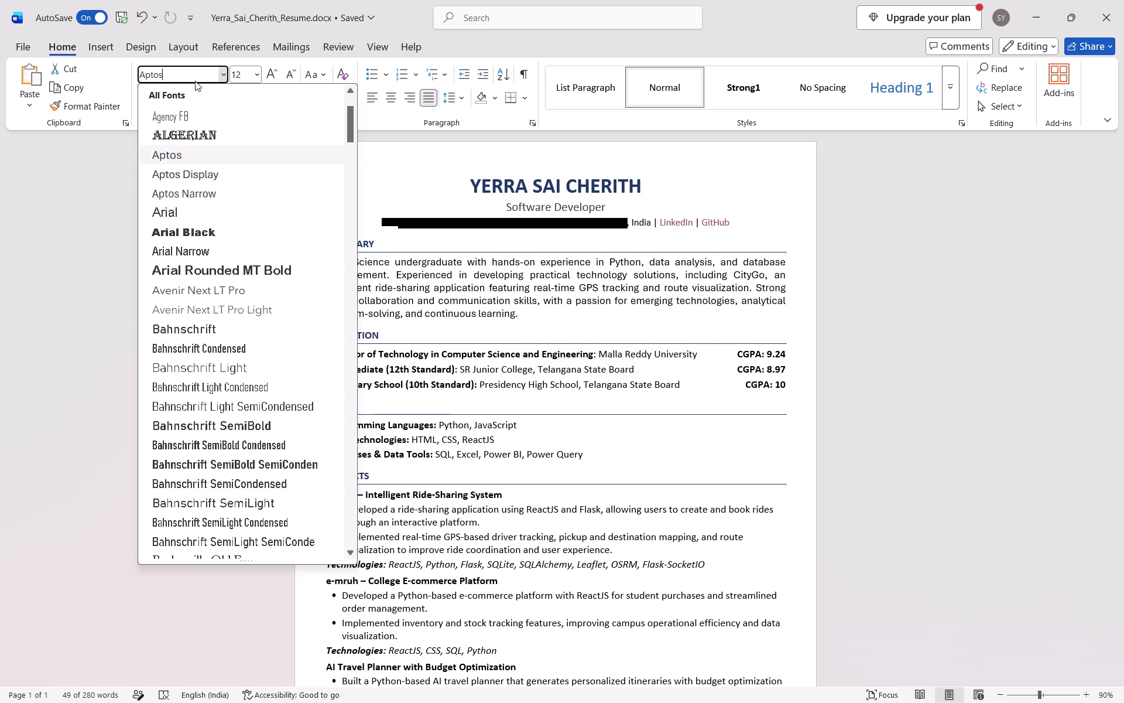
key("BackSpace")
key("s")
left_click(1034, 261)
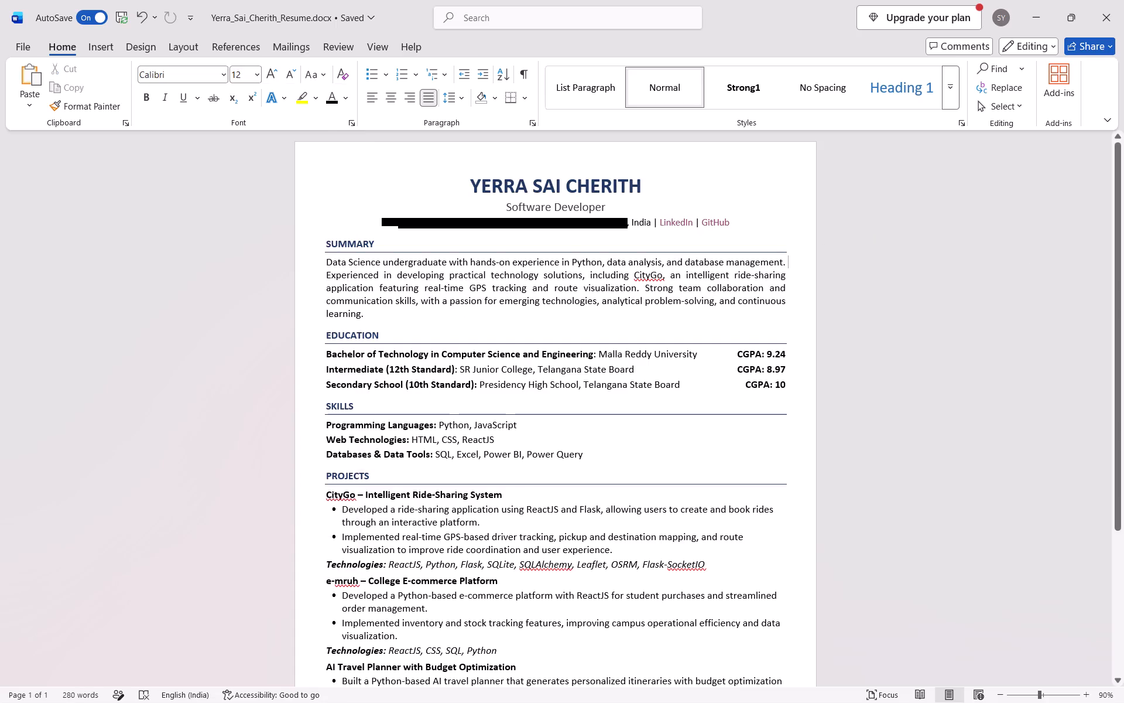
Set the font of the entire résumé, from the name to the last leadership bullet, to Aptos.
left_click_drag(475, 186, 671, 702)
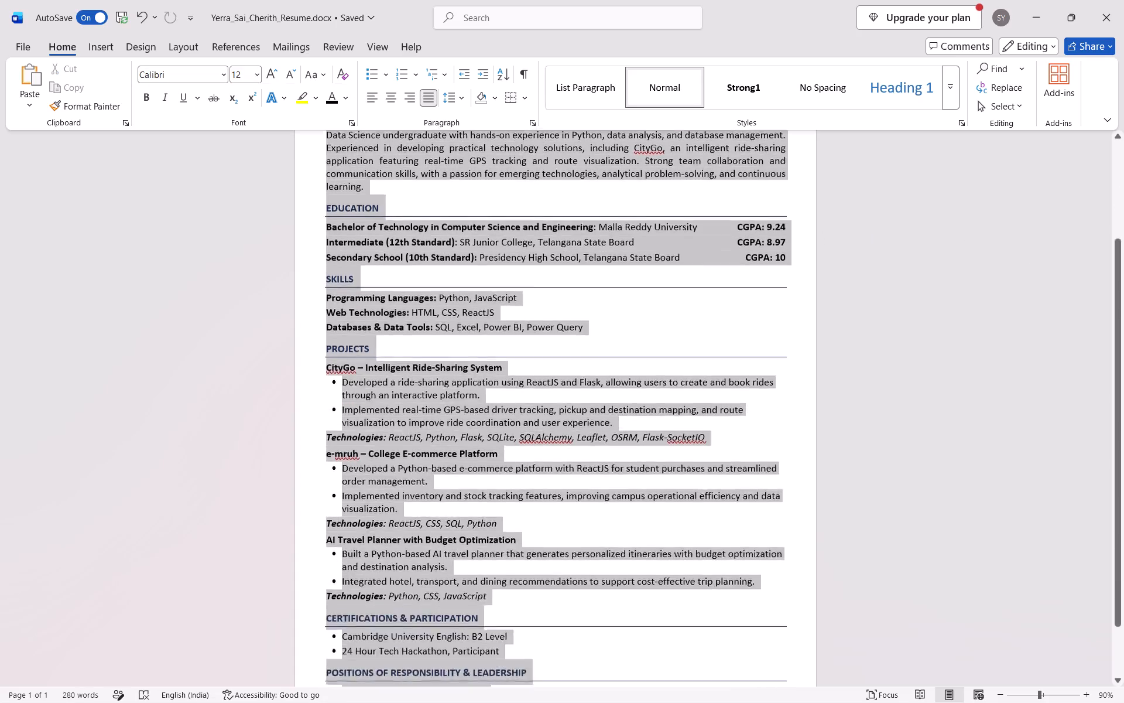
left_click_drag(671, 702, 651, 641)
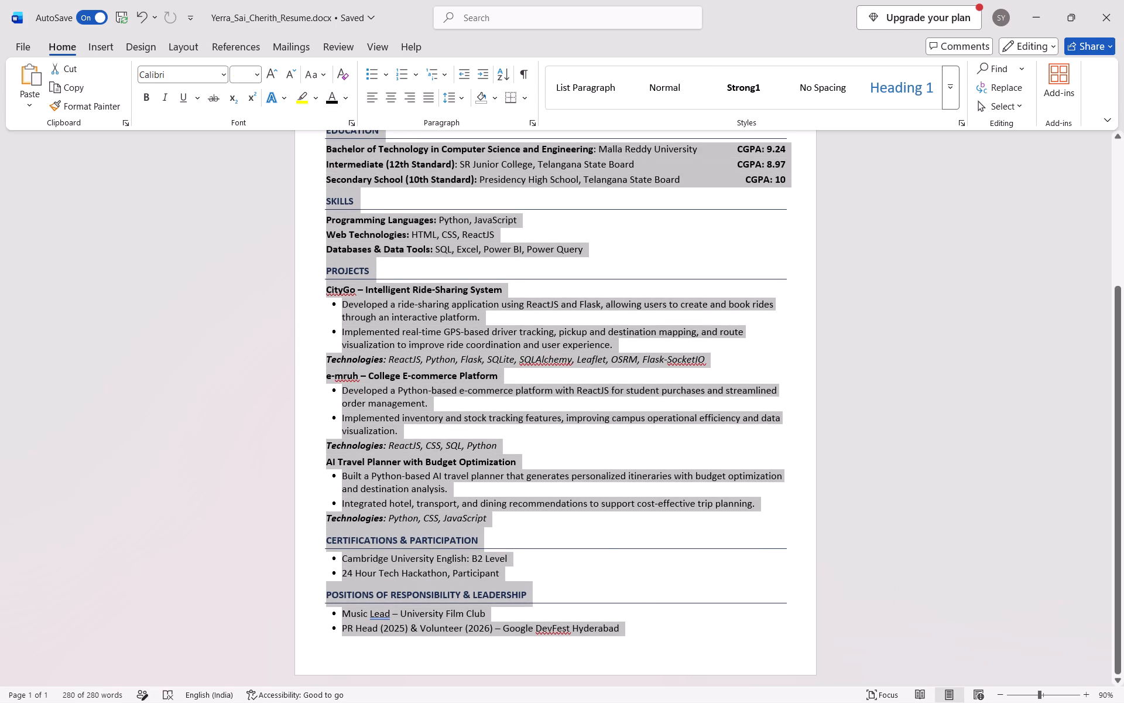
left_click(198, 76)
type("ap")
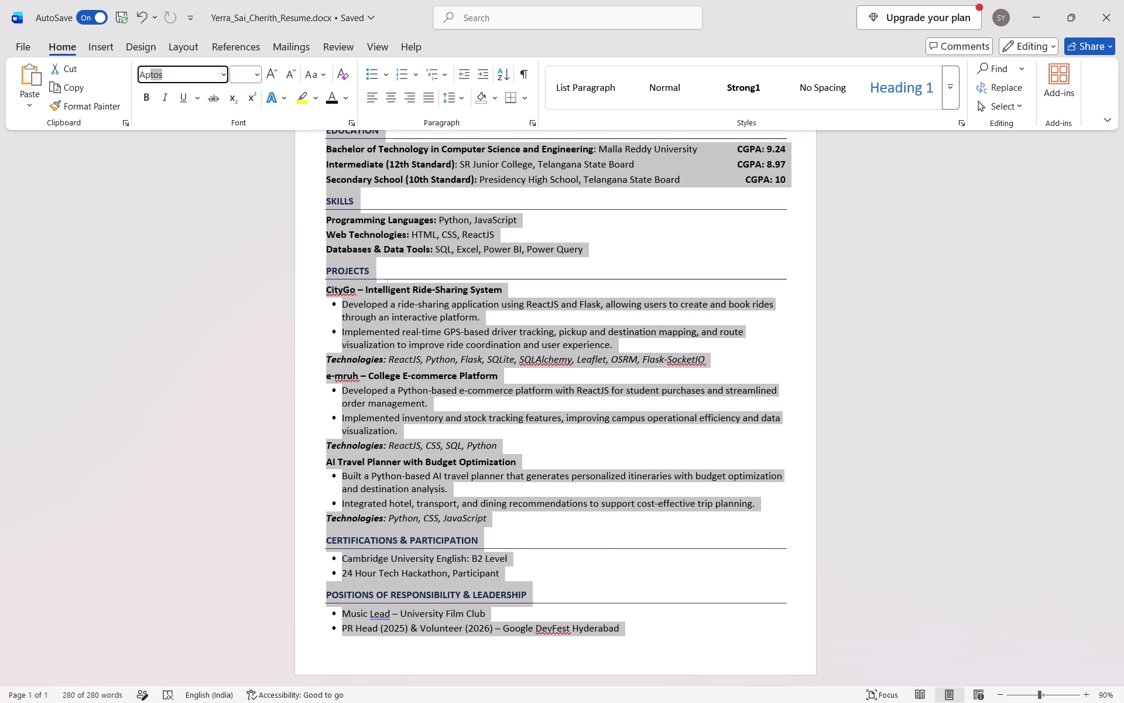
type("tos")
key("Return")
left_click(652, 332)
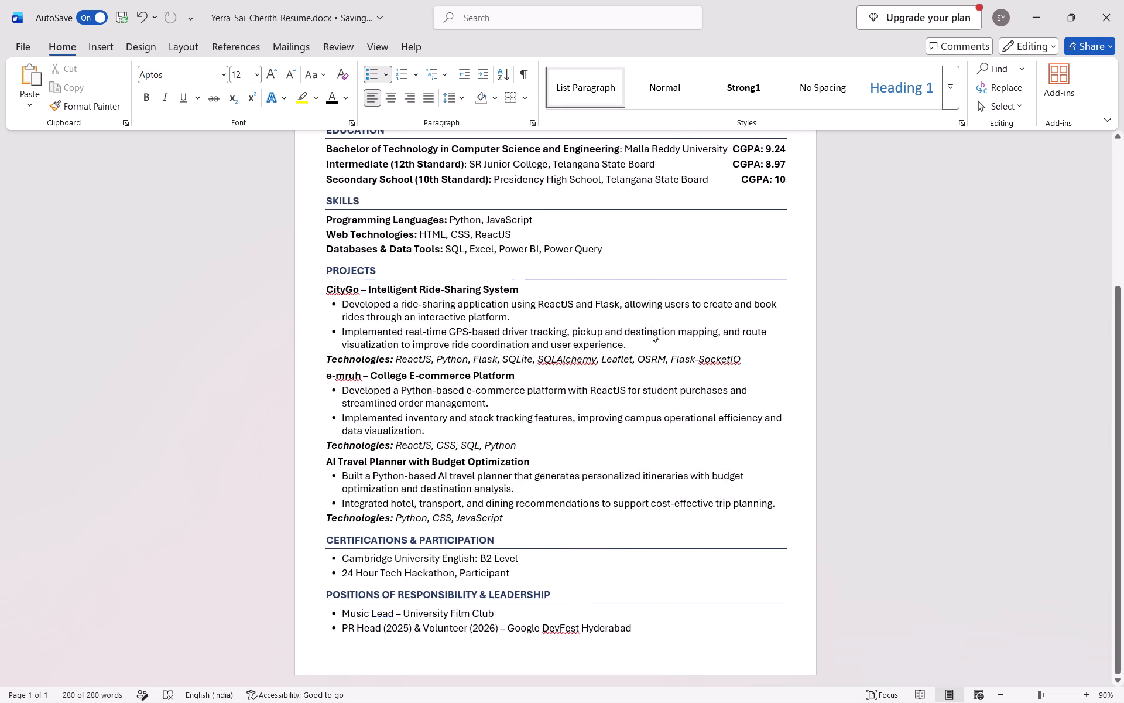
Look over the whole résumé in its new font, checking line breaks, CGPA alignment and page fit.
scroll(652, 332, "up", 6)
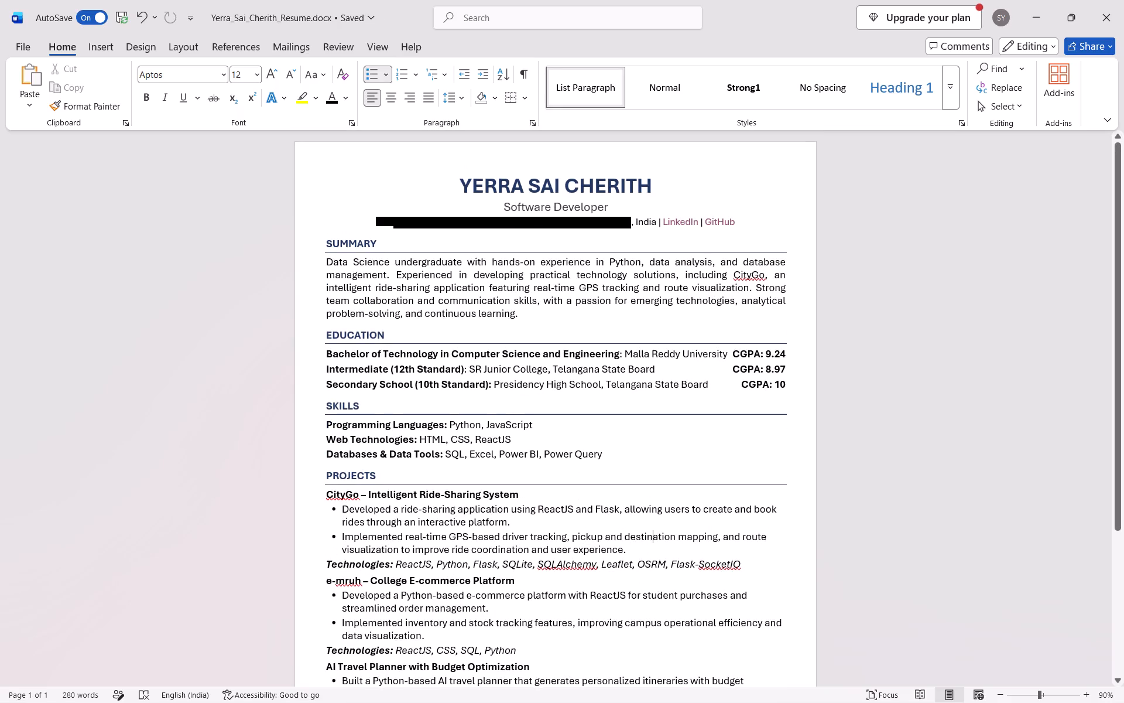
scroll(643, 455, "down", 1)
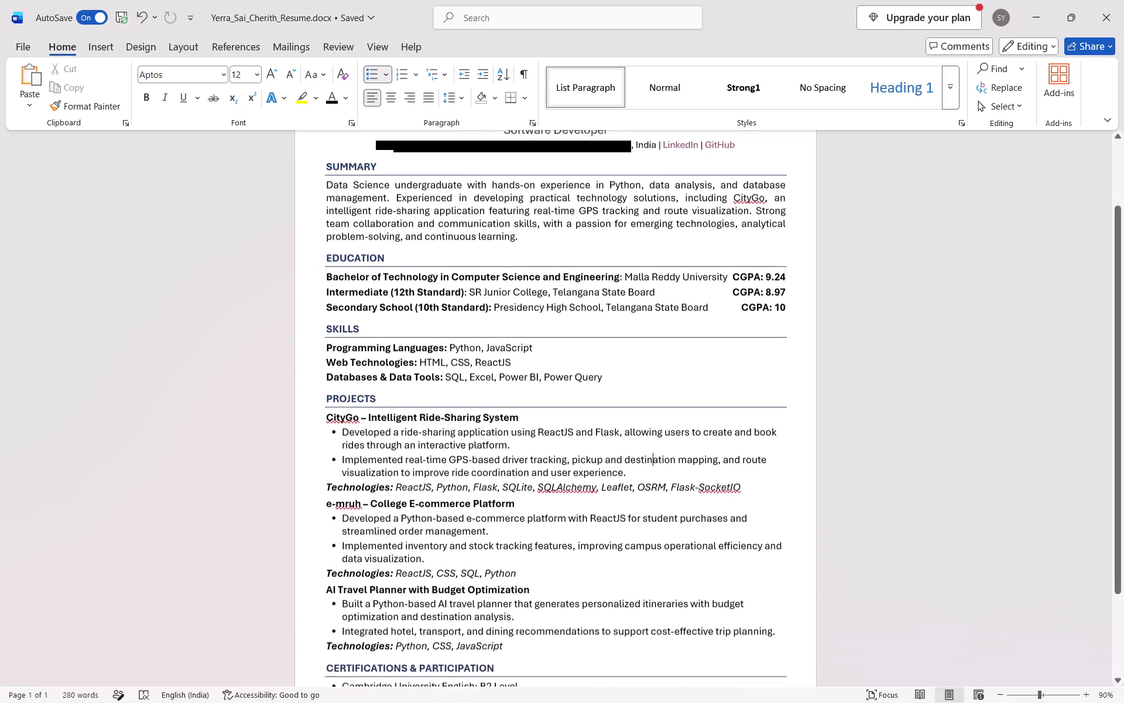
scroll(643, 455, "down", 2)
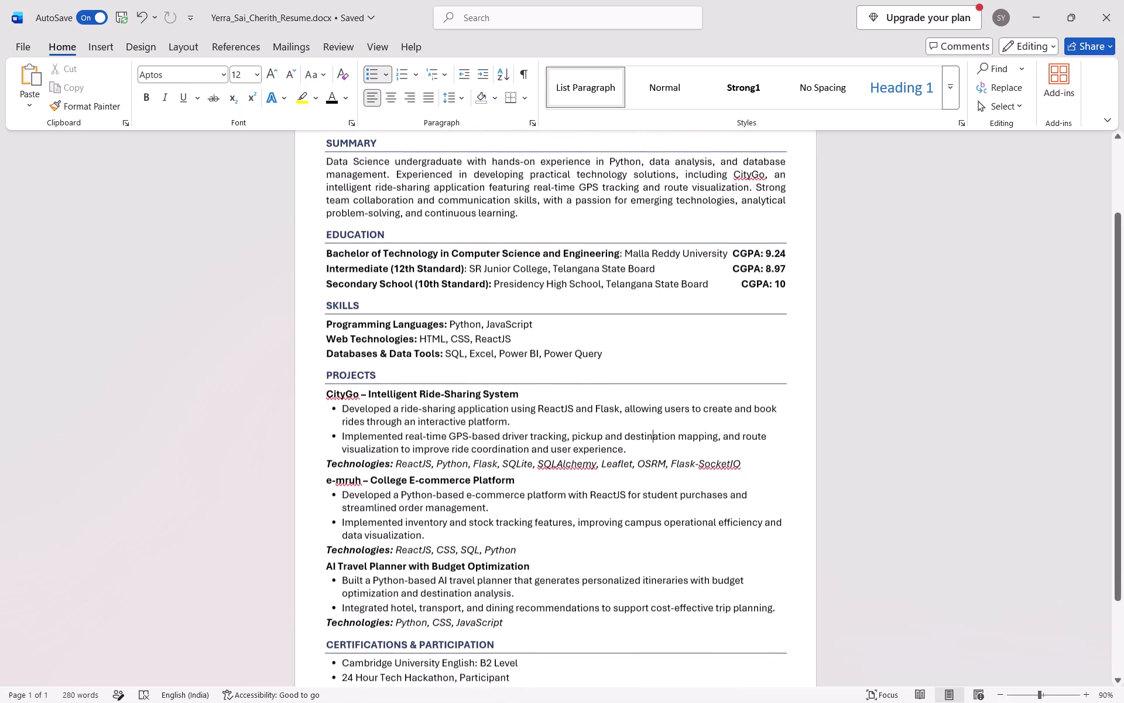
scroll(643, 455, "down", 2)
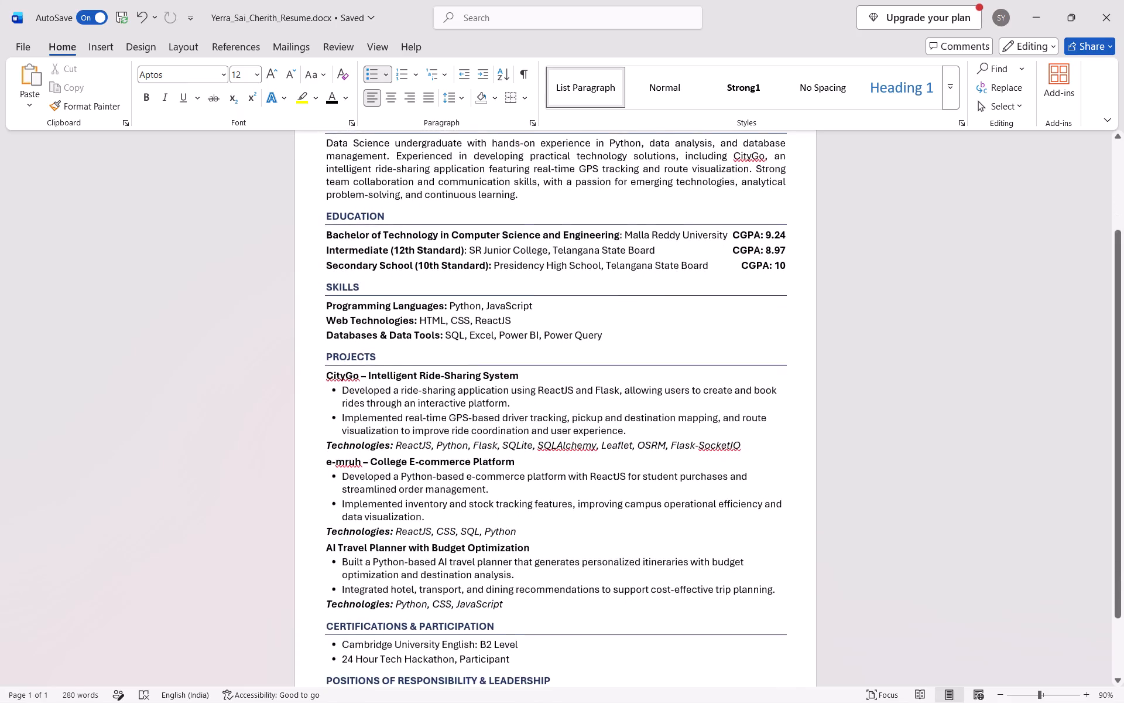
scroll(643, 455, "down", 3)
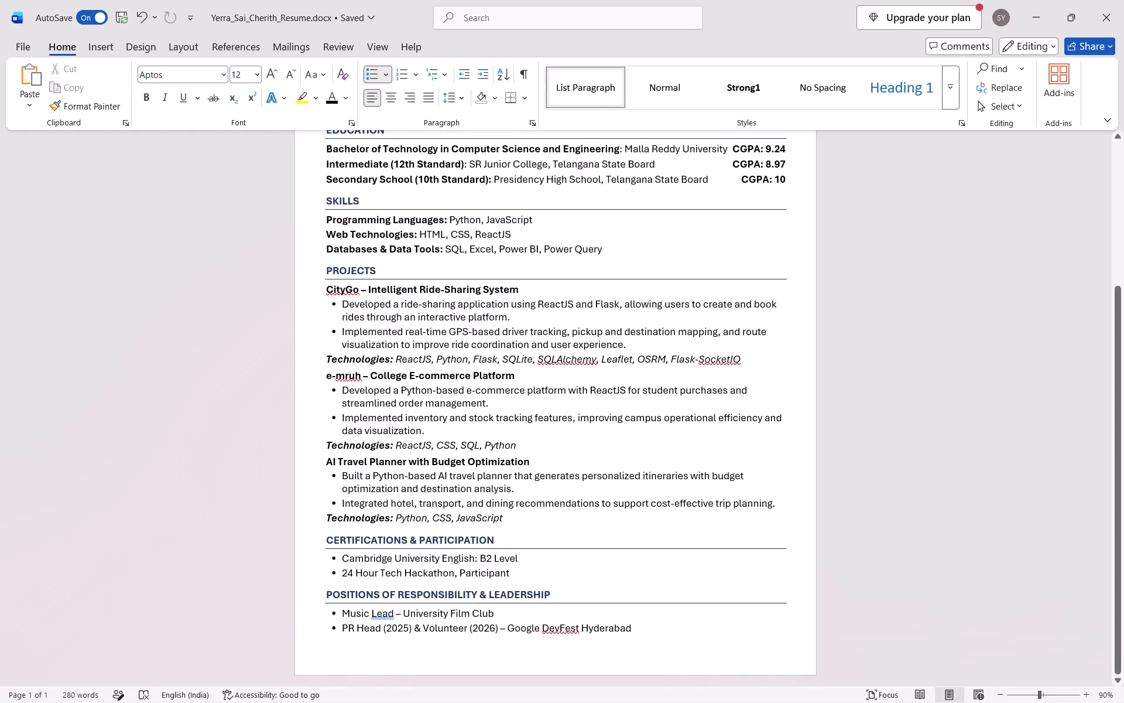
scroll(643, 455, "down", 1)
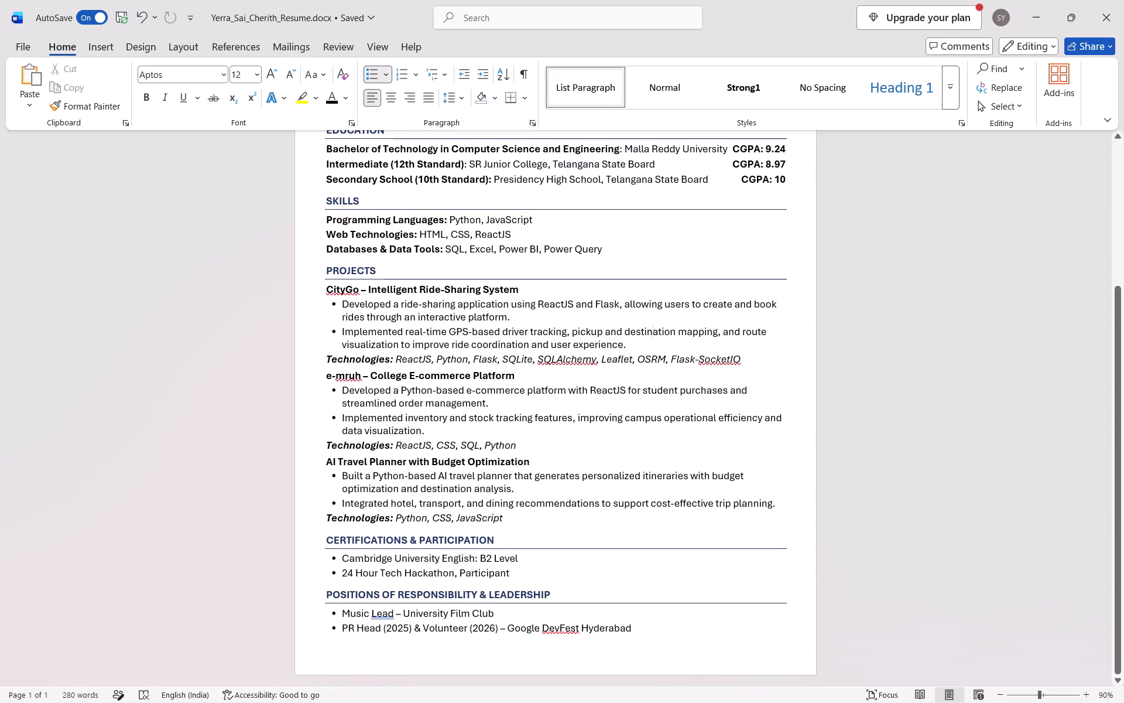
scroll(680, 359, "up", 2)
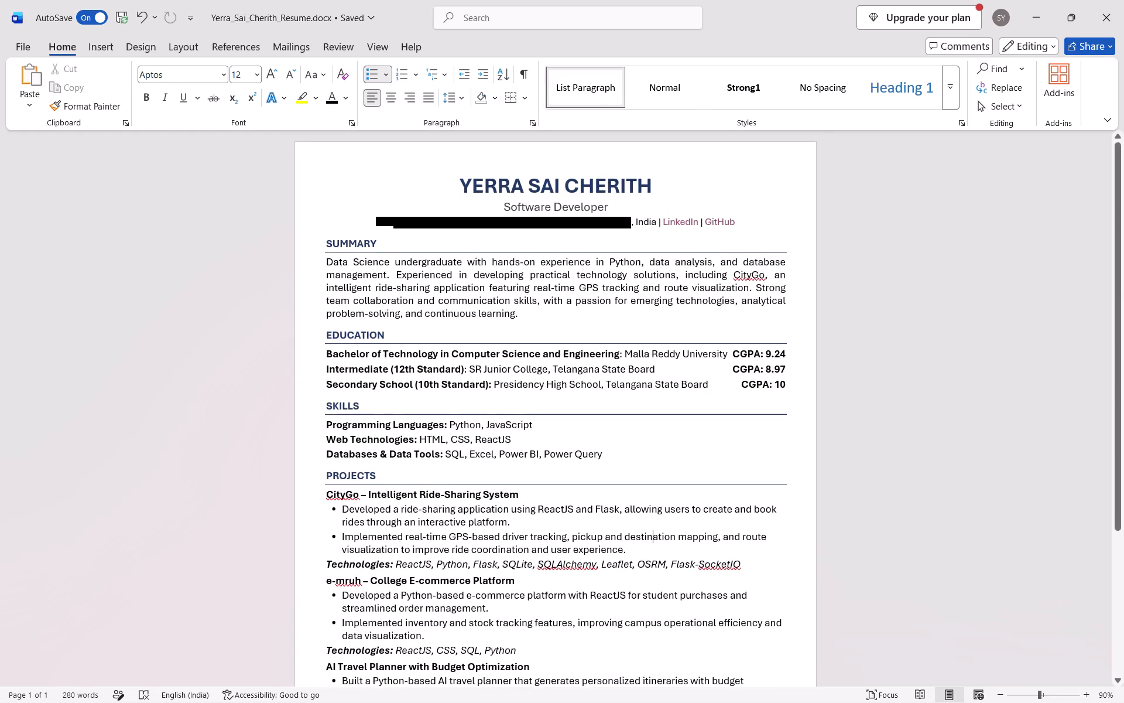
Save the résumé with its new font.
key("ctrl+s")
scroll(652, 407, "down", 2)
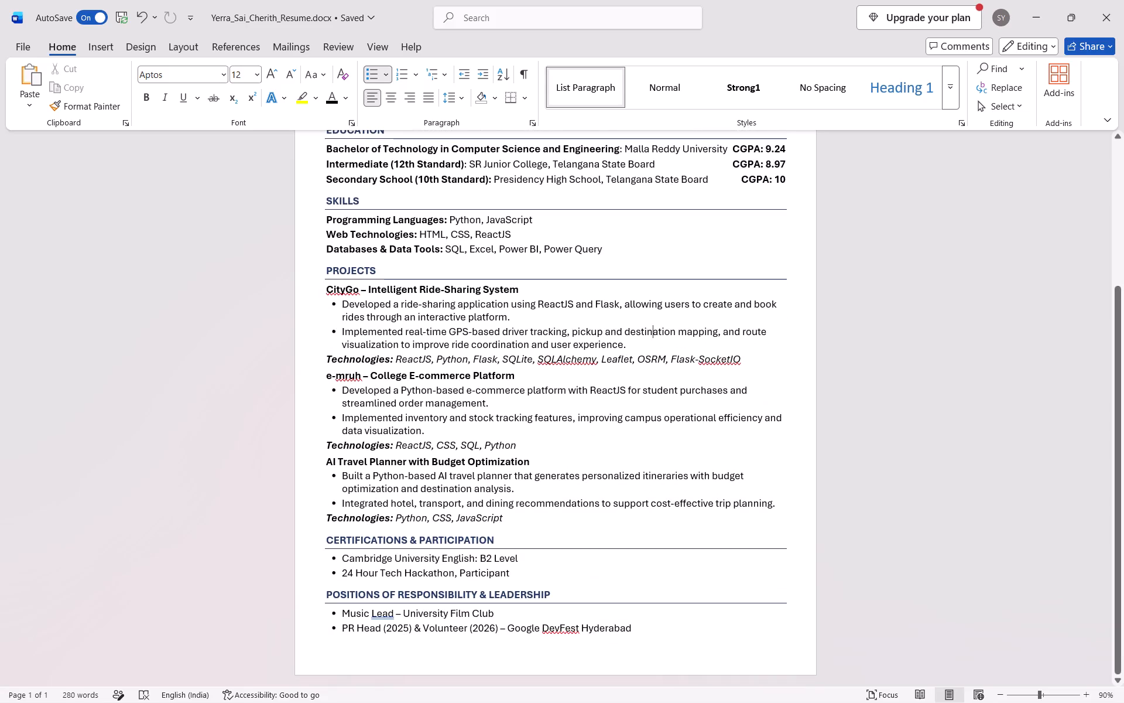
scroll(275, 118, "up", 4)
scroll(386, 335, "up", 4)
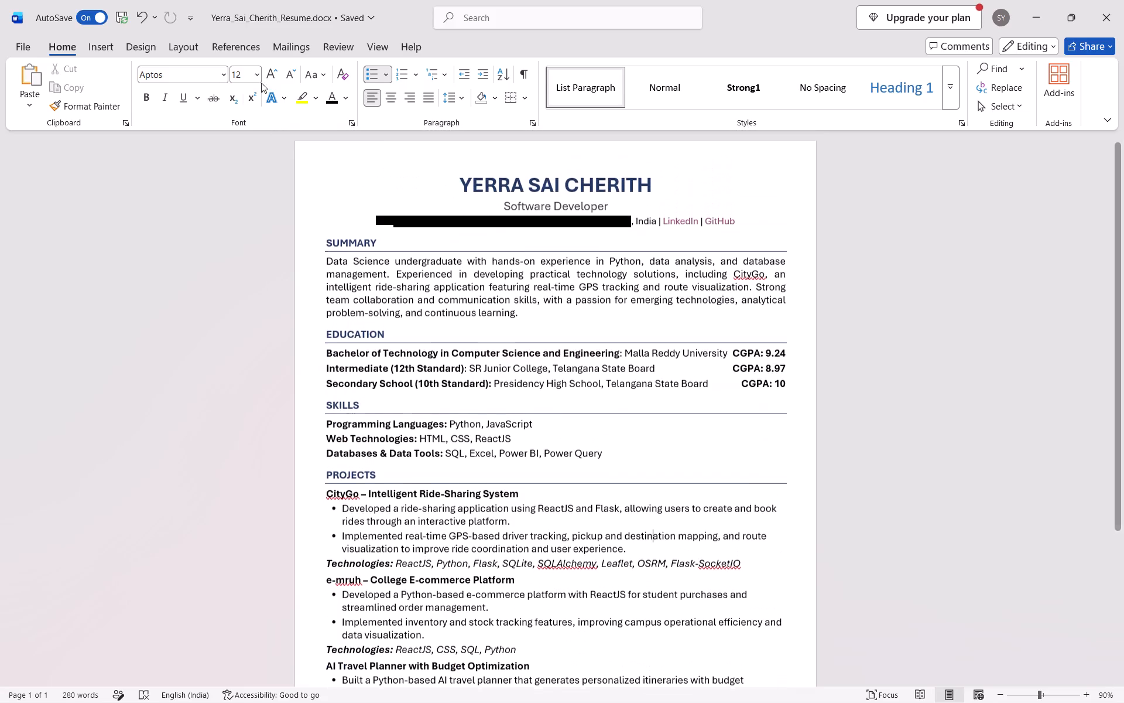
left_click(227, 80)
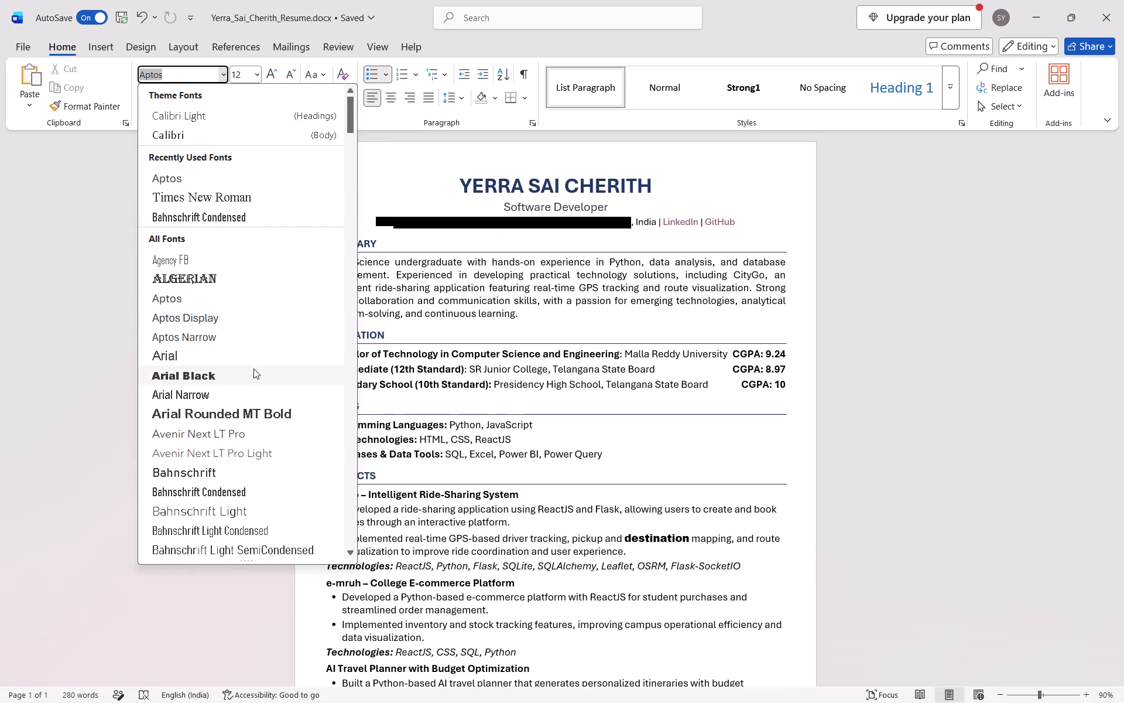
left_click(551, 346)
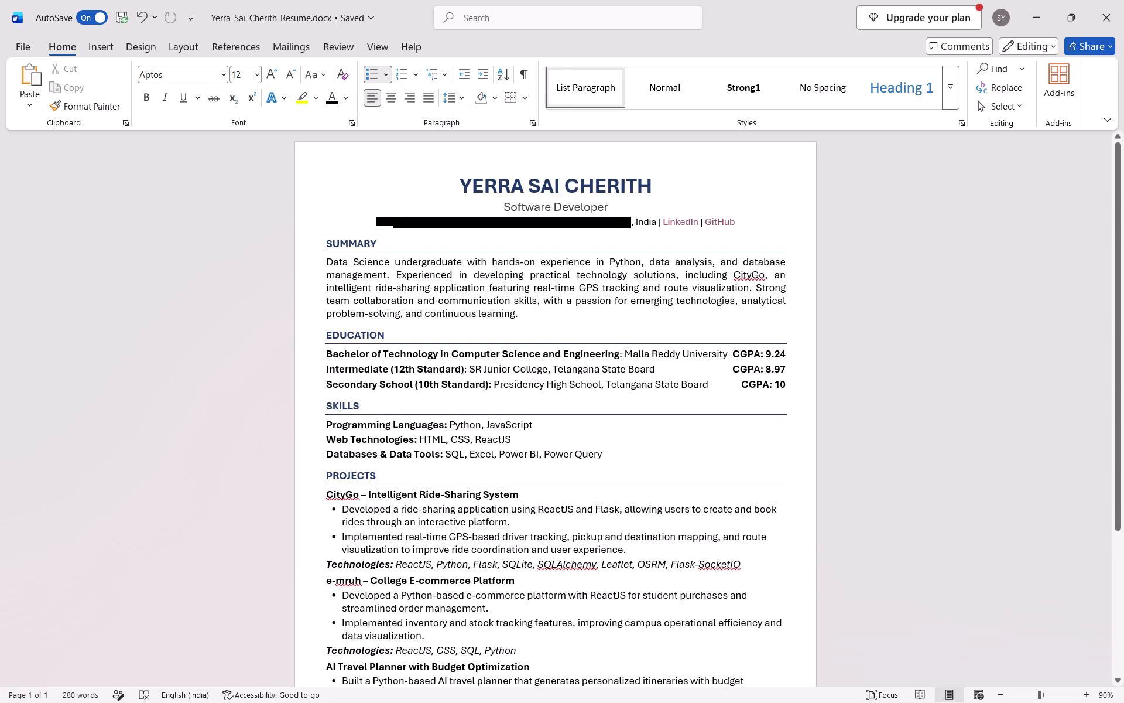
Preview other fonts on the entire résumé, set it all to Aptos Display, and check the page layout.
key("ctrl+a")
left_click(224, 77)
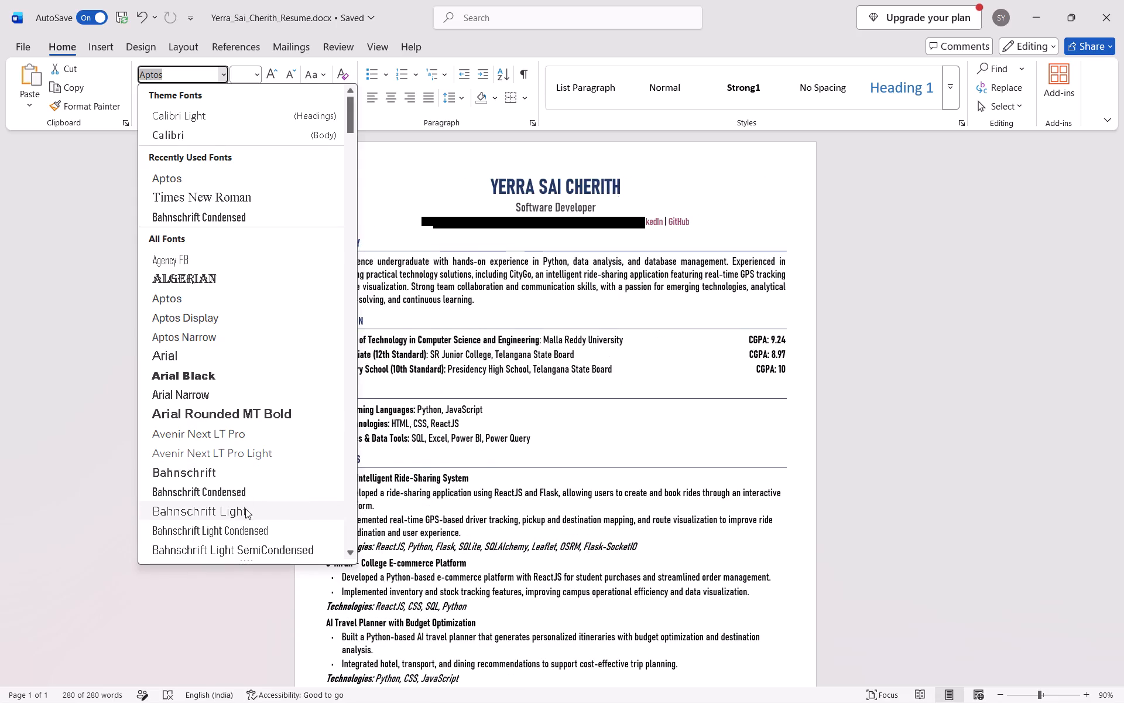
scroll(245, 509, "down", 1)
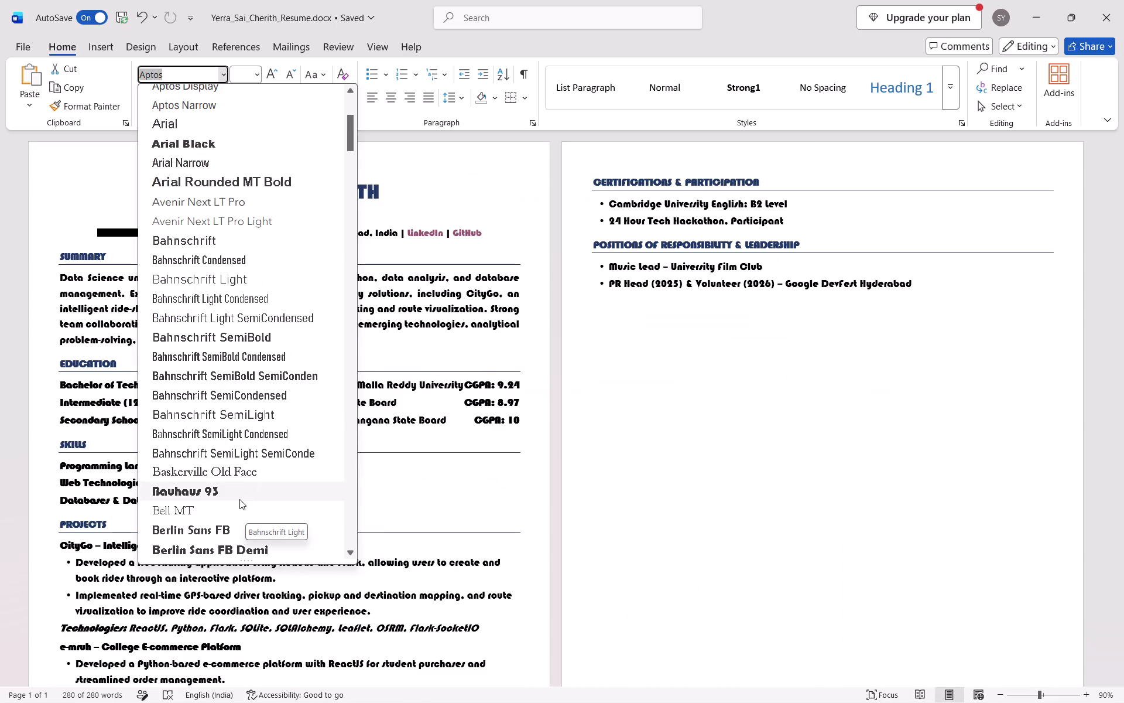
scroll(234, 507, "down", 1)
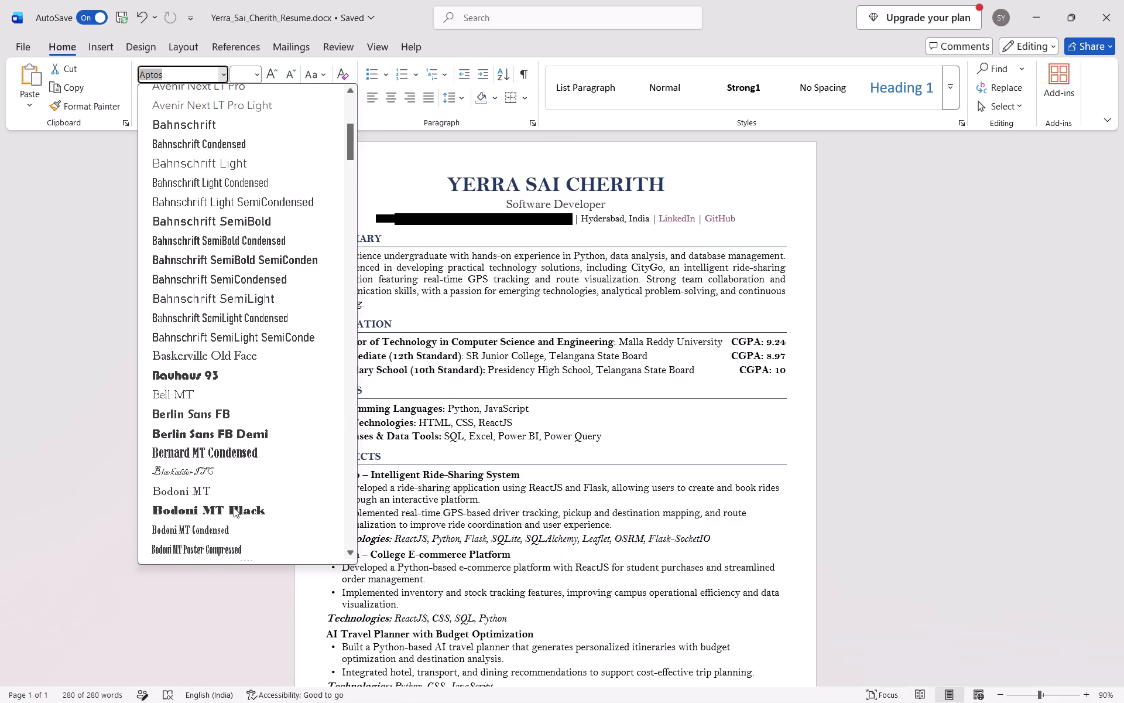
scroll(234, 507, "down", 2)
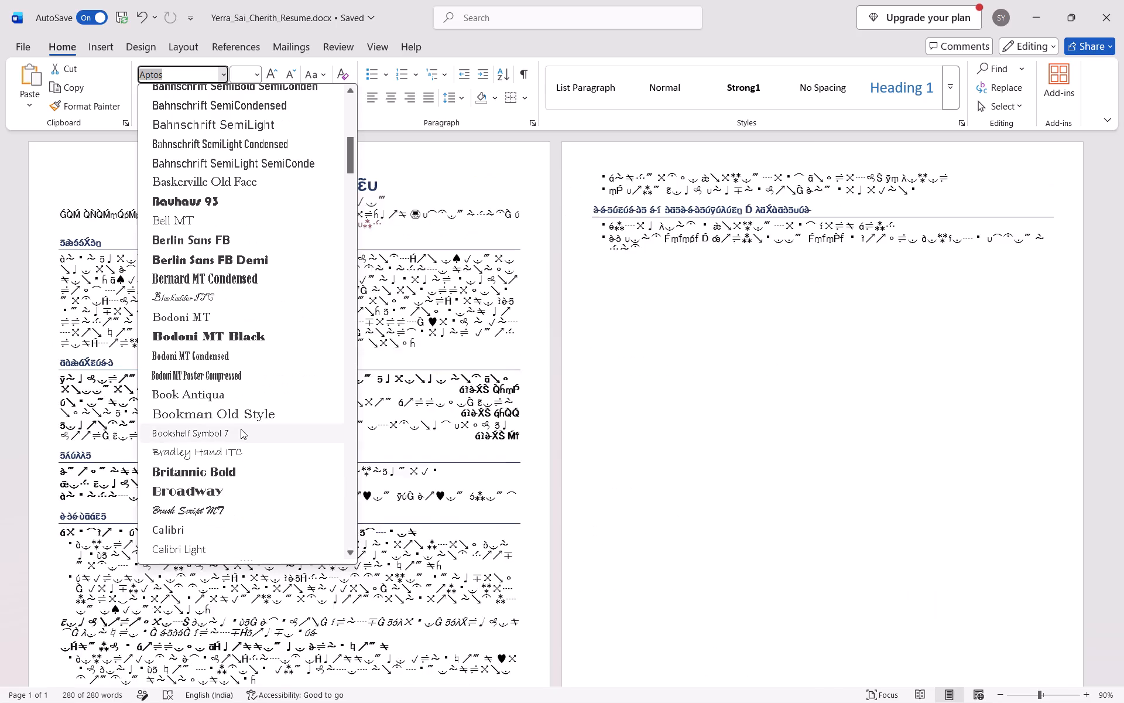
scroll(241, 401, "down", 1)
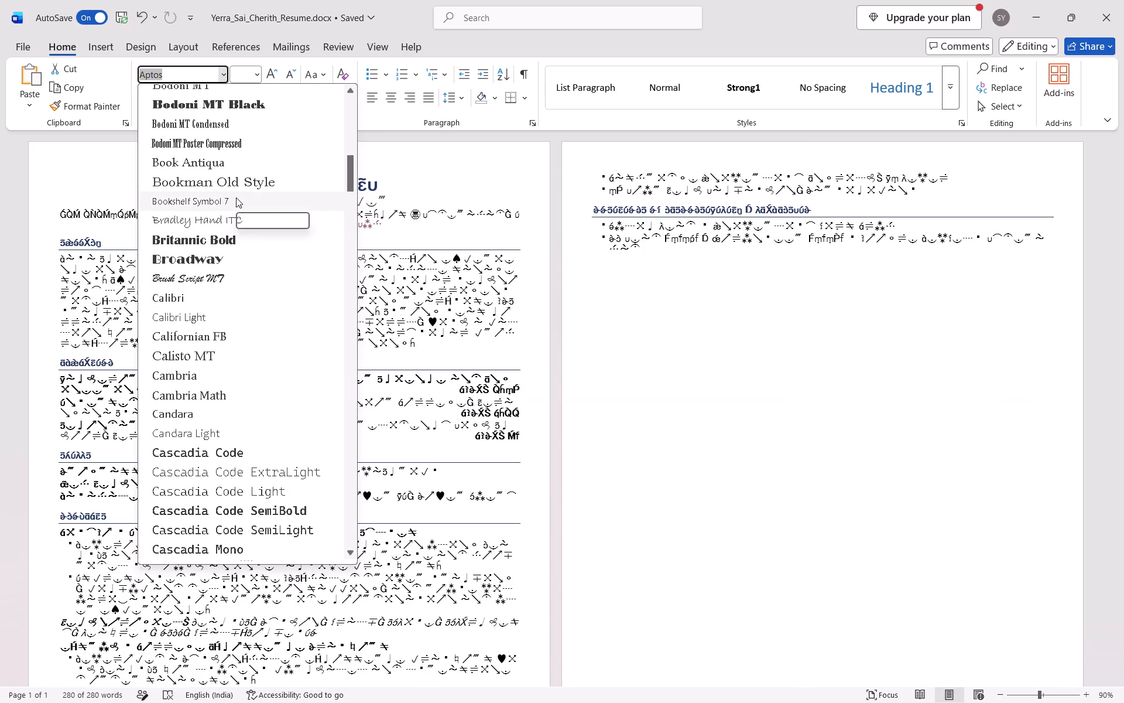
scroll(234, 214, "down", 1)
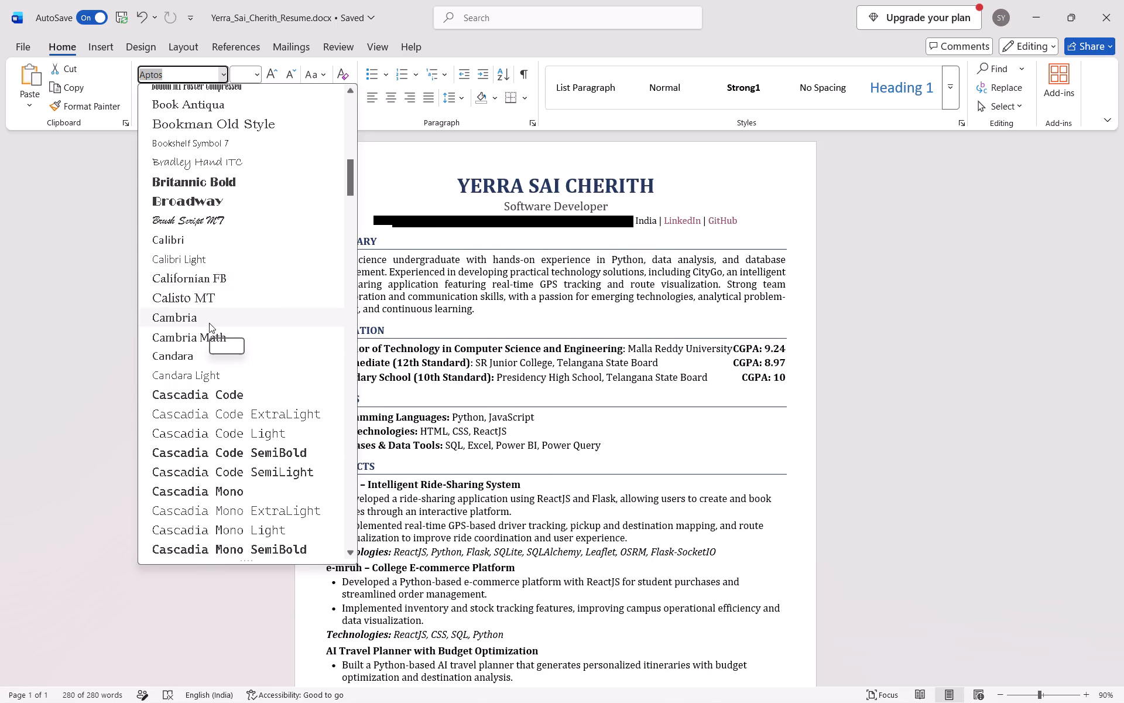
scroll(214, 280, "up", 4)
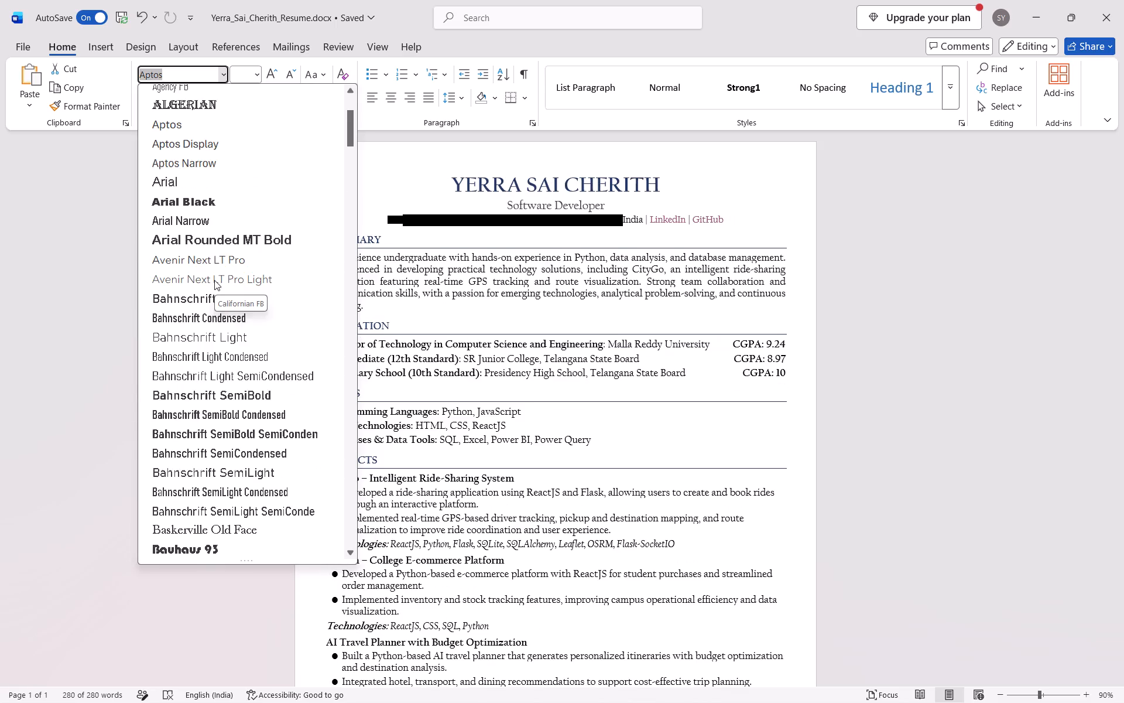
scroll(214, 280, "up", 1)
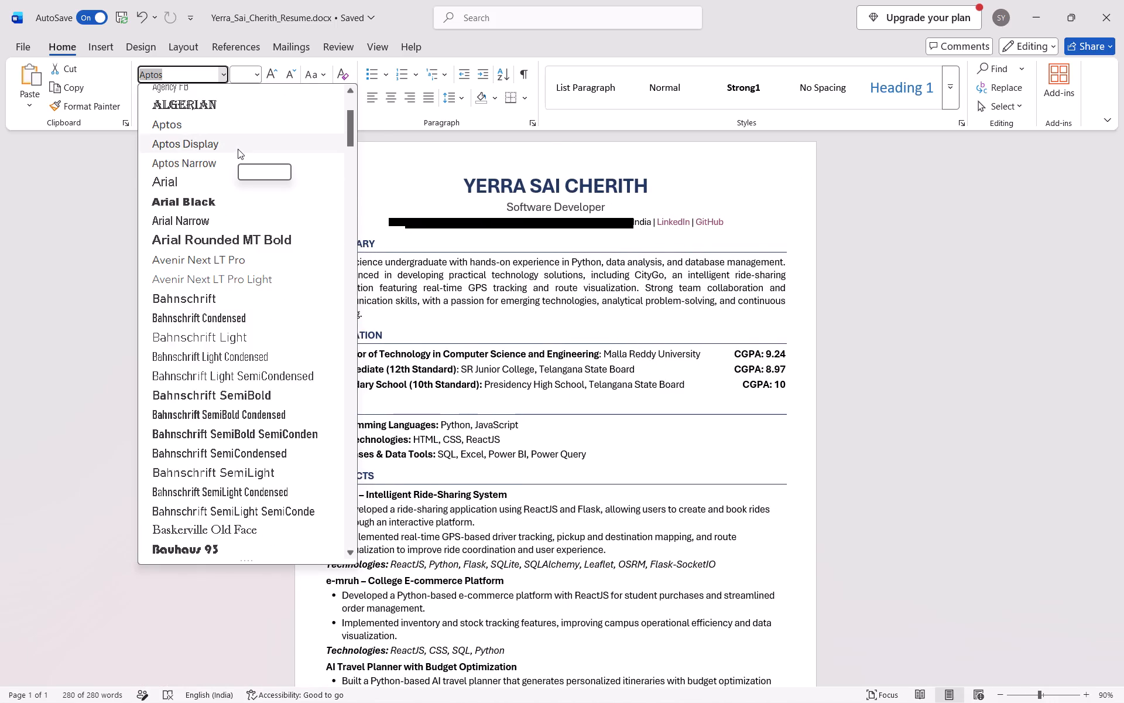
left_click(238, 149)
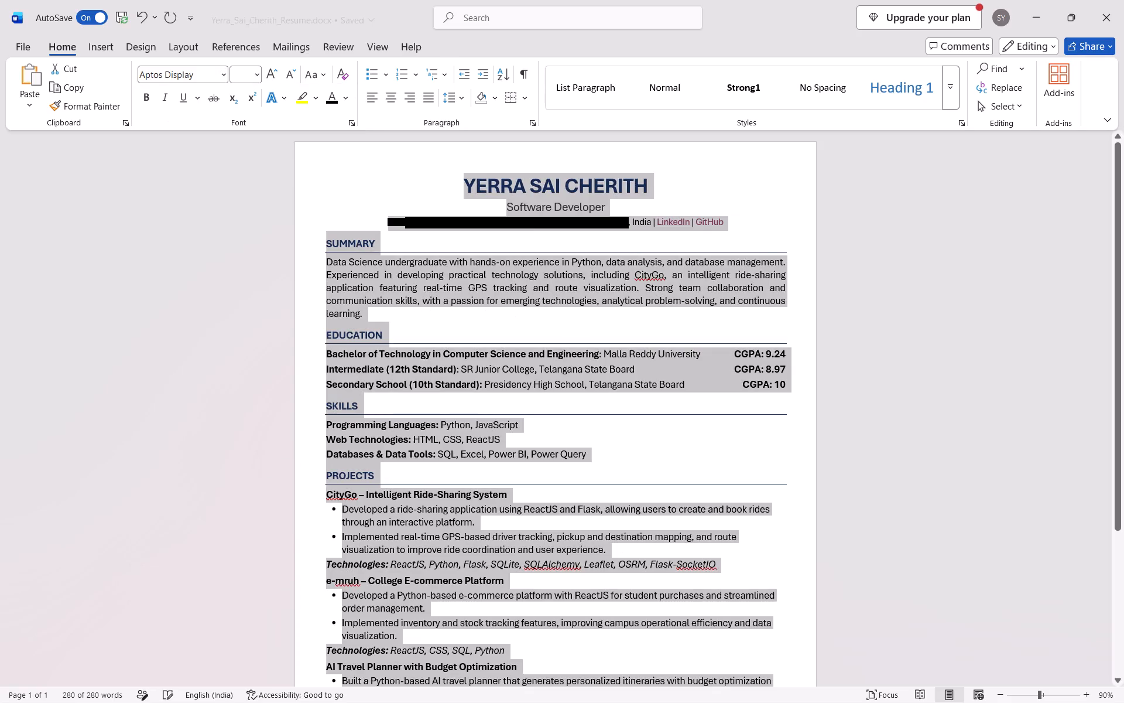
left_click(635, 358)
scroll(635, 358, "down", 5)
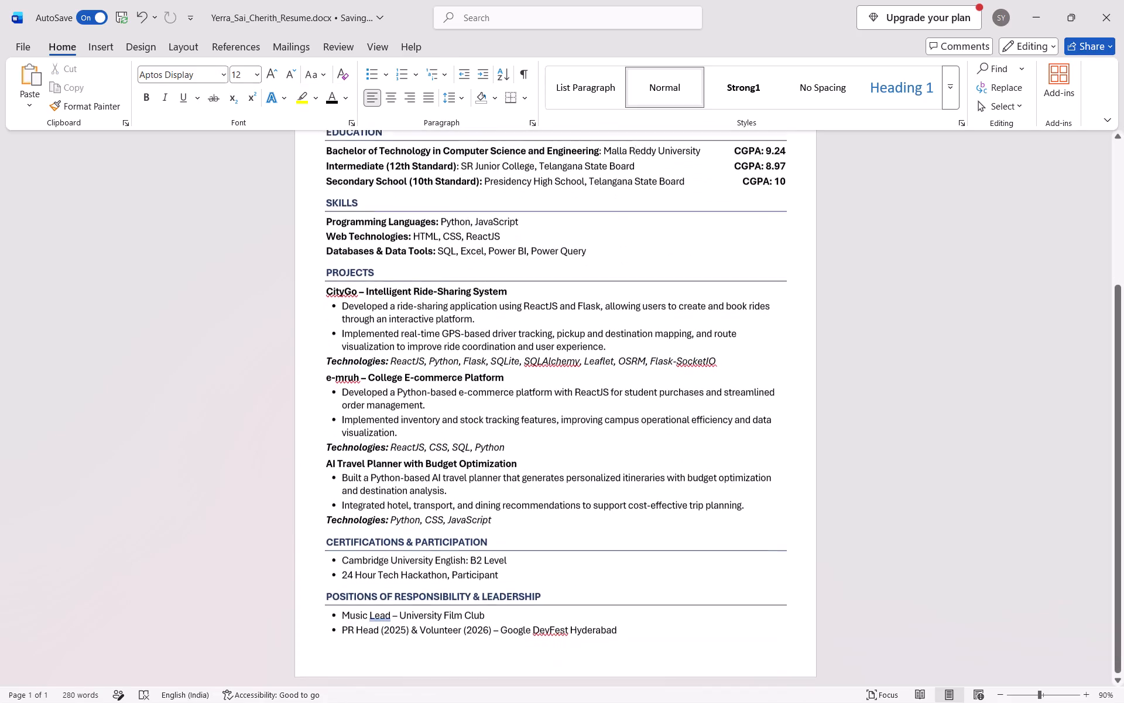
scroll(635, 358, "up", 6)
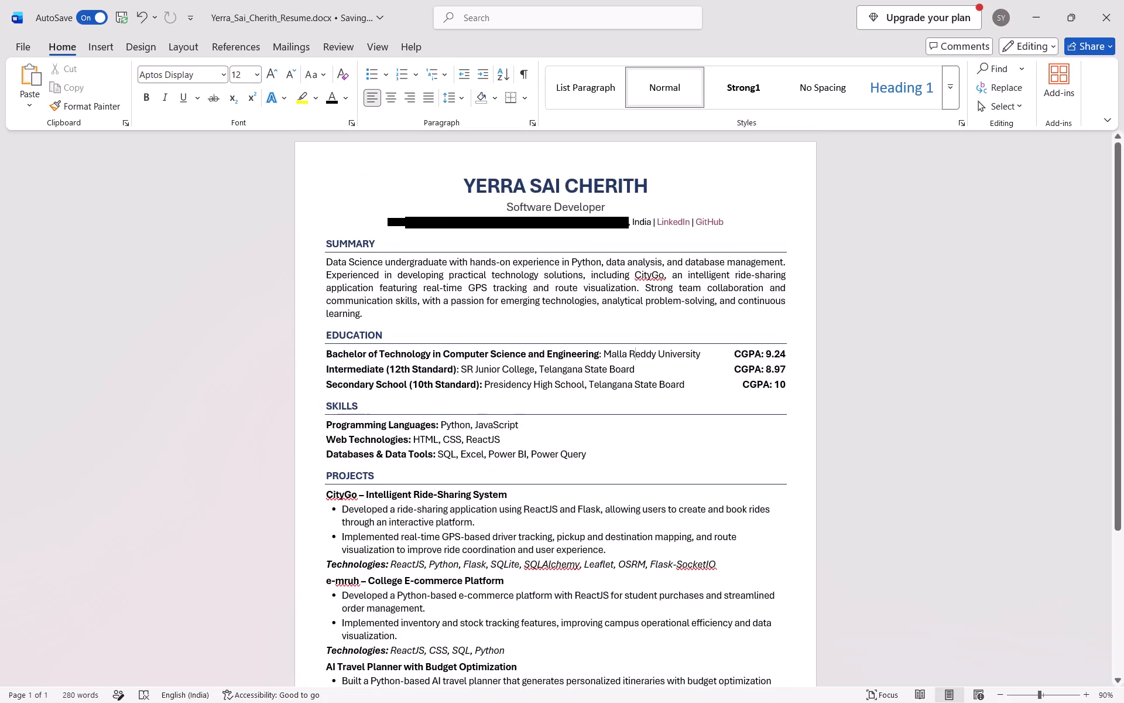
scroll(602, 527, "down", 1)
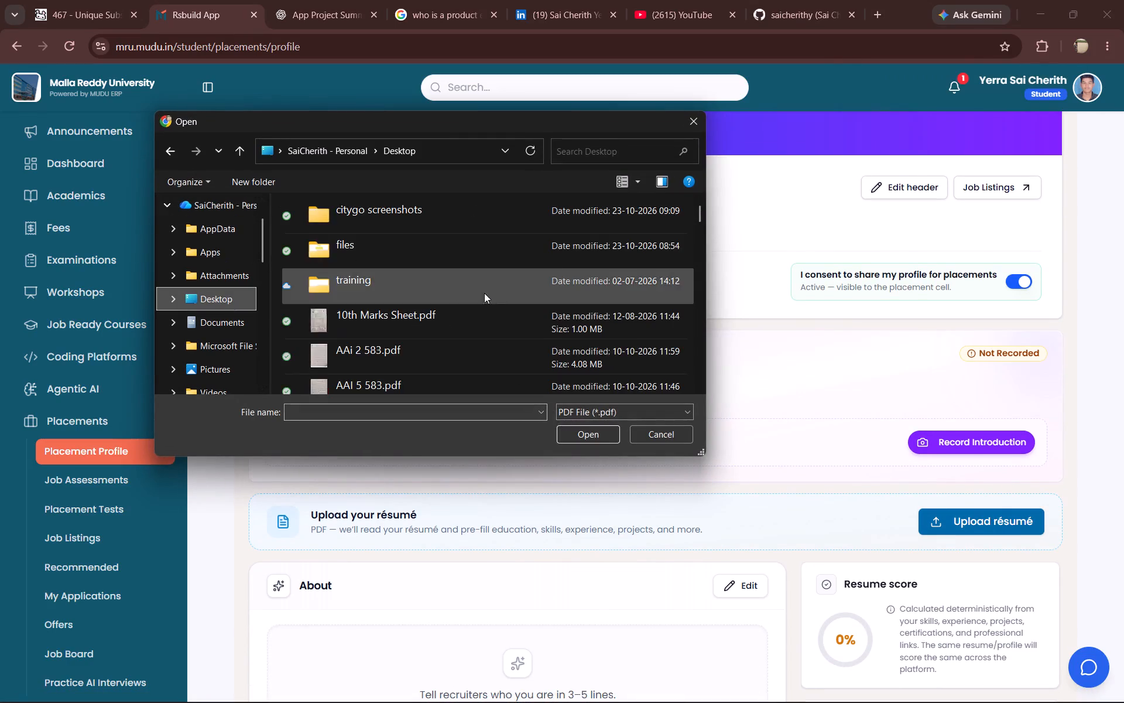
scroll(490, 296, "down", 19)
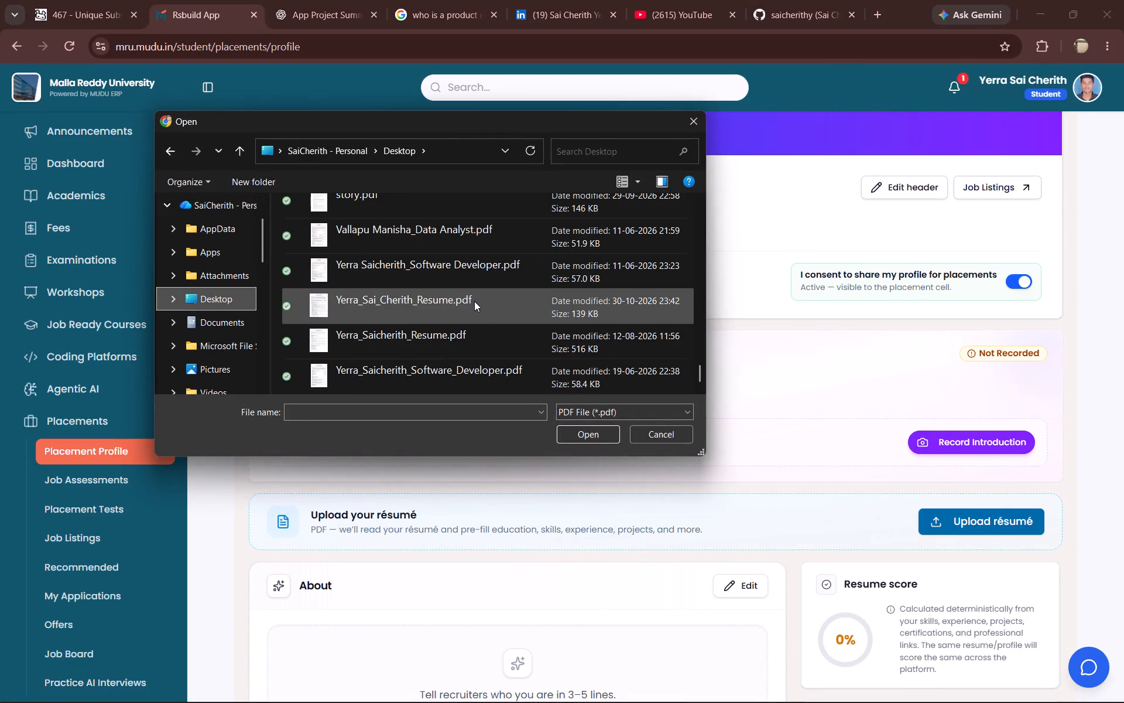
left_click(474, 301)
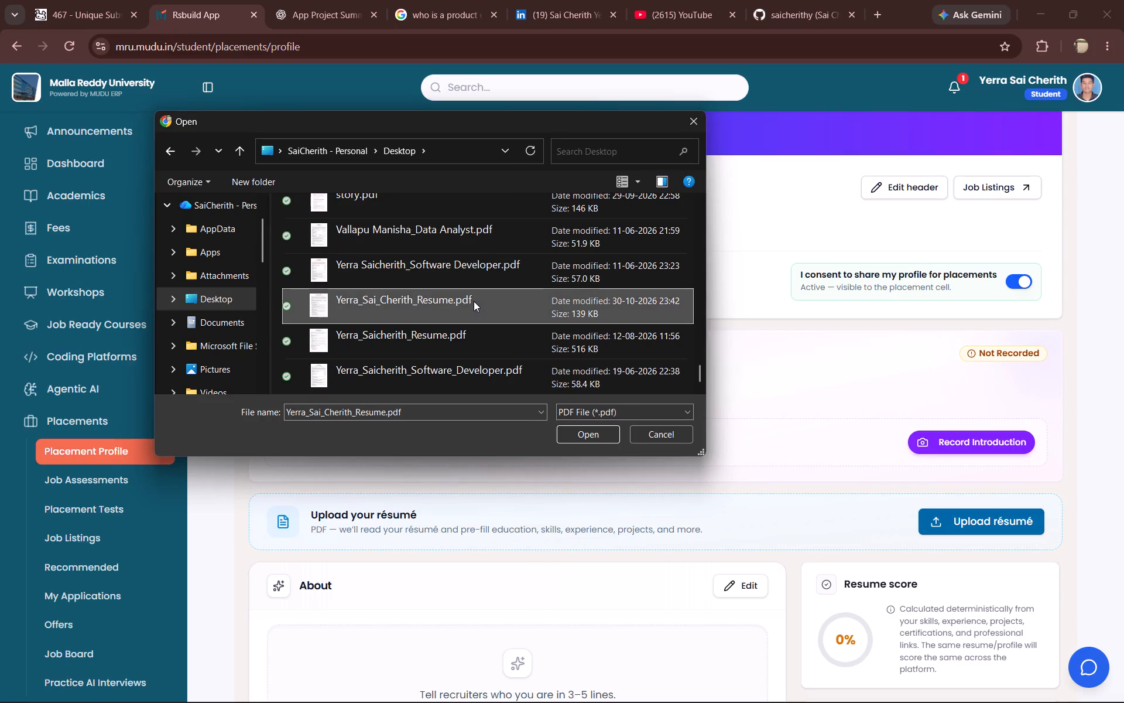
left_click(599, 436)
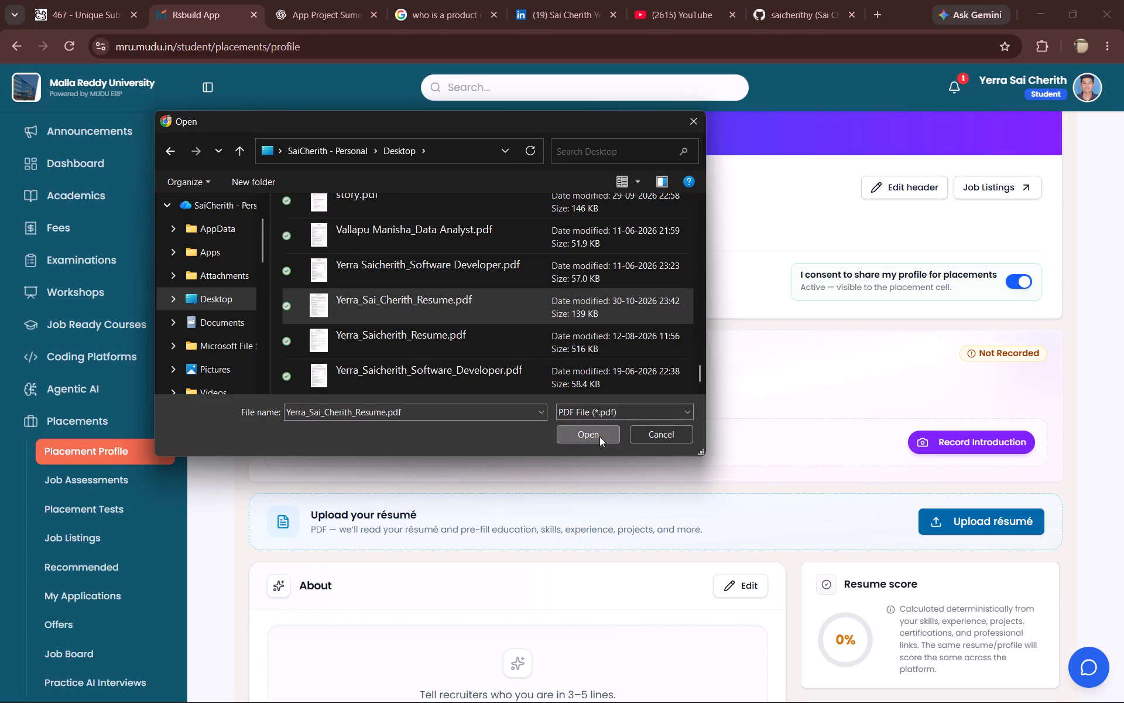
Review the profile sections filled from the résumé, from About through Links, along with the résumé score and AI Resume Coach.
scroll(715, 459, "down", 2)
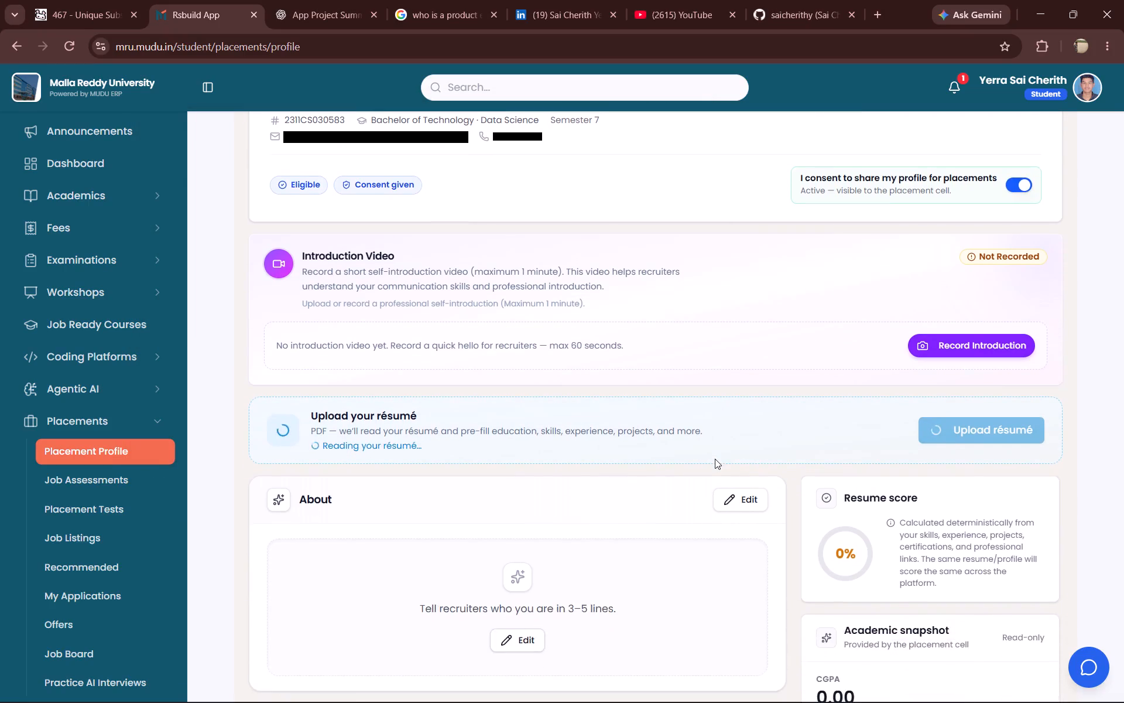
scroll(715, 459, "down", 1)
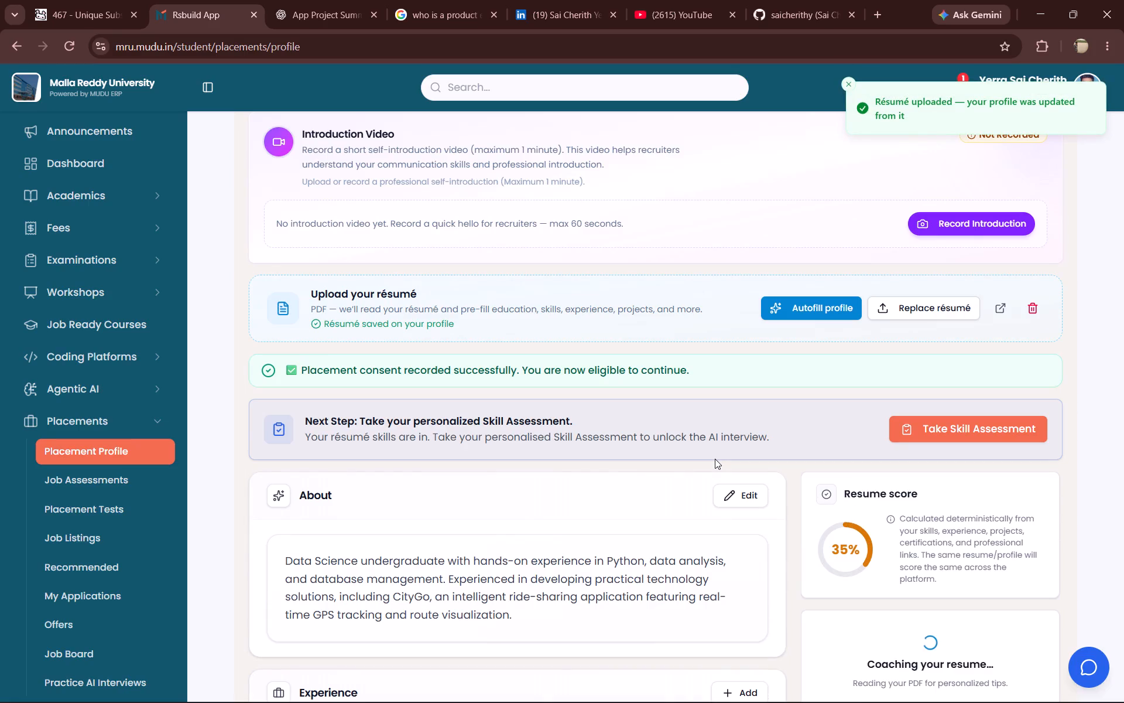
scroll(800, 419, "up", 4)
scroll(715, 377, "down", 3)
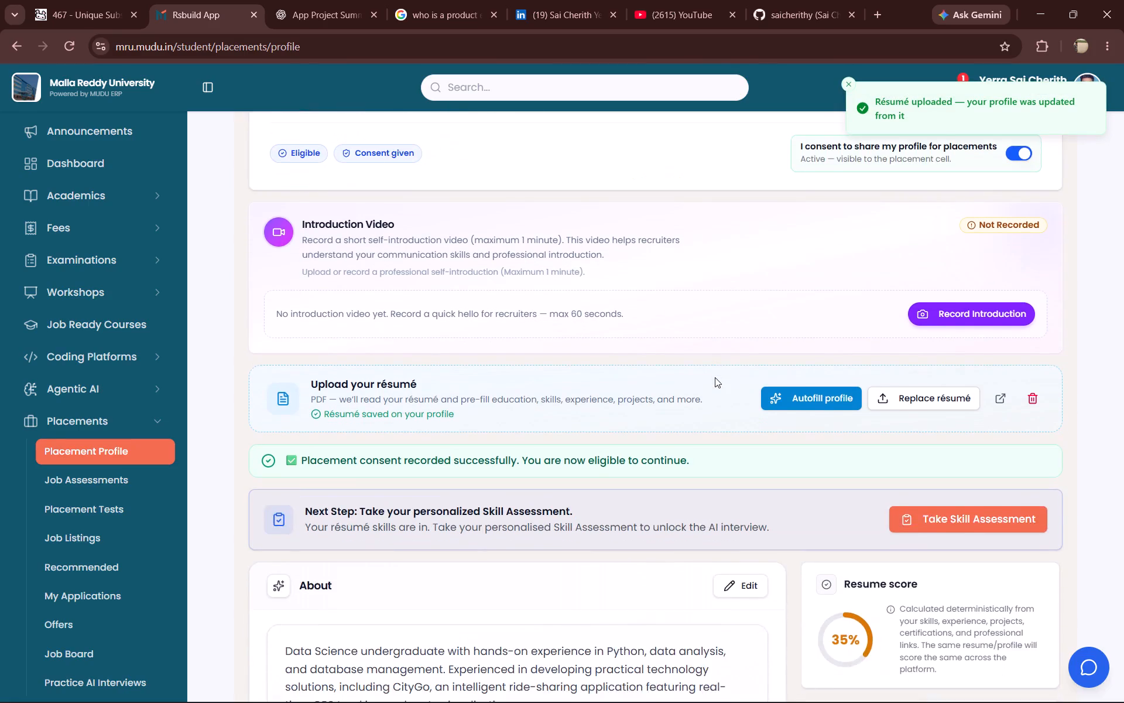
scroll(715, 377, "down", 4)
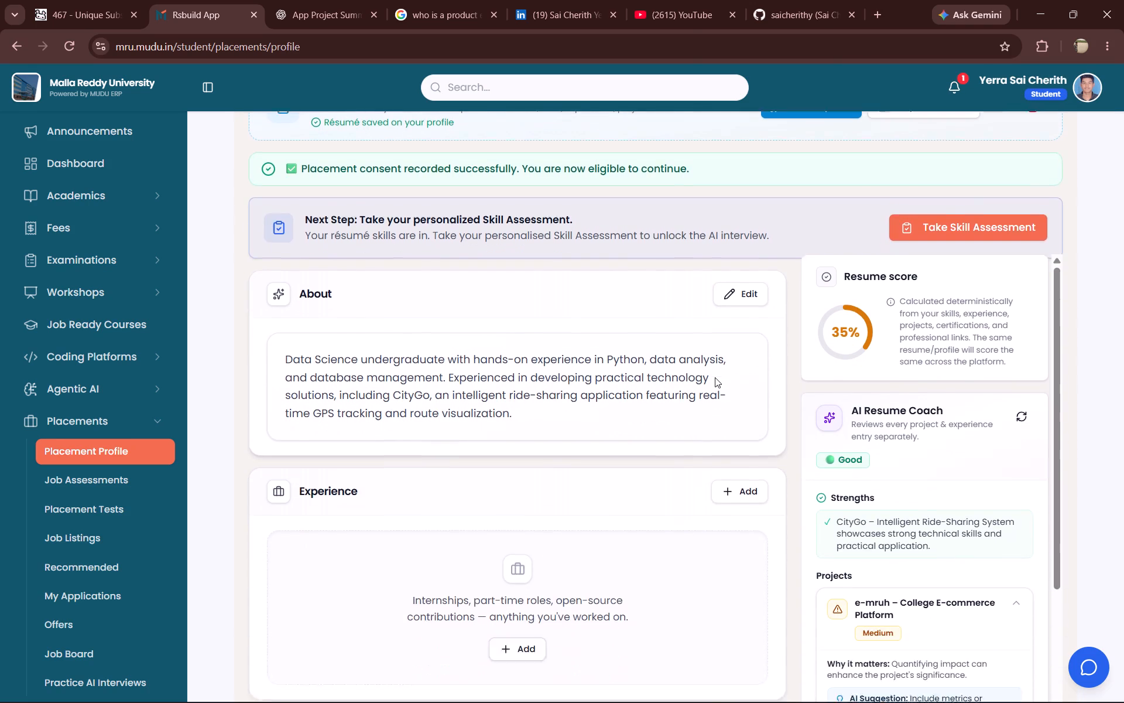
scroll(715, 377, "down", 5)
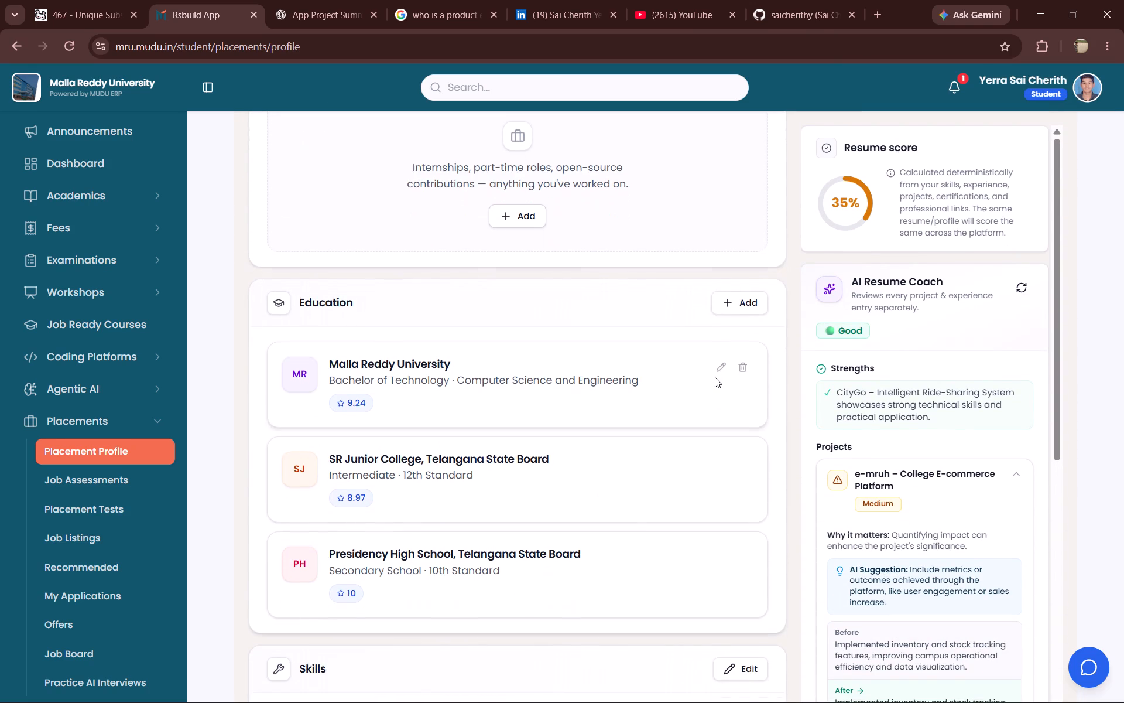
scroll(715, 377, "down", 4)
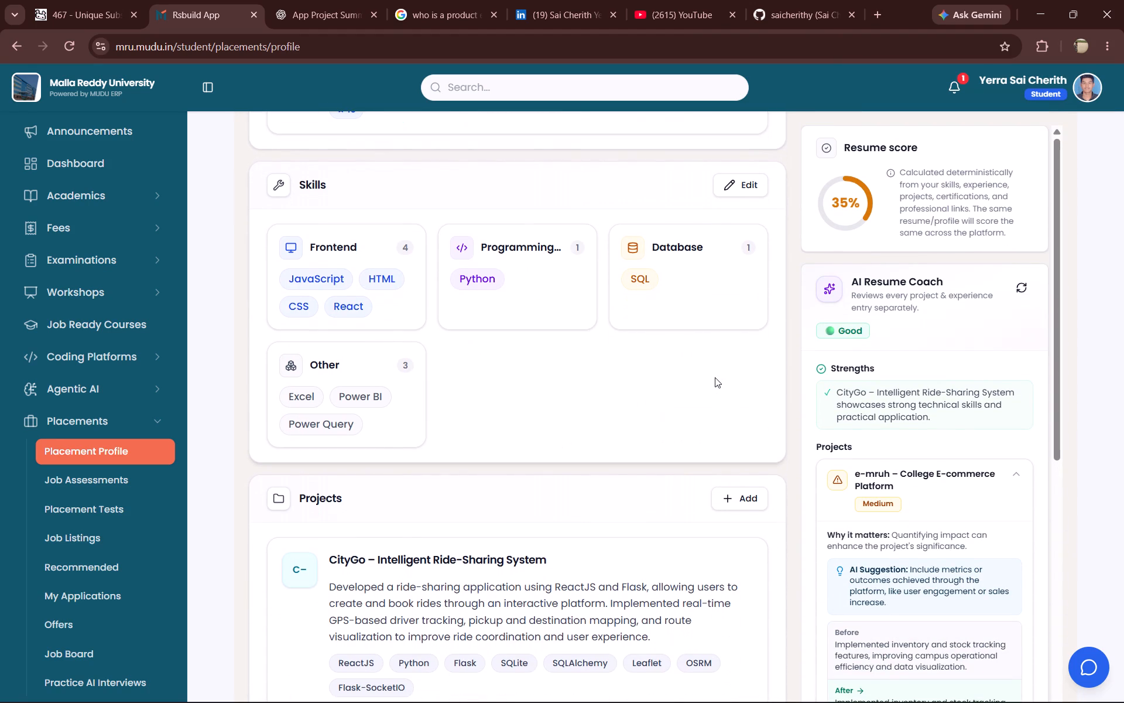
scroll(715, 377, "down", 4)
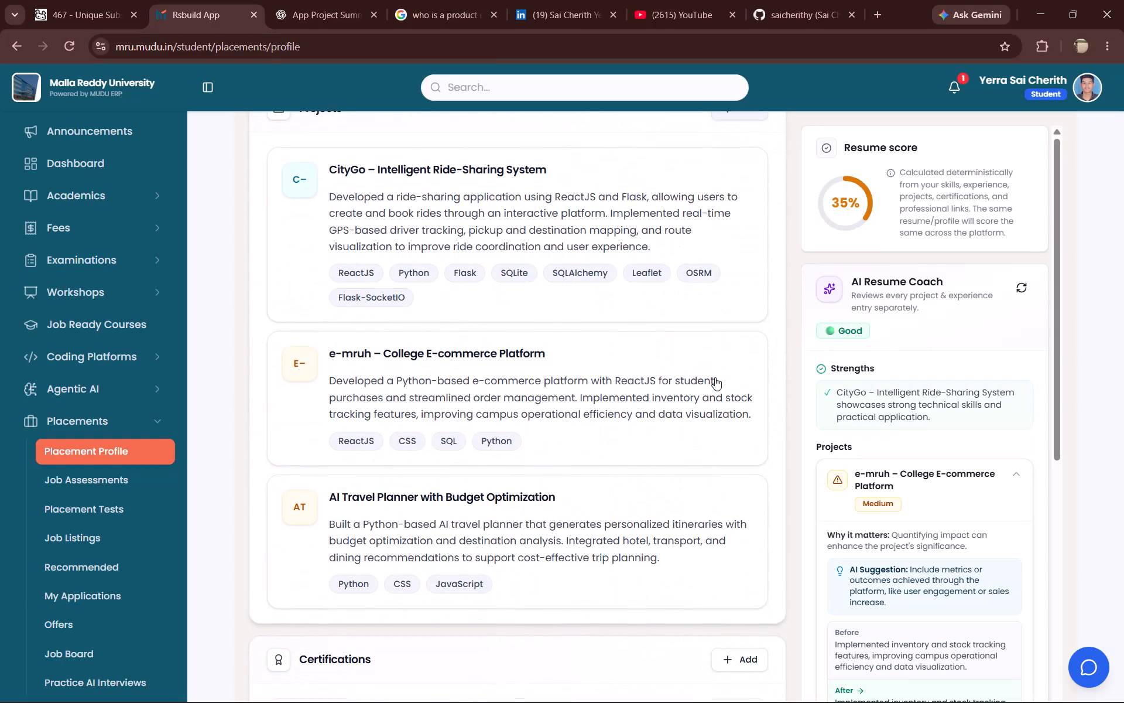
scroll(715, 377, "down", 5)
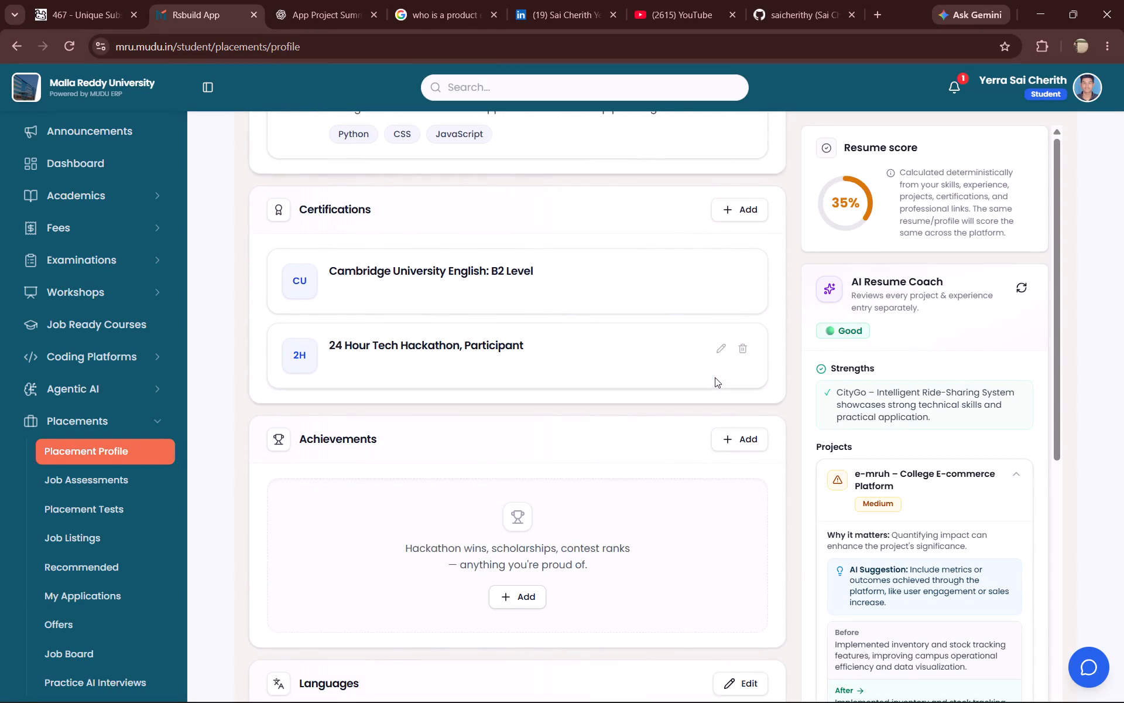
scroll(715, 377, "down", 1)
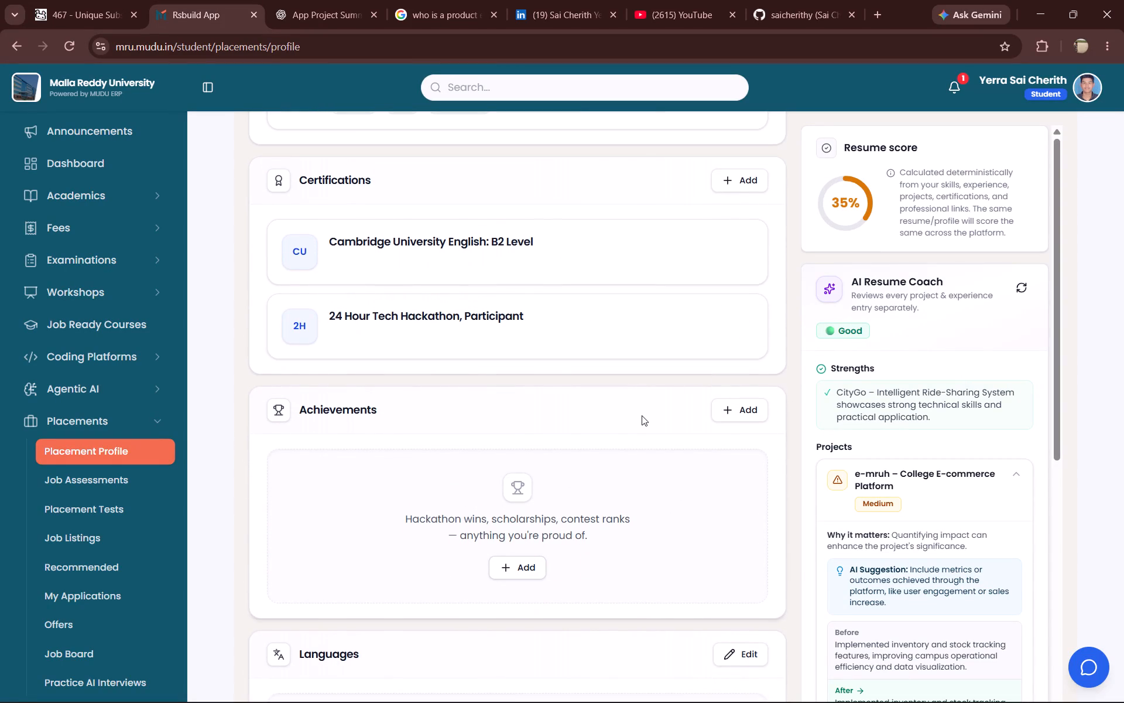
scroll(642, 415, "down", 7)
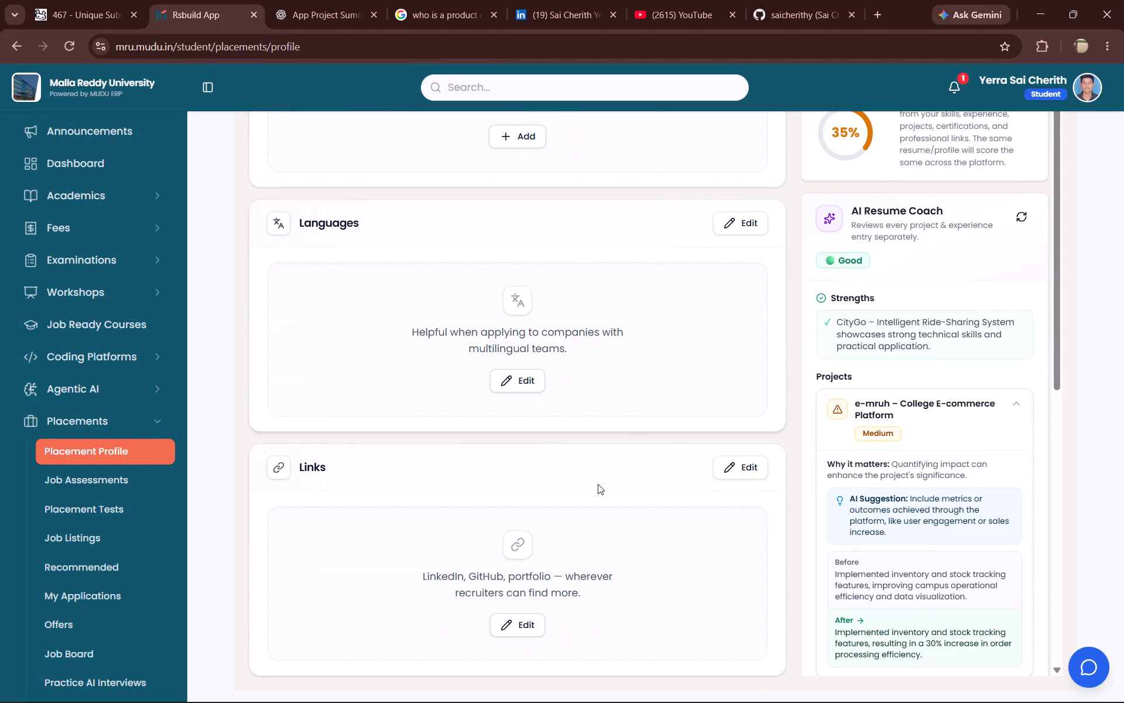
Open the placement profile's Links for editing and enter the previously copied LinkedIn profile URL as the LinkedIn link.
left_click(513, 622)
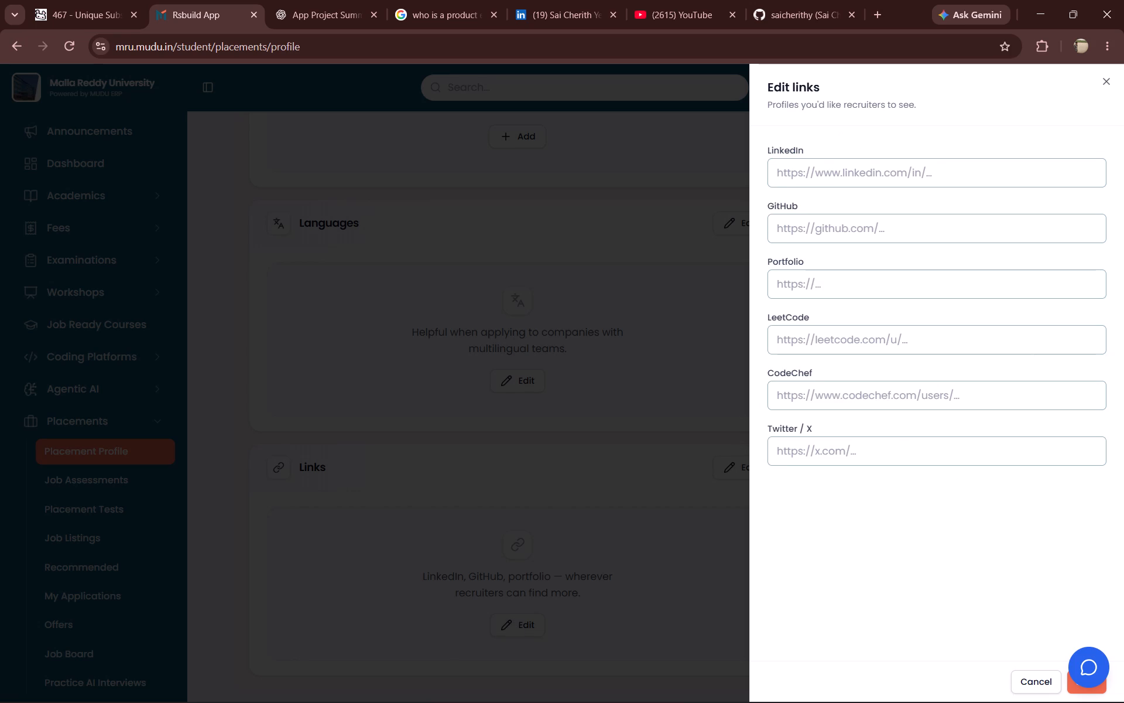
left_click(868, 168)
key("super+v")
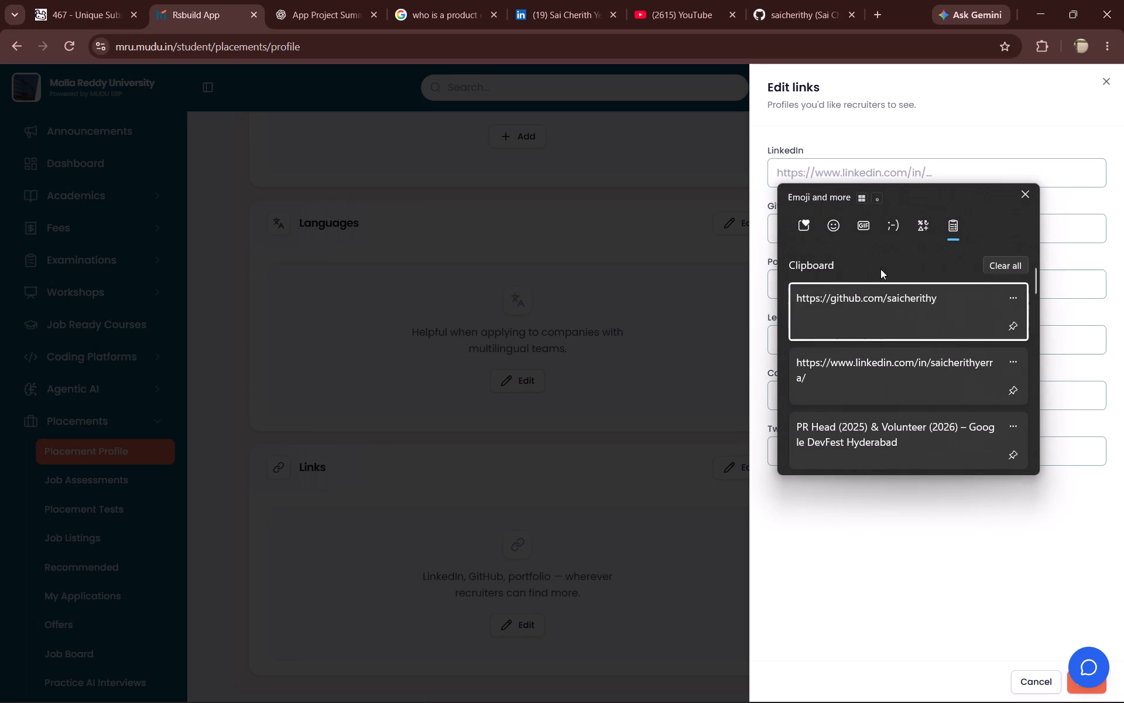
left_click(936, 376)
key("ctrl+v")
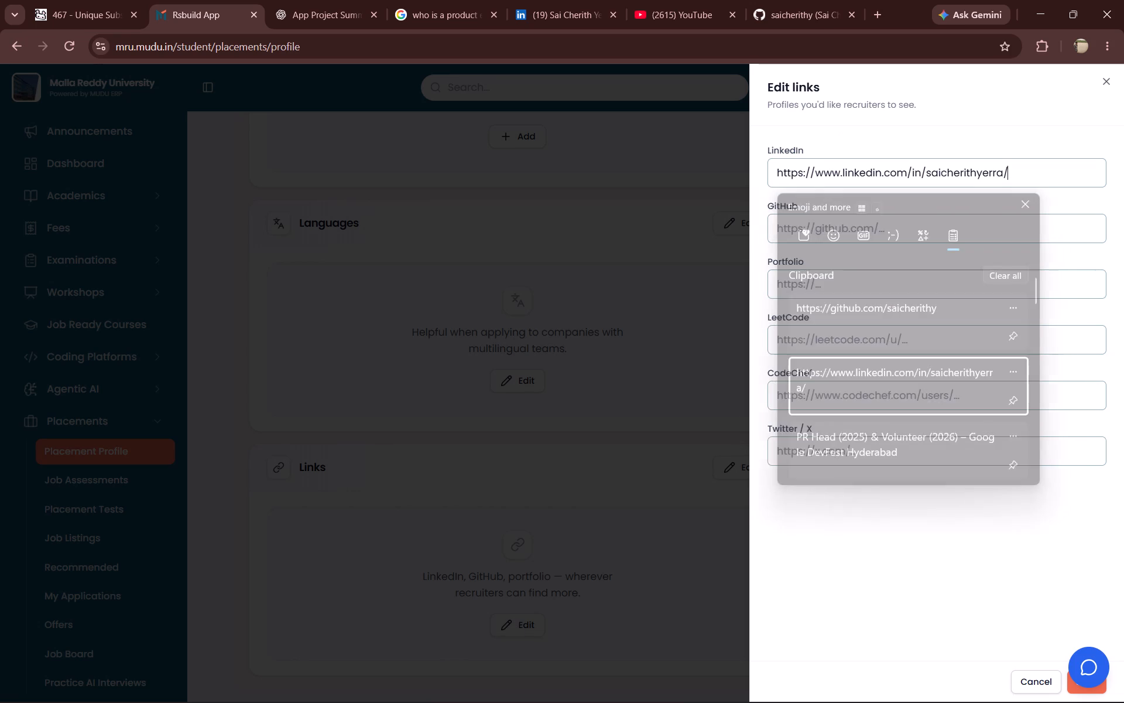
Enter the previously copied GitHub profile URL as the GitHub link, replacing any wrongly pasted address.
left_click(863, 227)
key("super+v")
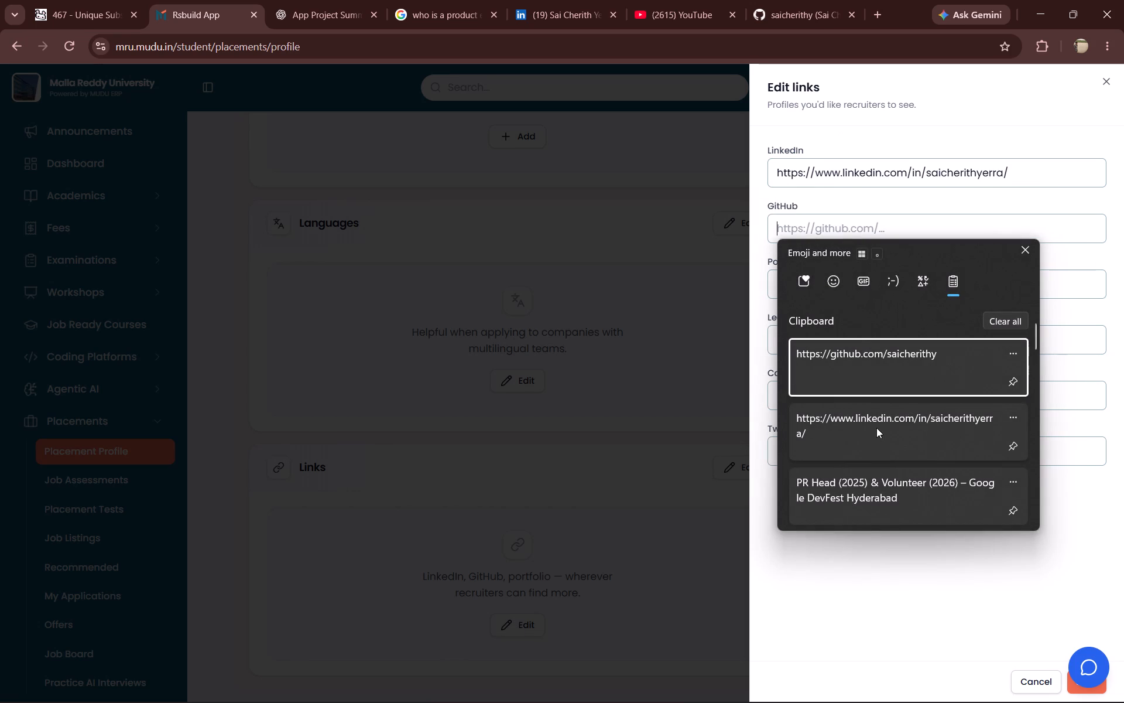
left_click(878, 434)
key("ctrl+v")
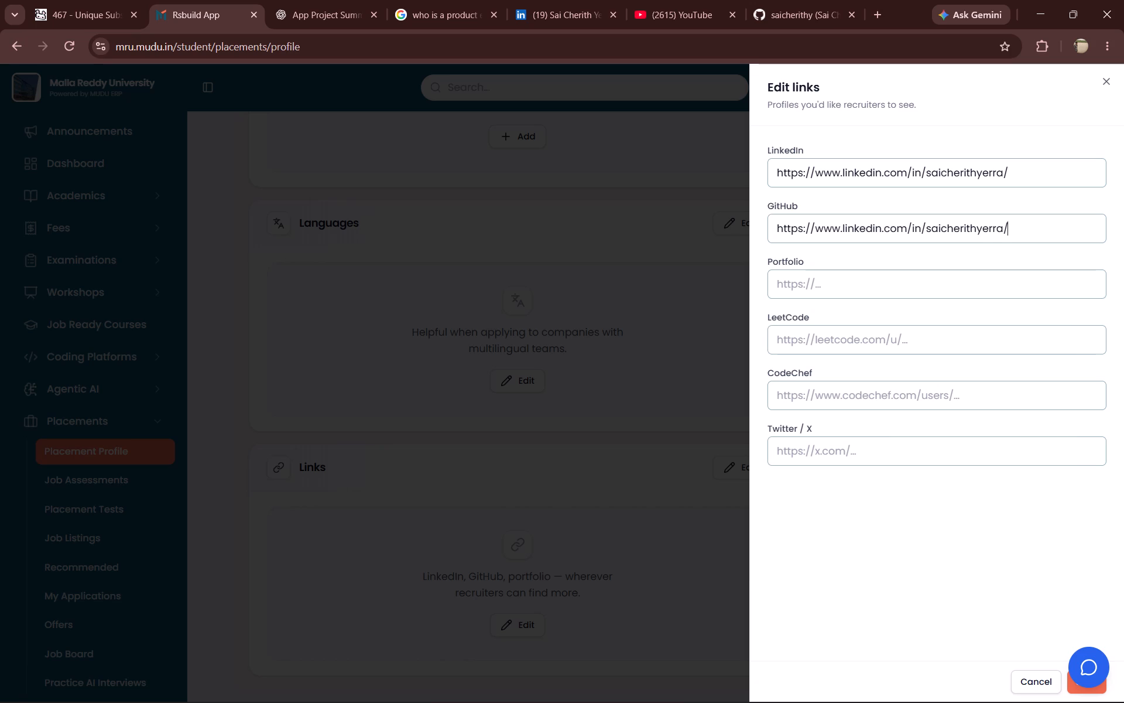
key("ctrl+z")
key("super+v")
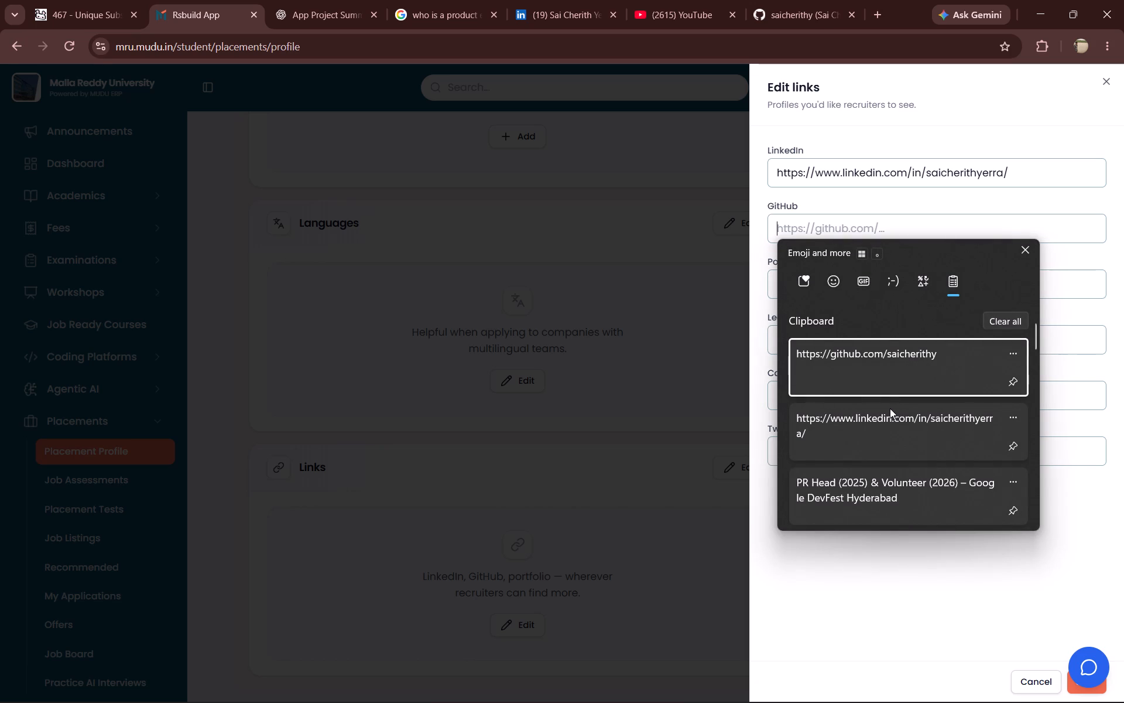
left_click(888, 360)
key("ctrl+v")
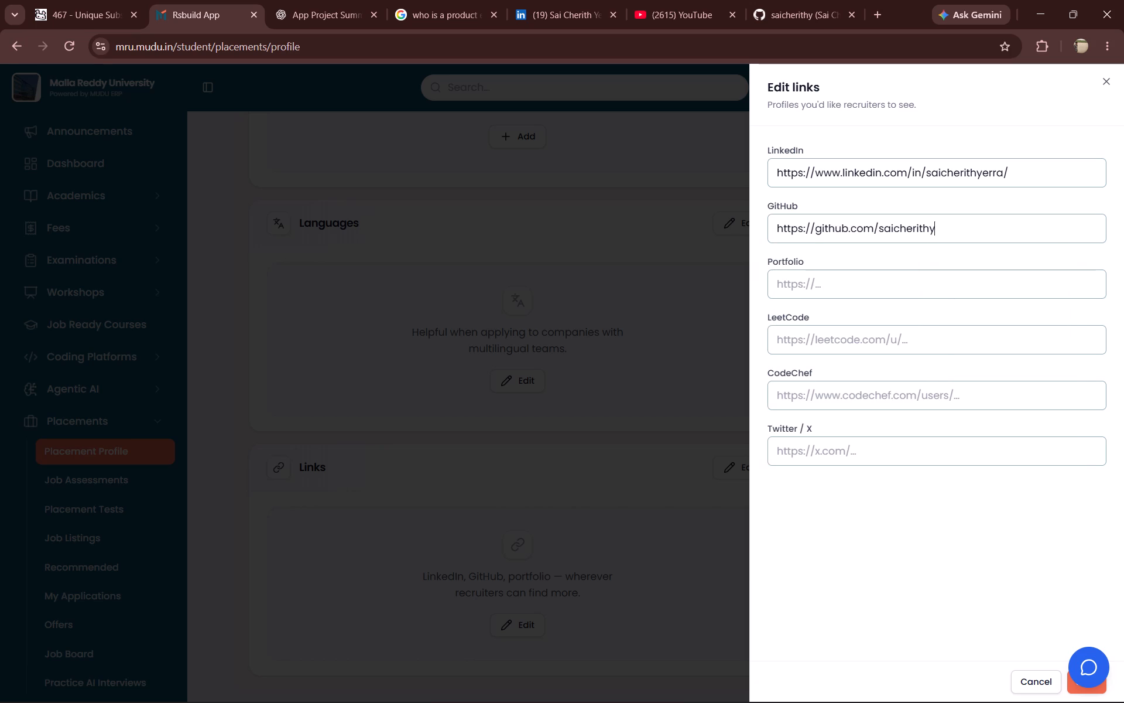
For the LeetCode link, open leetcode.com in a new browser tab and go to the signed-in account's profile page.
scroll(917, 336, "down", 1)
left_click(916, 336)
left_click(876, 11)
type("le")
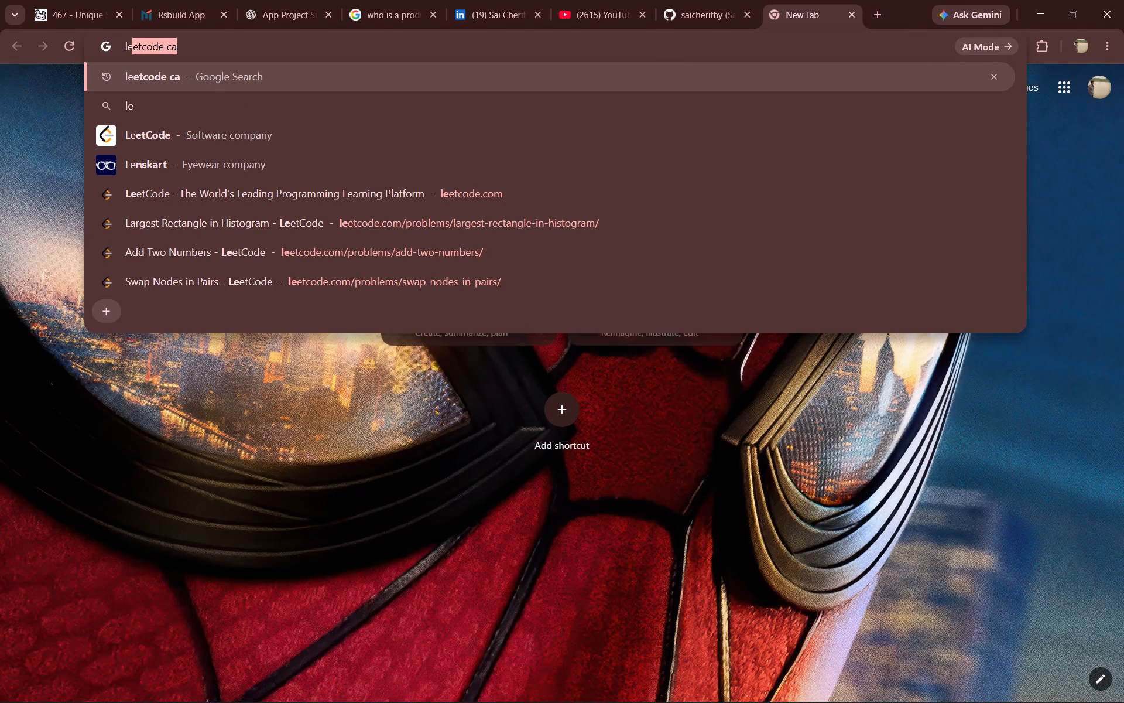
key("Down")
key("Down")
key("Down")
key("Down")
key("Return")
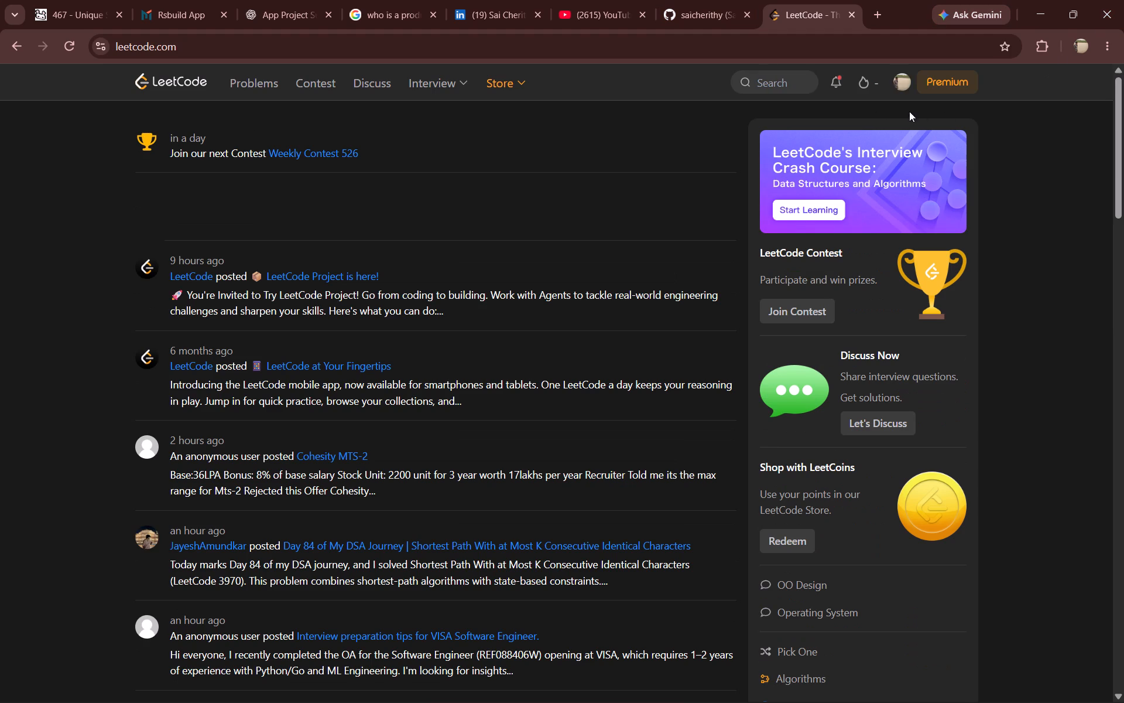
left_click(894, 74)
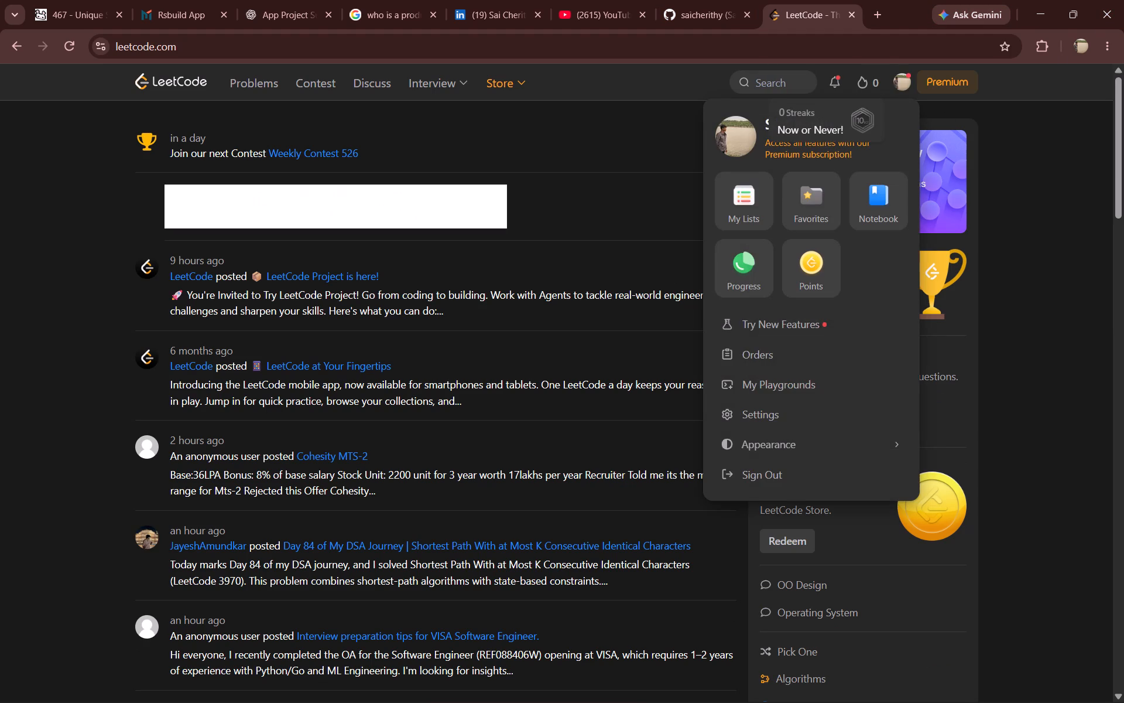
left_click(766, 122)
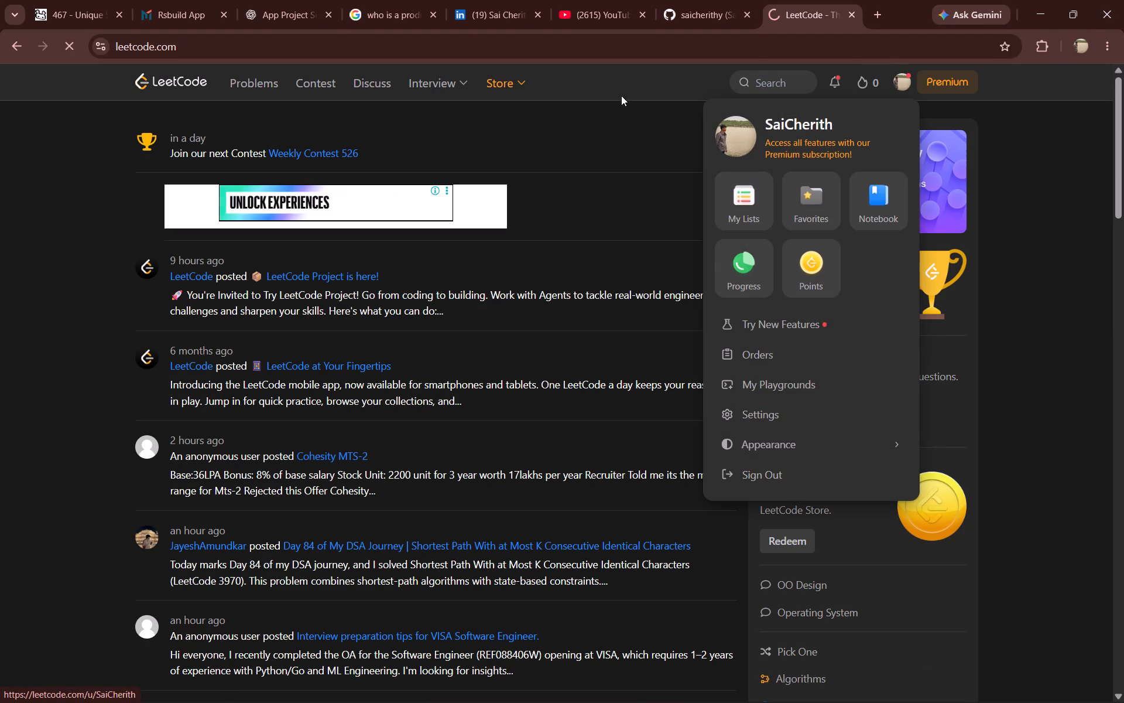
Copy the LeetCode profile page's URL, enter it as the LeetCode link in the placement profile, and save the links.
left_click(352, 38)
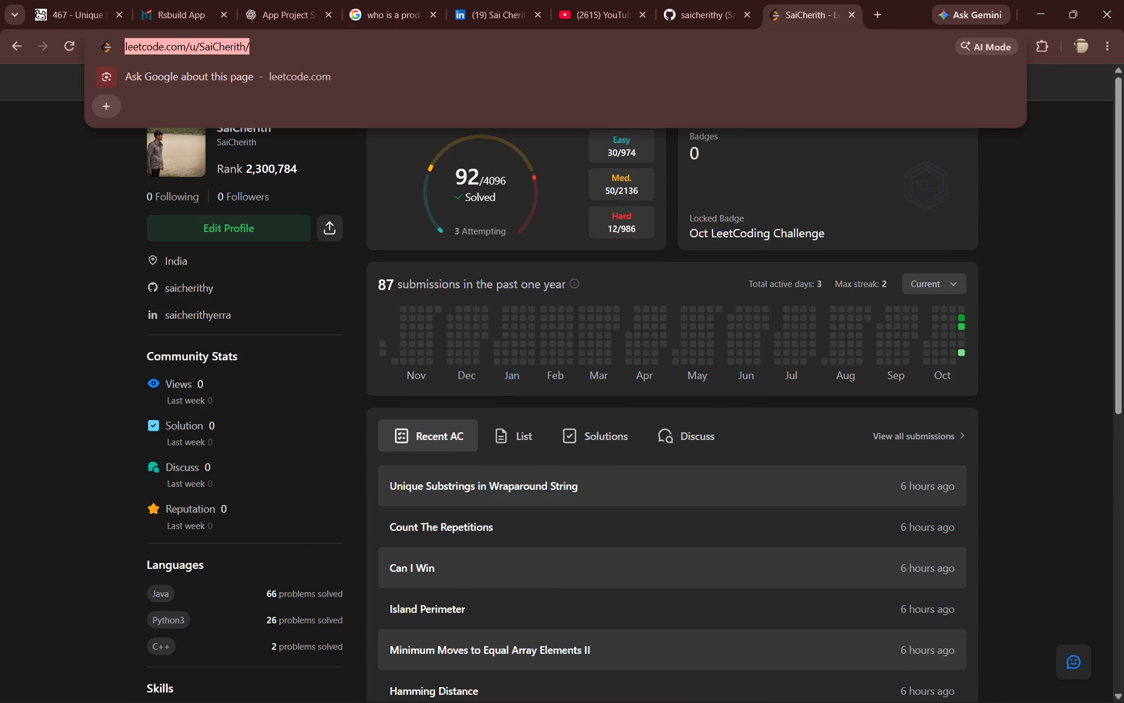
key("ctrl+c")
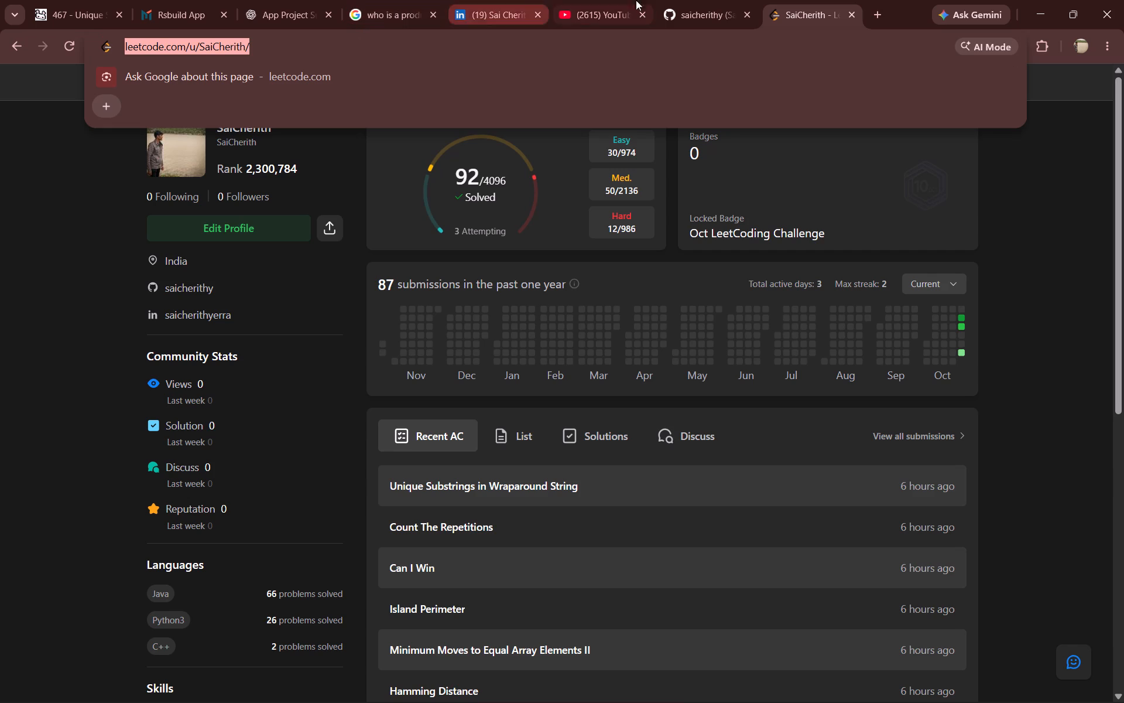
left_click(157, 0)
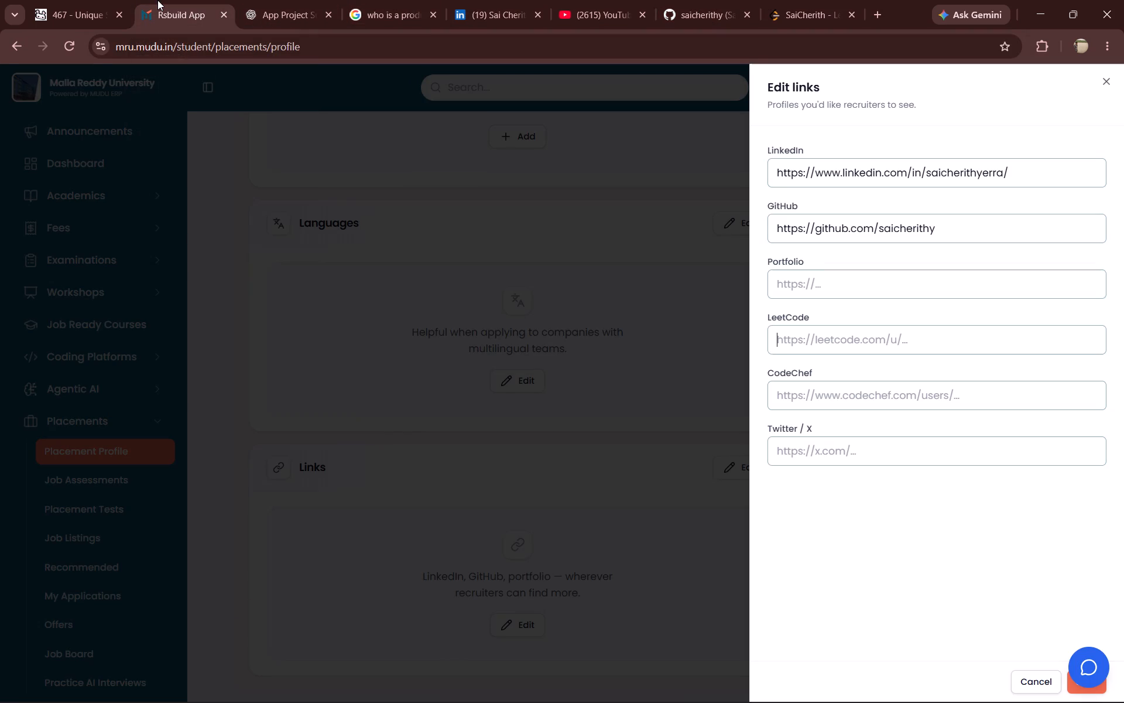
key("ctrl+v")
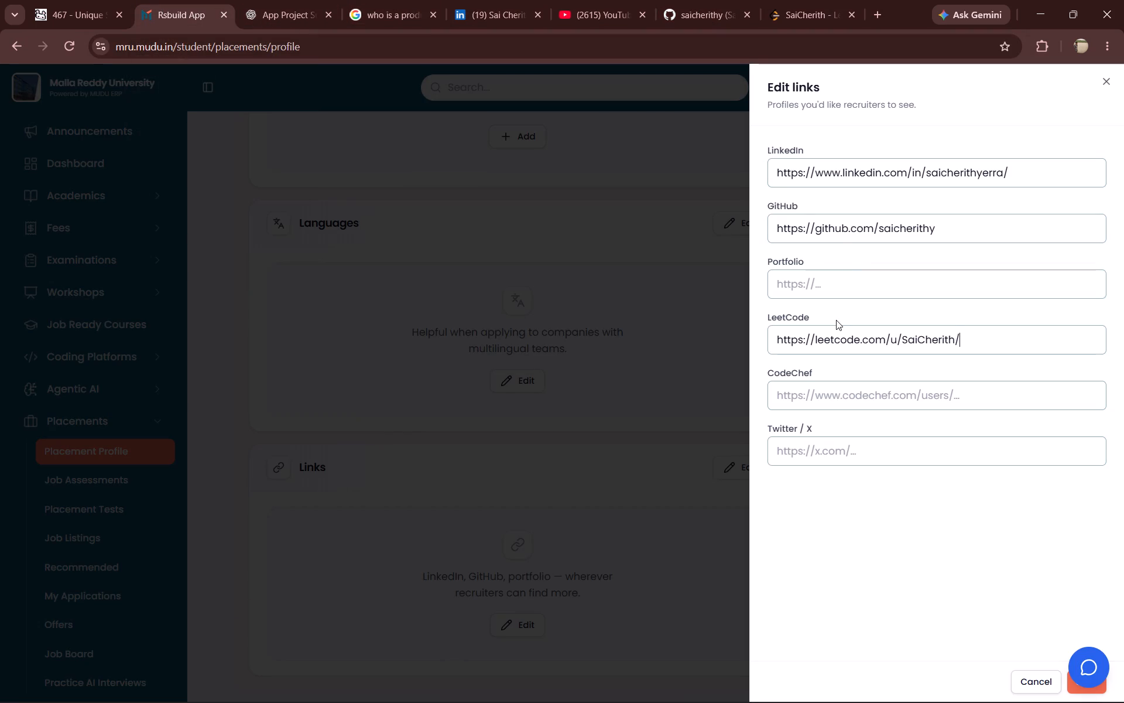
left_click(904, 431)
left_click(1082, 691)
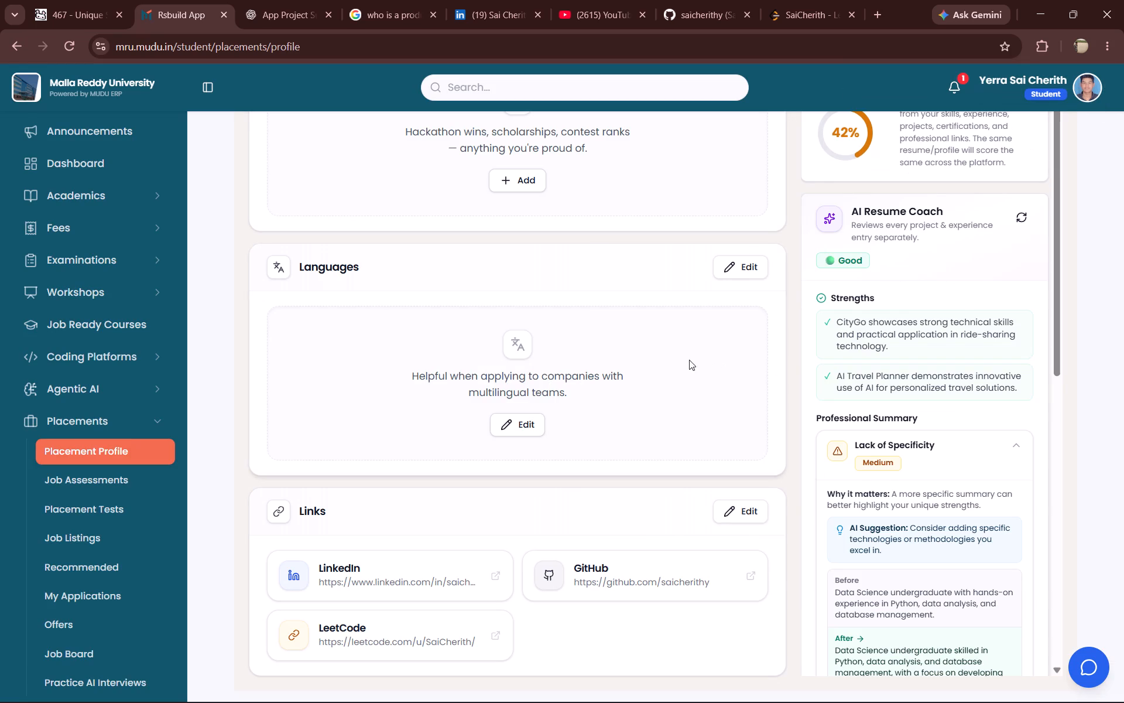
Open the placement profile's Languages for editing, enter English at the Fluent level, and add a second language row.
scroll(673, 357, "down", 2)
scroll(673, 357, "up", 2)
scroll(673, 357, "down", 1)
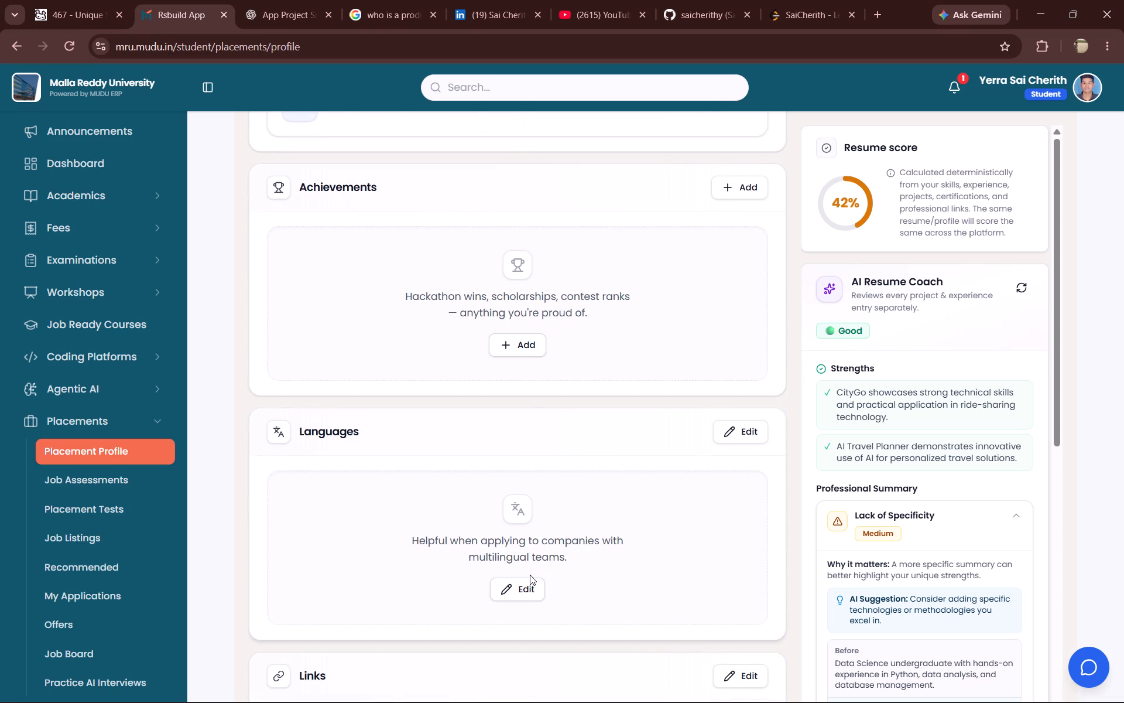
left_click(518, 586)
type("engl")
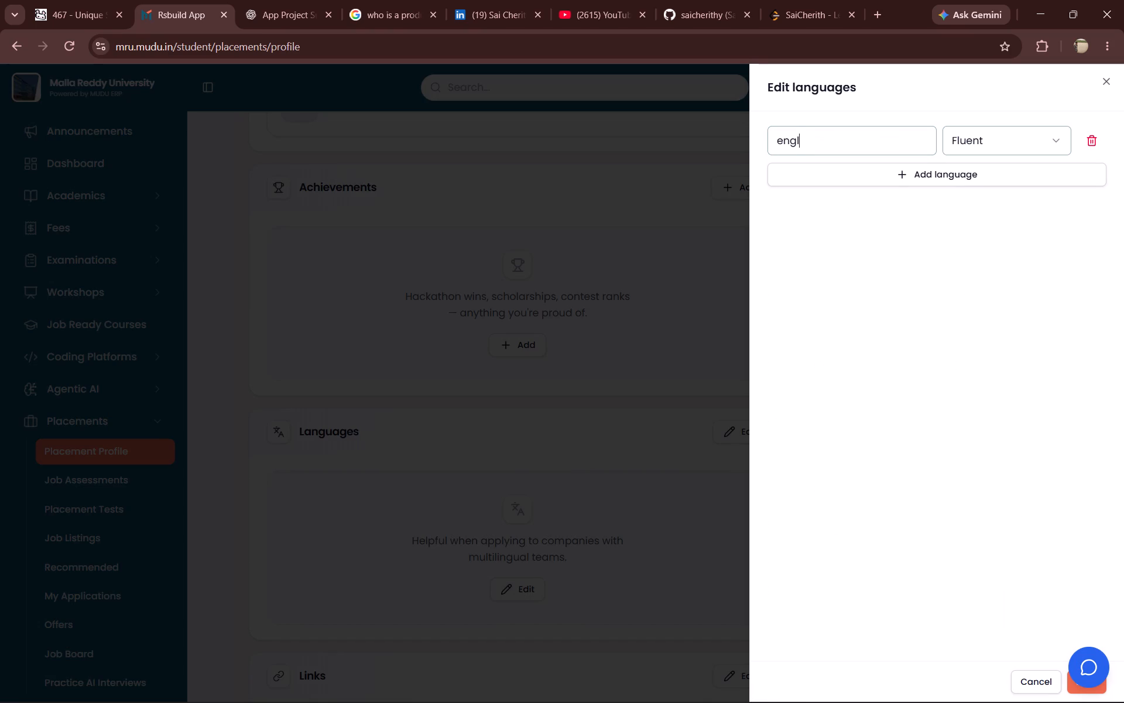
key("BackSpace")
key("BackSpace")
key("BackSpace")
key("BackSpace")
key("BackSpace")
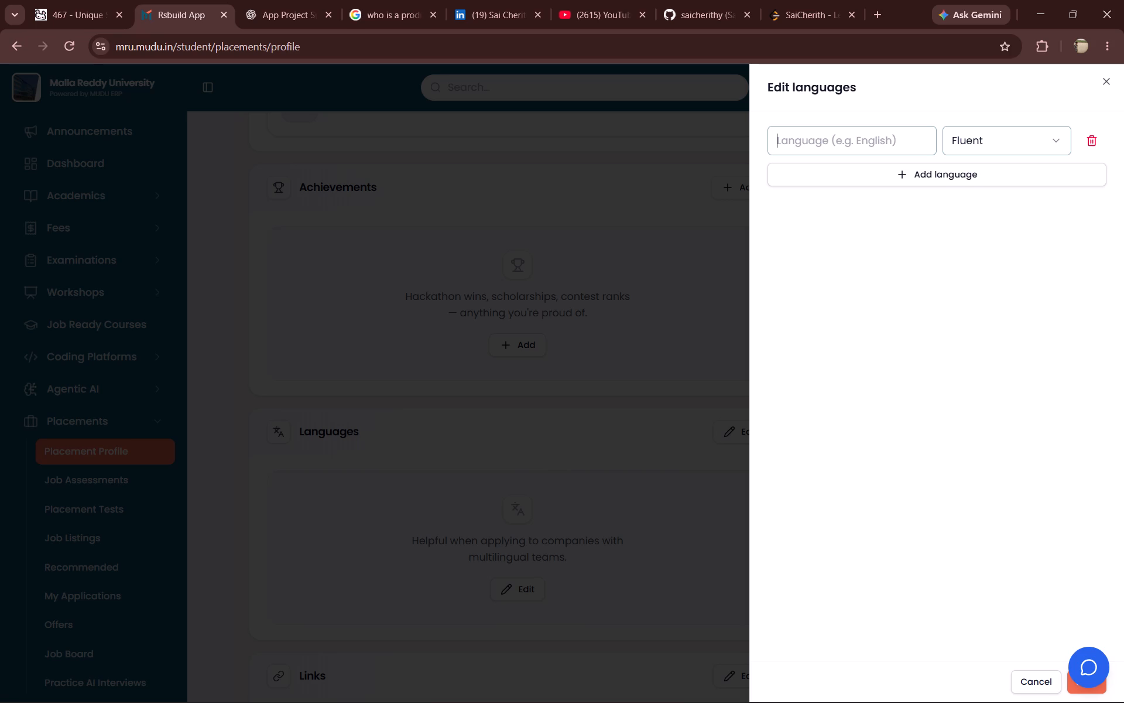
left_click(928, 181)
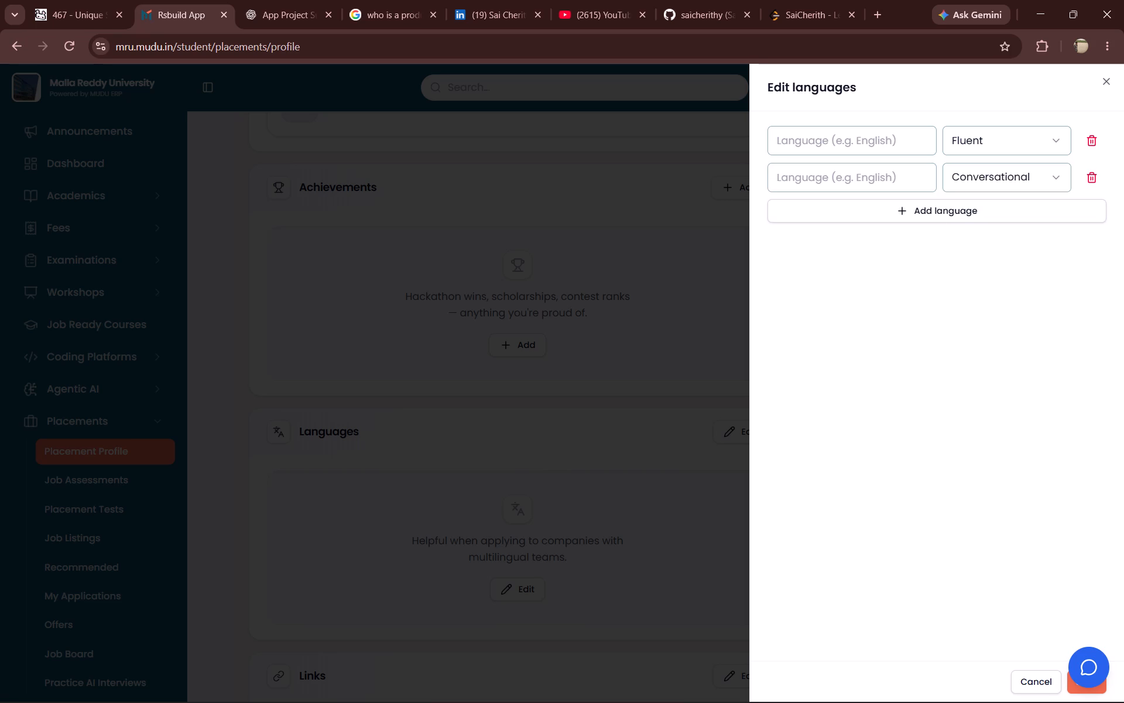
left_click(890, 153)
type("EWng")
key("BackSpace")
key("BackSpace")
key("BackSpace")
type("nglish")
Enter Telugu as the second language with proficiency Native / Bilingual.
left_click(892, 183)
type("Telugu")
left_click(995, 168)
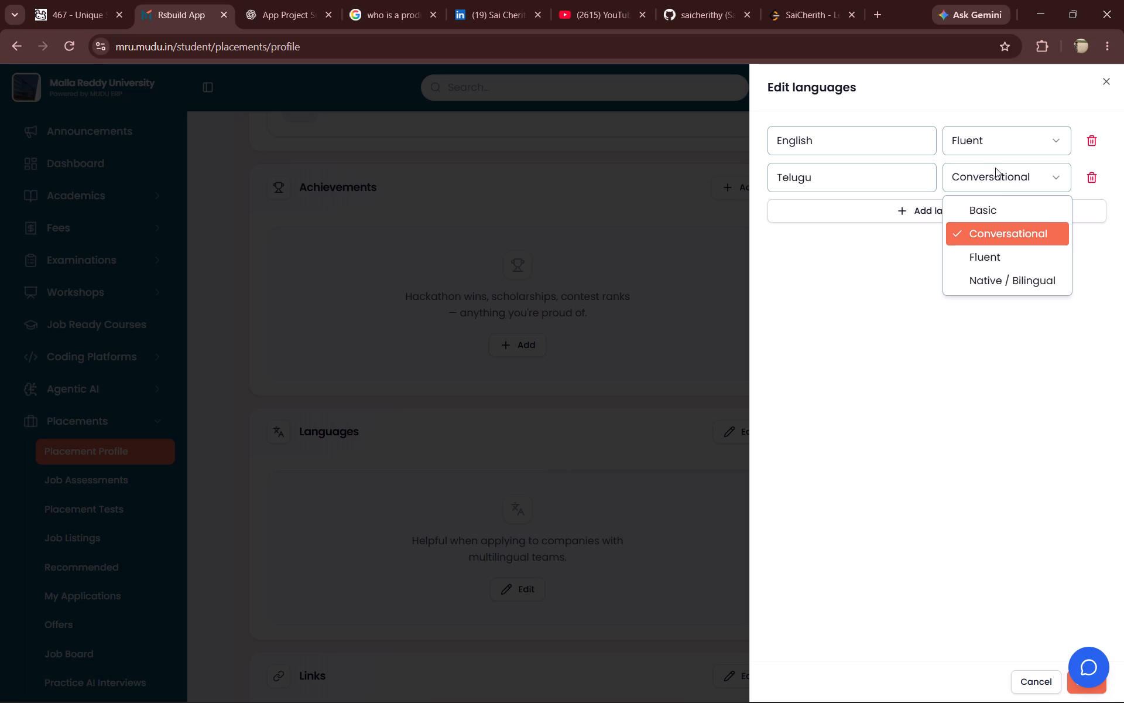
left_click(1020, 273)
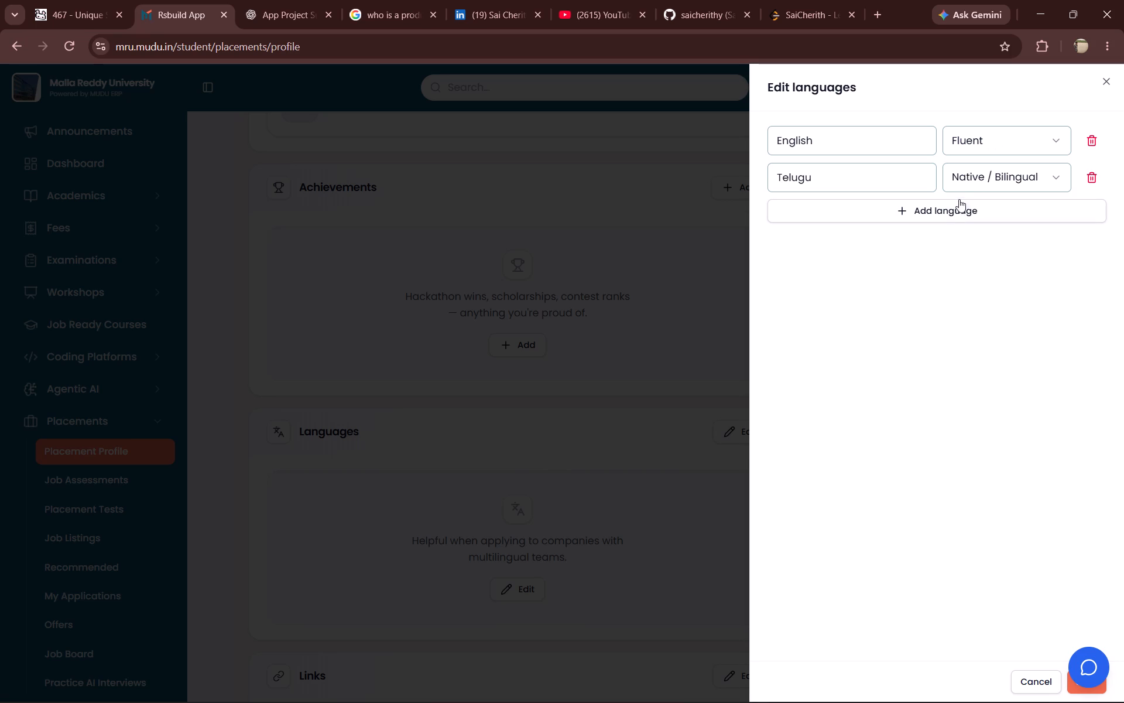
Add Hindi as a third language at the Conversational level and save the languages.
left_click(959, 202)
left_click(880, 217)
type("Hindi")
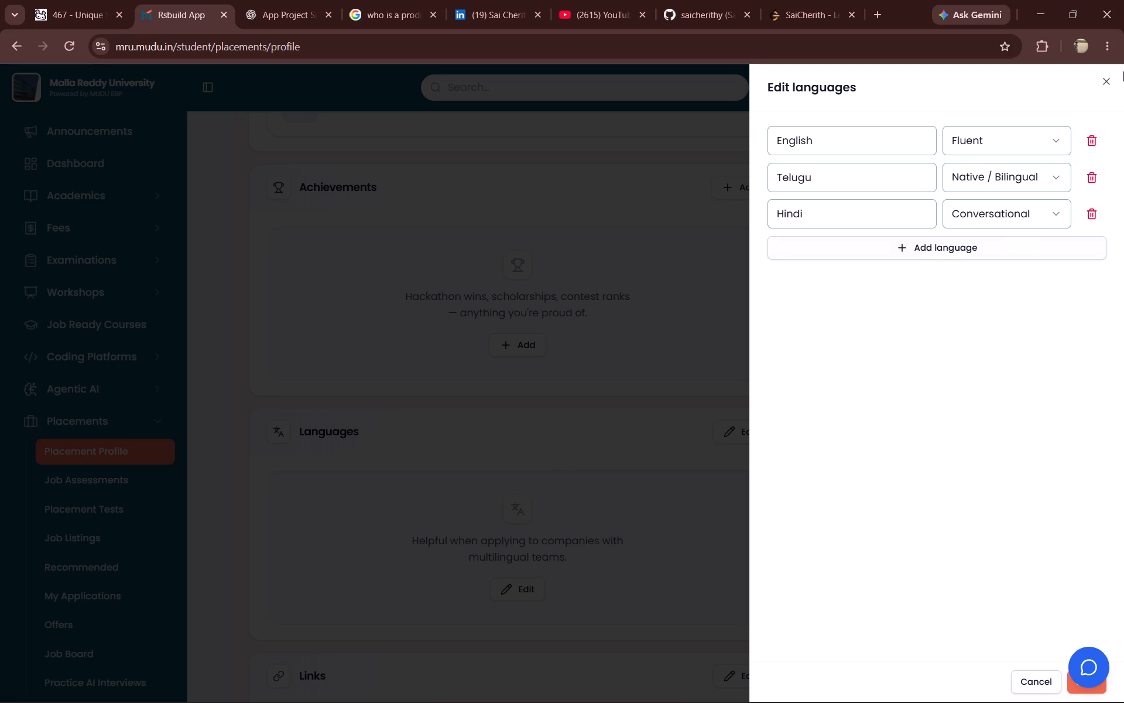
left_click(1072, 687)
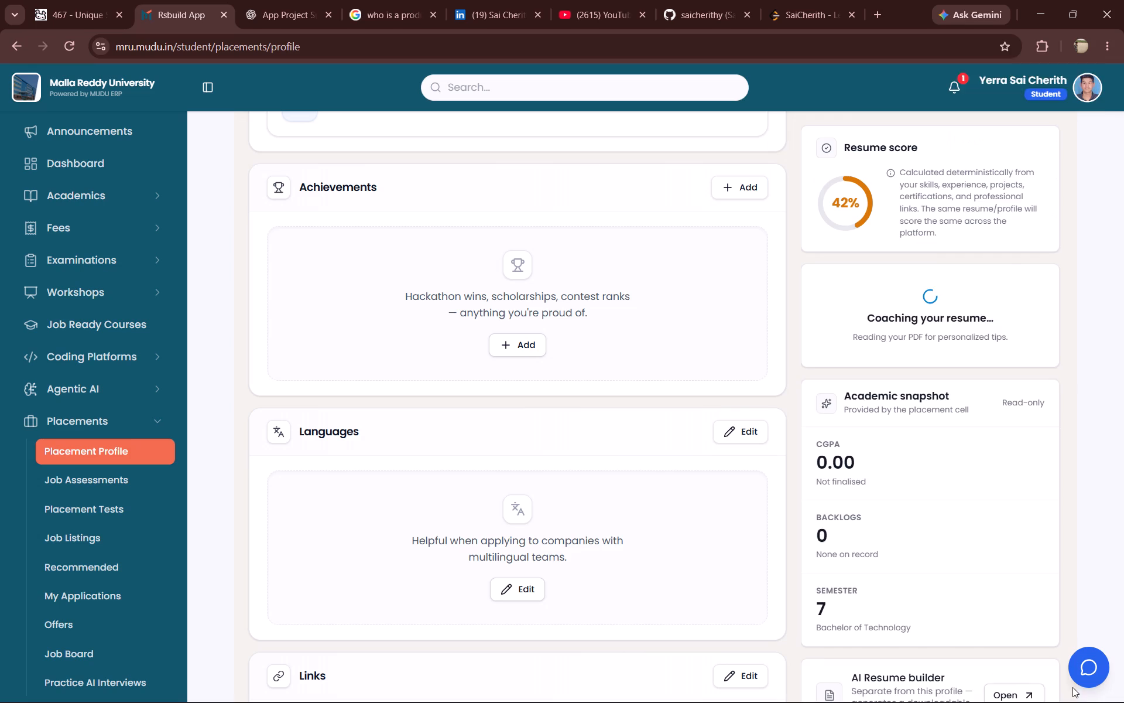
Review the résumé score and the AI Resume Coach's suggestions for the professional summary and the e-mruh project.
scroll(970, 550, "up", 1)
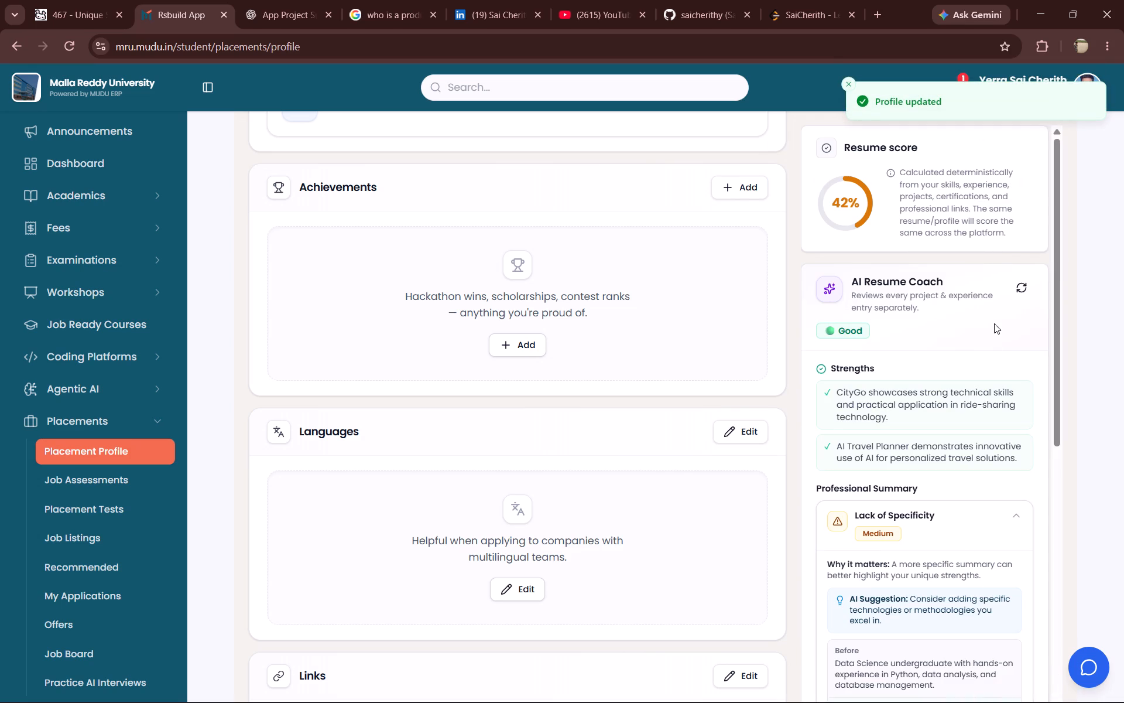
scroll(1002, 293, "up", 1)
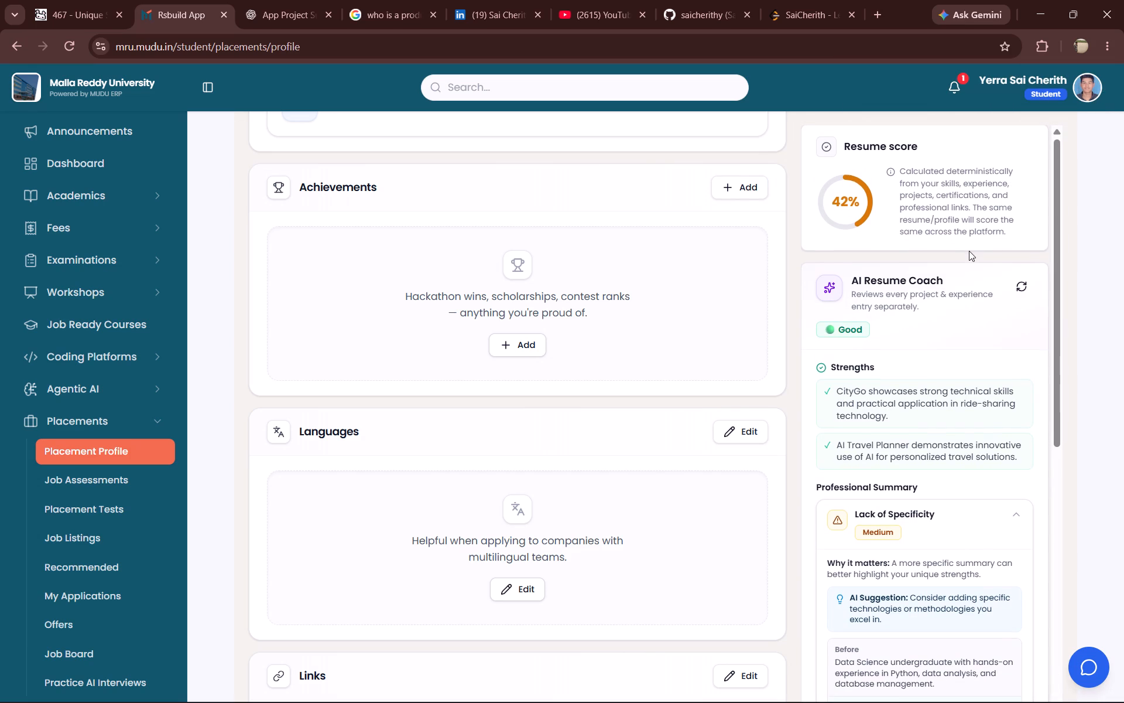
left_click(892, 176)
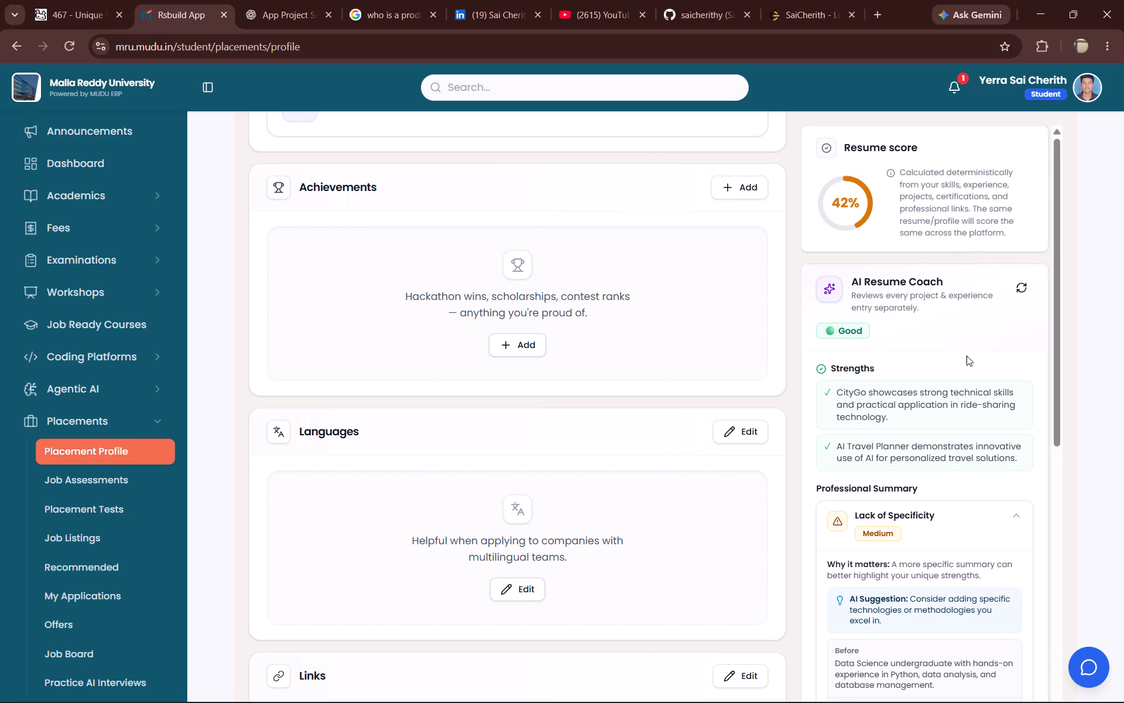
scroll(967, 356, "down", 3)
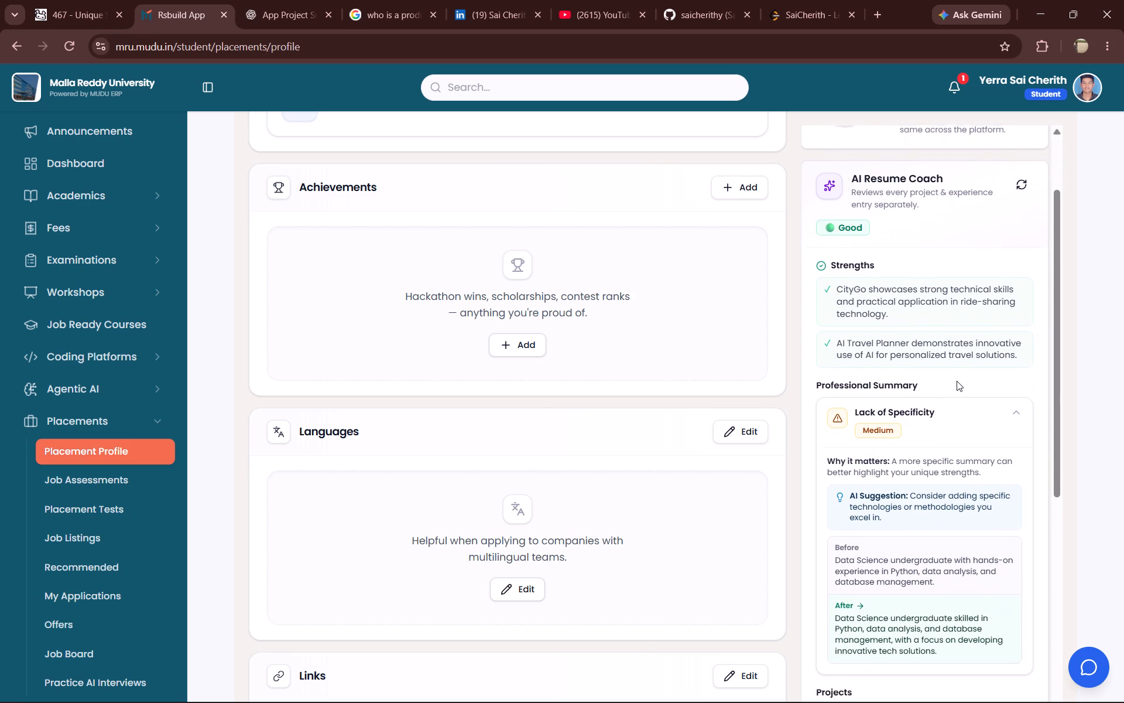
scroll(957, 381, "down", 3)
scroll(939, 433, "down", 1)
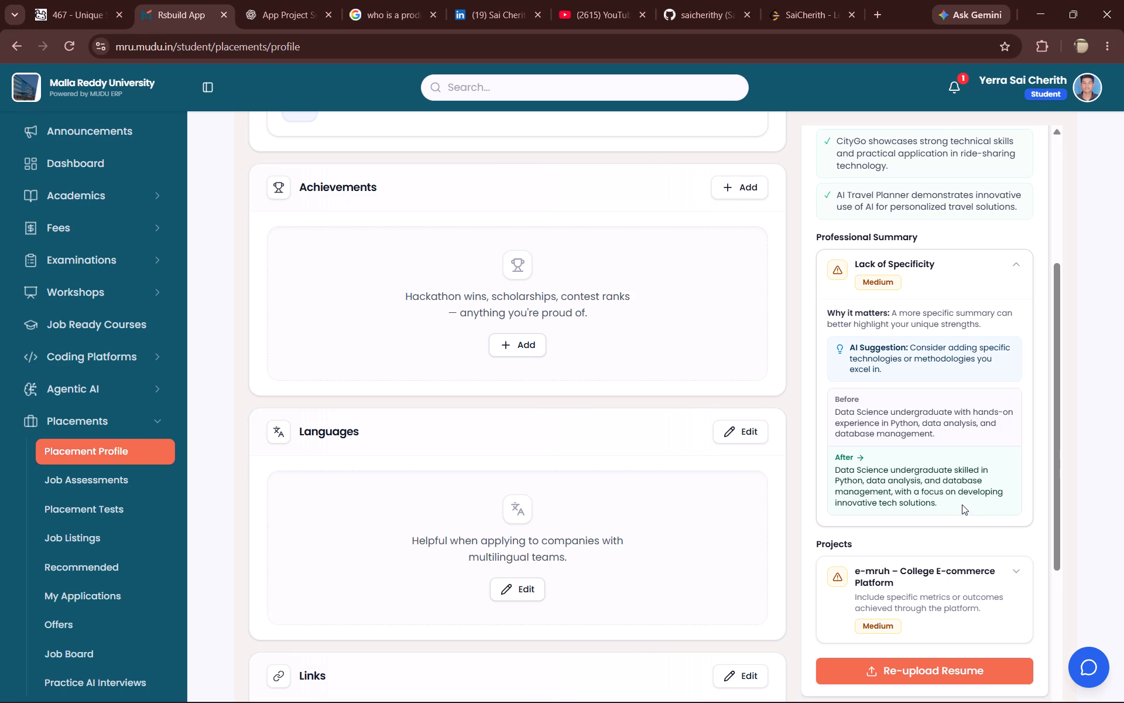
left_click(854, 452)
scroll(854, 452, "down", 2)
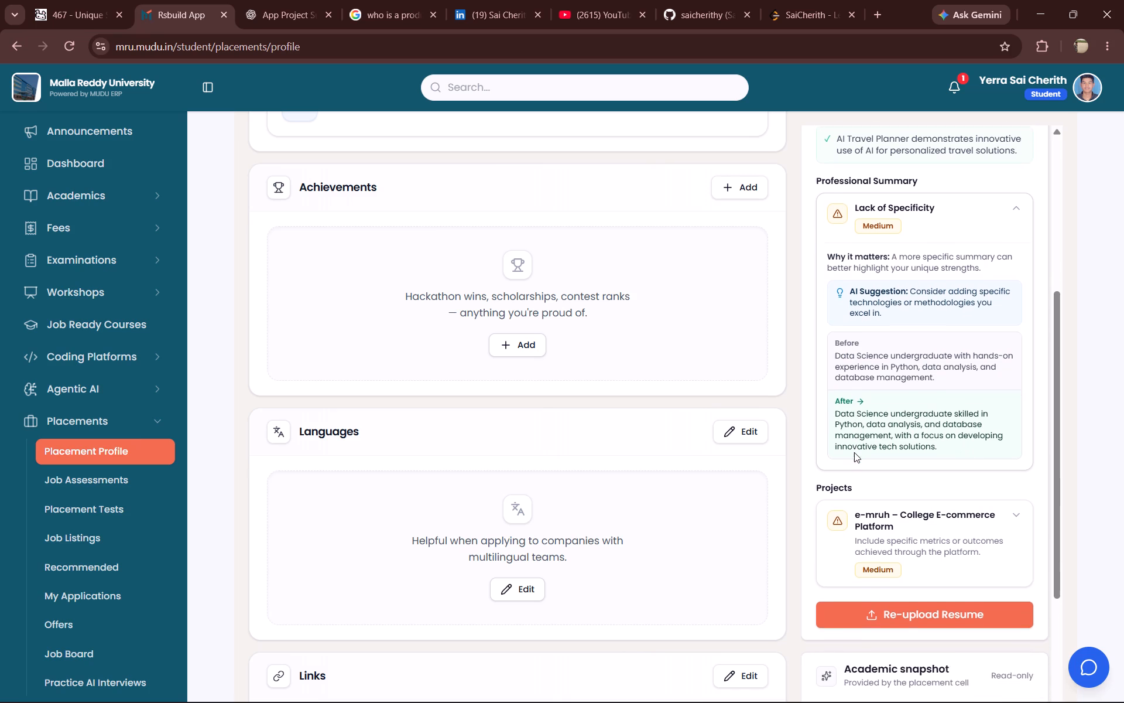
scroll(854, 452, "down", 2)
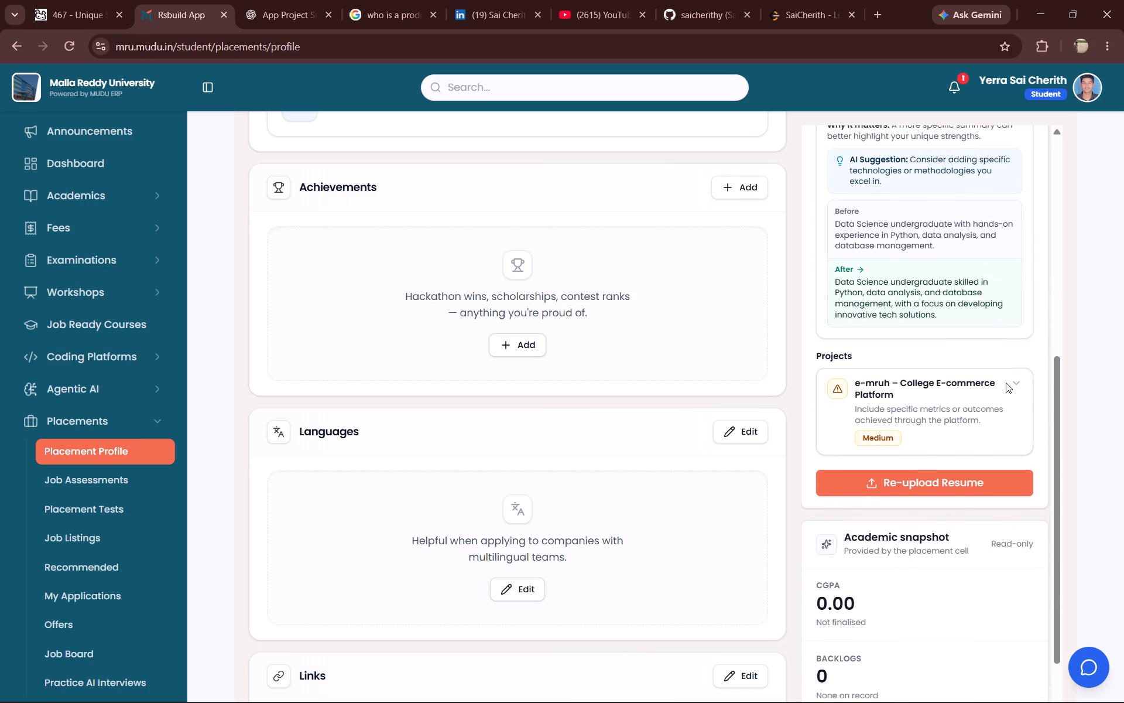
left_click(1008, 383)
scroll(959, 441, "down", 2)
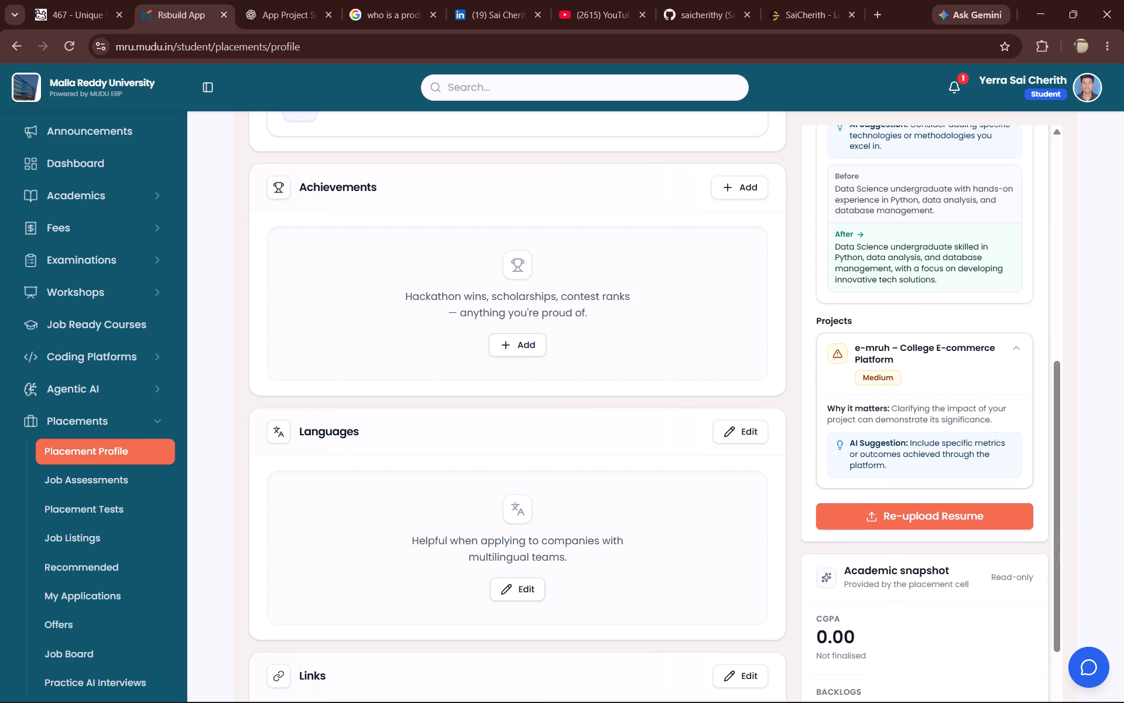
scroll(959, 441, "down", 4)
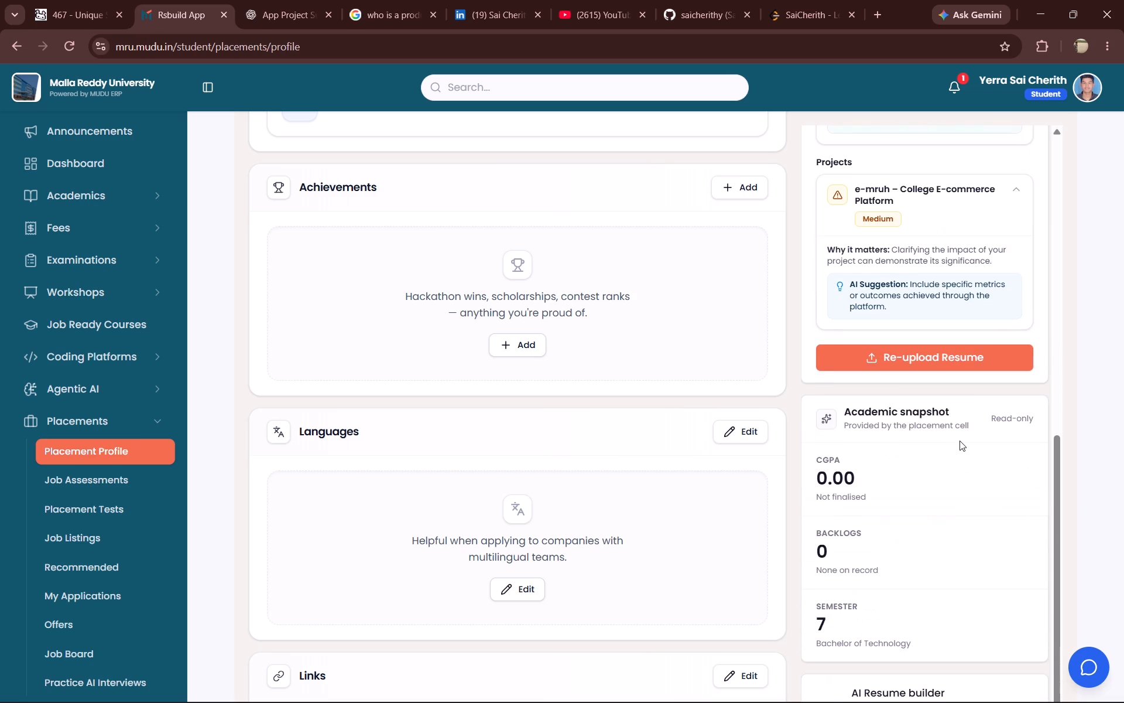
scroll(959, 441, "down", 6)
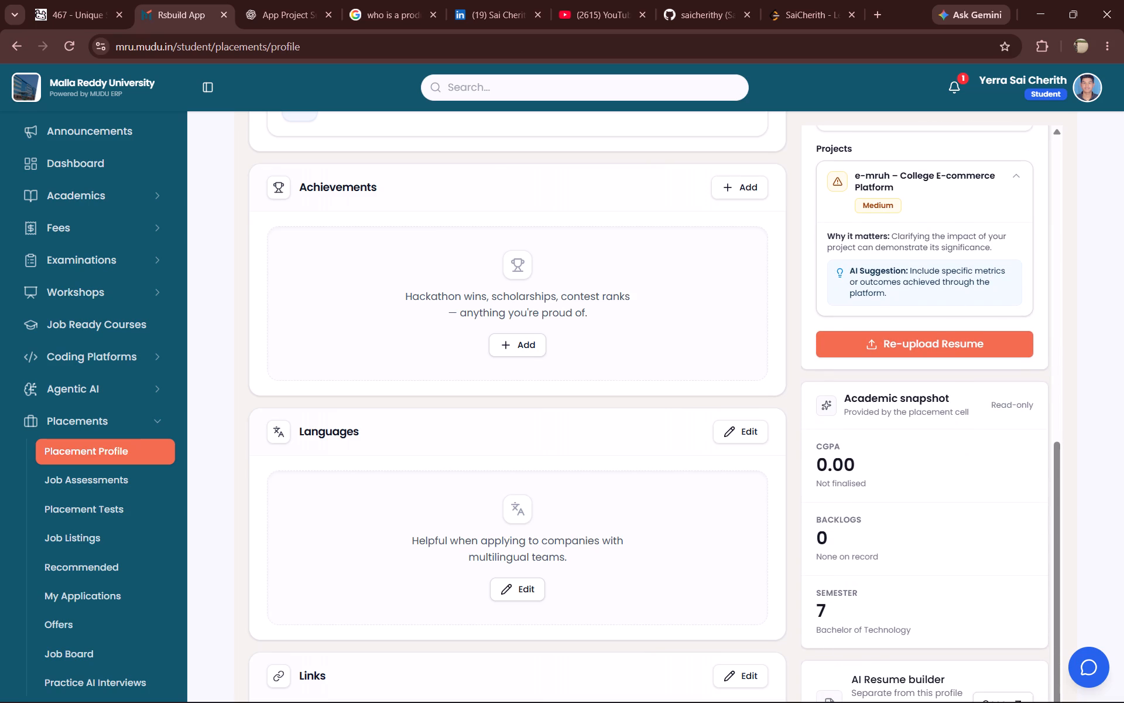
key("ctrl+minus")
key("ctrl+minus")
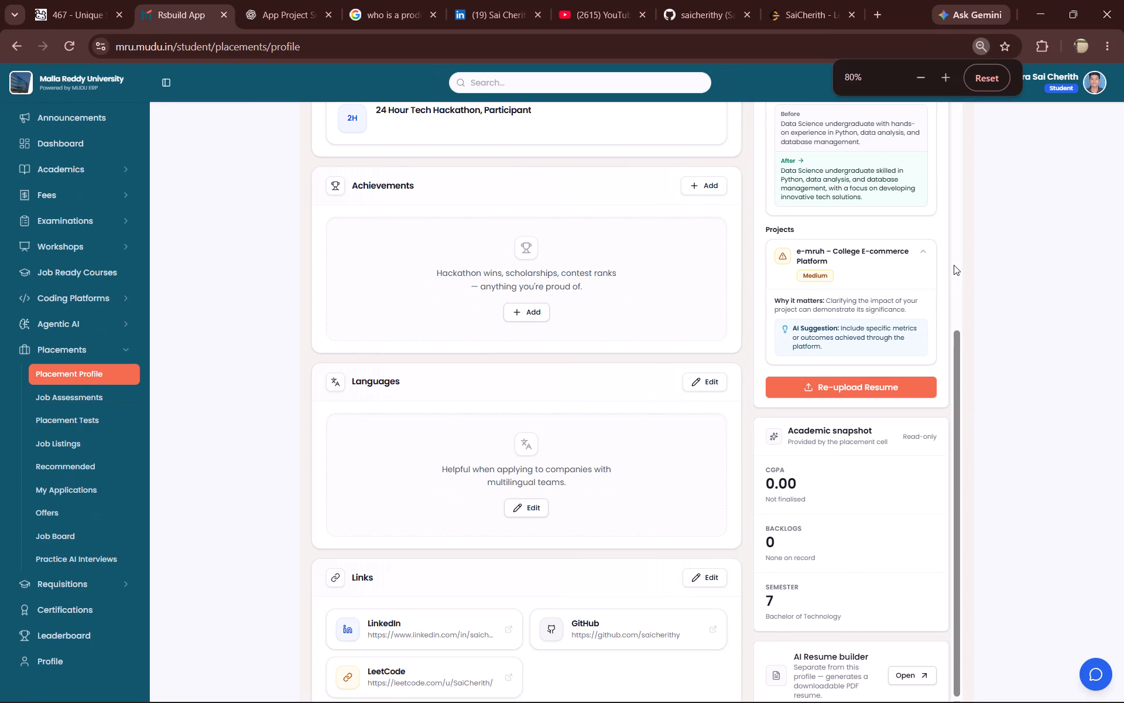
key("ctrl+minus")
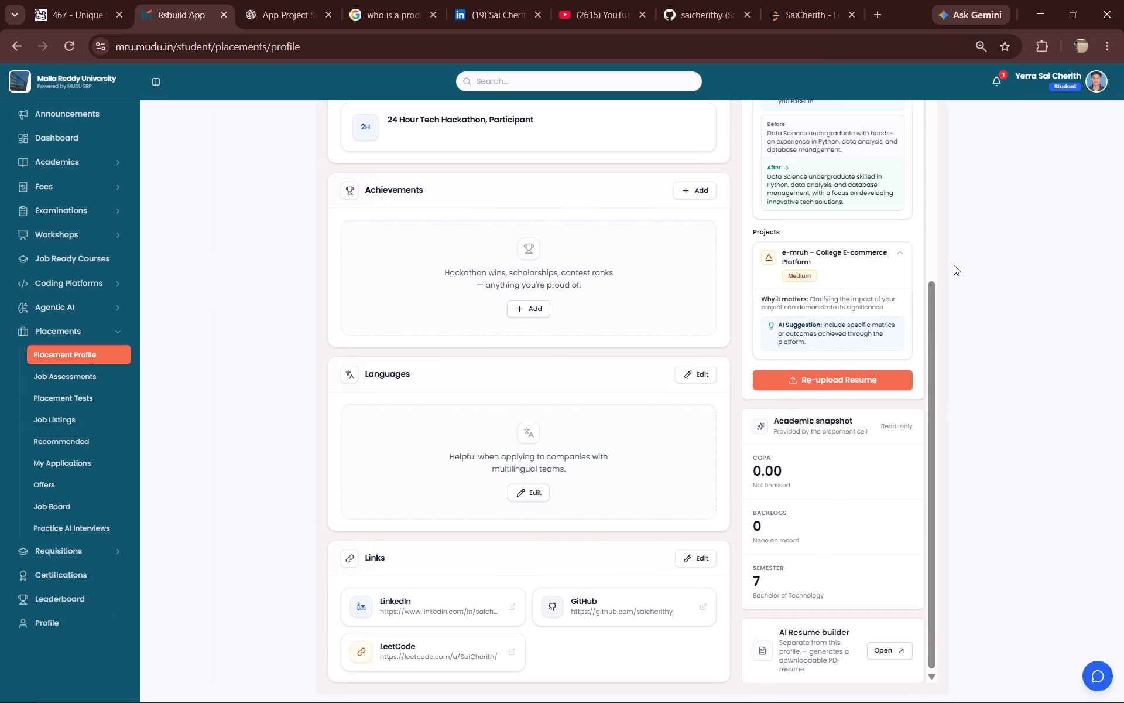
scroll(859, 339, "up", 1)
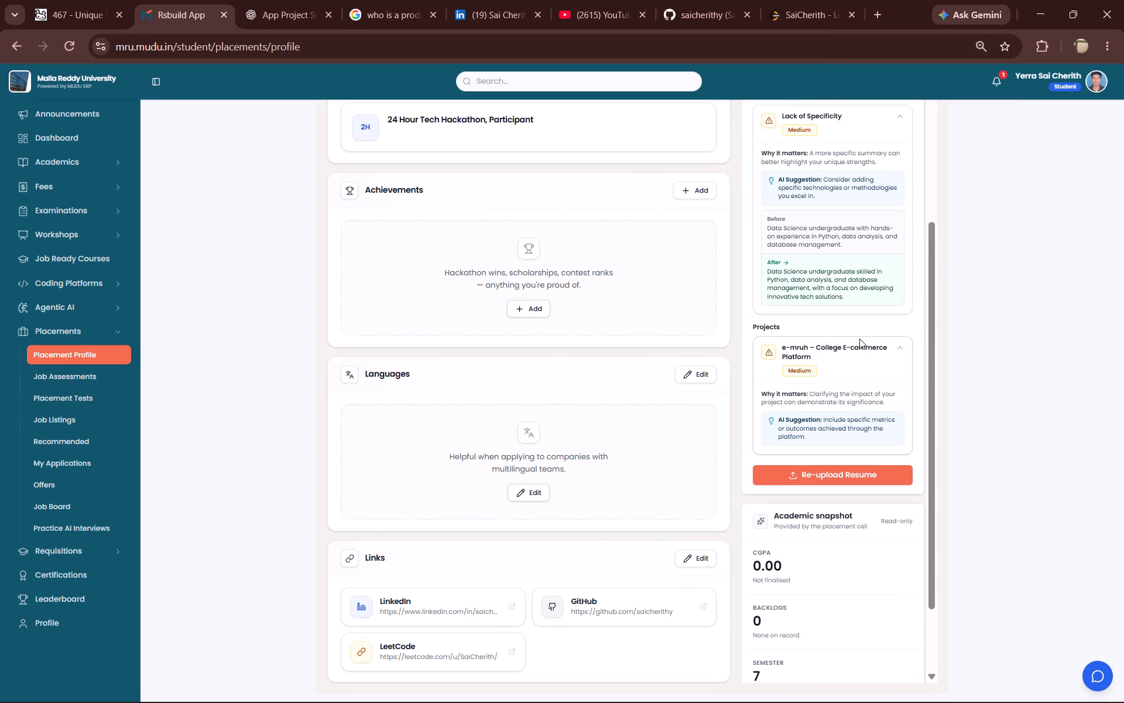
Launch Word, open the most recent résumé document, and dismiss the end-of-support notice.
left_click(827, 313)
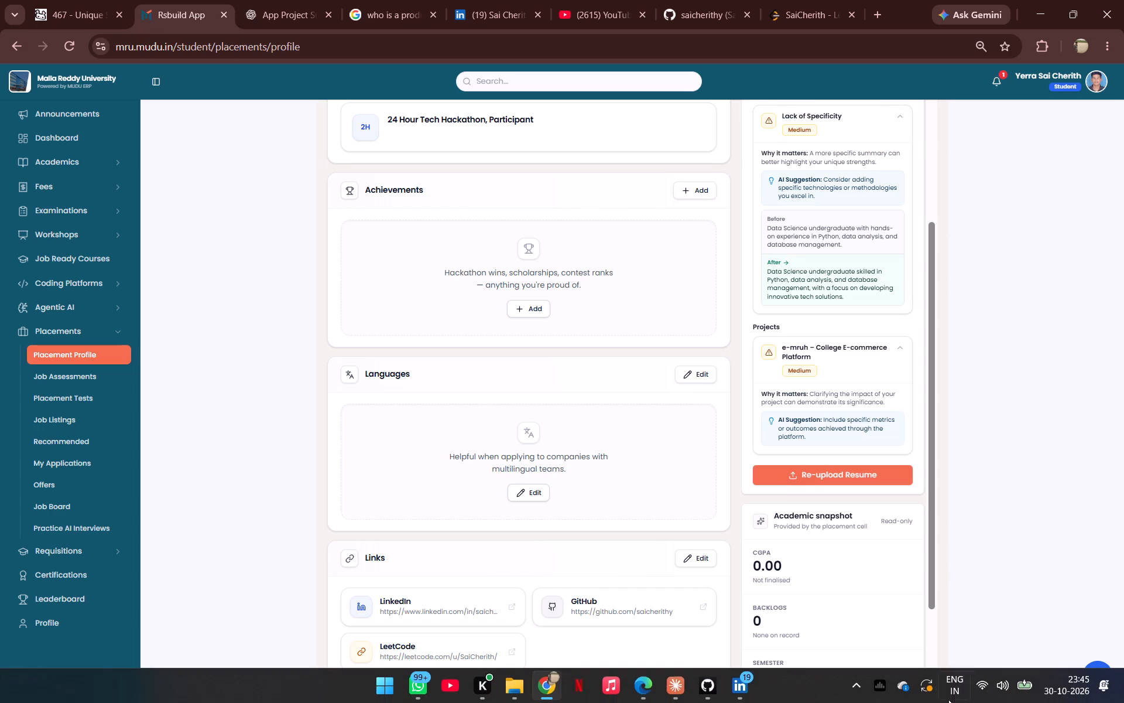
type("wor")
key("Return")
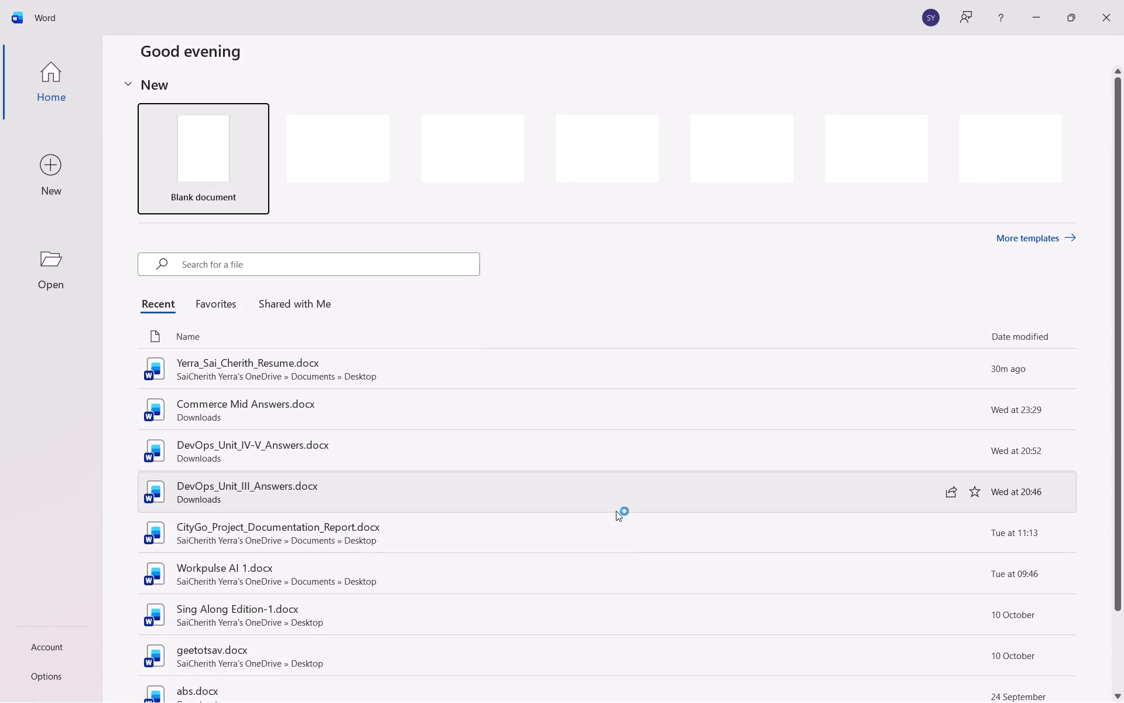
left_click(304, 380)
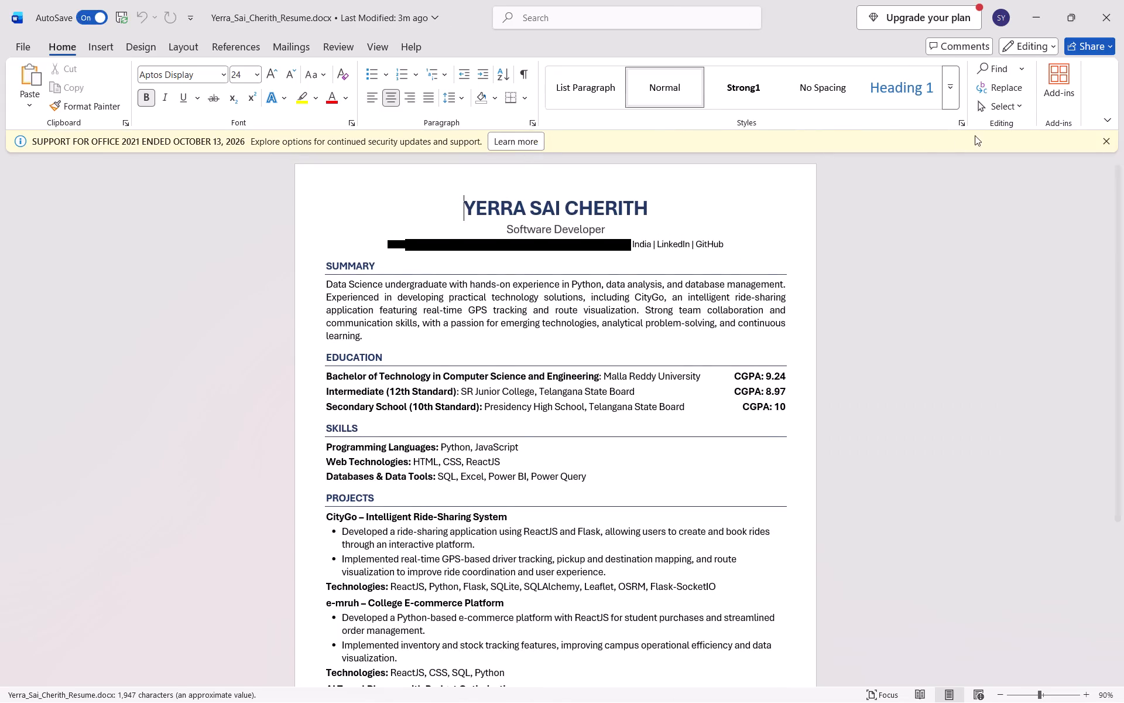
left_click(1105, 144)
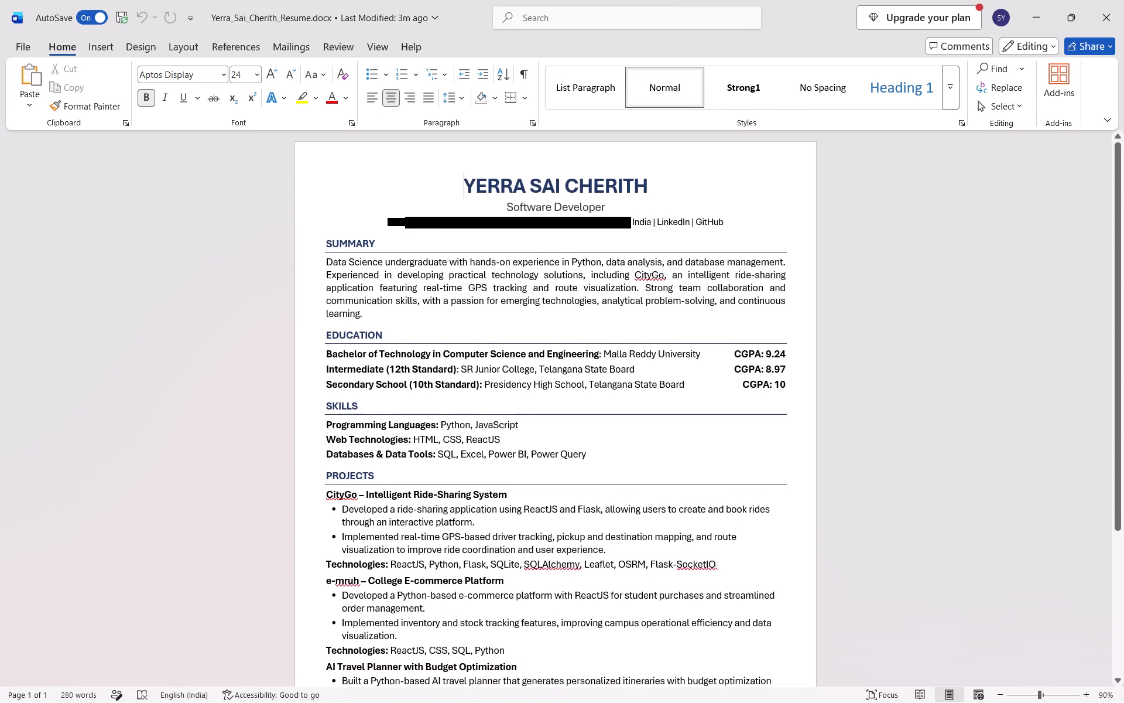
In the Word résumé's summary, replace "hands-on experience" with "experience" in the first sentence, consulting the coach's suggested rewrite.
left_click(468, 255)
key("alt+Tab")
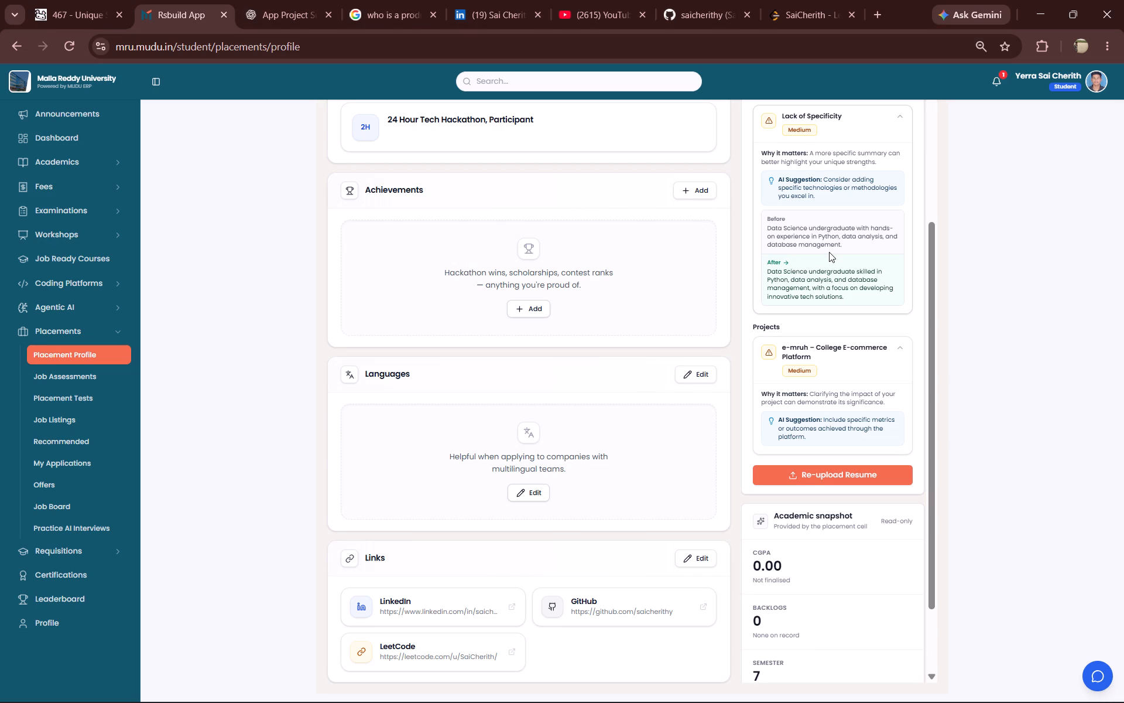
key("alt+Tab")
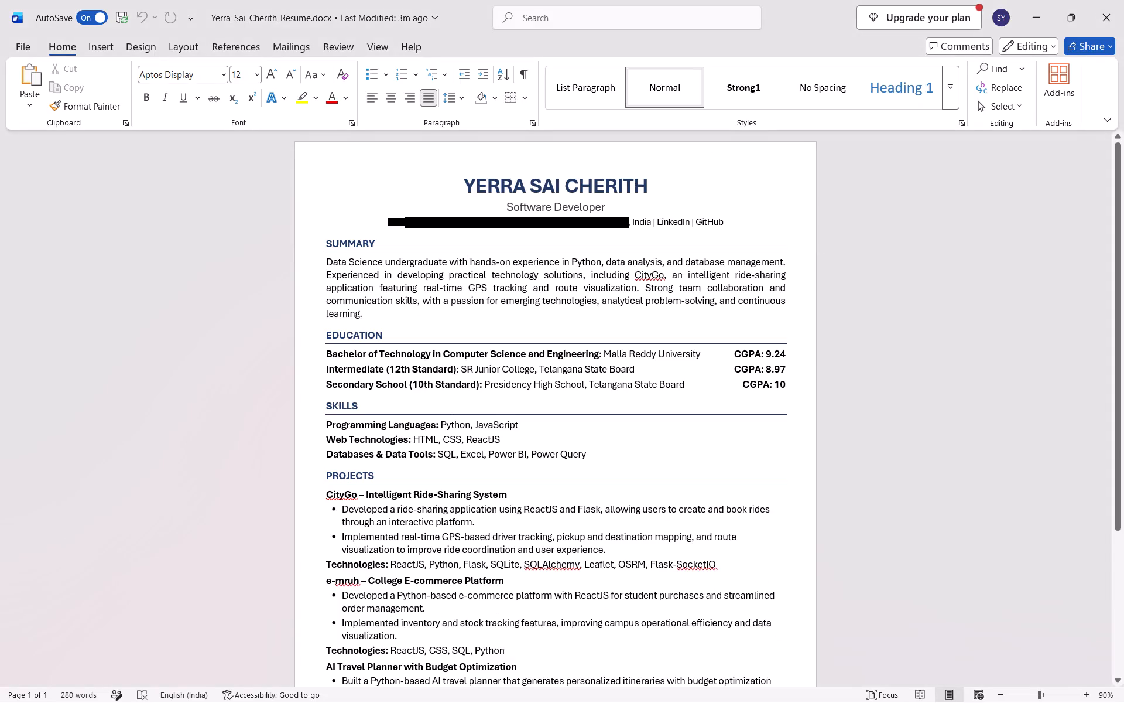
key("ctrl+Right")
key("ctrl+Right")
key("ctrl+Right")
key("ctrl+Right")
key("ctrl+Right")
key("ctrl+Right")
key("ctrl+Left")
key("Left")
key("shift+Left")
key("shift+Left")
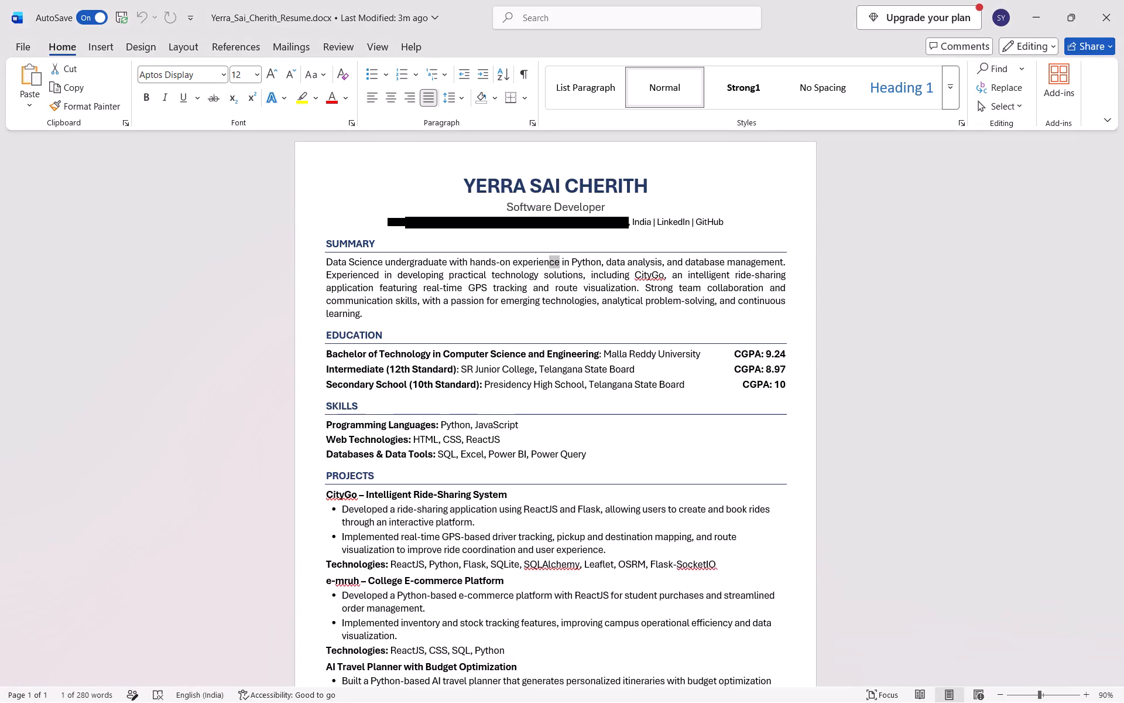
key("ctrl+shift+Left")
key("ctrl+shift+Left")
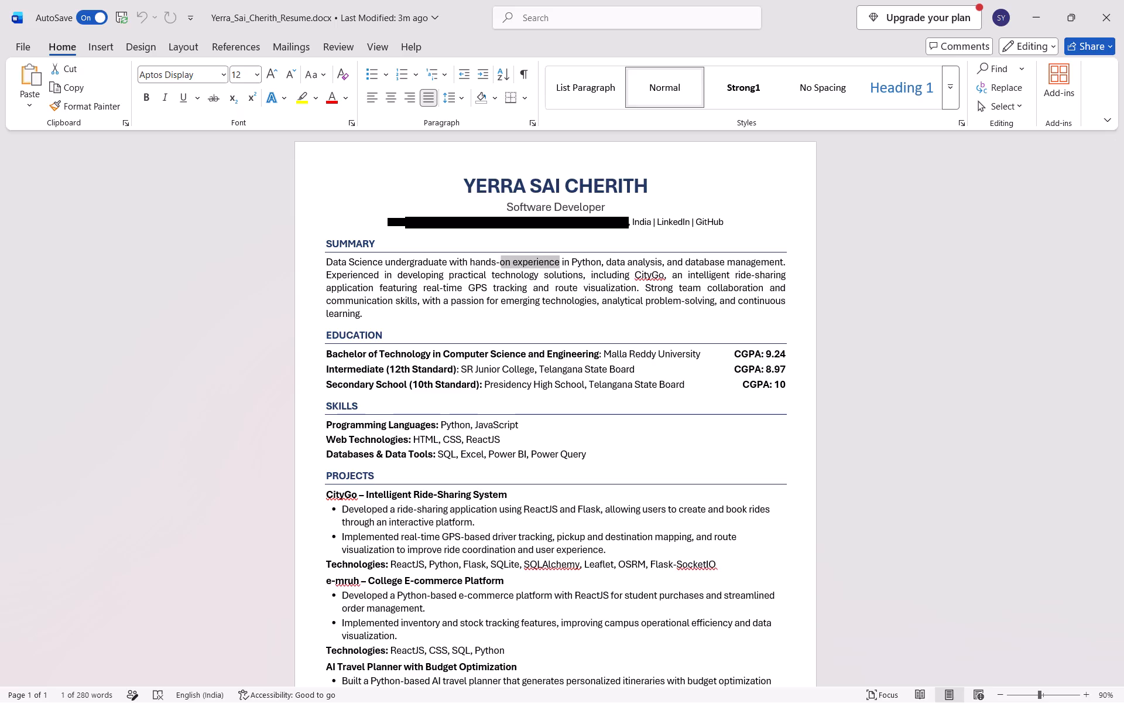
key("ctrl+shift+Left")
key("ctrl+shift+Left")
type("experience")
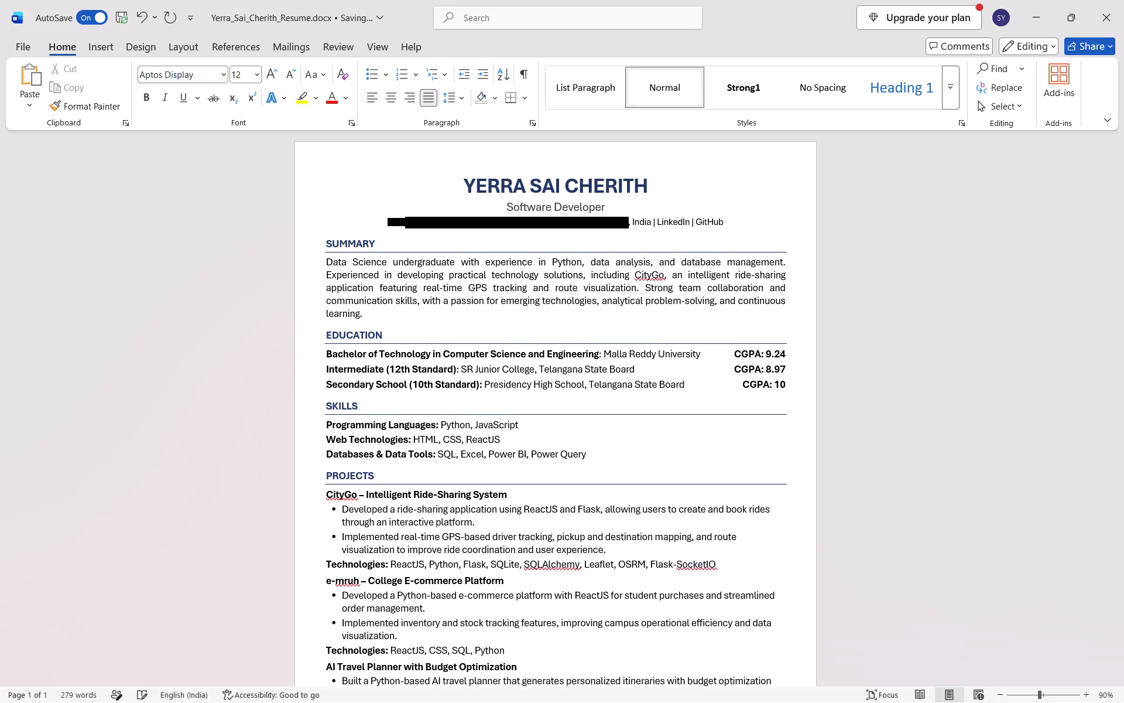
Recheck the coach's suggested wording and replace "experience" with "skilled" before "in Python" in the summary.
key("alt+Tab")
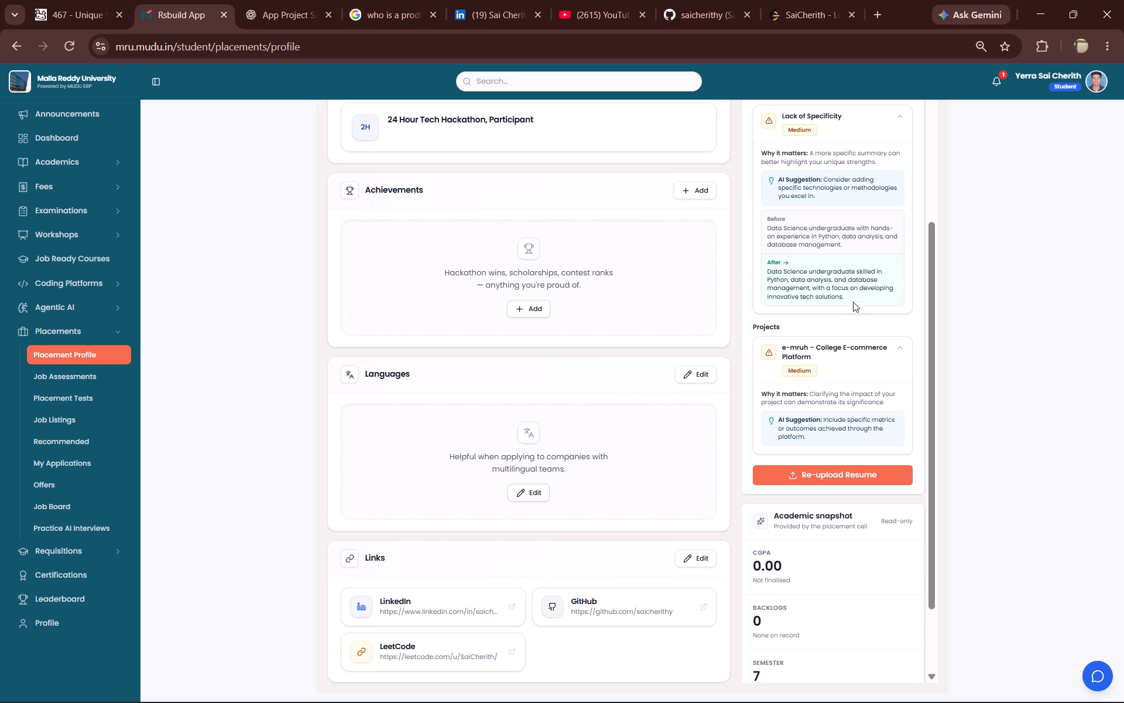
key("alt+Tab")
key("BackSpace")
key("BackSpace")
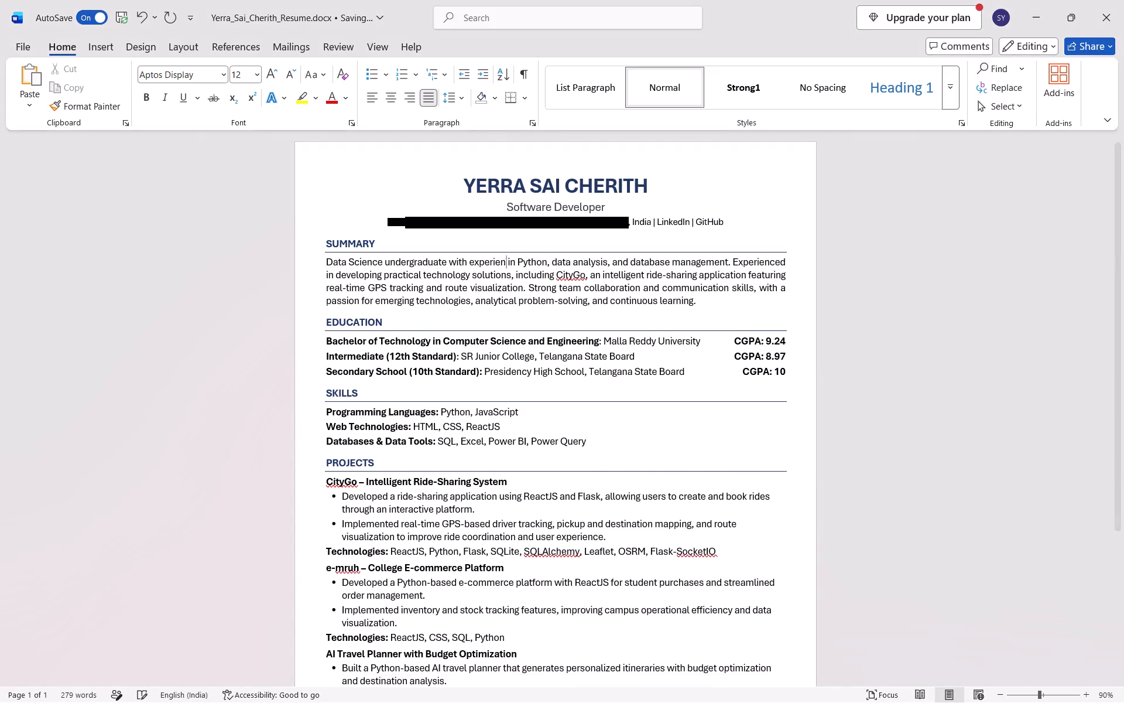
key("BackSpace")
key("BackSpace")
key("BackSpace")
key("BackSpace")
key("BackSpace")
key("BackSpace")
key("BackSpace")
key("BackSpace")
type("skilled")
Compare the end of the summary's first sentence and the start of its second with the coach's suggested rewrite in Chrome.
key("alt+Tab")
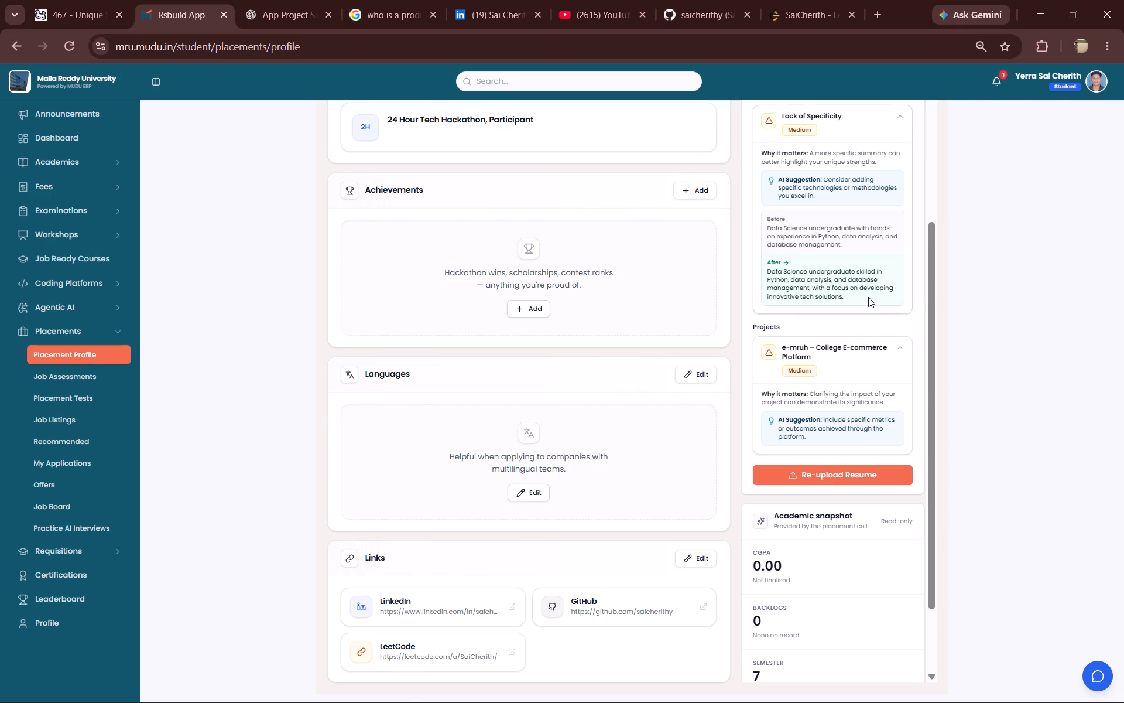
key("alt+Tab")
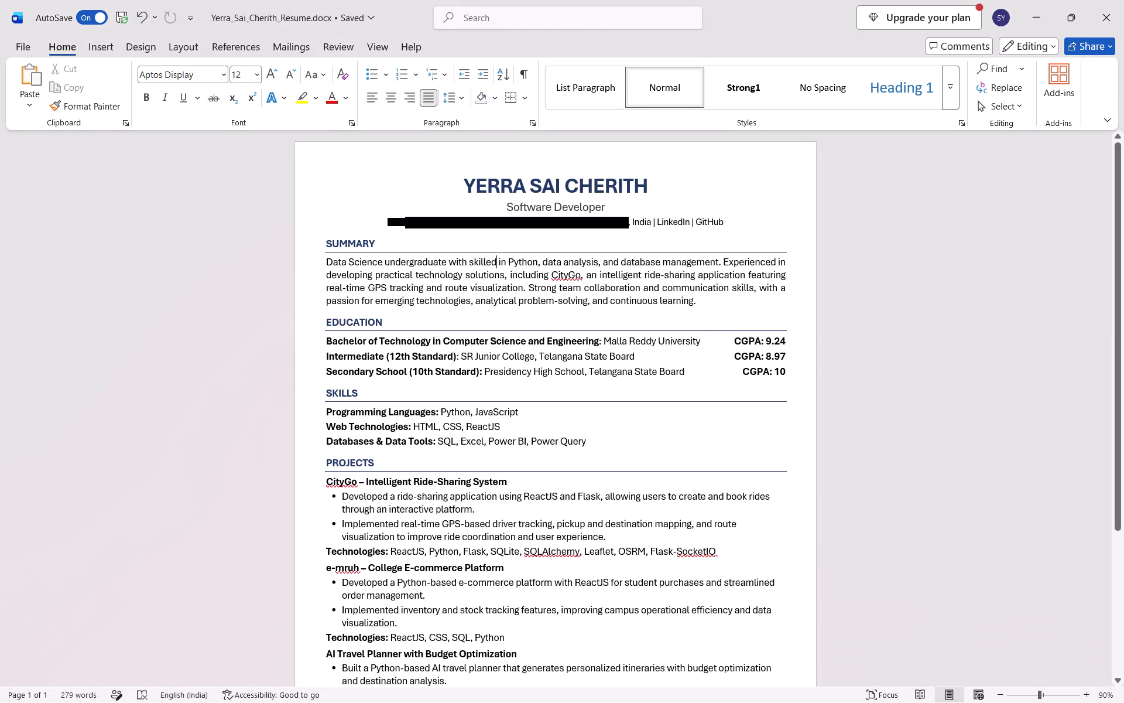
left_click_drag(721, 261, 421, 272)
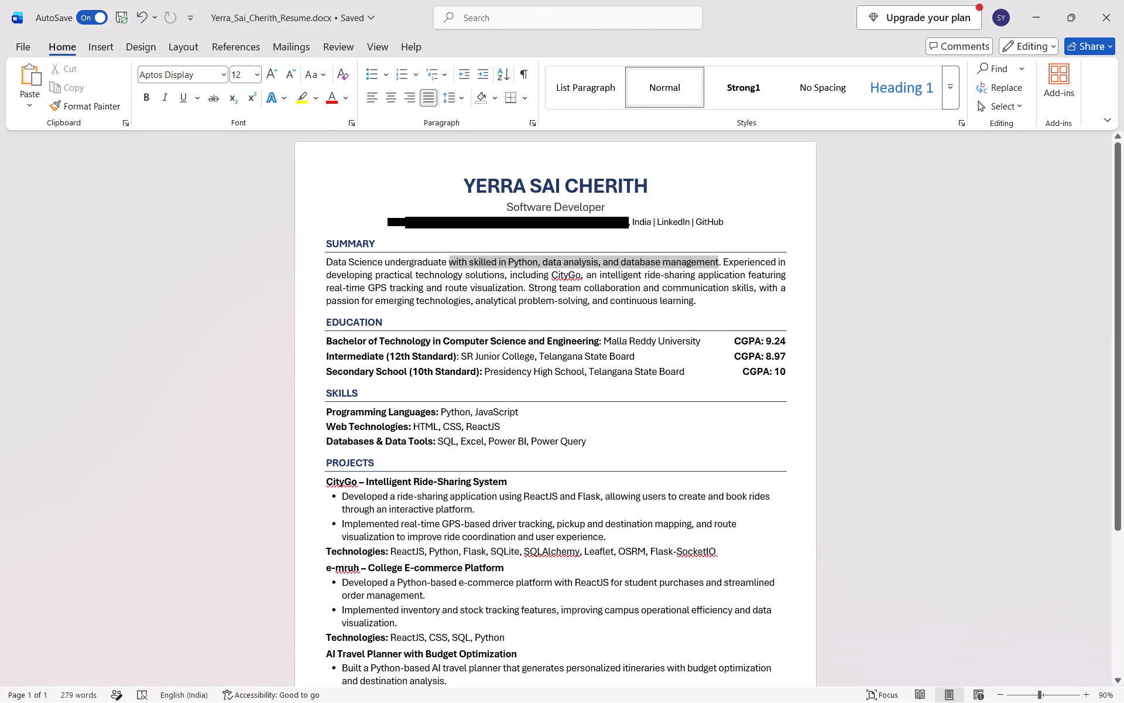
left_click_drag(421, 272, 397, 274)
key("alt+Tab")
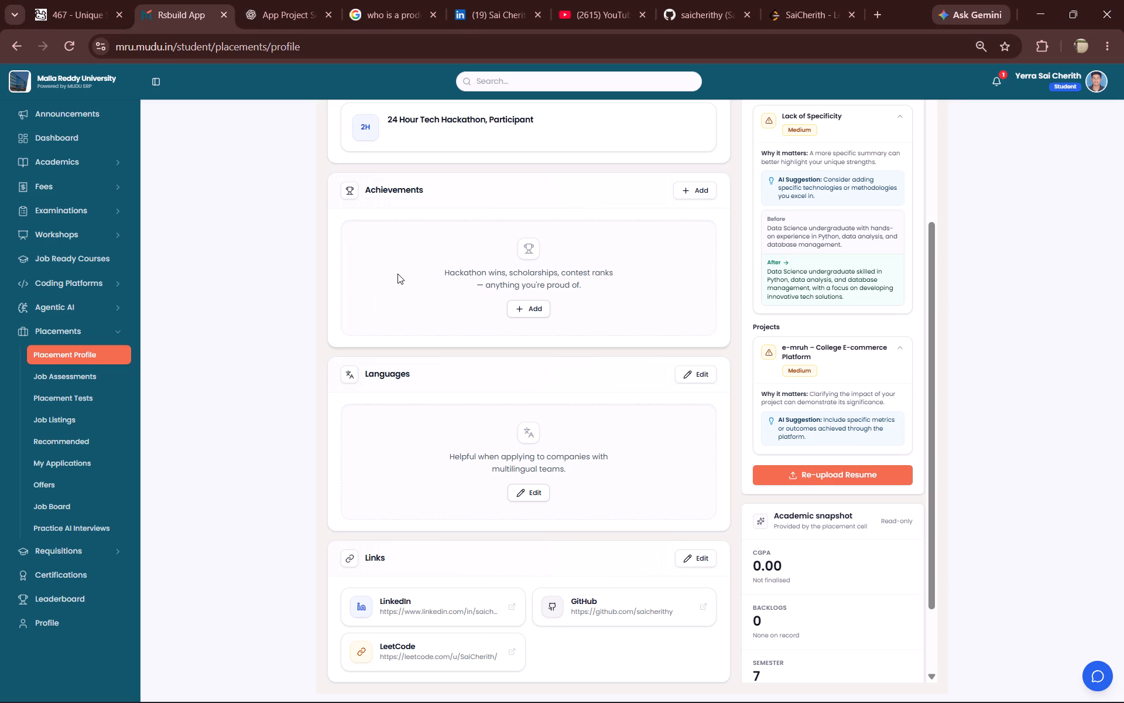
key("alt+Tab")
left_click(412, 277)
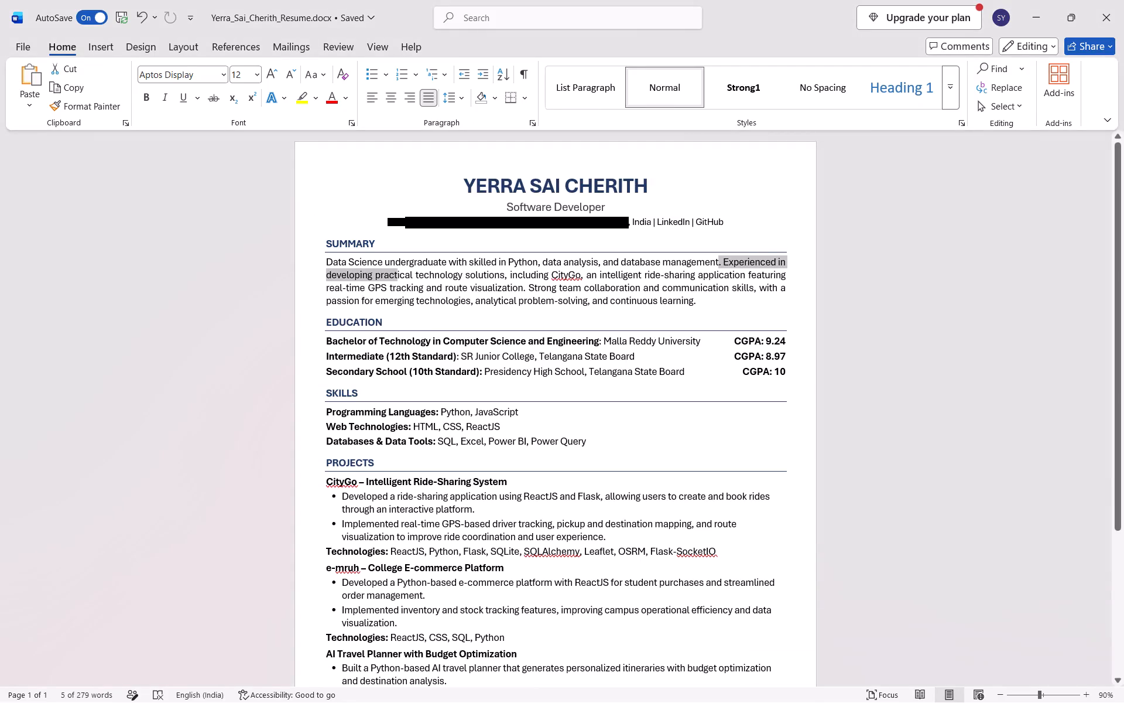
left_click_drag(720, 261, 721, 261)
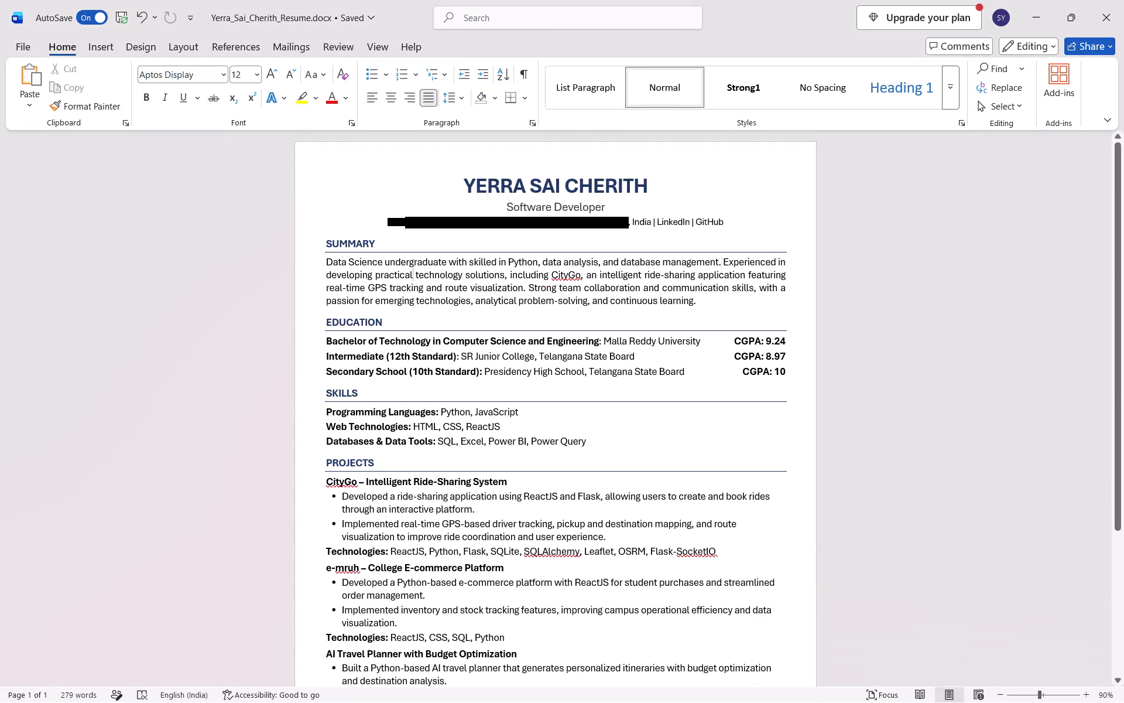
left_click_drag(721, 261, 742, 262)
key("alt+Tab")
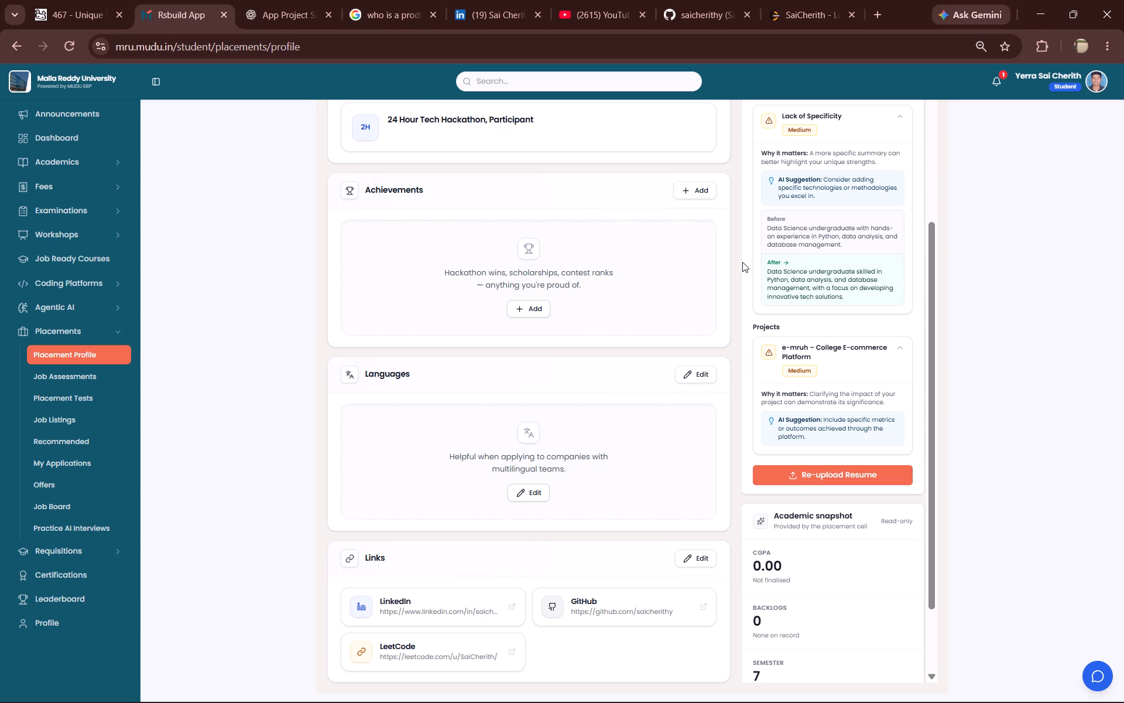
key("alt+Tab")
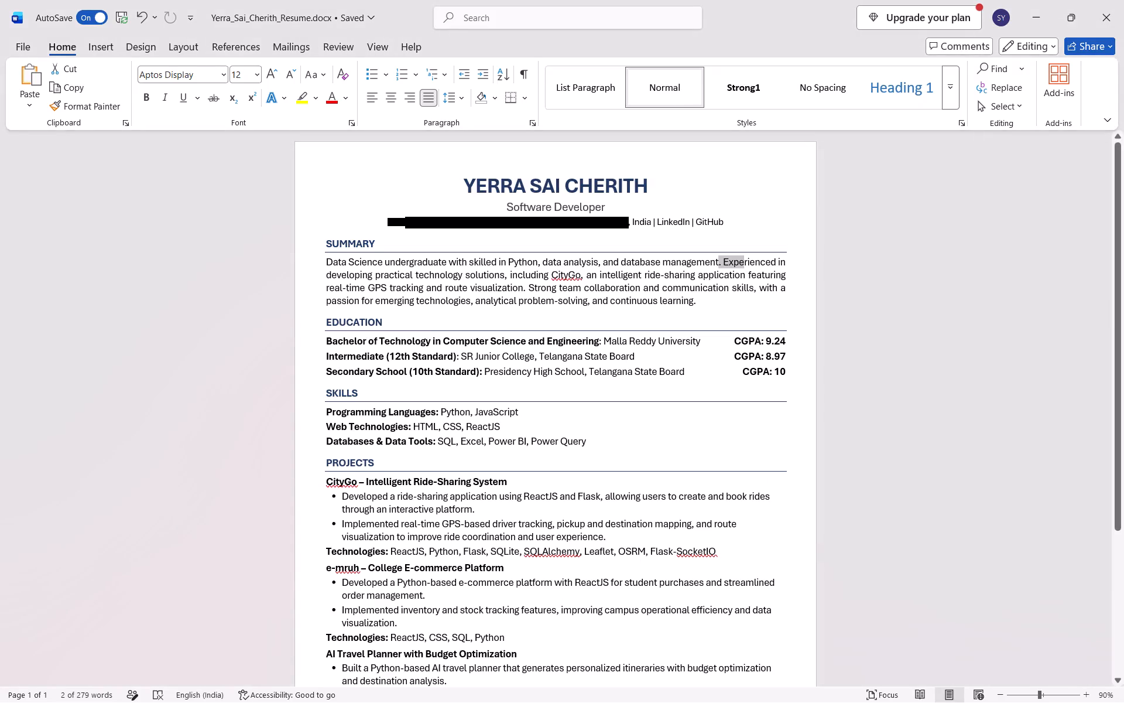
Shorten "technology" to "tech" before "solutions" in the résumé summary.
left_click(461, 275)
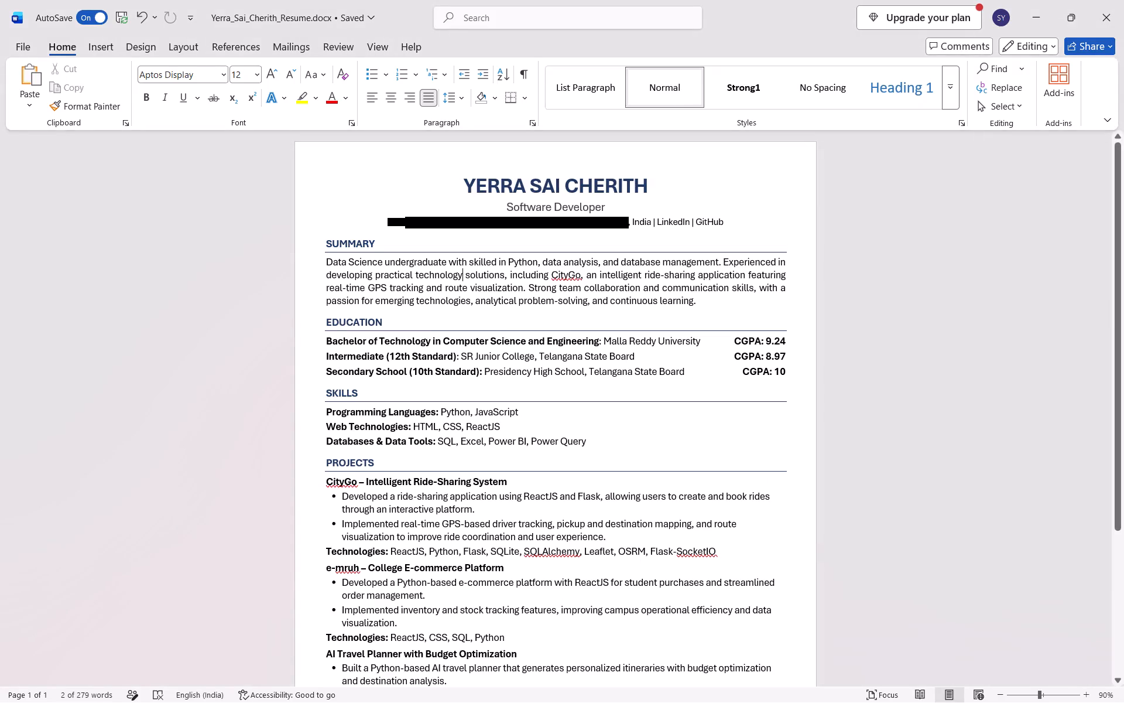
key("BackSpace")
key("BackSpace")
key("BackSpace")
key("BackSpace")
key("BackSpace")
key("BackSpace")
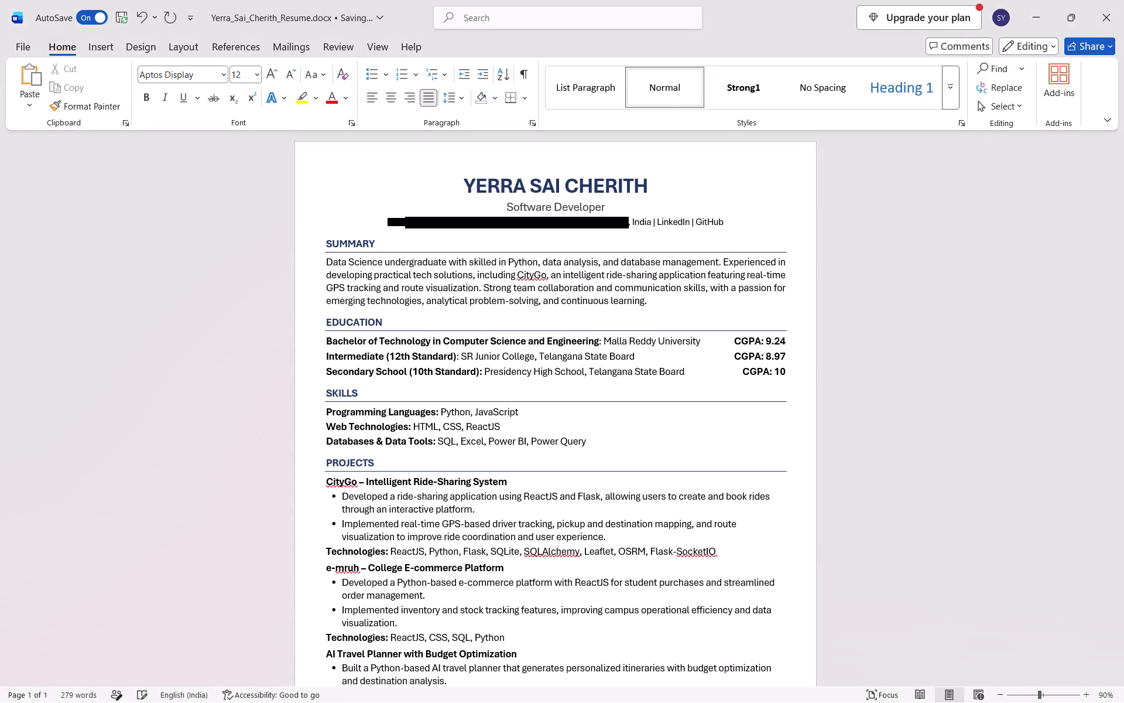
Replace "practical" with "innovative" before "tech solutions" in the summary.
key("ctrl+Left")
key("BackSpace")
key("BackSpace")
key("BackSpace")
key("BackSpace")
key("BackSpace")
key("BackSpace")
key("BackSpace")
key("BackSpace")
key("BackSpace")
key("BackSpace")
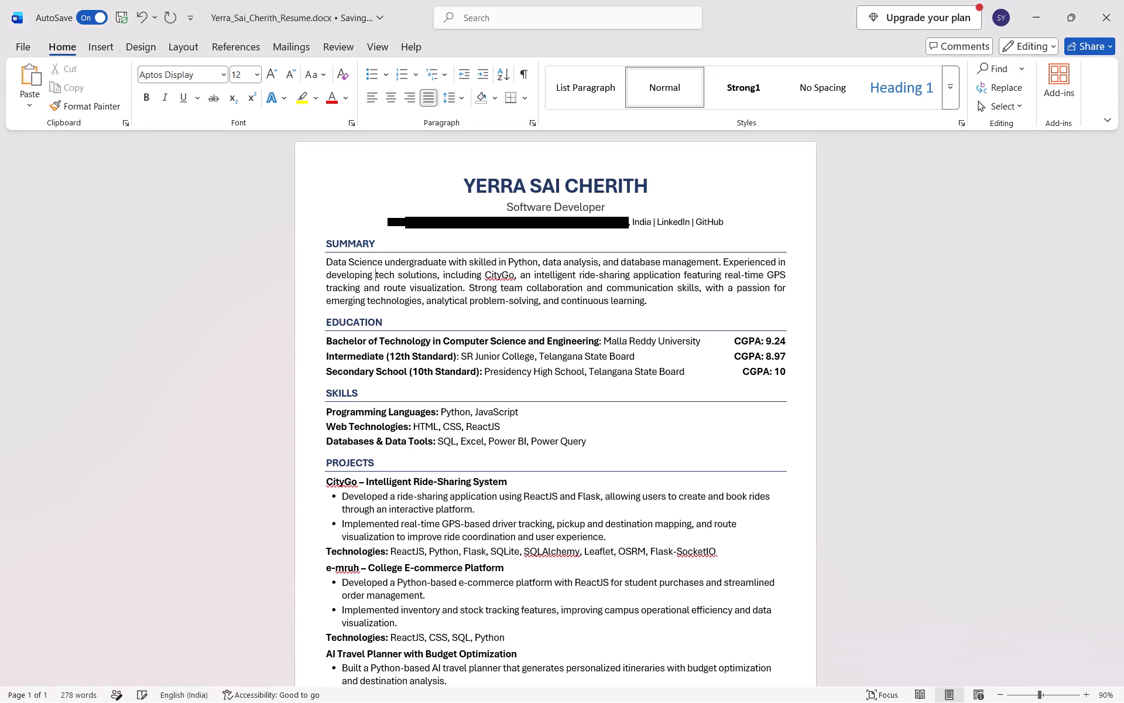
type("innovativec")
key("space")
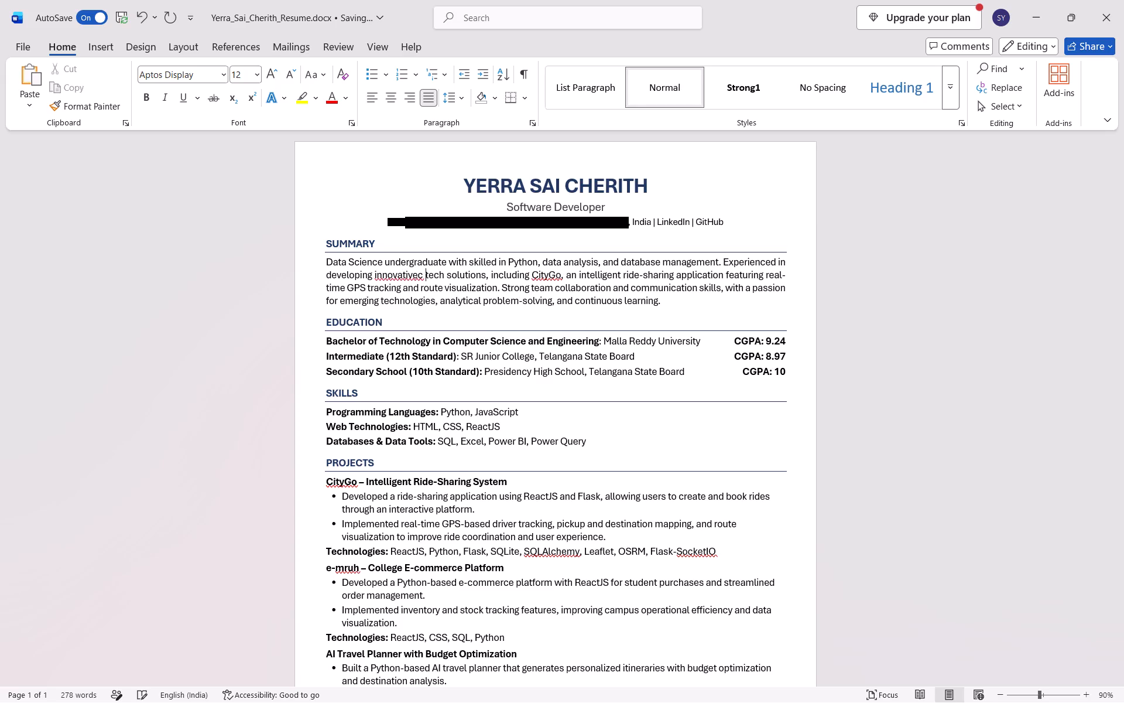
key("BackSpace")
key("BackSpace")
key("space")
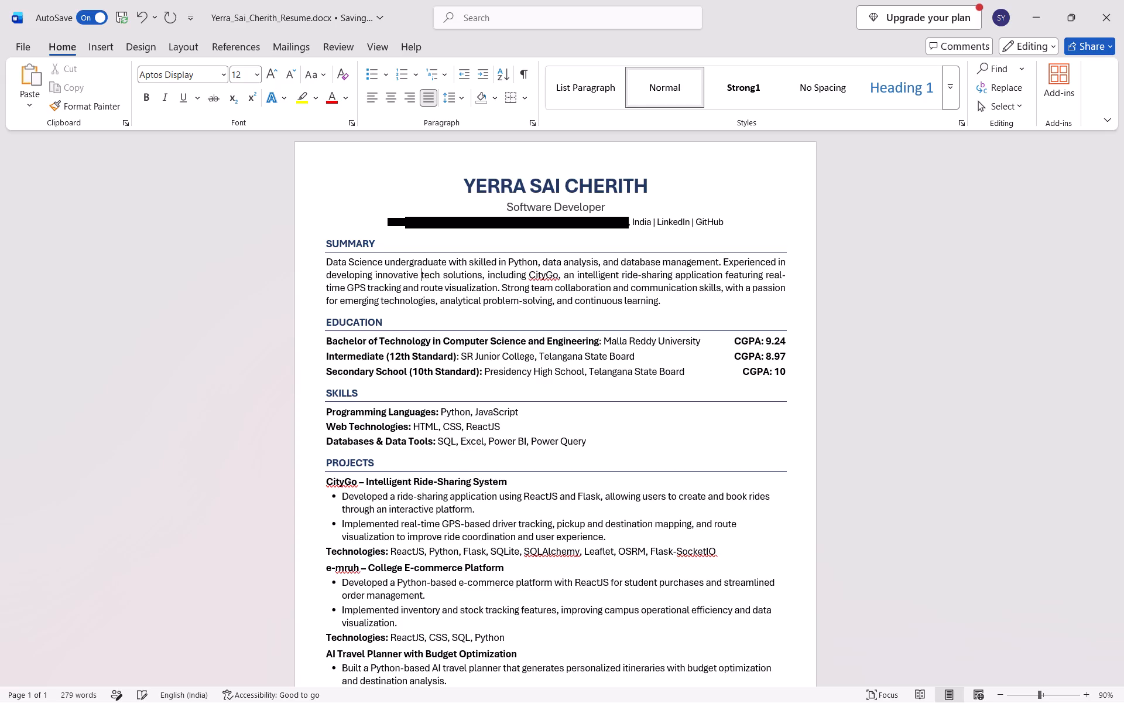
Join the summary's first two sentences by replacing the full stop and "Experienced in" with ", with a focus on".
double_click(742, 267)
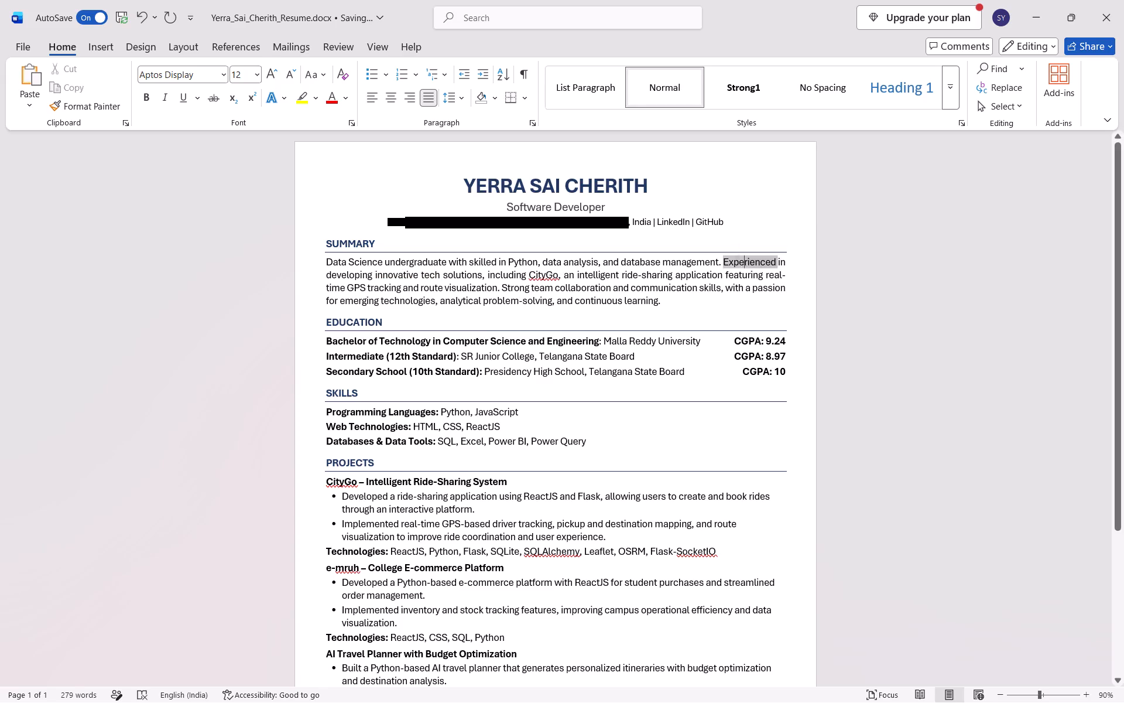
key("BackSpace")
key("Right")
key("Right")
key("BackSpace")
key("BackSpace")
key("BackSpace")
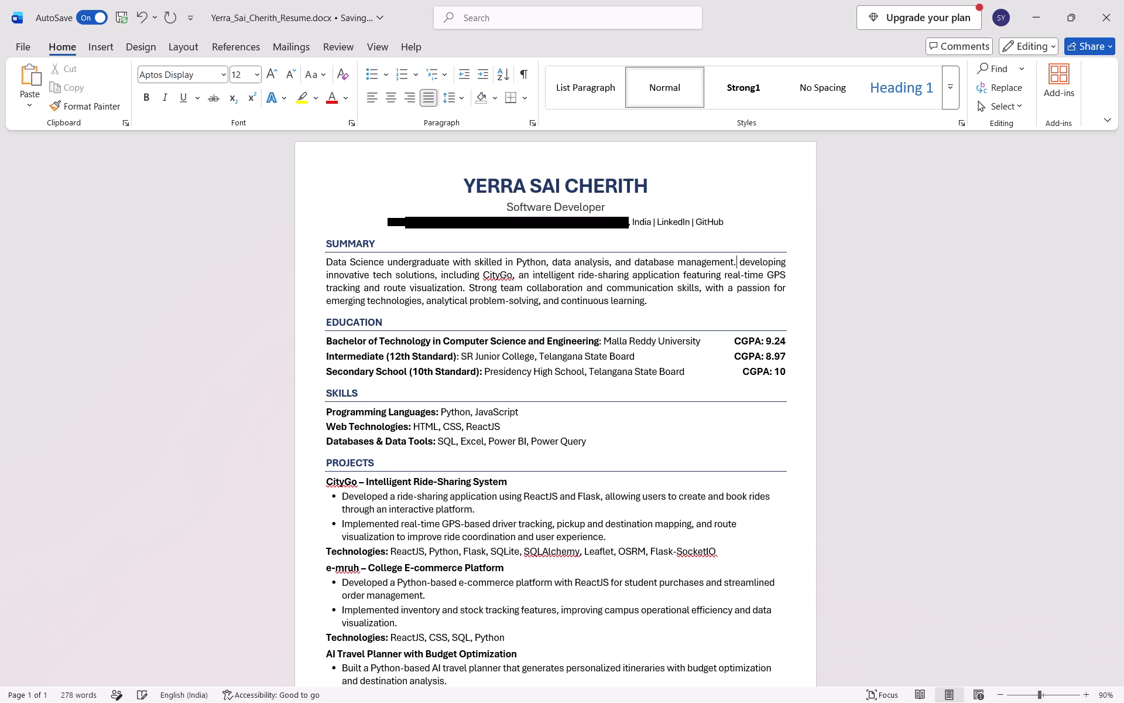
key("BackSpace")
type(", with a focus on")
Check the summary against the coach's rewrite, and copy the e-mruh project suggestion from the placement profile in Chrome.
key("alt+Tab")
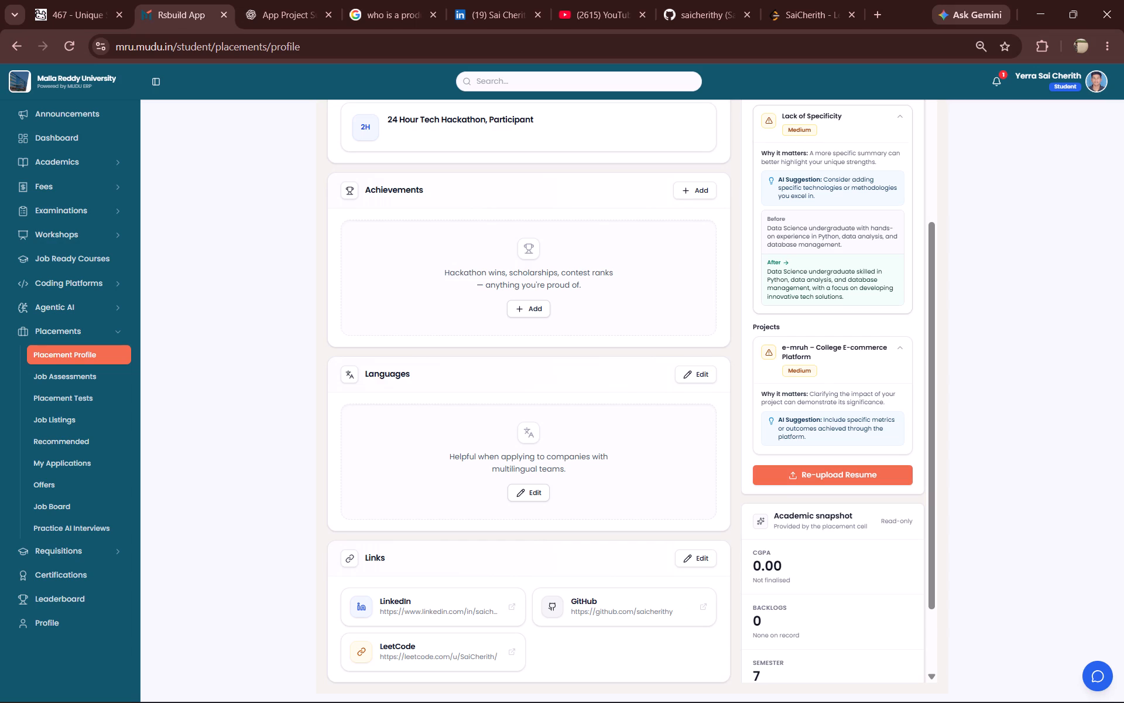
key("alt+Tab")
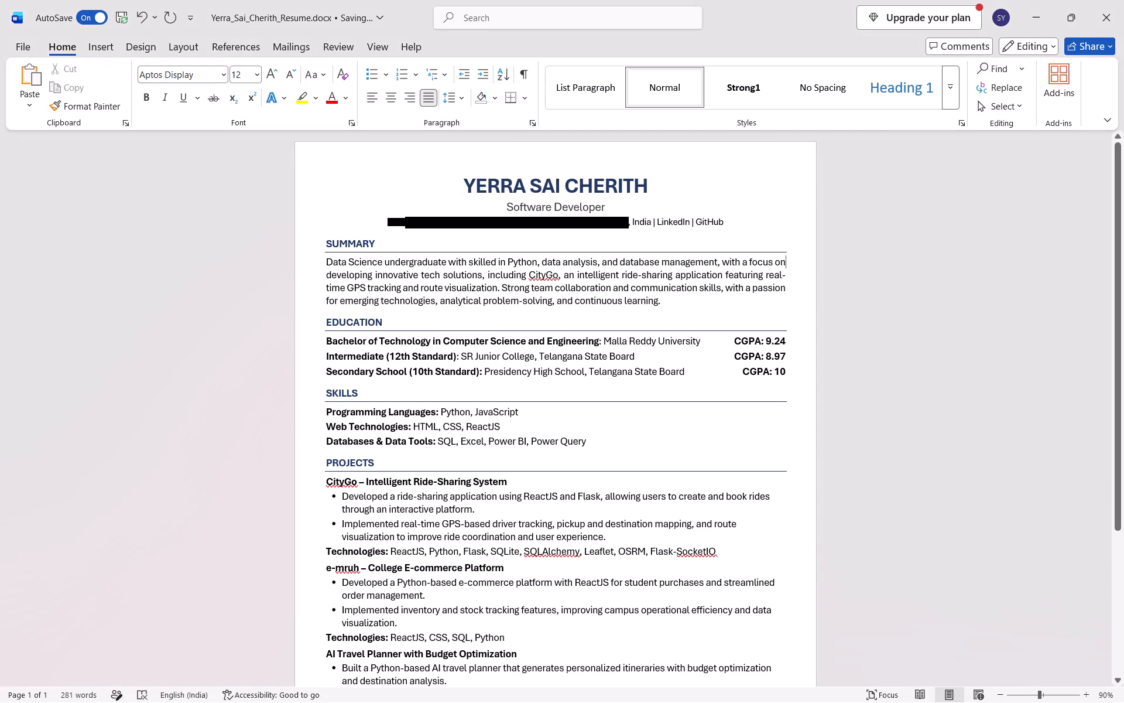
key("alt+Tab")
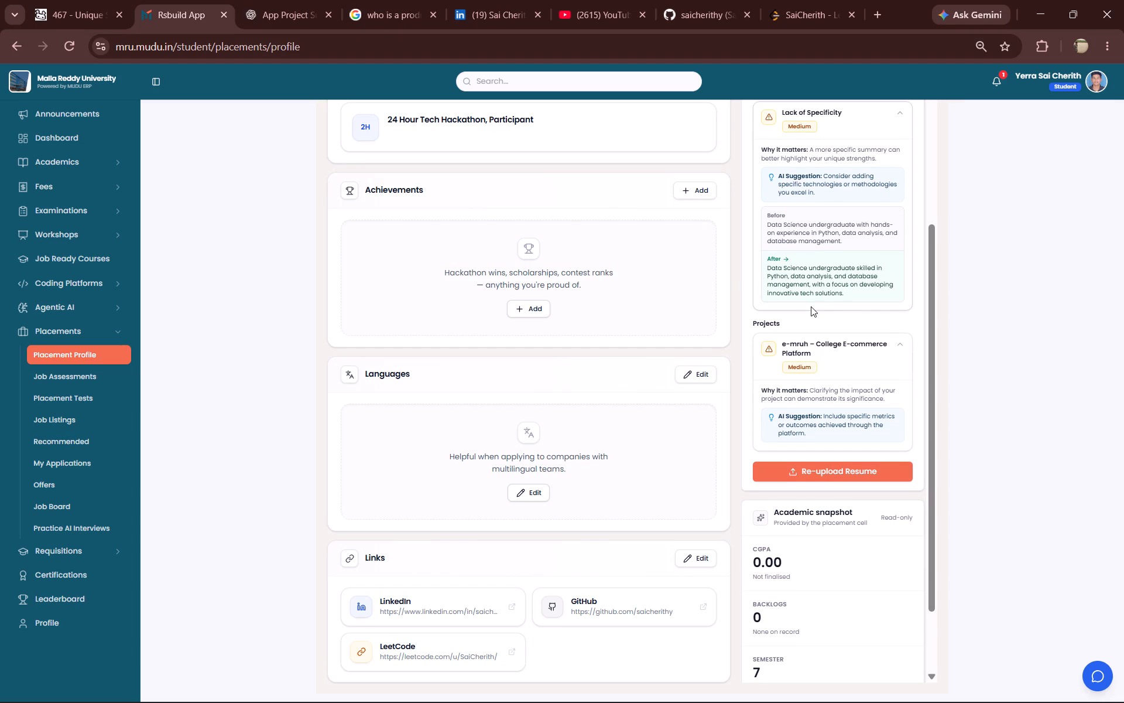
scroll(854, 151, "down", 1)
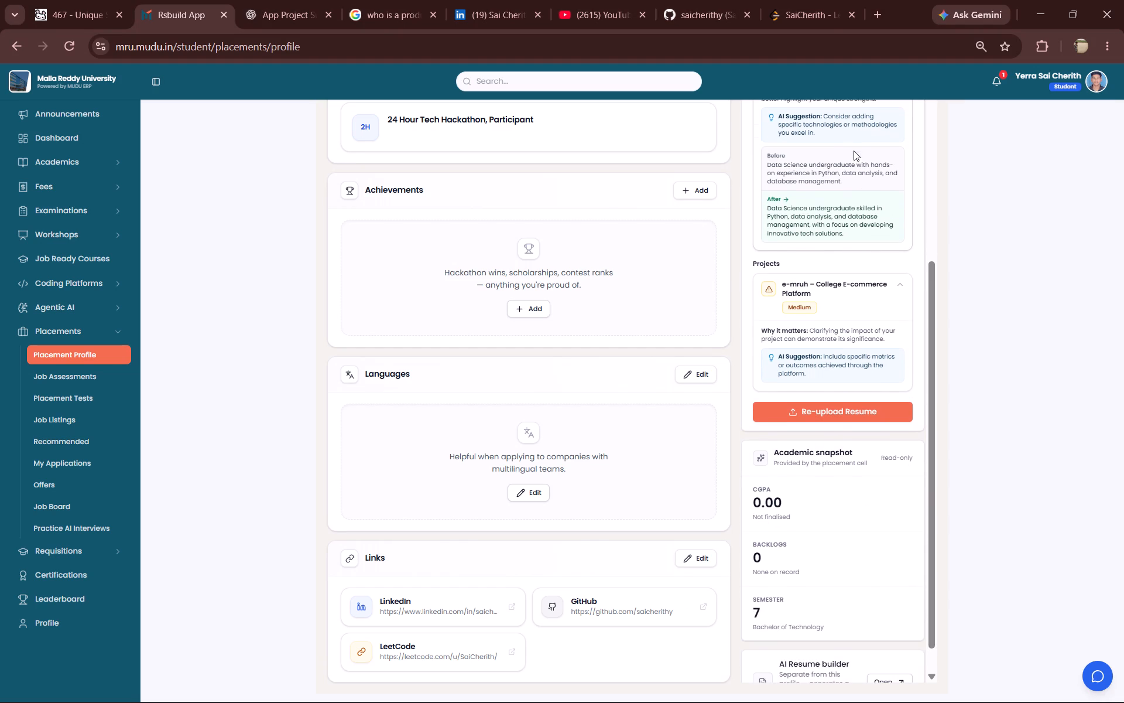
scroll(852, 320, "down", 1)
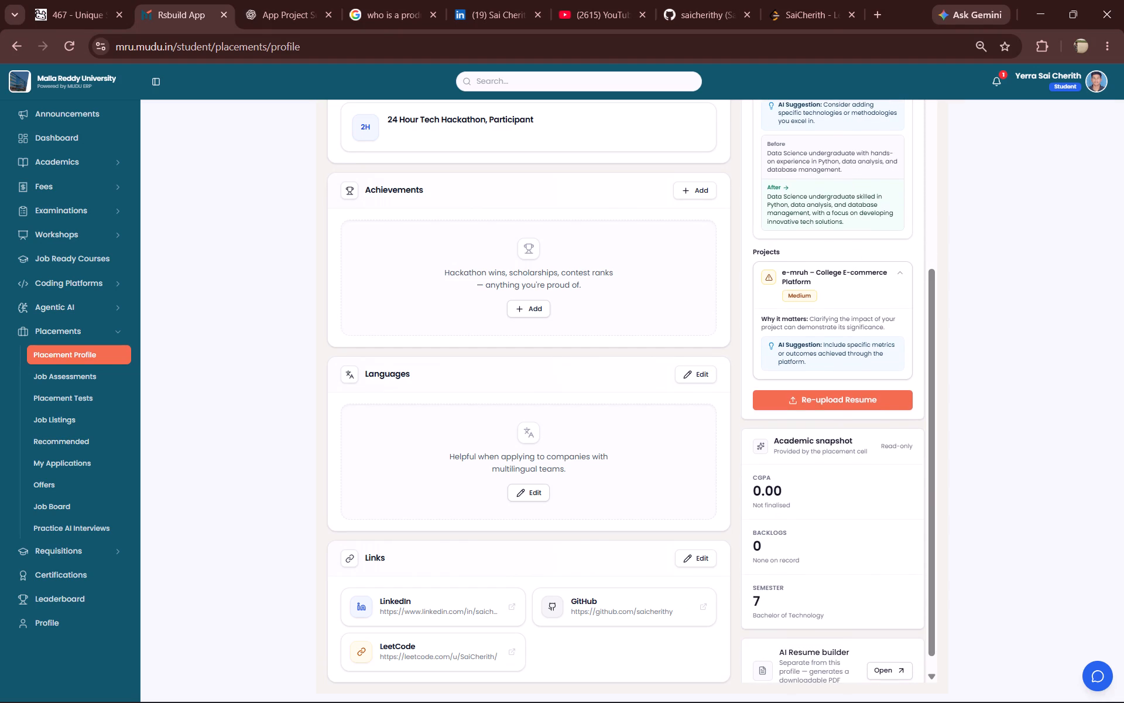
left_click_drag(815, 363, 761, 305)
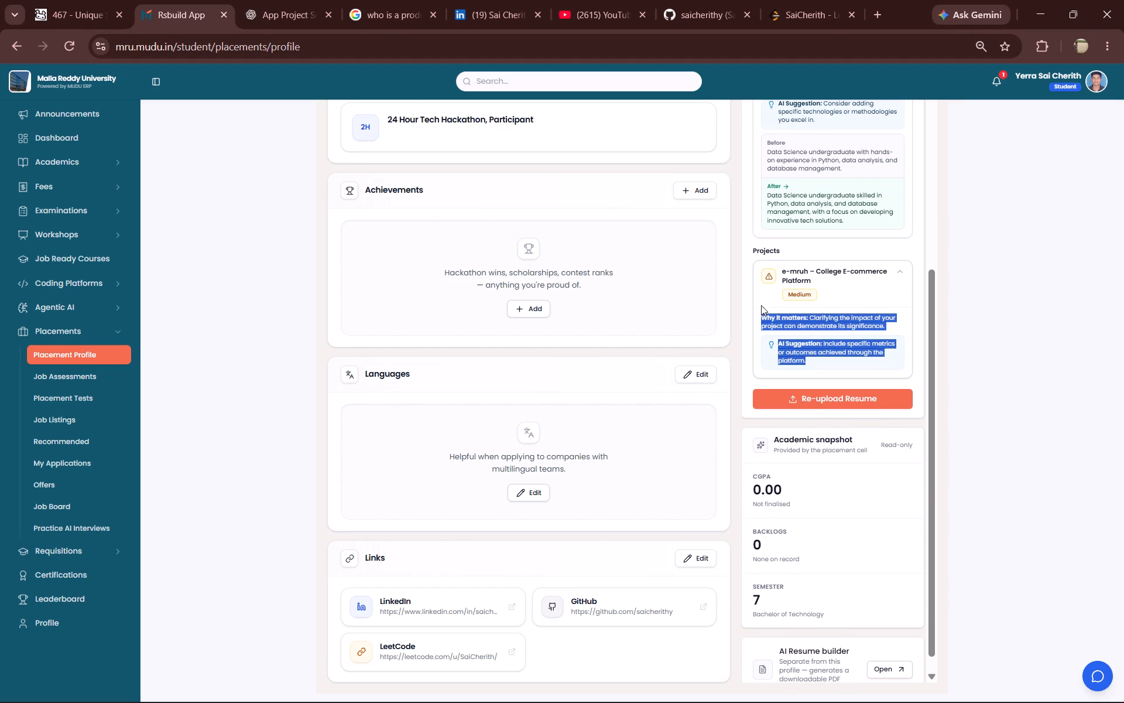
left_click_drag(761, 305, 760, 277)
key("ctrl+c")
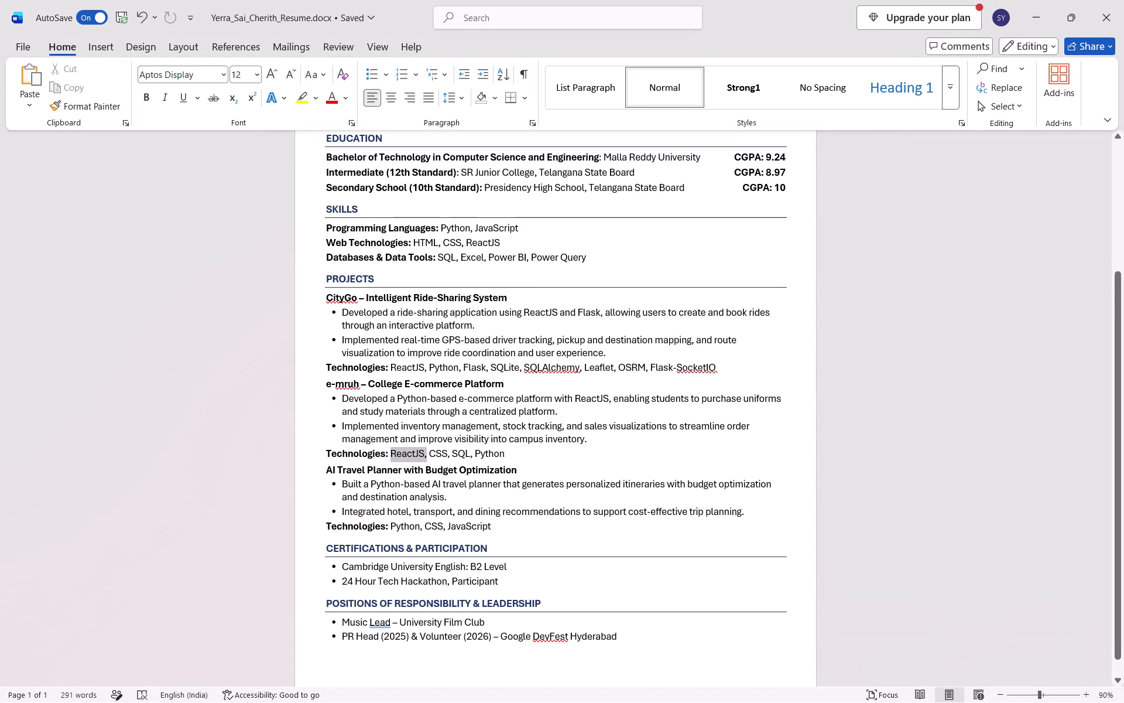
left_click_drag(437, 452, 497, 453)
key("ctrl+v")
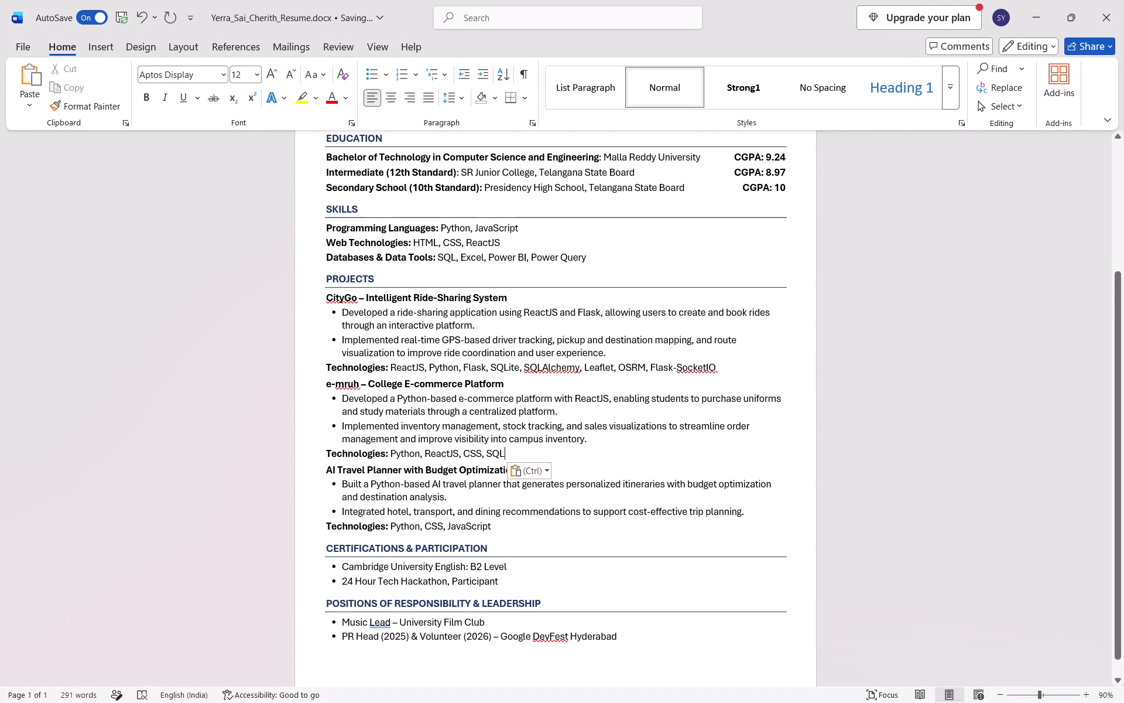
Reorder the CityGo technologies to start with Python and place ReactJS at the end, after "Flask-SocketIO, ".
left_click_drag(430, 368, 715, 364)
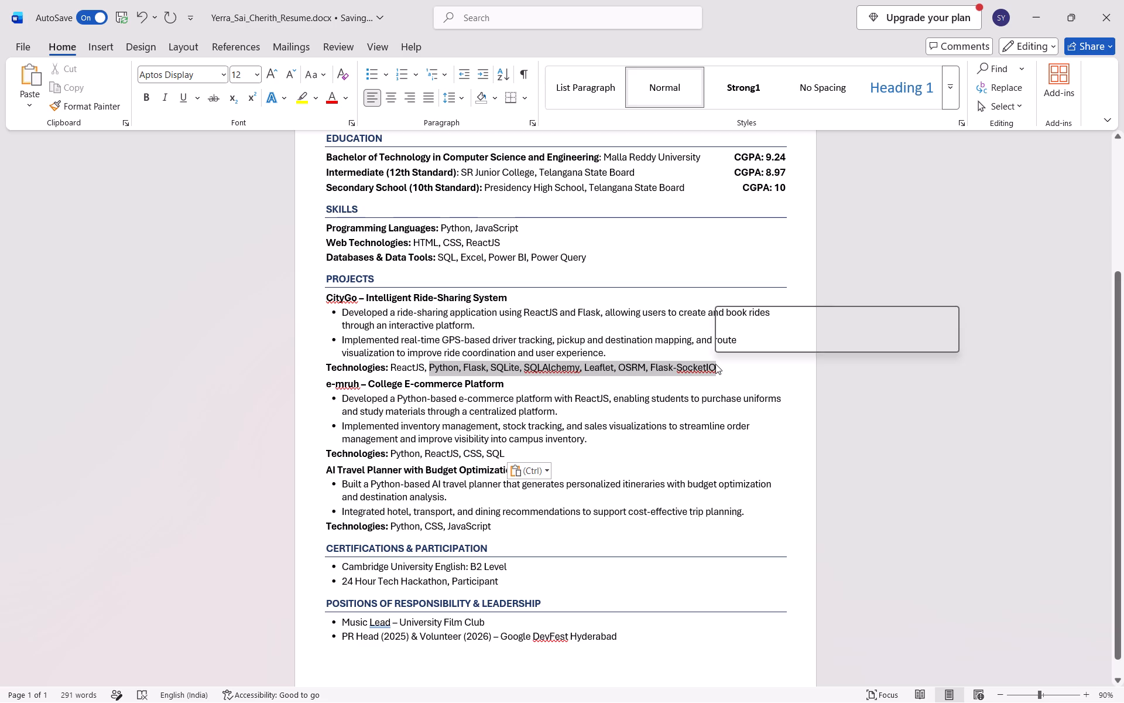
key("ctrl+x")
key("BackSpace")
key("BackSpace")
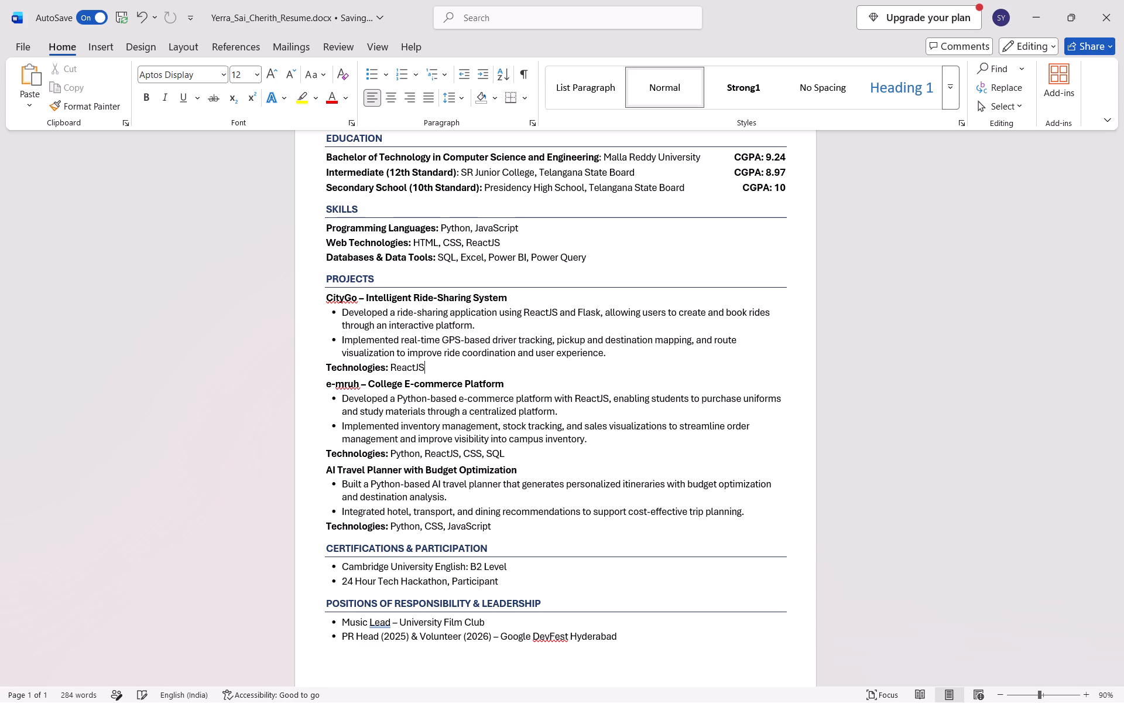
key("ctrl+Left")
key("ctrl+v")
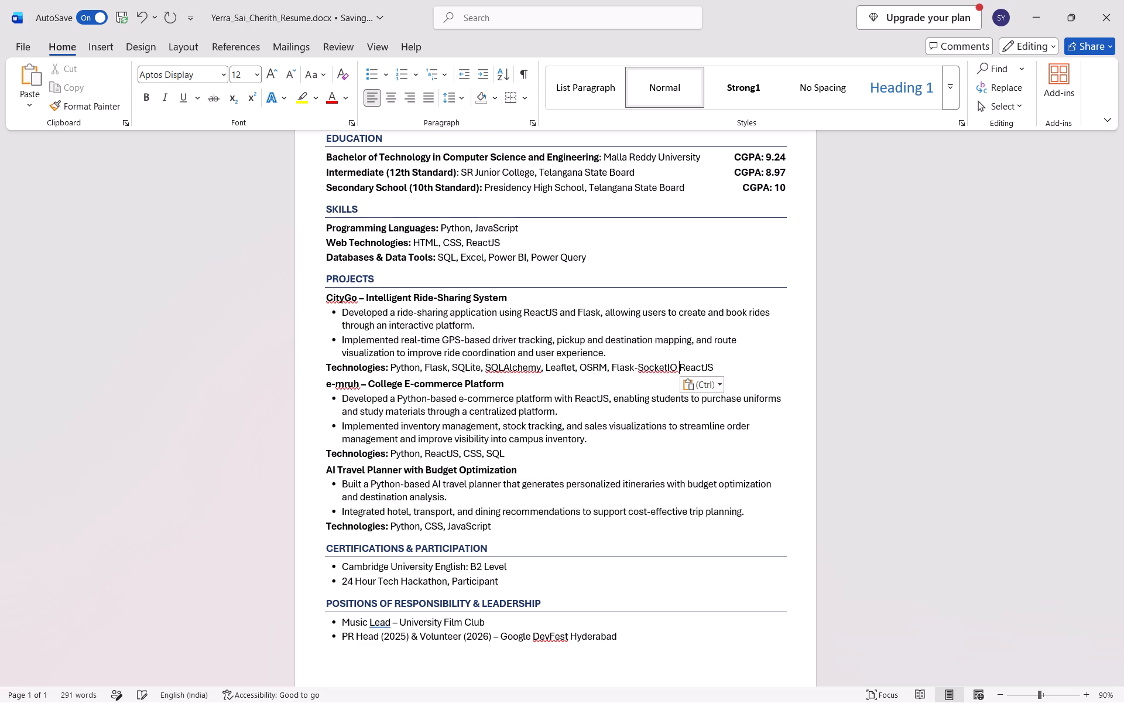
key("BackSpace")
type(",")
key("space")
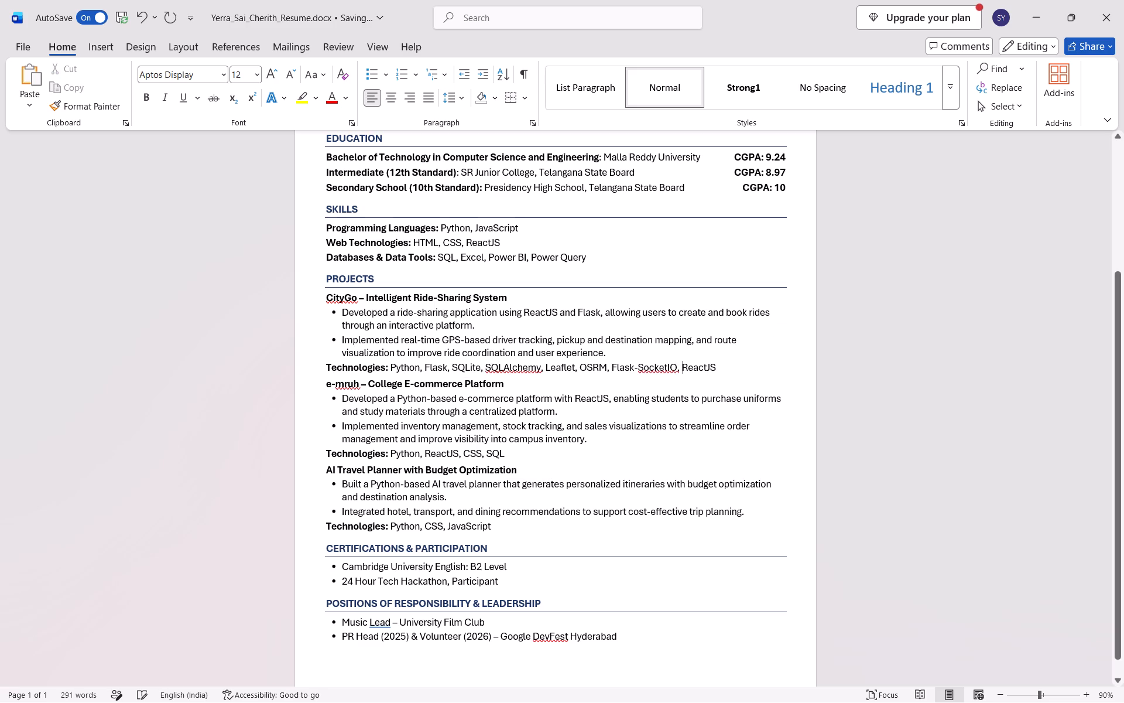
Look over the rest of the résumé and save the document.
scroll(601, 422, "down", 1)
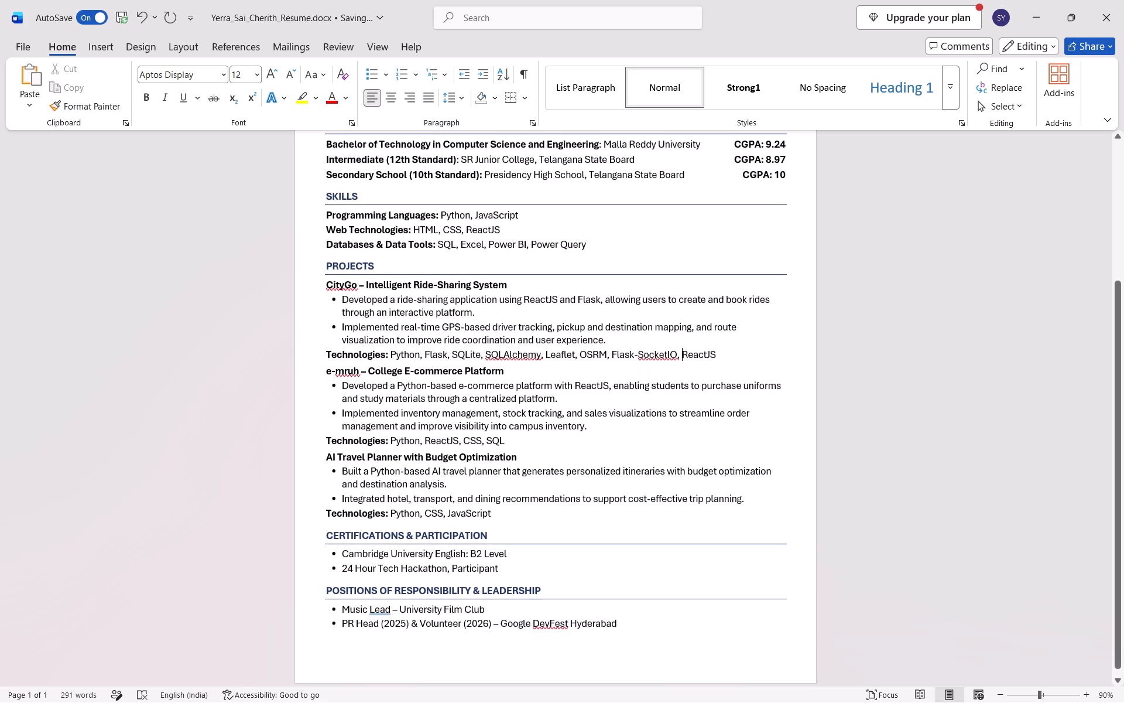
scroll(601, 422, "down", 1)
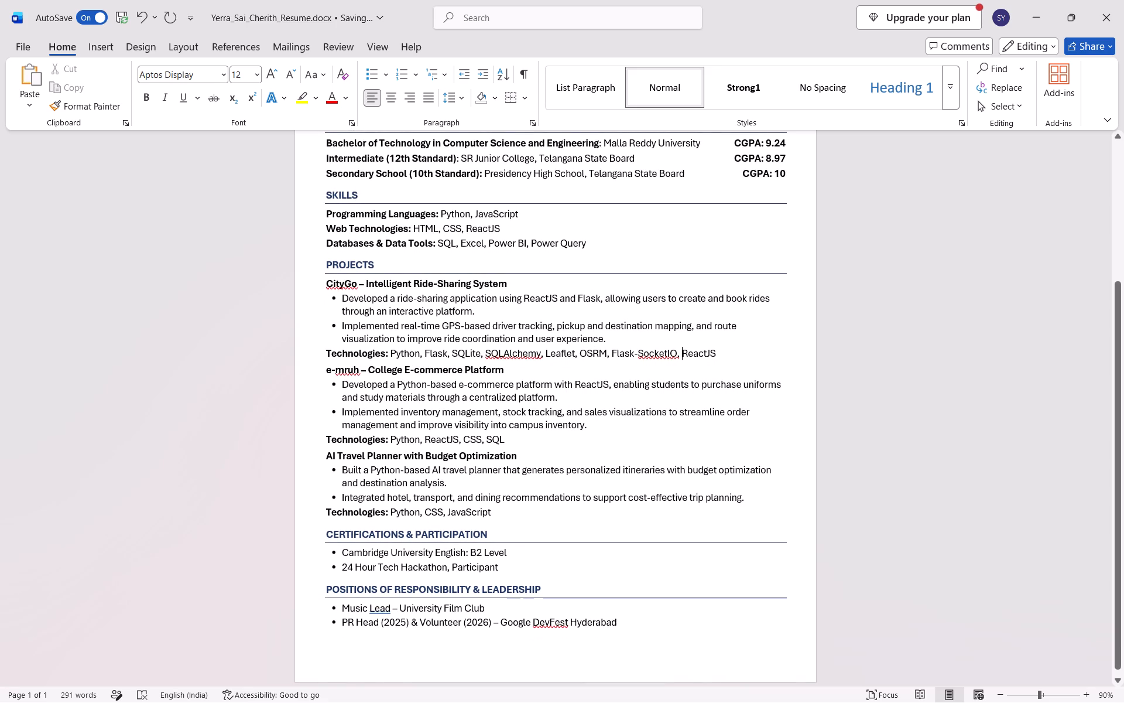
scroll(556, 431, "down", 1)
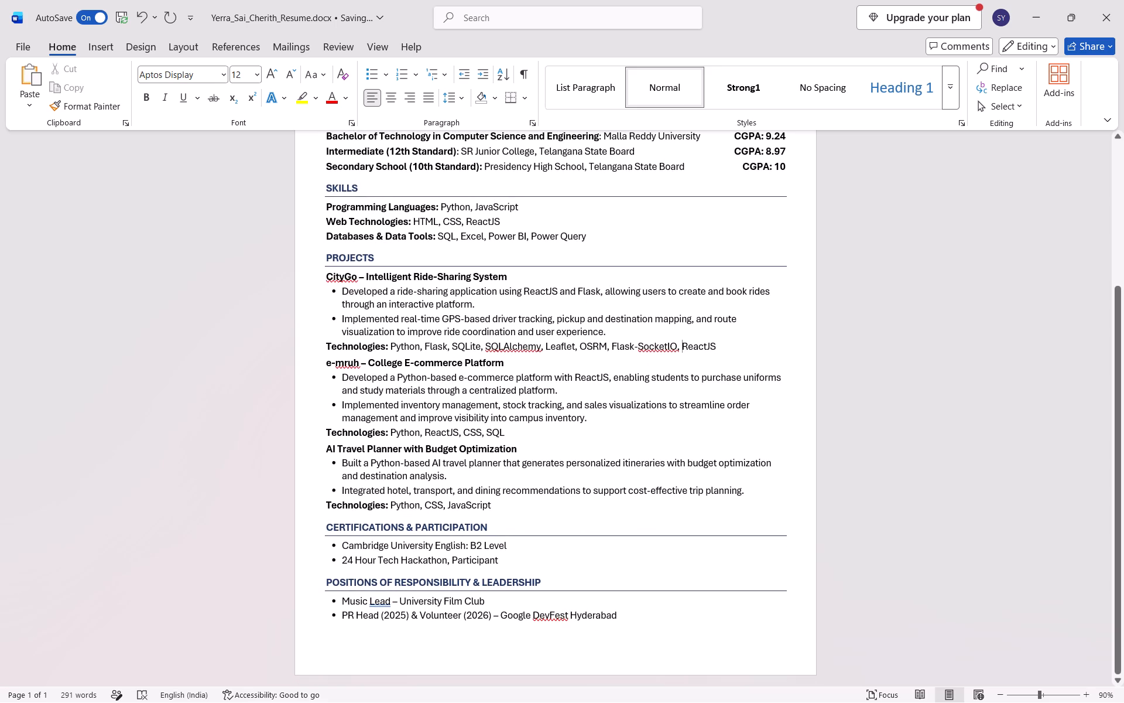
key("ctrl+s")
key("ctrl+s")
Print the résumé to a PDF on the Desktop, replacing the existing résumé PDF of the same name as the Word document.
scroll(556, 431, "up", 5)
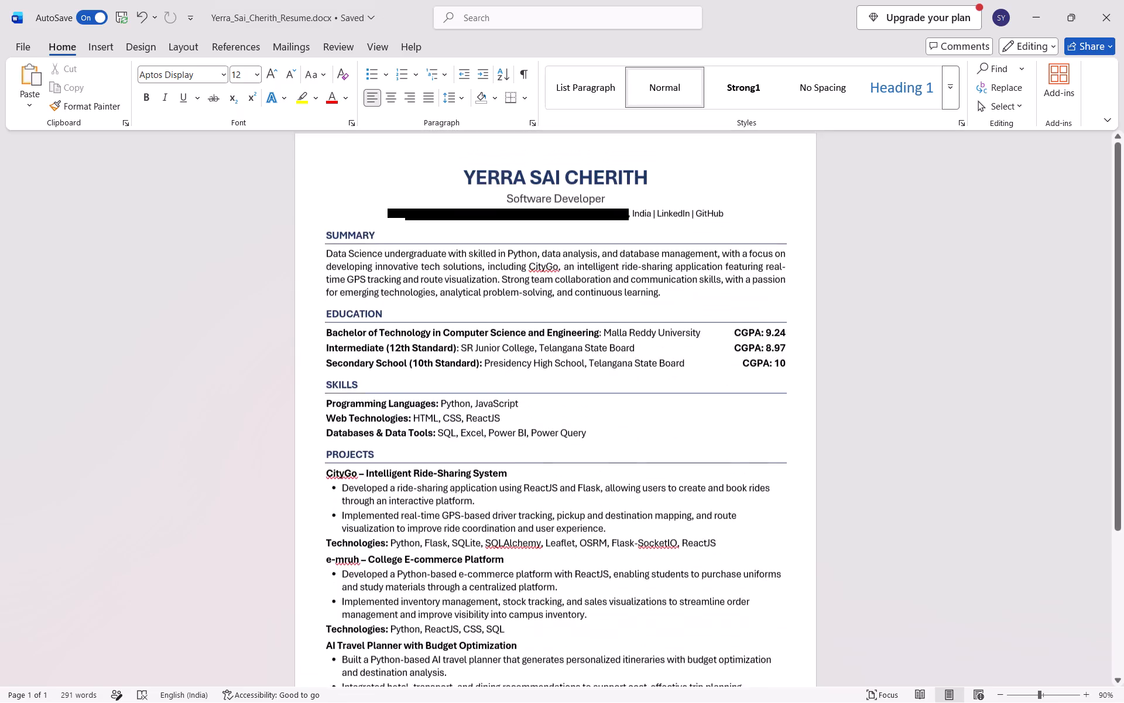
scroll(556, 431, "down", 2)
key("ctrl+p")
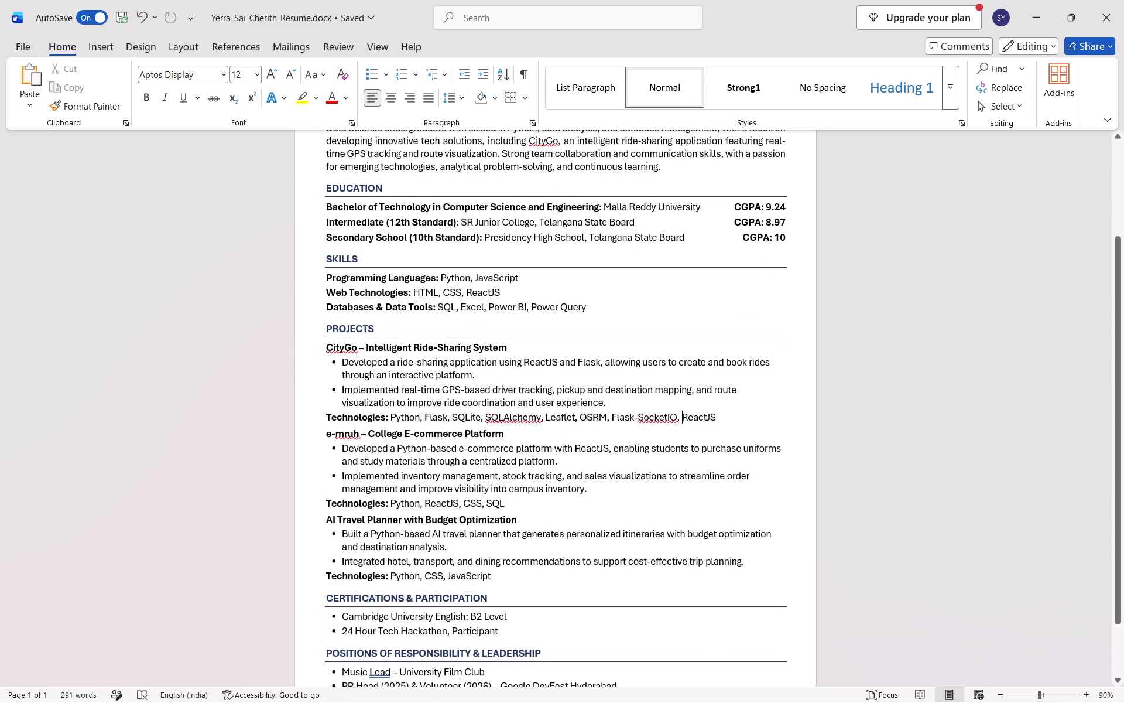
left_click(159, 91)
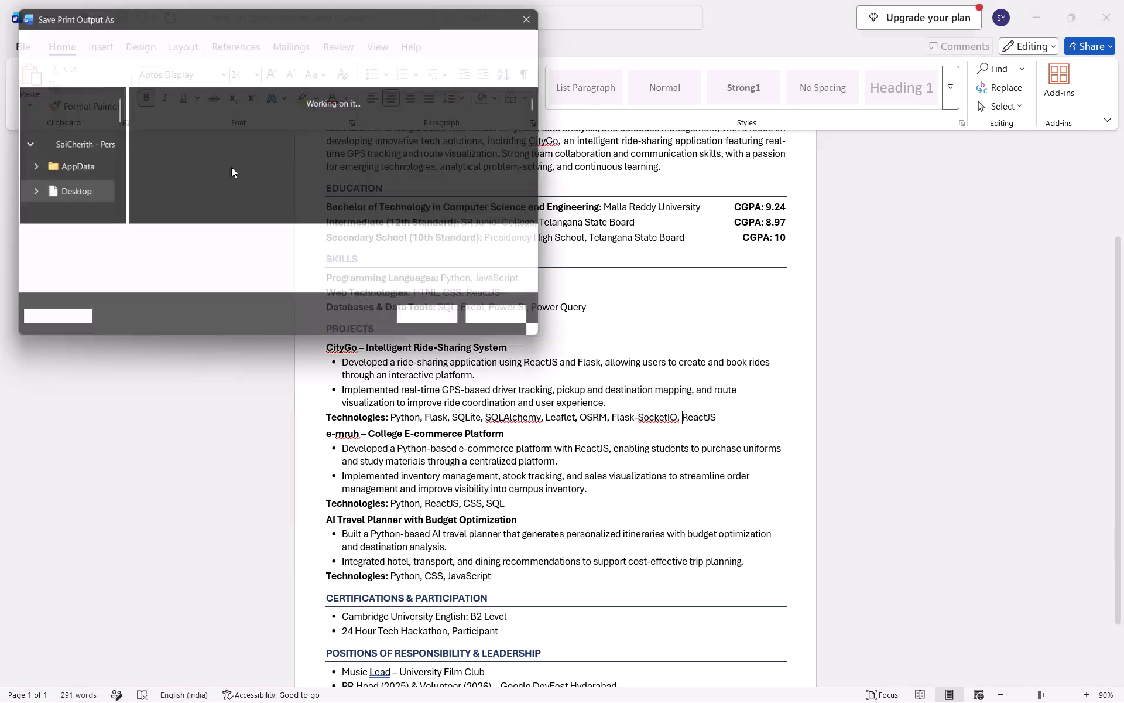
type("yerr")
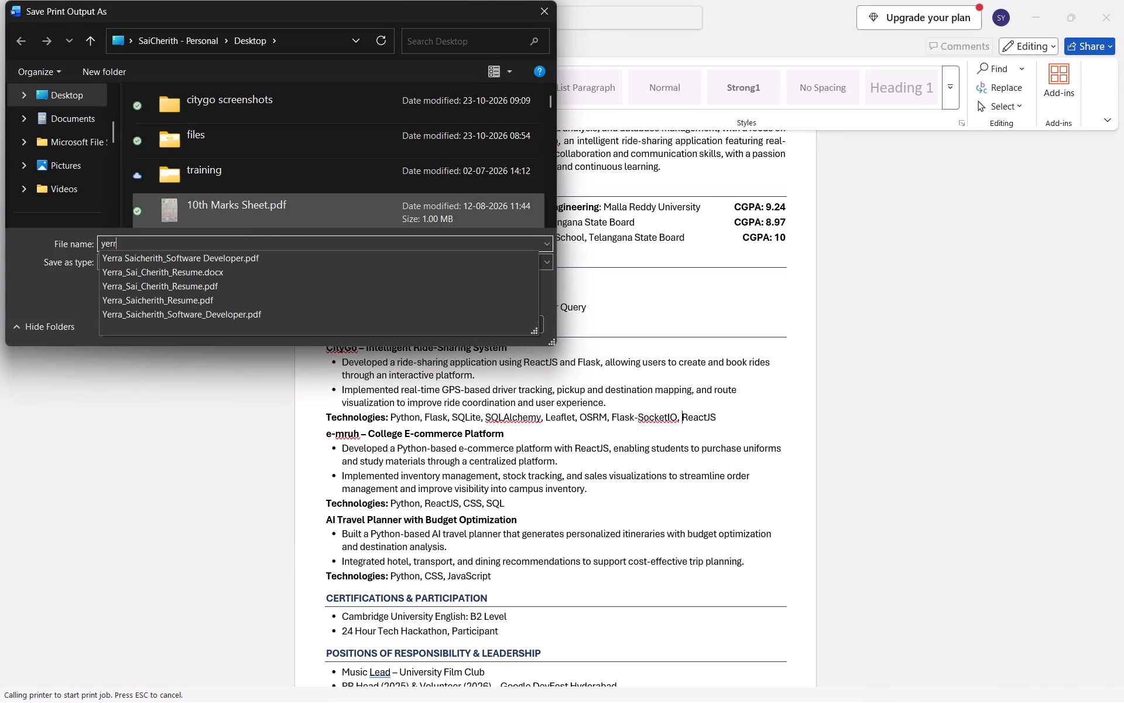
left_click(231, 284)
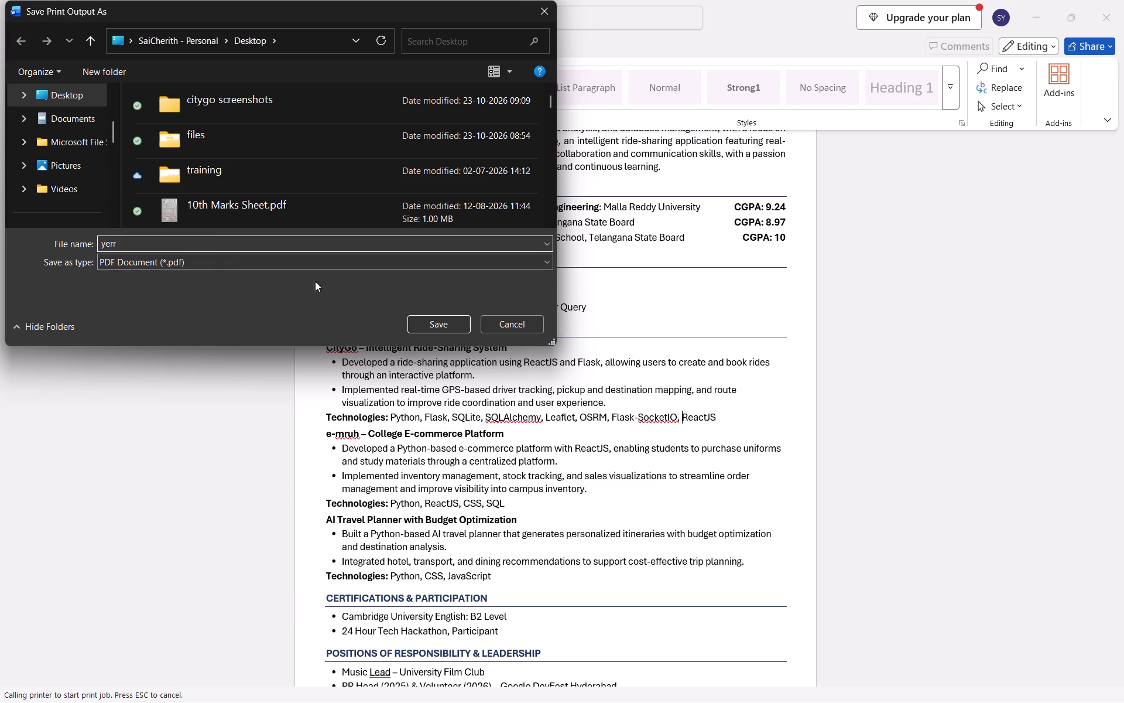
left_click(435, 321)
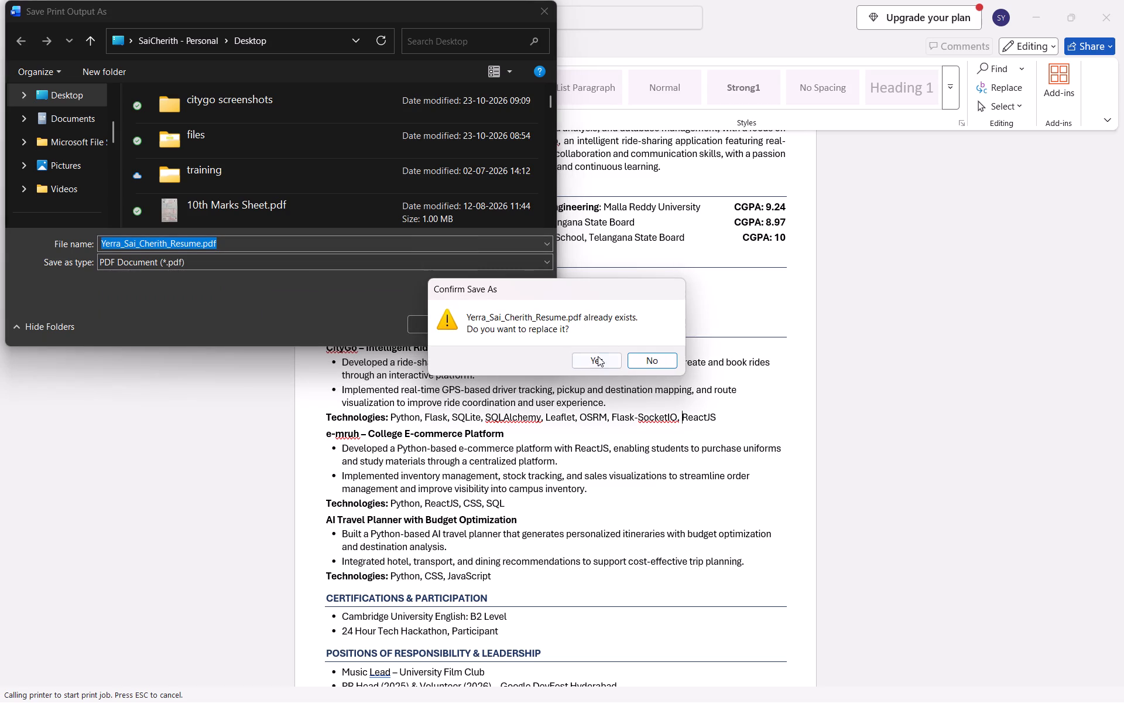
left_click(598, 359)
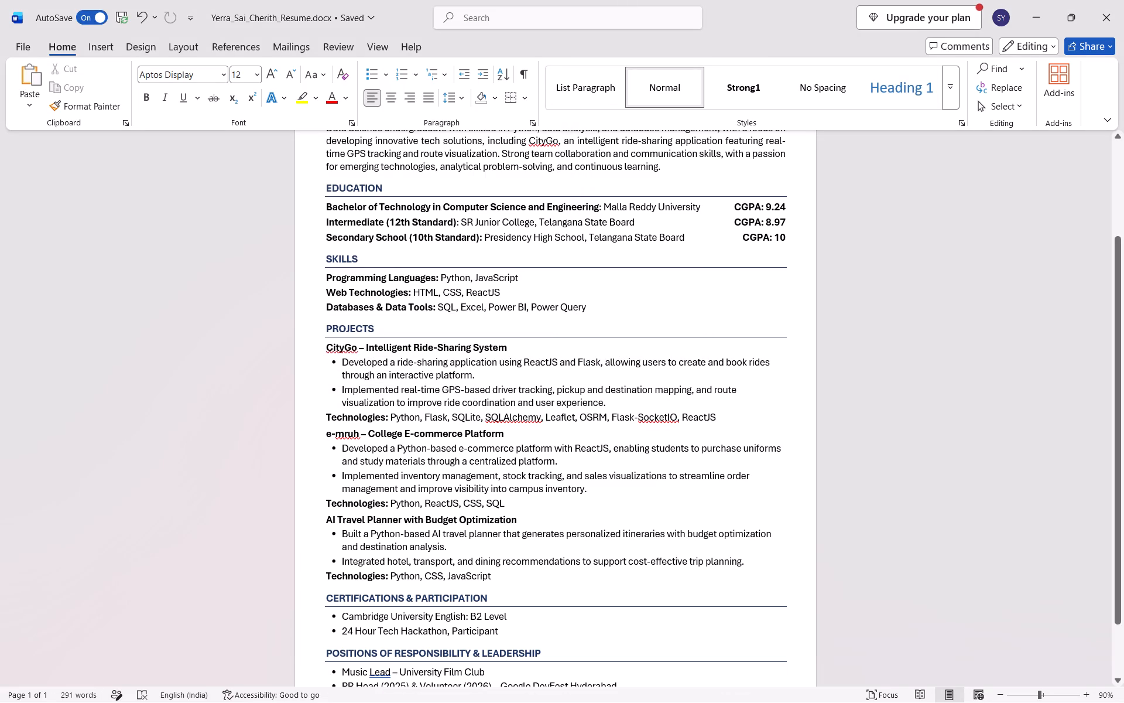
Switch to the placement profile in Chrome and re-upload the résumé using the newly exported PDF from the Desktop.
key("alt+Tab")
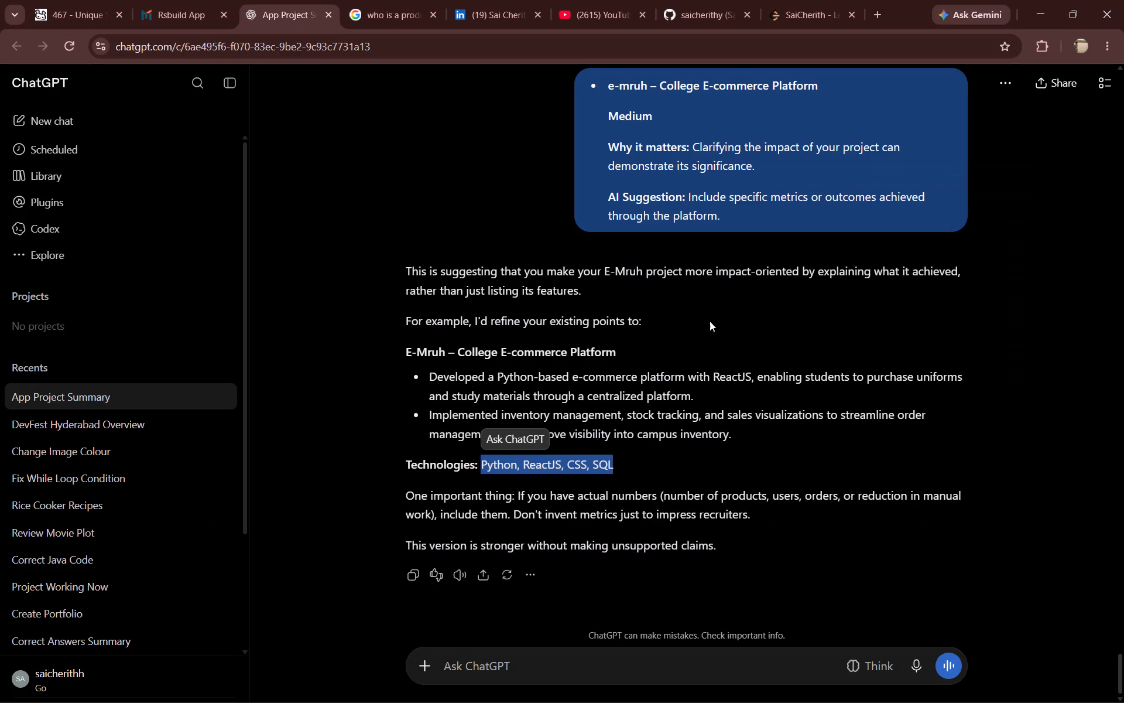
left_click(206, 0)
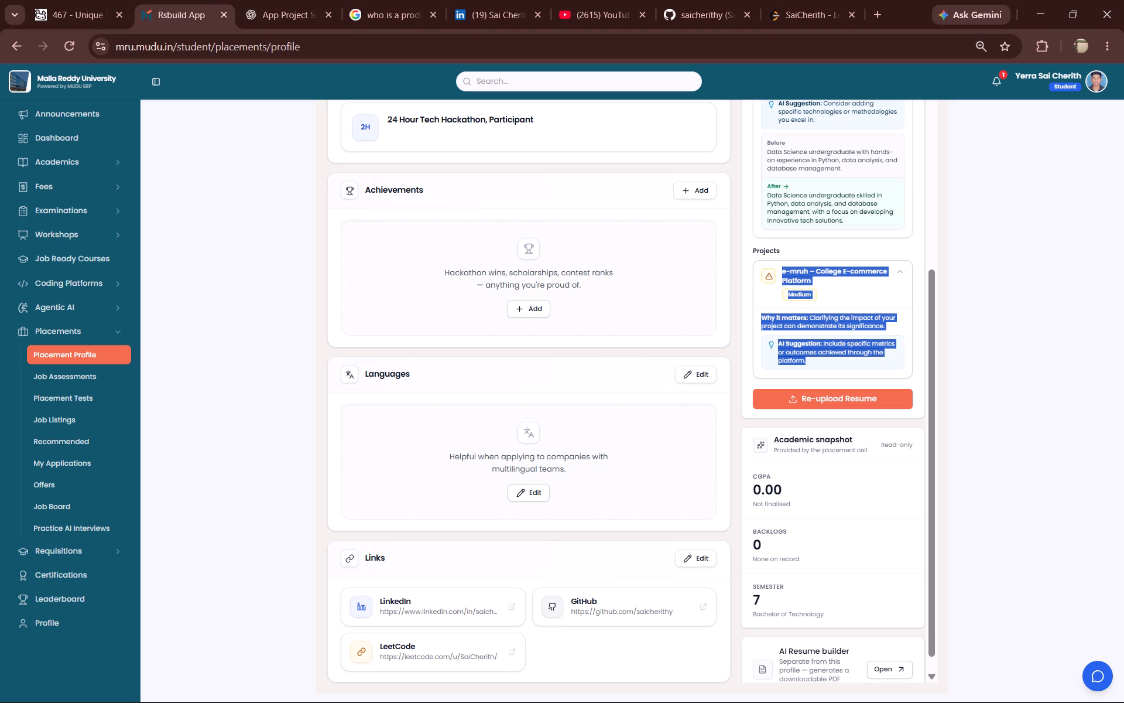
left_click(862, 395)
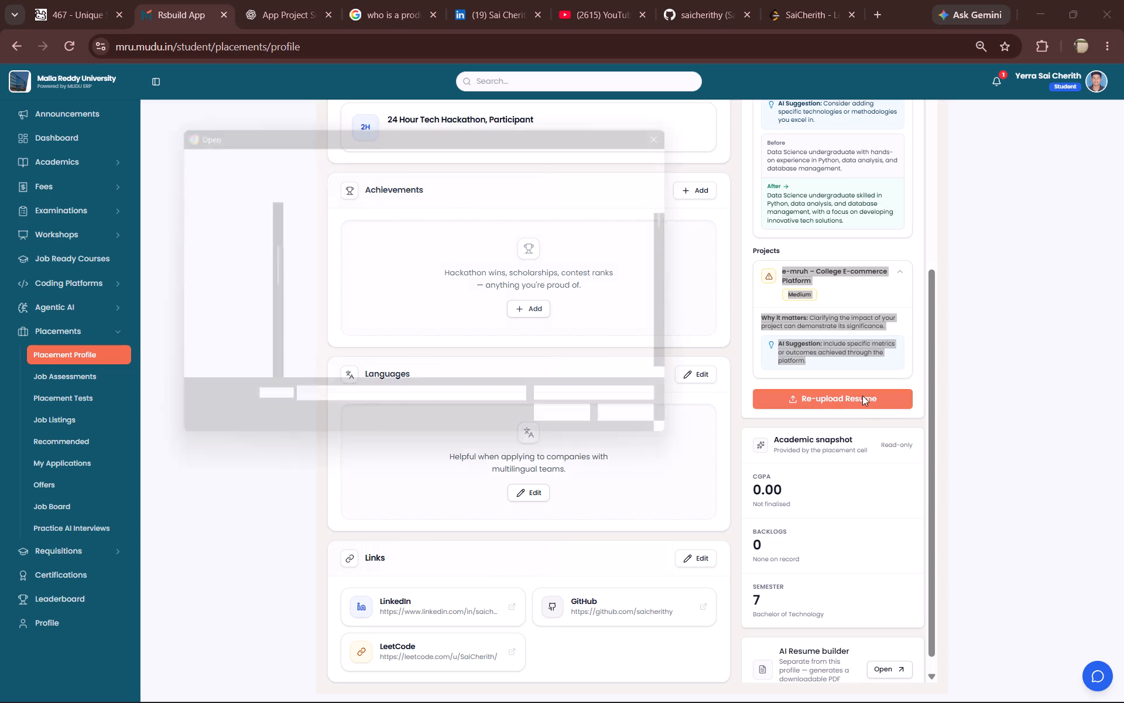
scroll(470, 221, "down", 18)
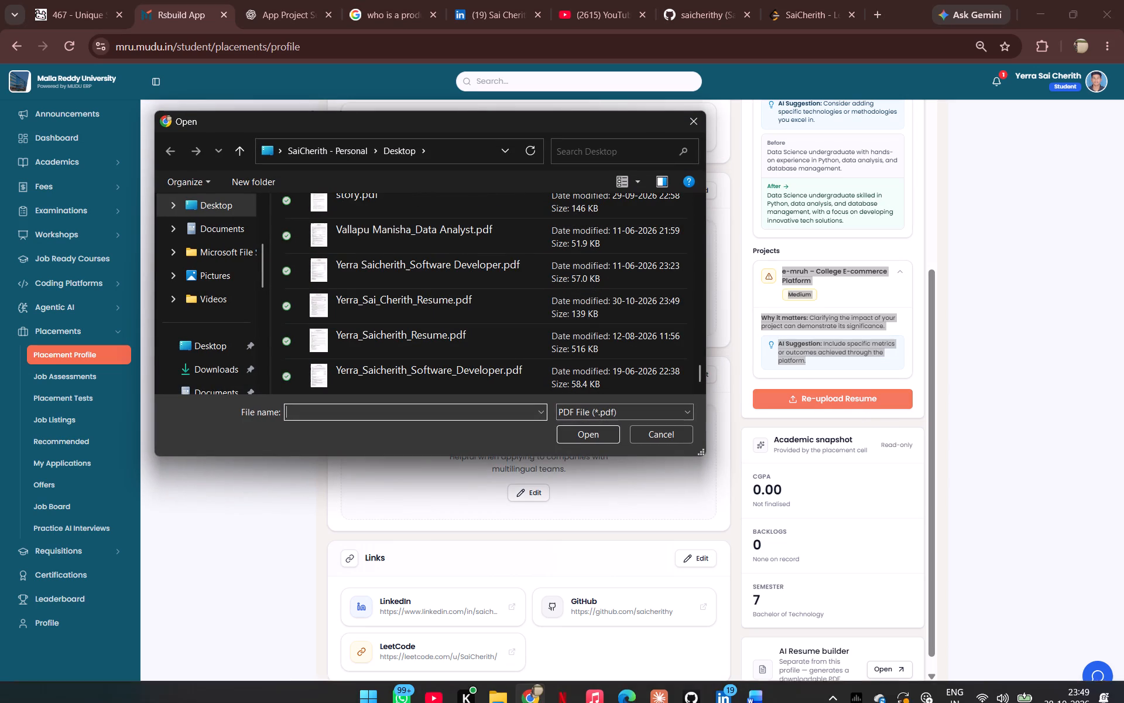
double_click(566, 300)
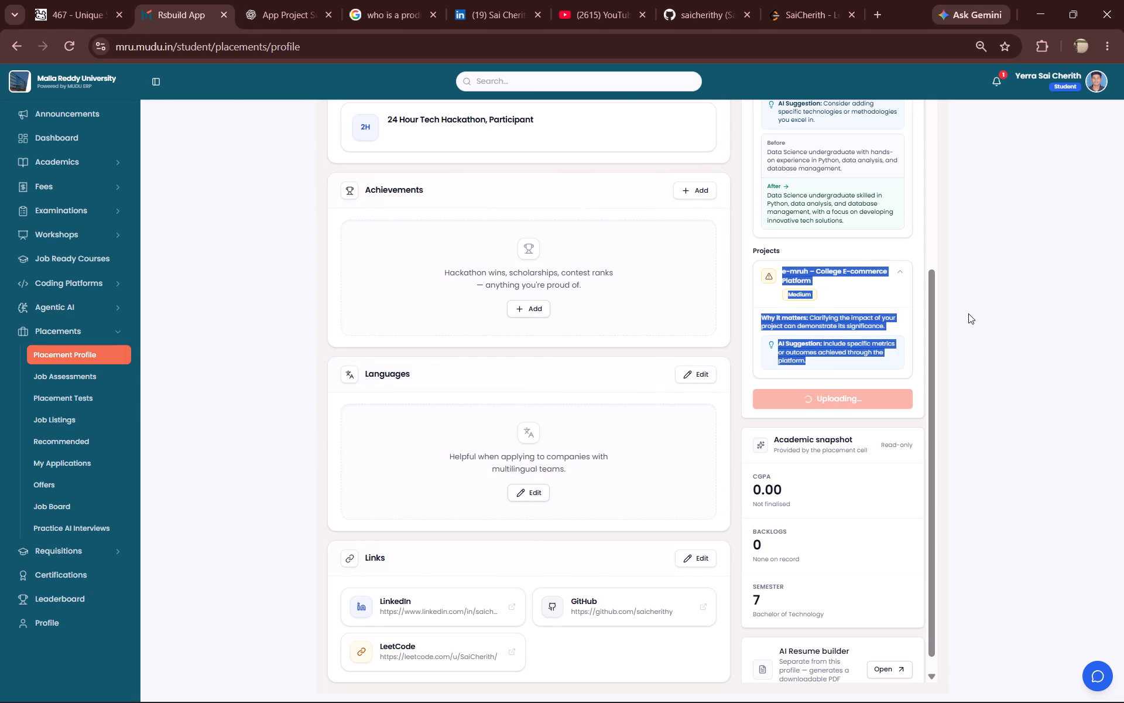
left_click(968, 313)
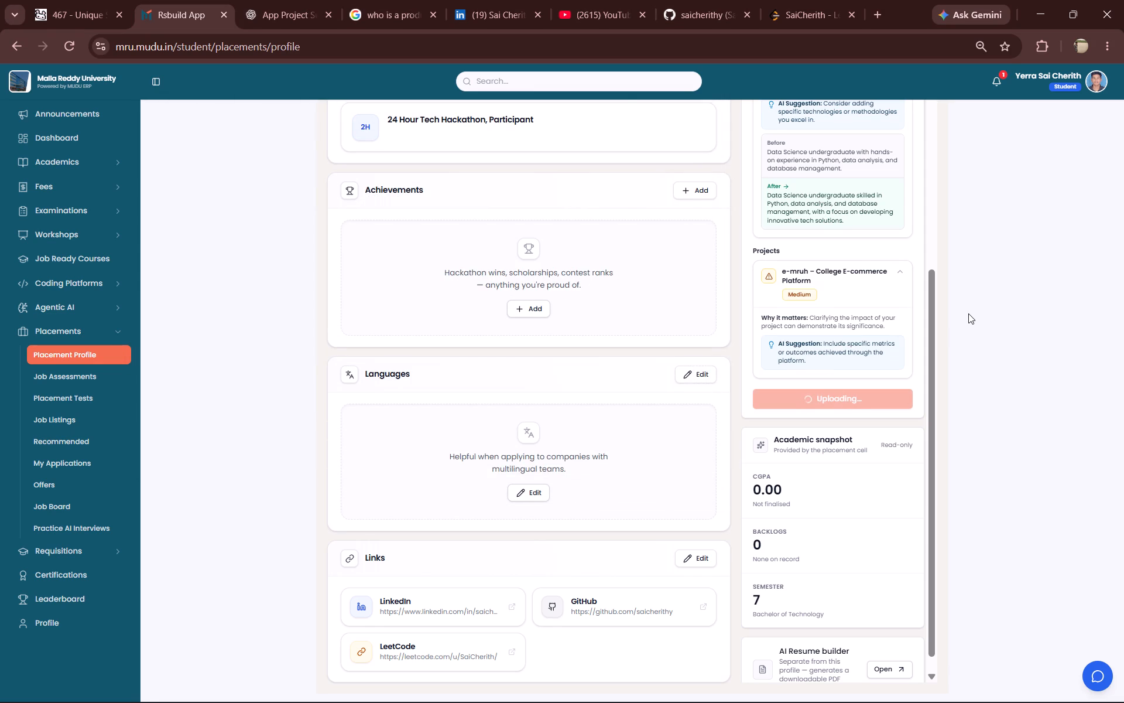
Enlarge the profile page and read the AI Resume Coach's new feedback on the professional summary and projects.
key("ctrl+equal")
key("ctrl+equal")
key("ctrl+equal")
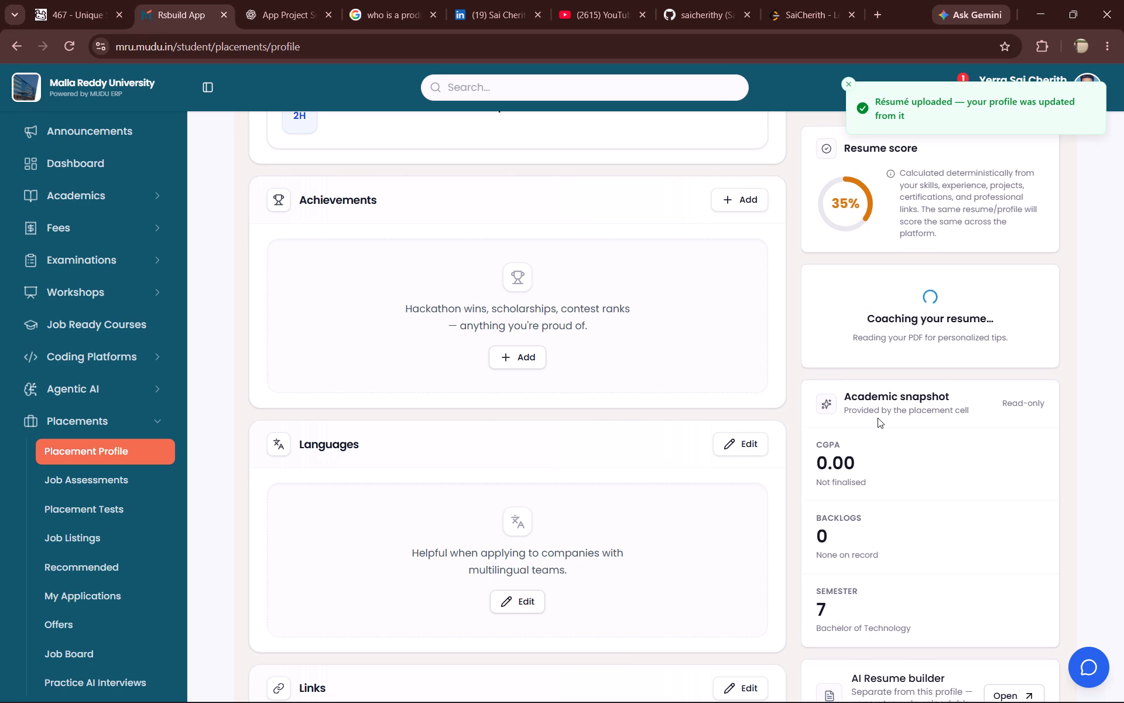
scroll(878, 418, "down", 5)
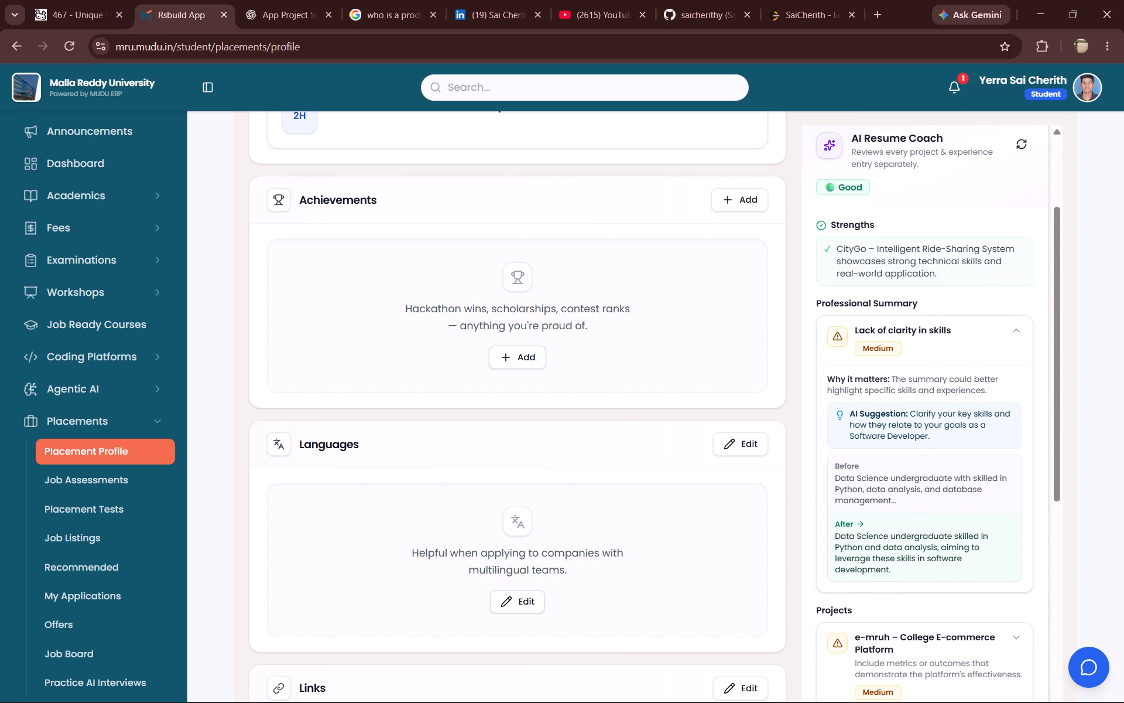
scroll(878, 418, "down", 1)
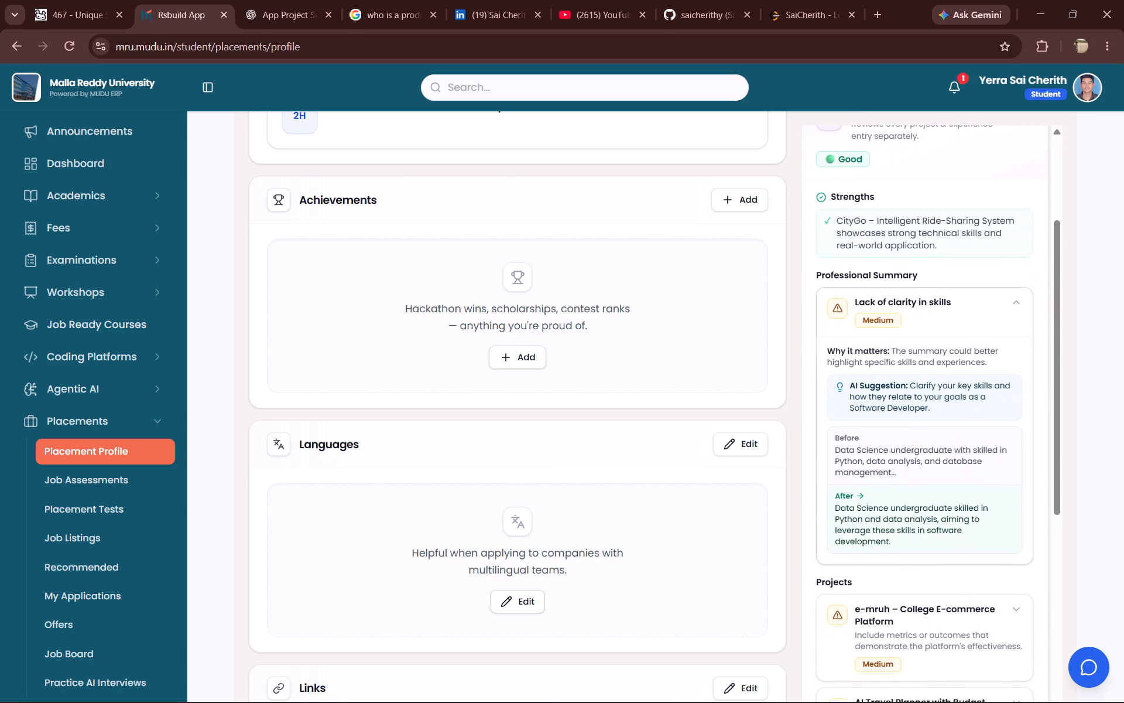
scroll(878, 418, "down", 2)
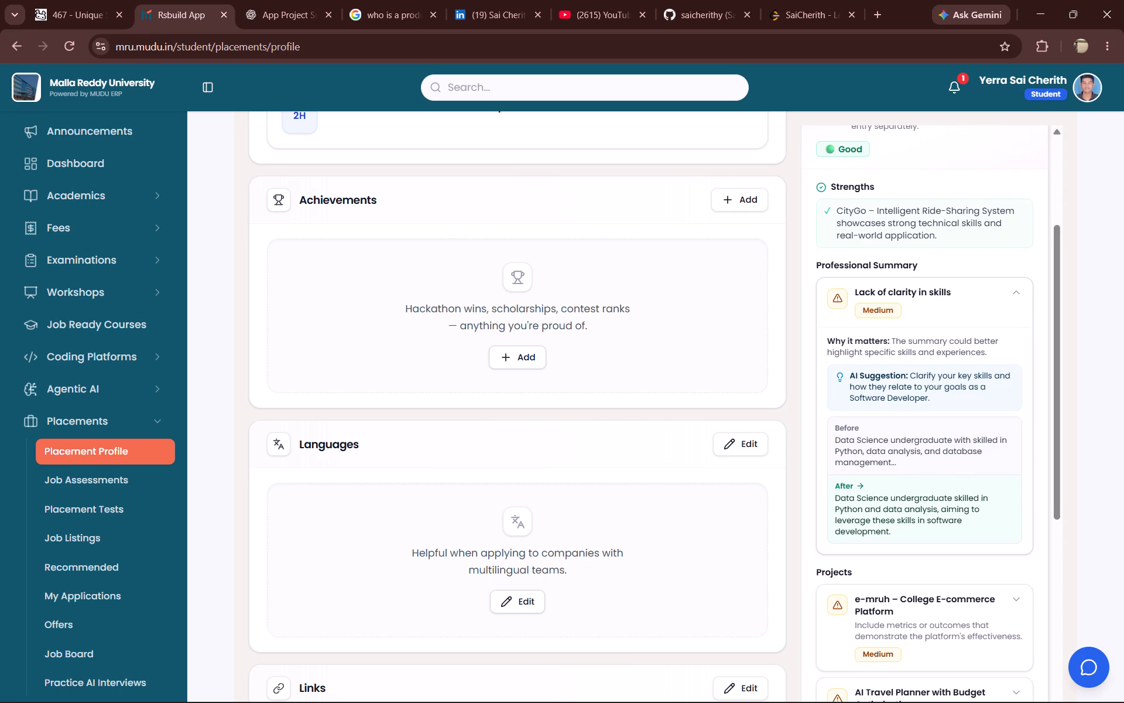
scroll(878, 418, "down", 1)
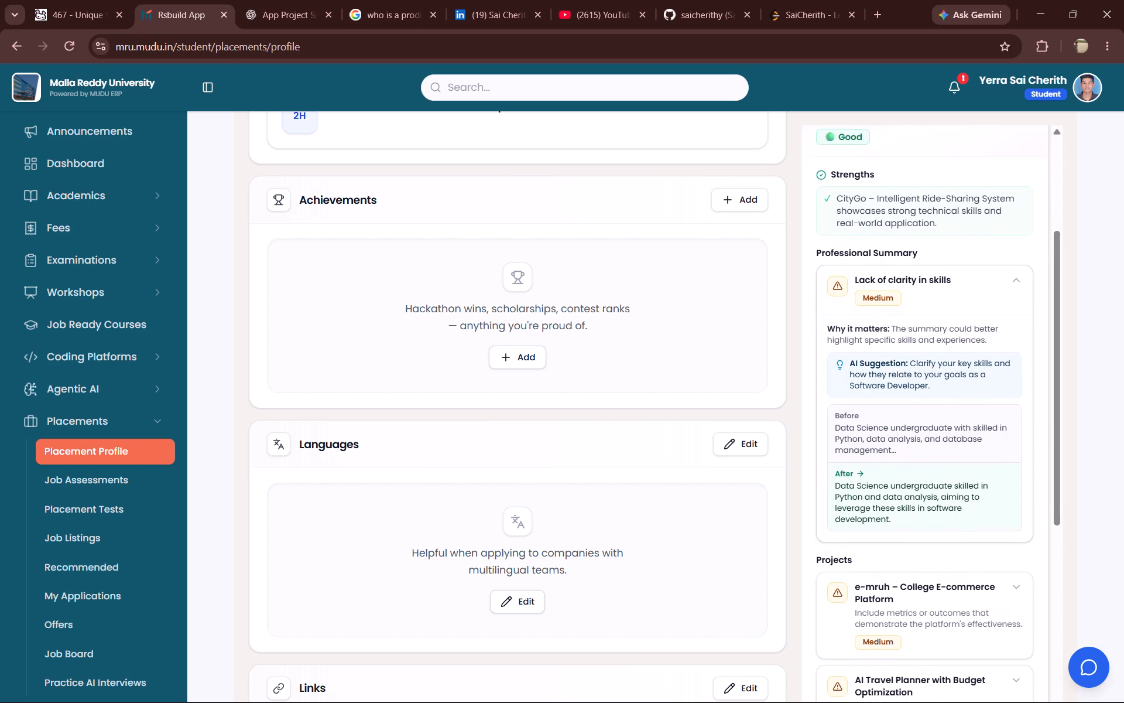
scroll(878, 418, "down", 1)
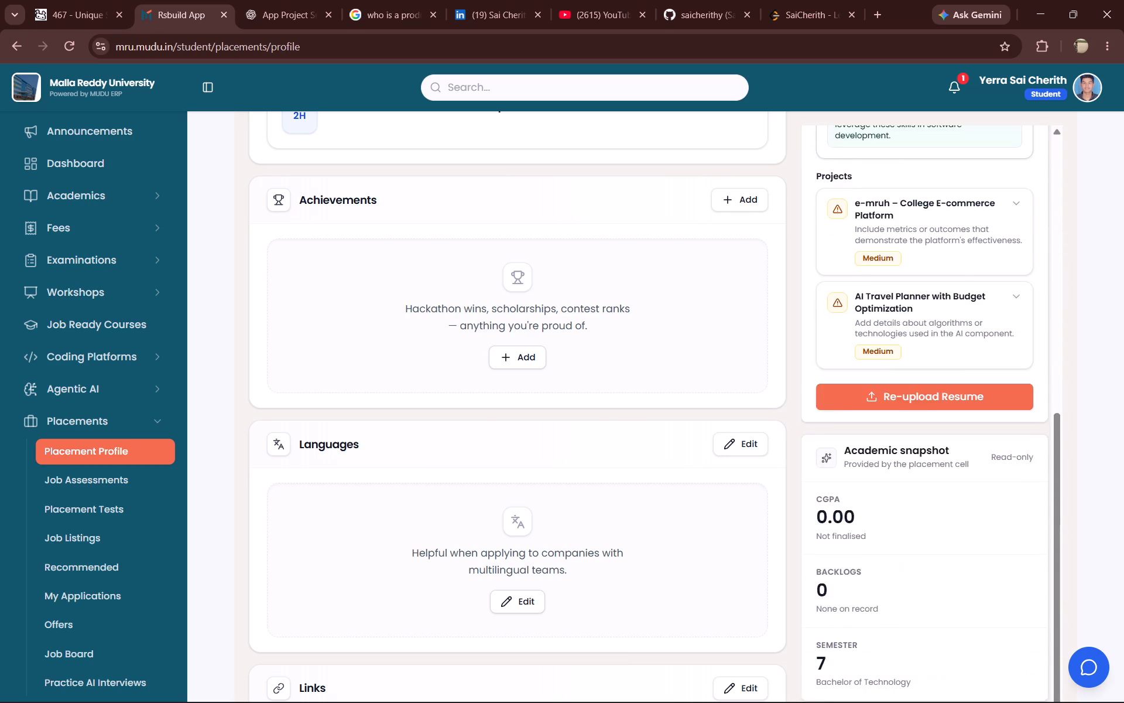
scroll(878, 418, "down", 1)
scroll(878, 418, "up", 2)
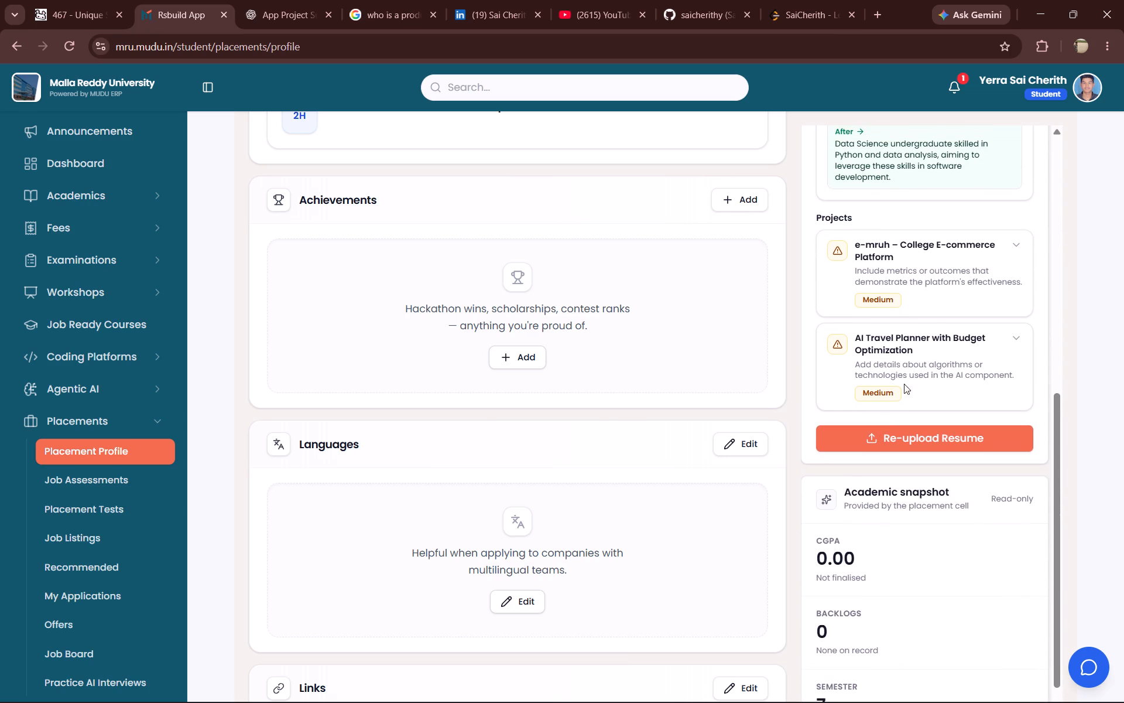
scroll(978, 351, "up", 2)
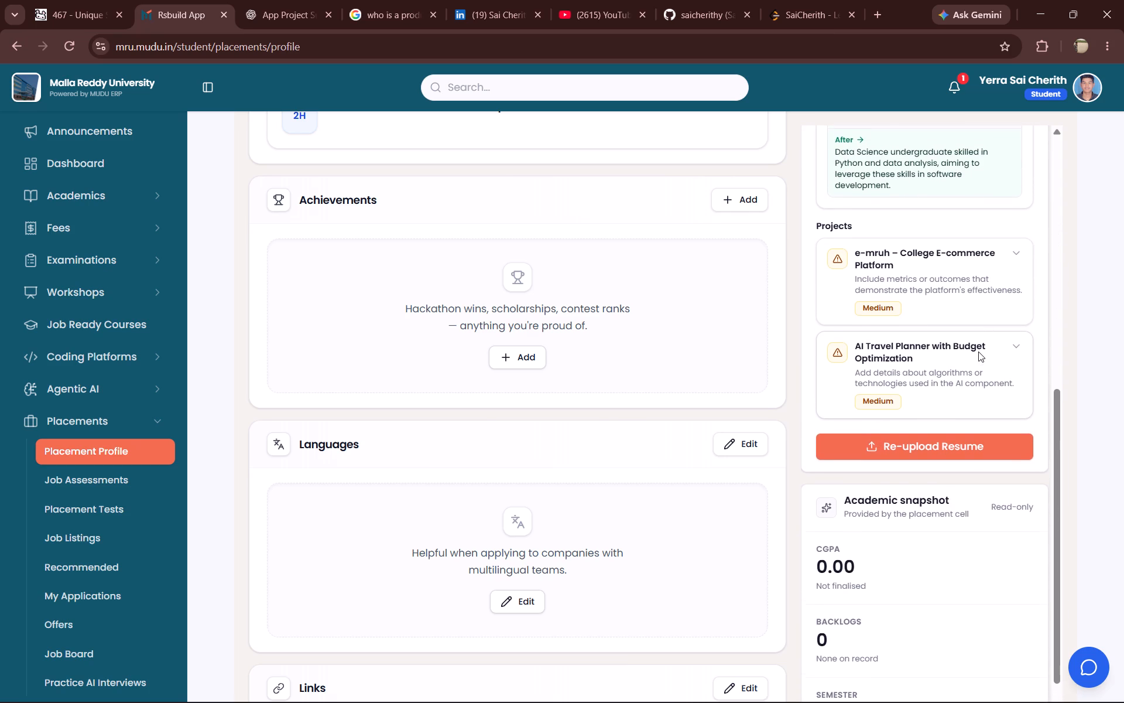
scroll(978, 351, "up", 5)
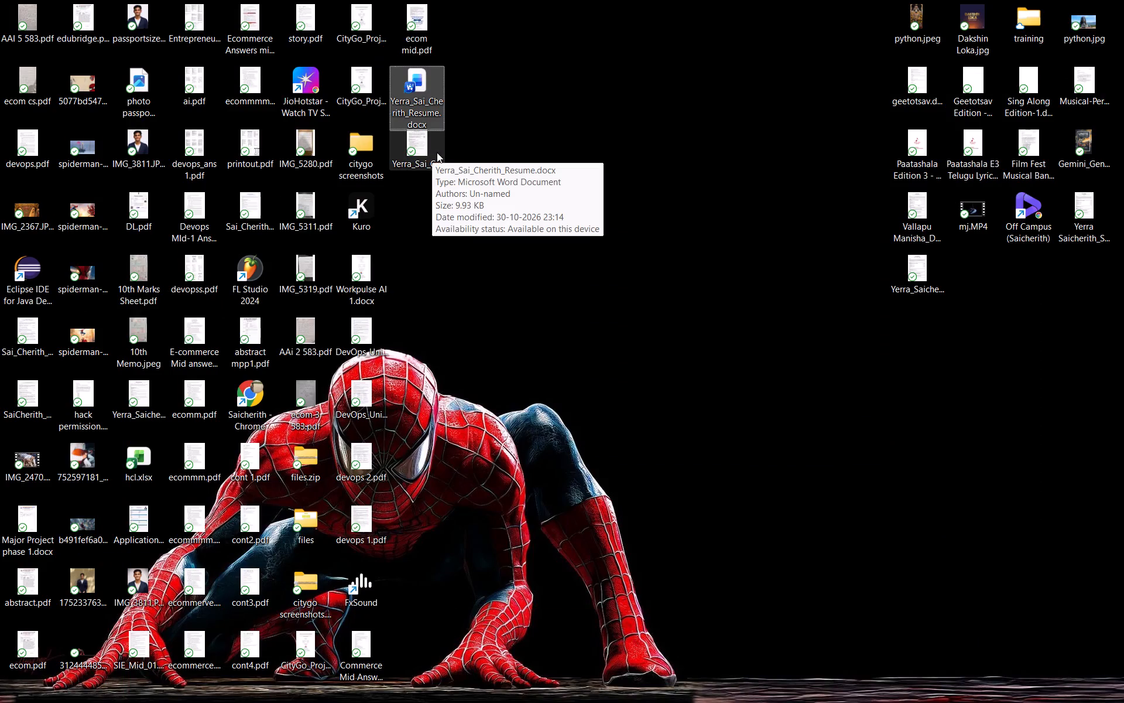
Open the exported résumé PDF from the Desktop, check the older résumé and close it, and read through the Data Analyst résumé for comparison.
double_click(421, 149)
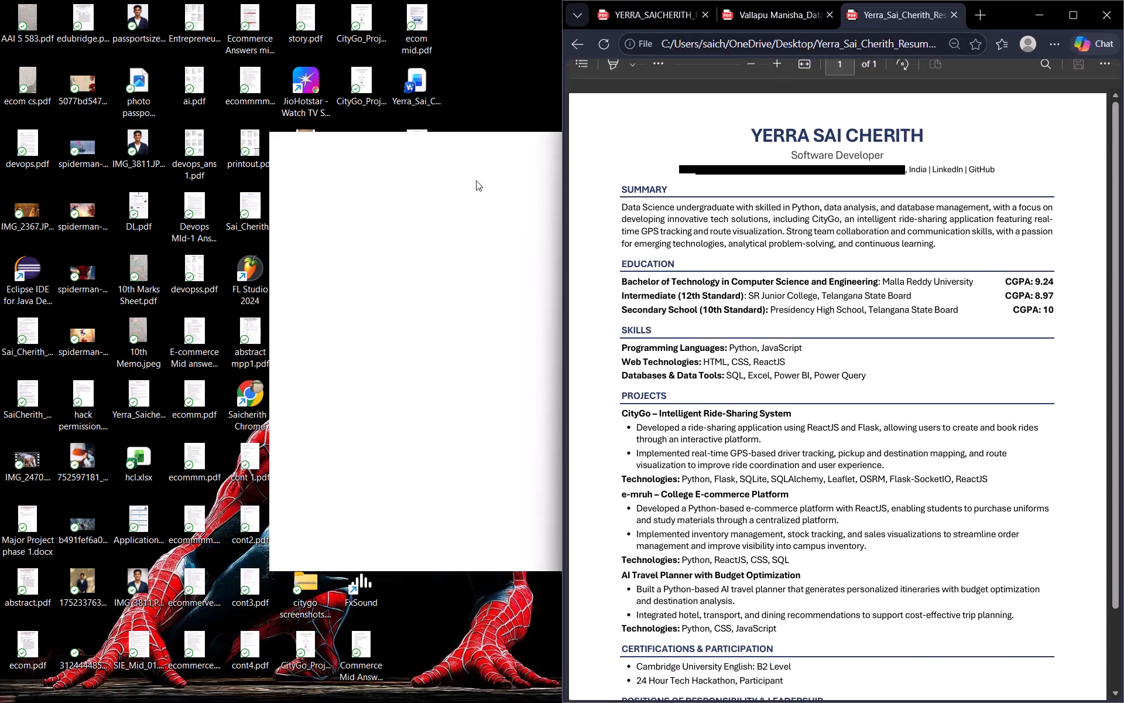
left_click(680, 12)
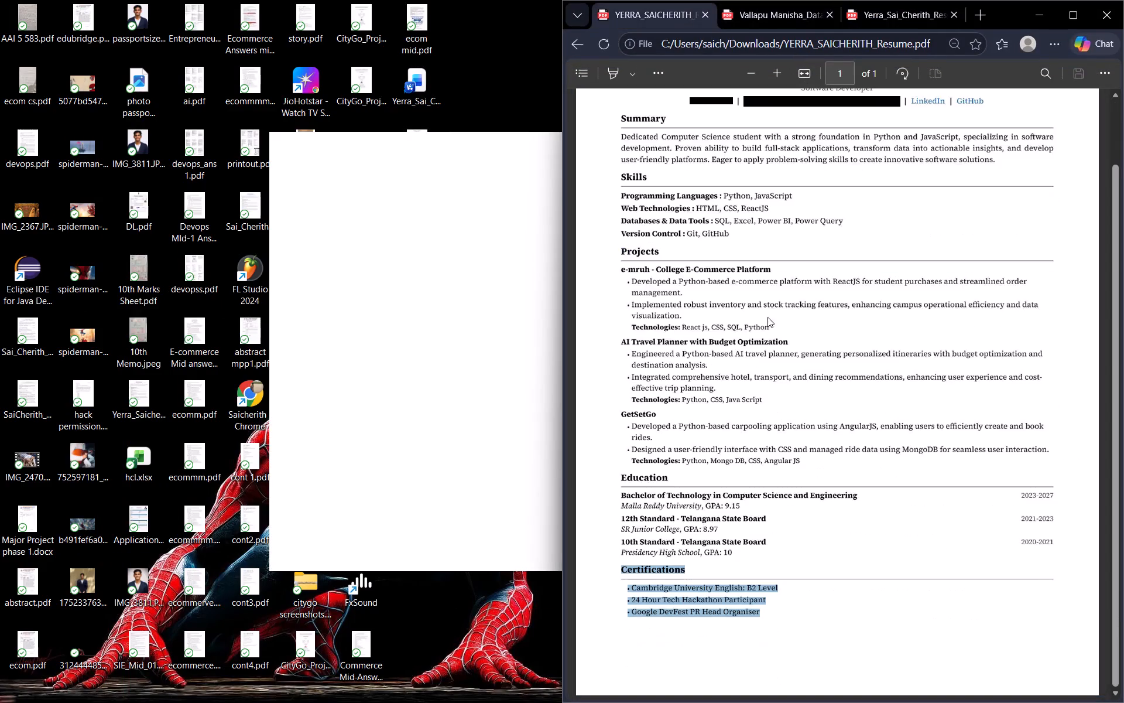
scroll(770, 325, "up", 2)
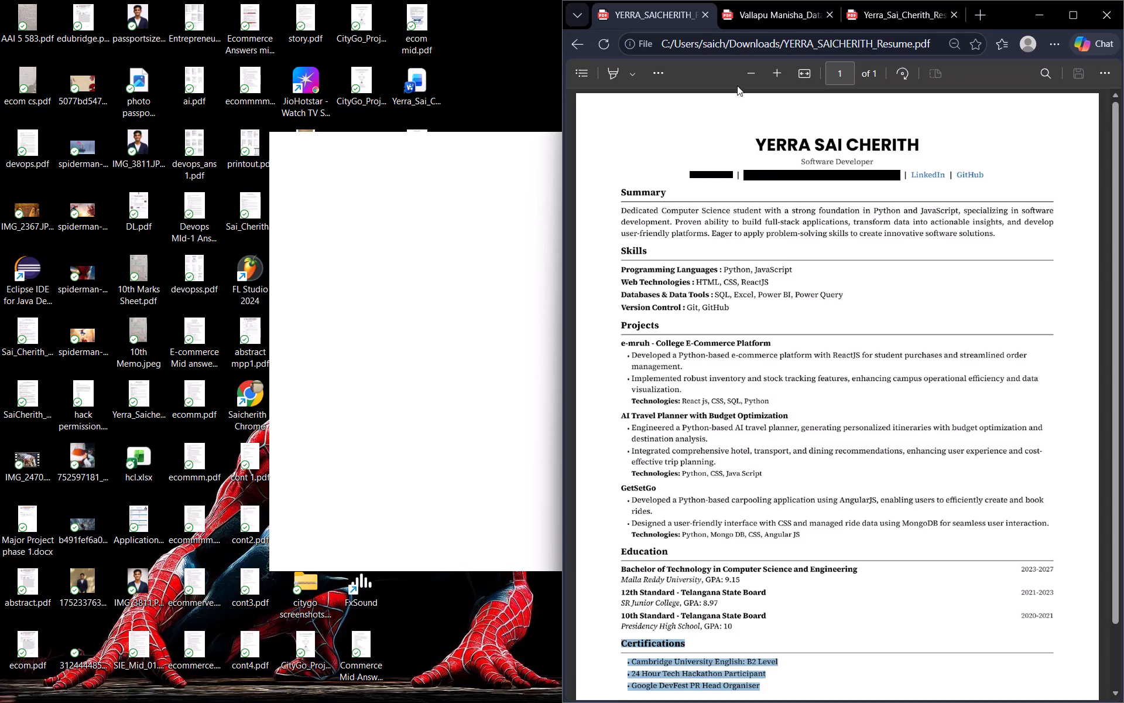
left_click(705, 16)
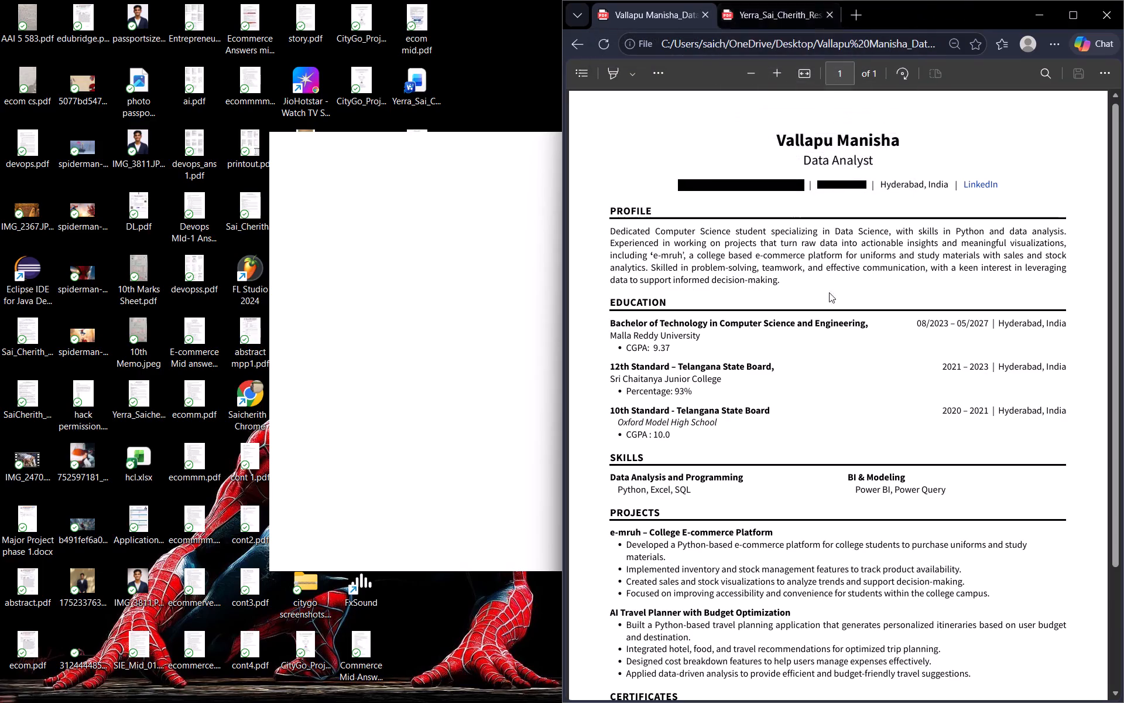
scroll(837, 330, "down", 1)
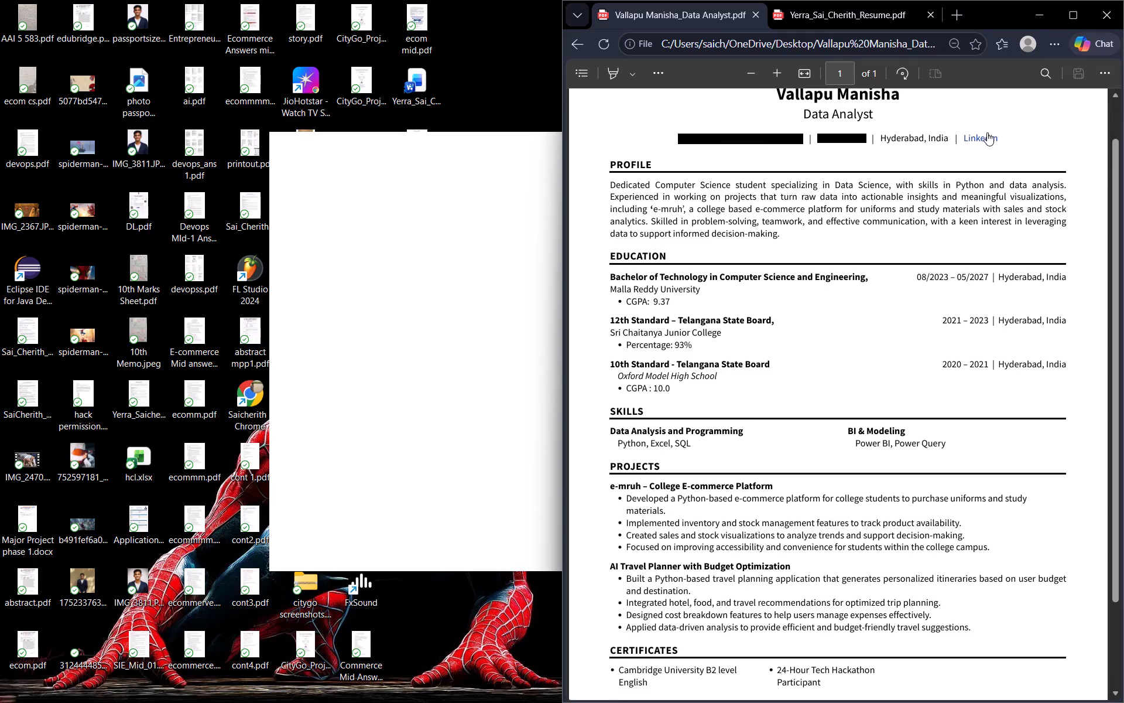
scroll(823, 248, "down", 1)
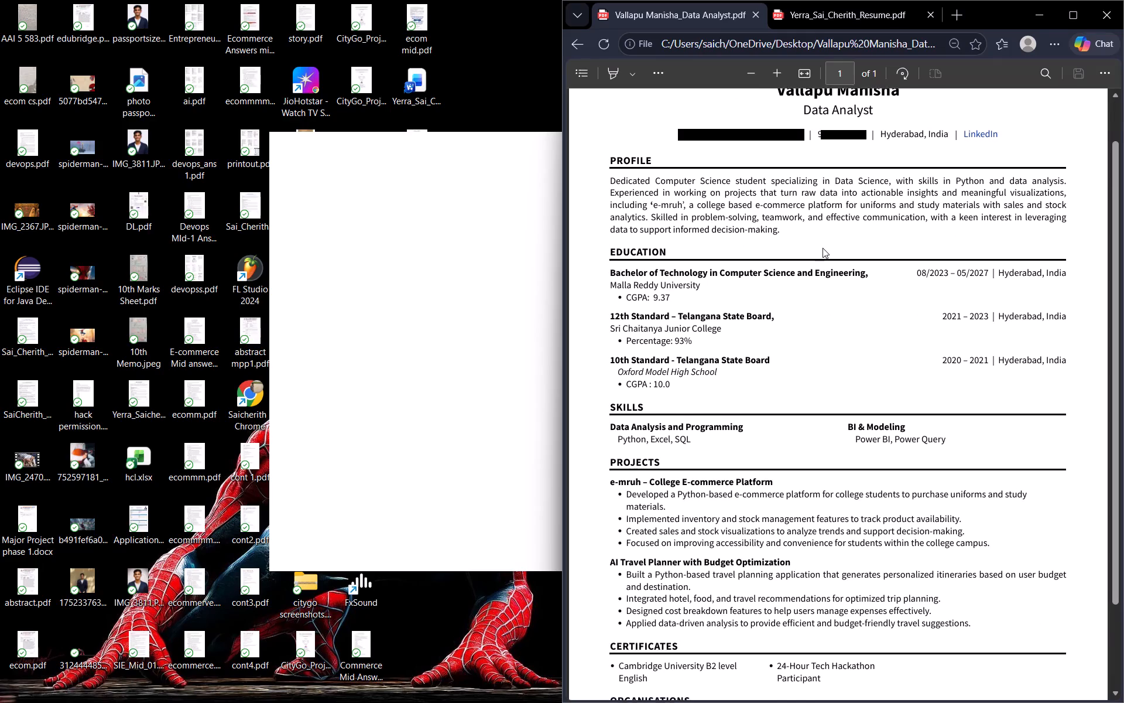
scroll(823, 248, "down", 3)
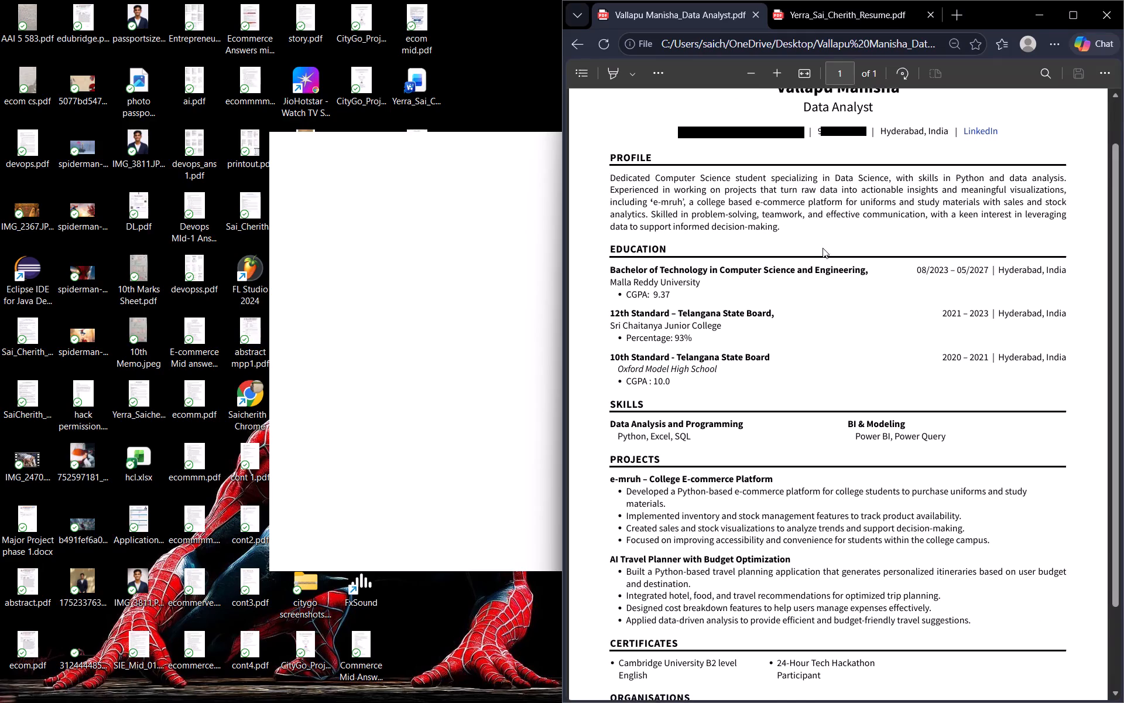
scroll(823, 248, "down", 1)
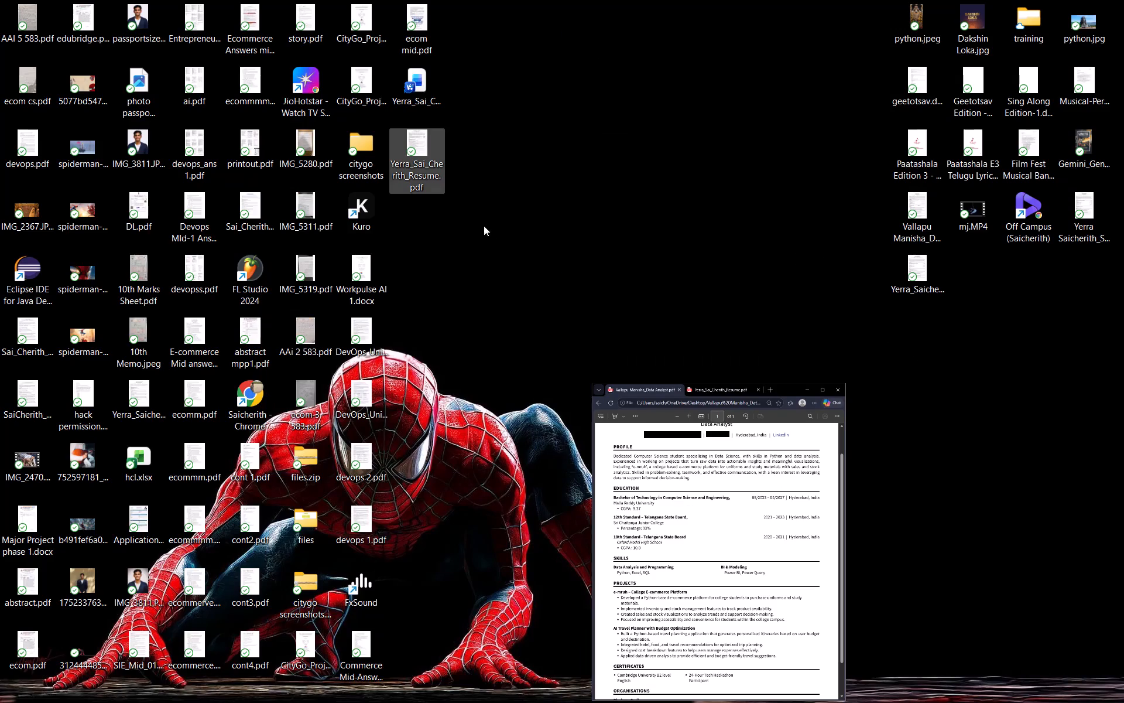
left_click(762, 675)
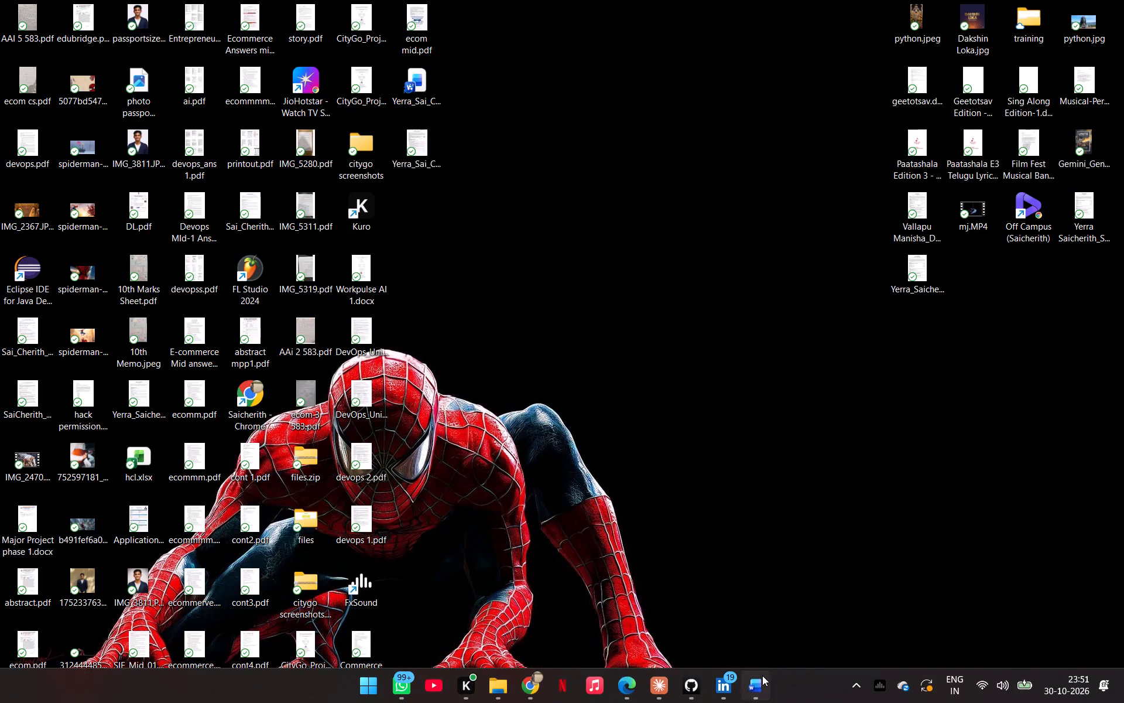
scroll(728, 384, "up", 1)
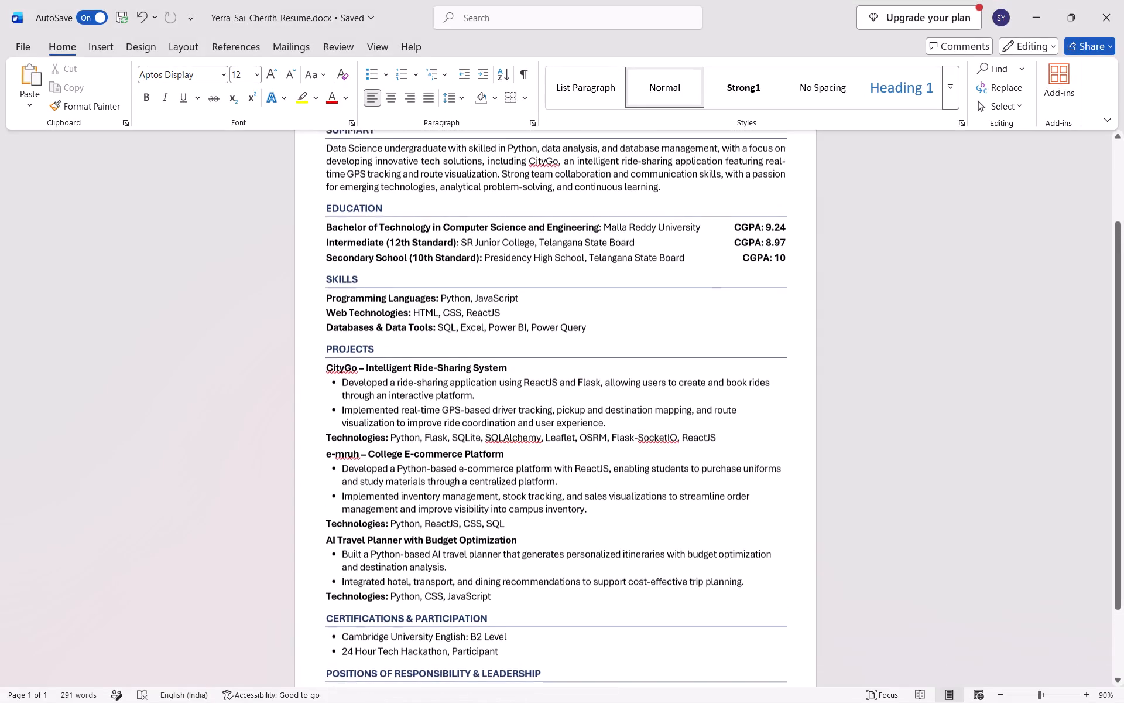
scroll(728, 384, "down", 1)
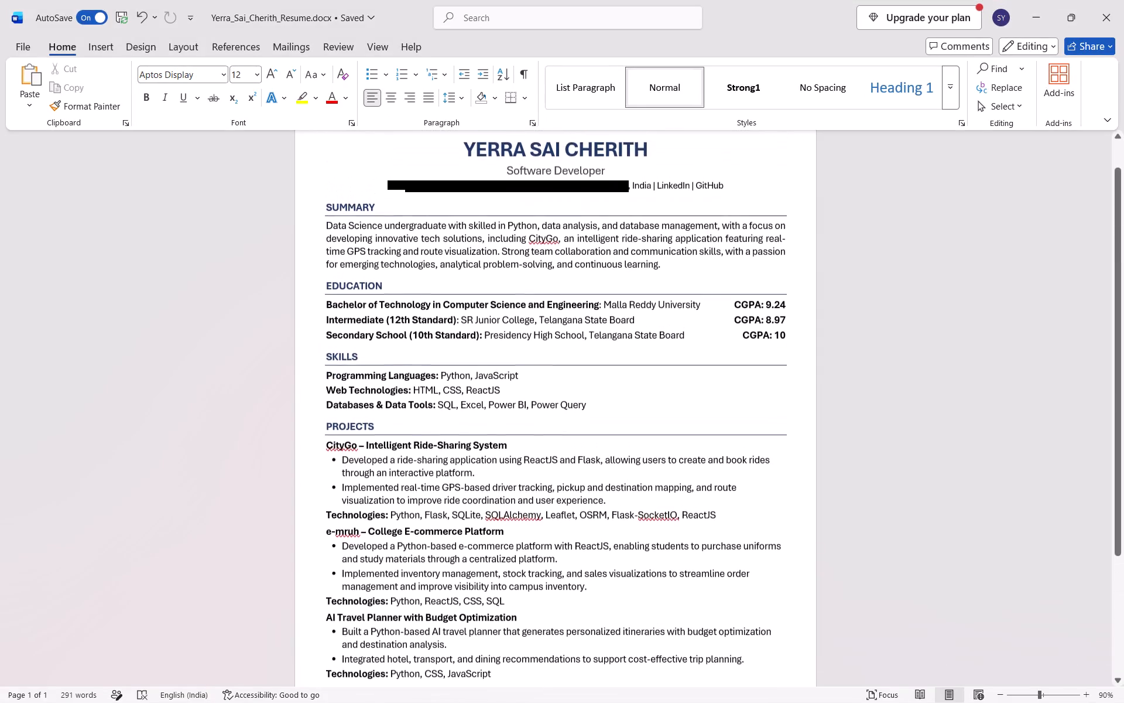
left_click(609, 228)
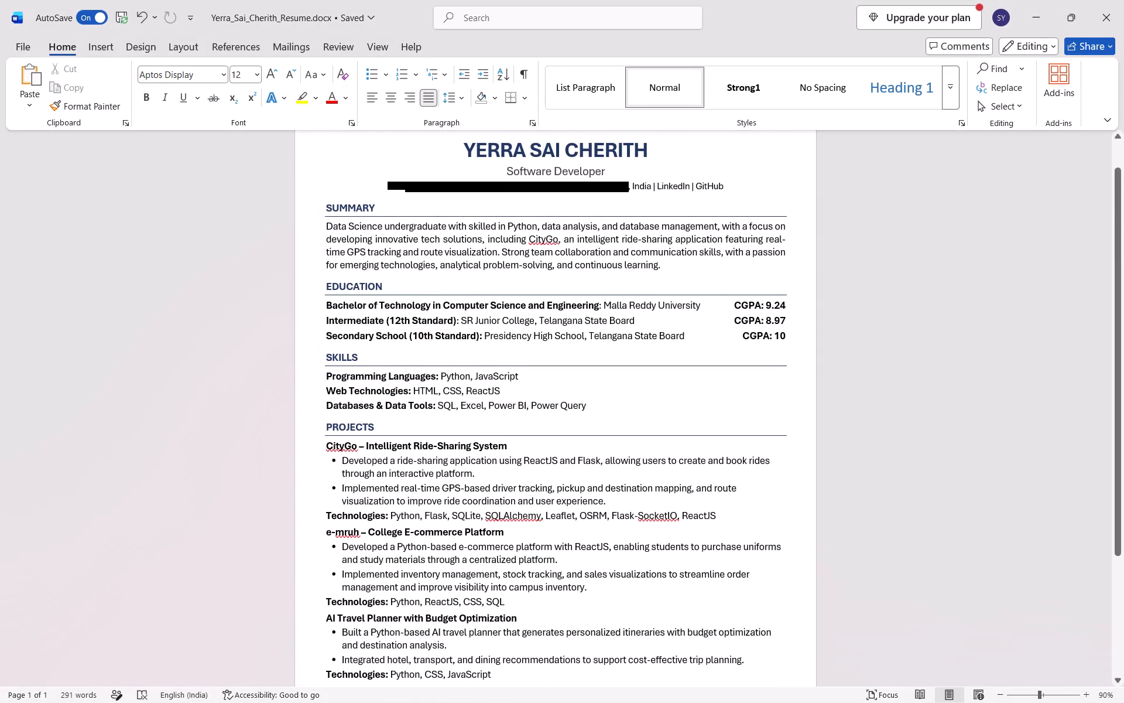
left_click(676, 227)
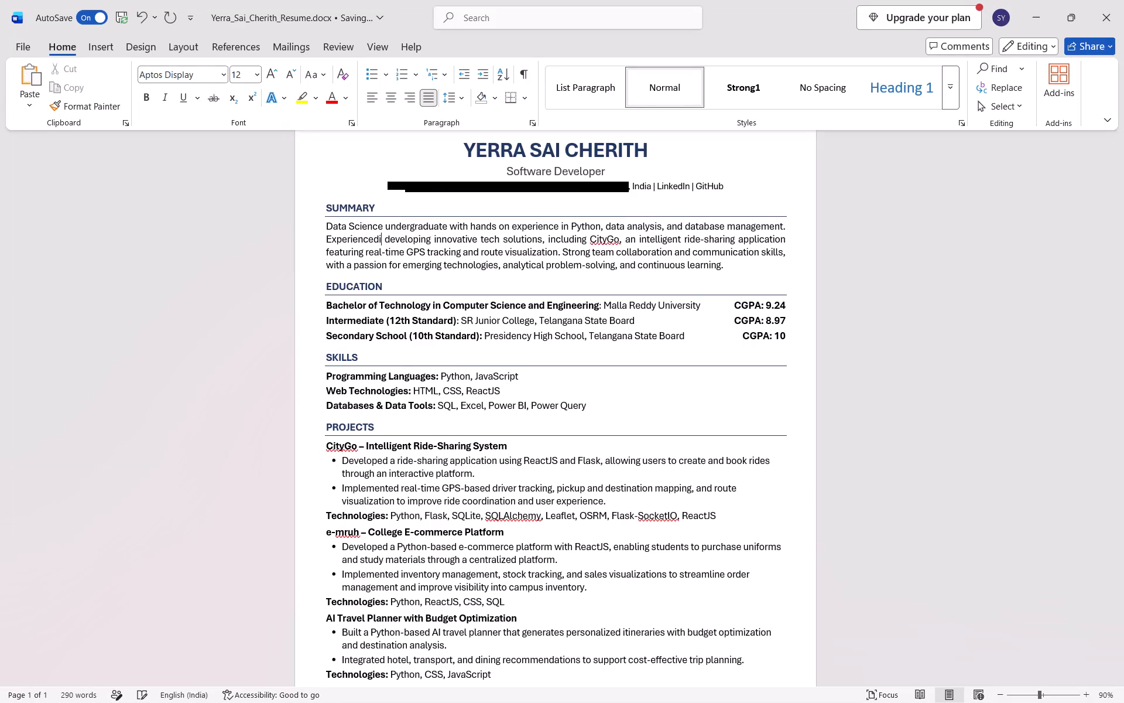
key("BackSpace")
key("space")
type("i")
key("space")
key("BackSpace")
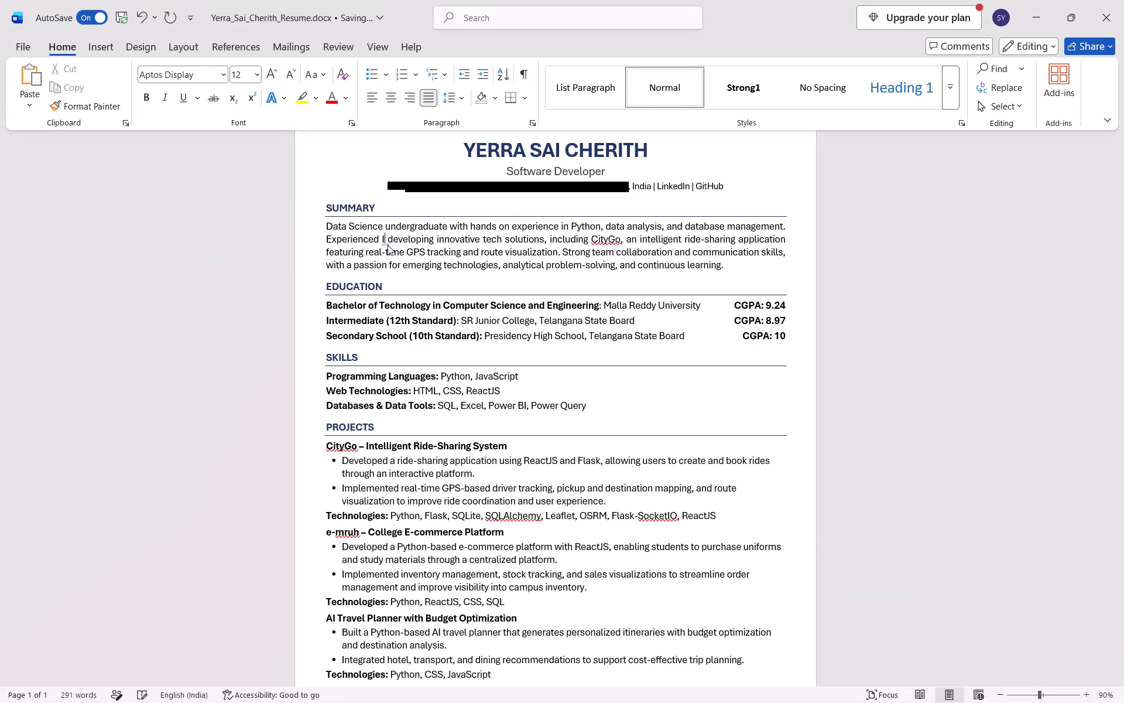
key("BackSpace")
type("in")
Check the ChatGPT wording again and insert "practical" before "innovative" in the résumé summary's second sentence.
key("alt+Tab")
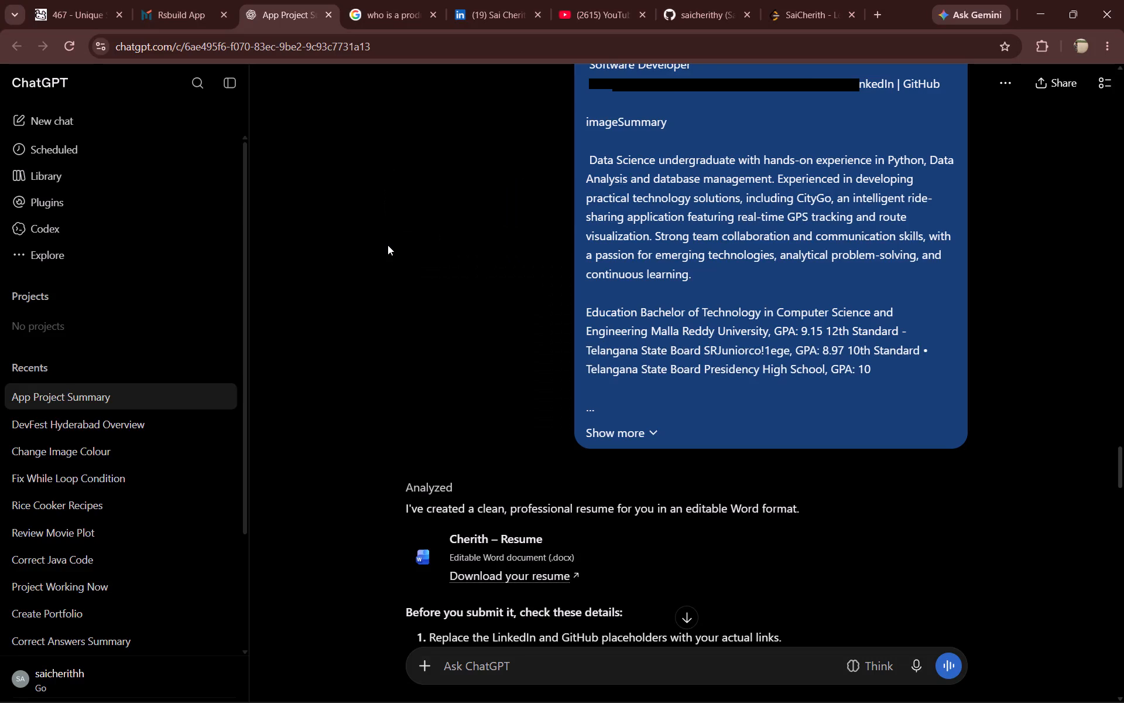
key("alt+Tab")
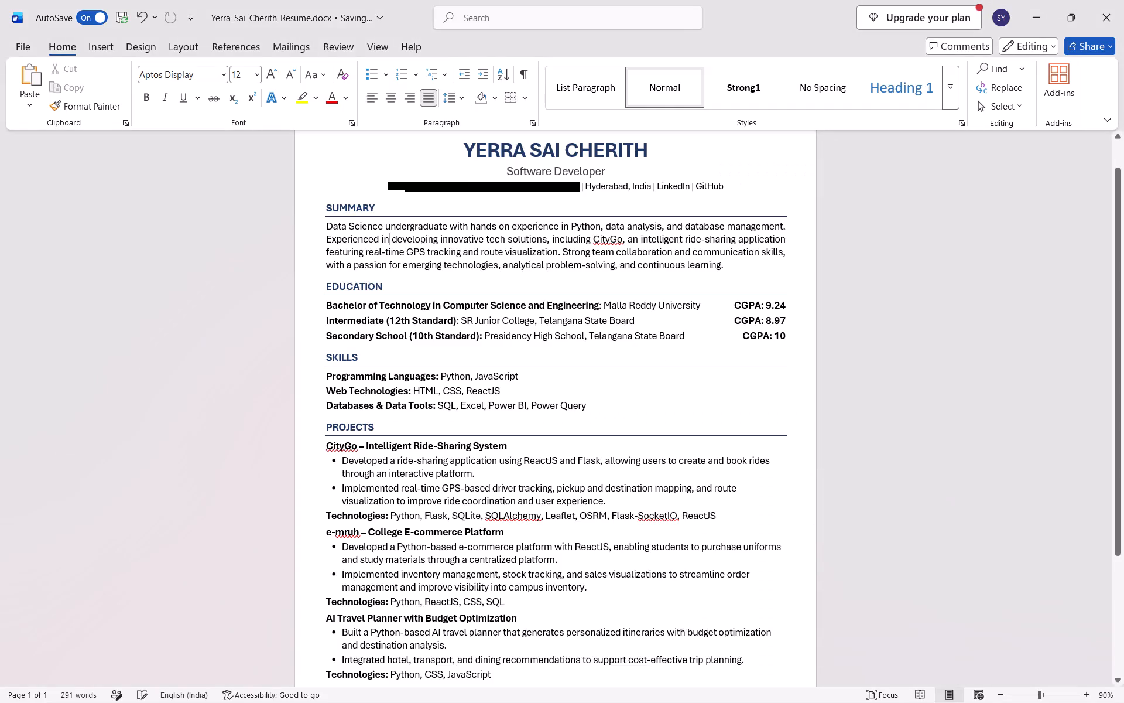
key("ctrl+Right")
key("ctrl+Right")
type("practical")
key("space")
Recheck the ChatGPT version and expand "tech" to "technology" before "solutions" in the résumé's summary.
key("alt+Tab")
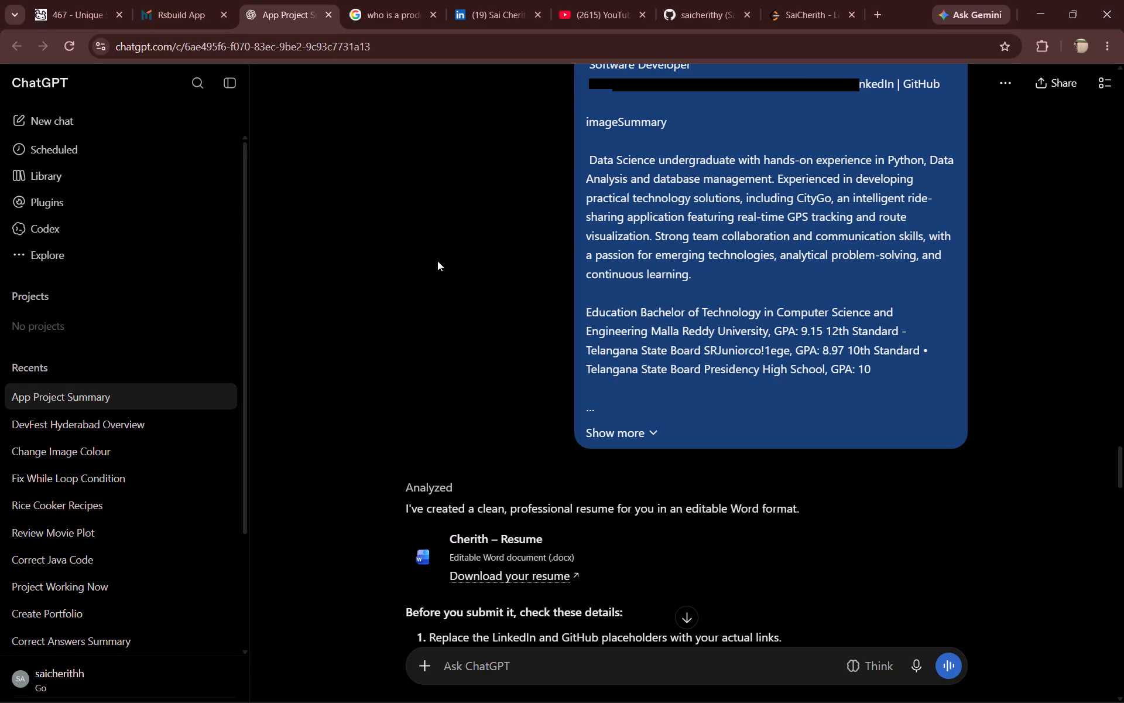
key("alt+Tab")
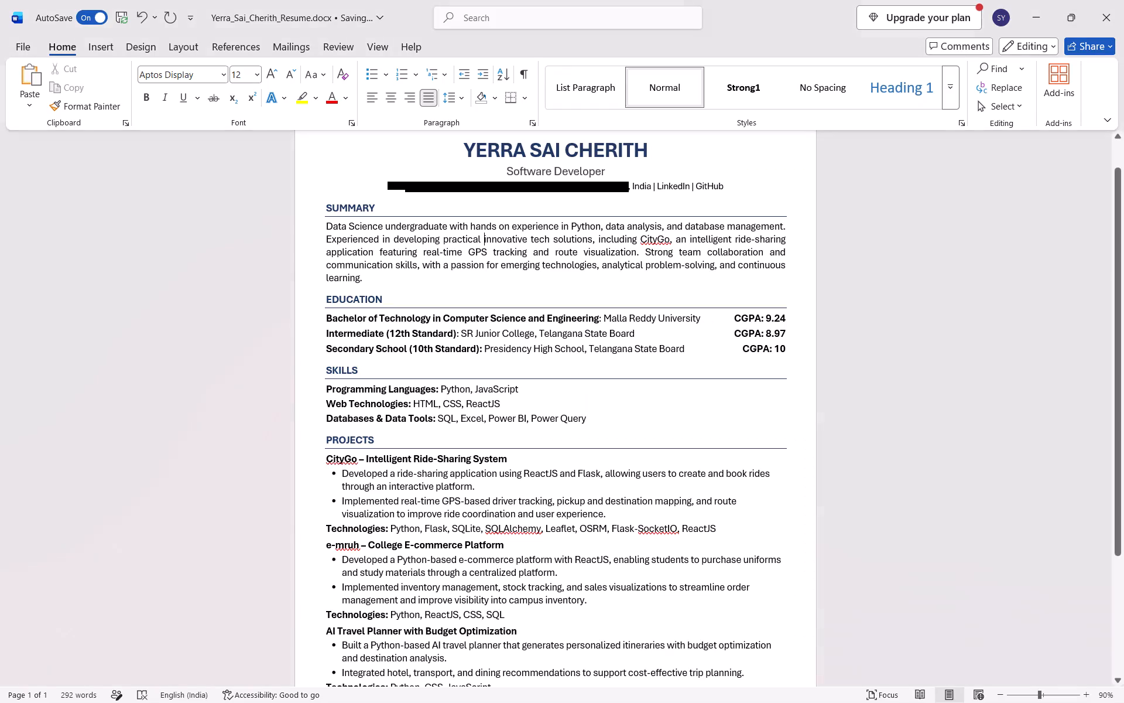
left_click(529, 243)
key("ctrl+Right")
key("ctrl+Right")
key("BackSpace")
type("nology")
key("space")
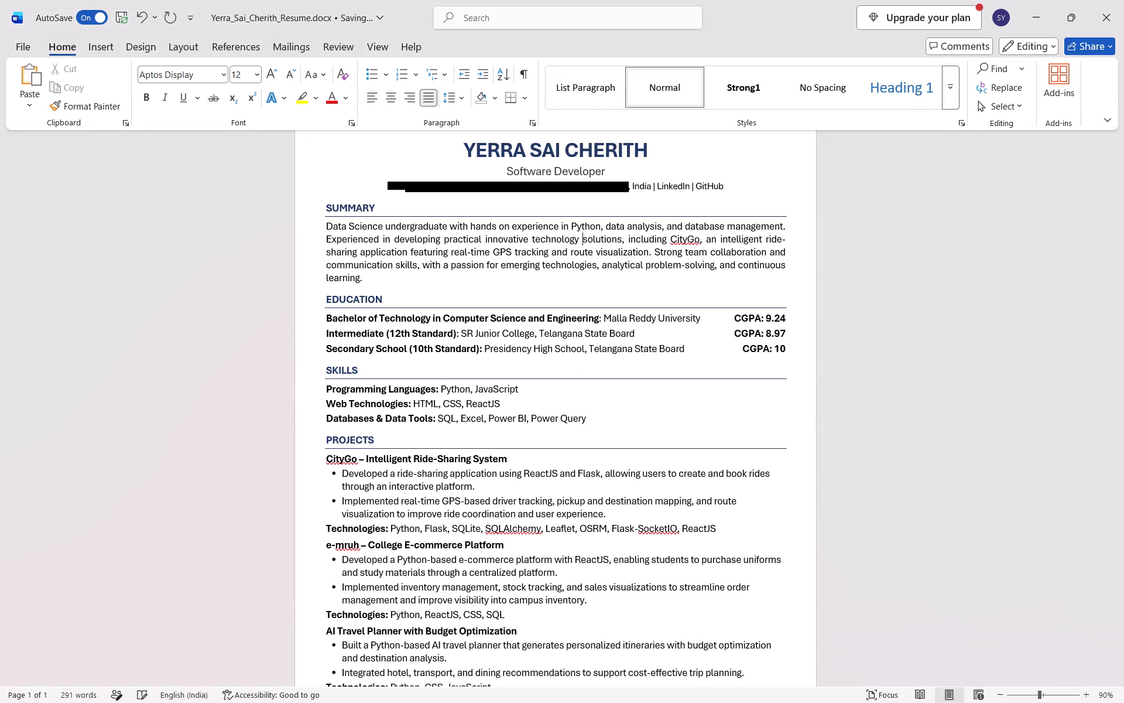
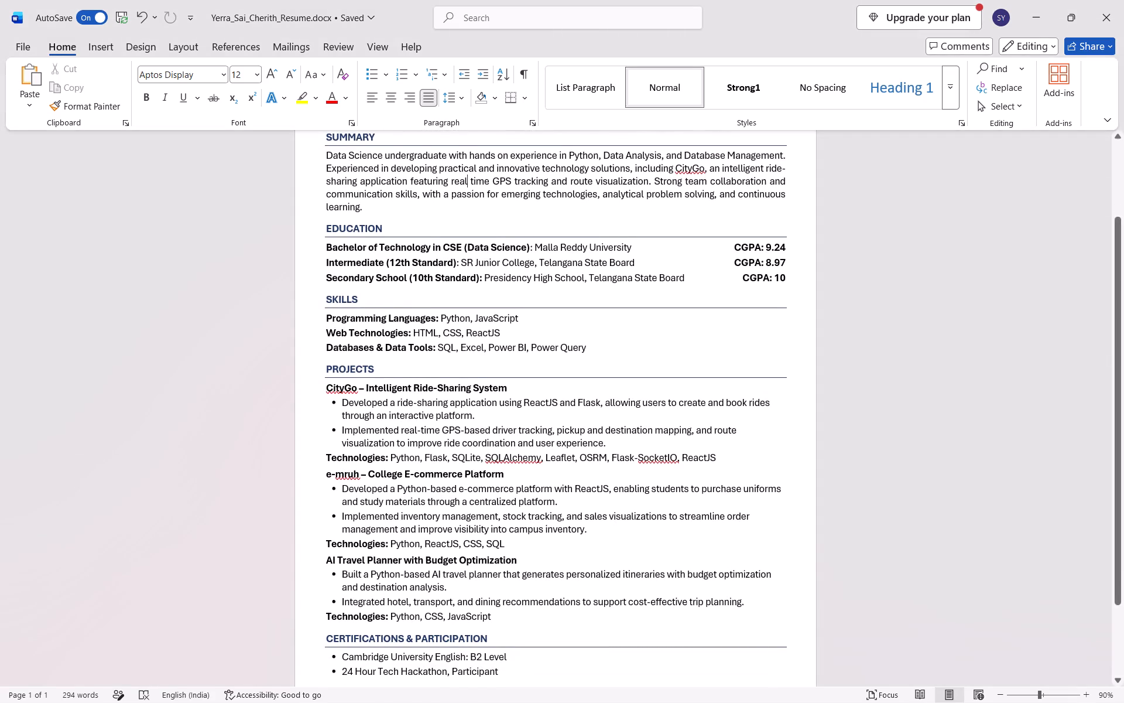
scroll(551, 301, "down", 1)
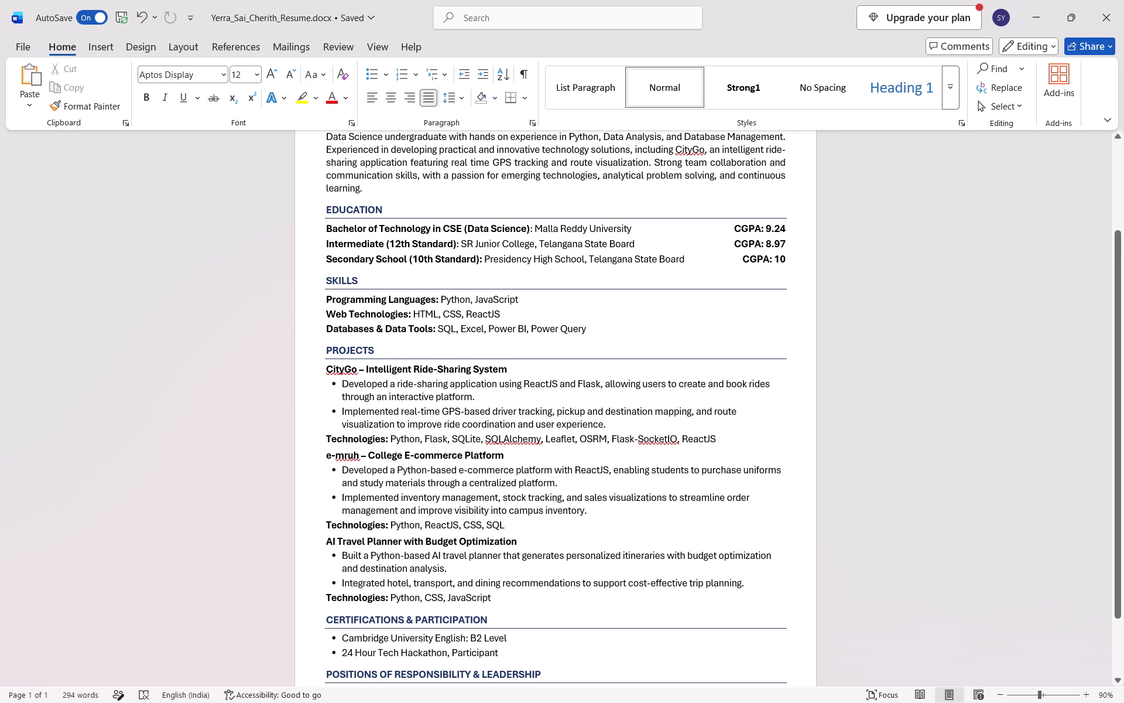
scroll(570, 274, "down", 1)
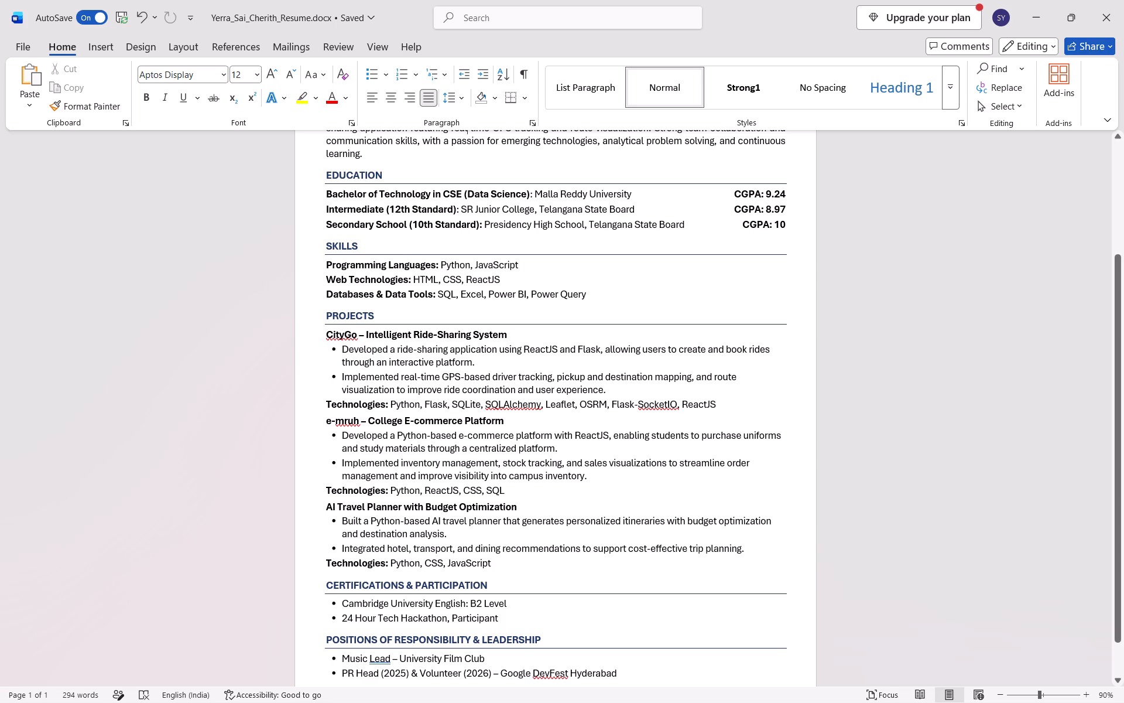
left_click(420, 350)
key("Left")
key("BackSpace")
key("space")
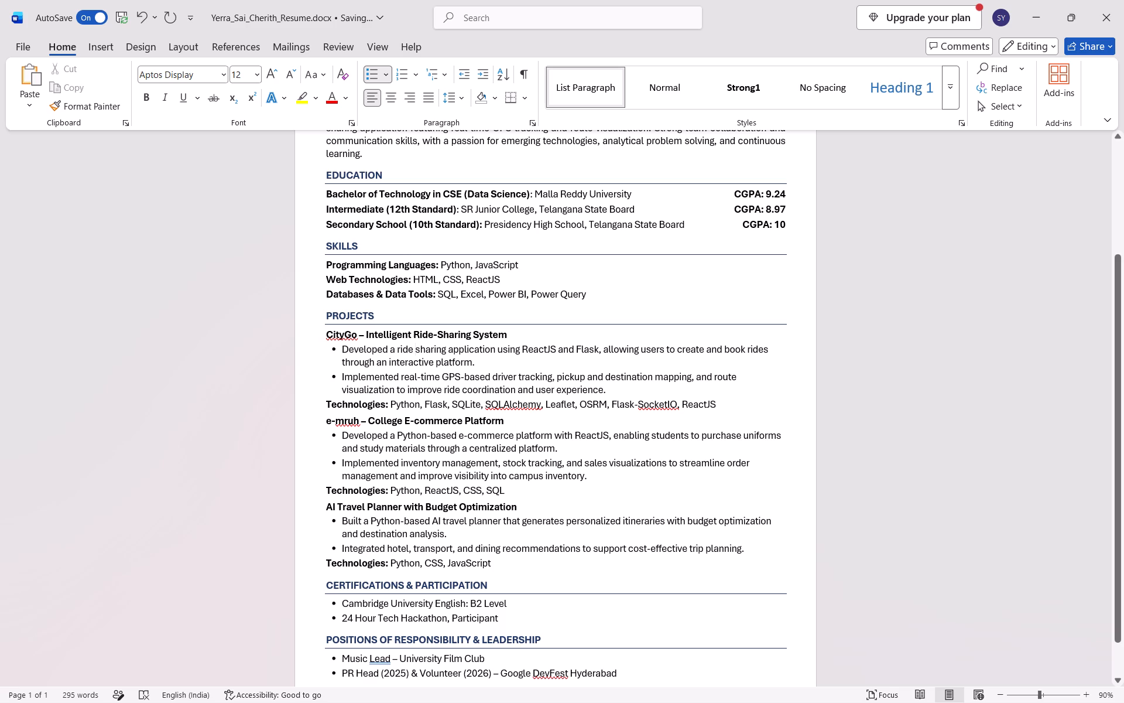
Replace the hyphens with spaces in the second CityGo bullet so it reads "real time GPS based driver tracking".
left_click(420, 378)
key("BackSpace")
key("space")
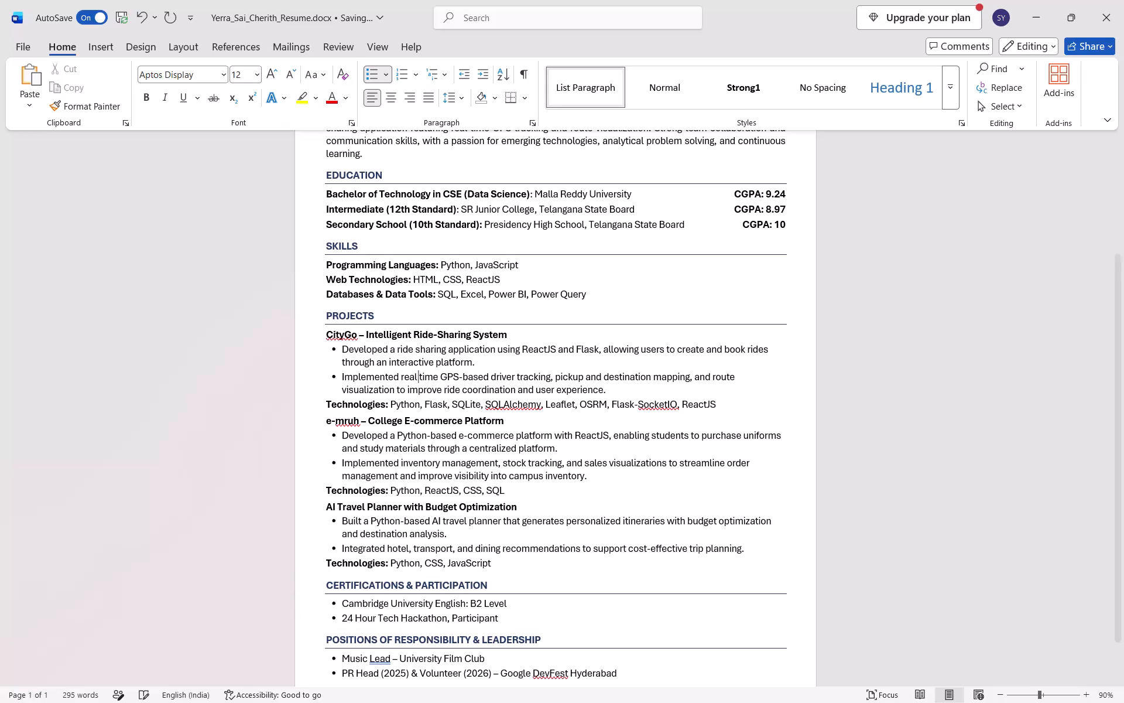
left_click(460, 378)
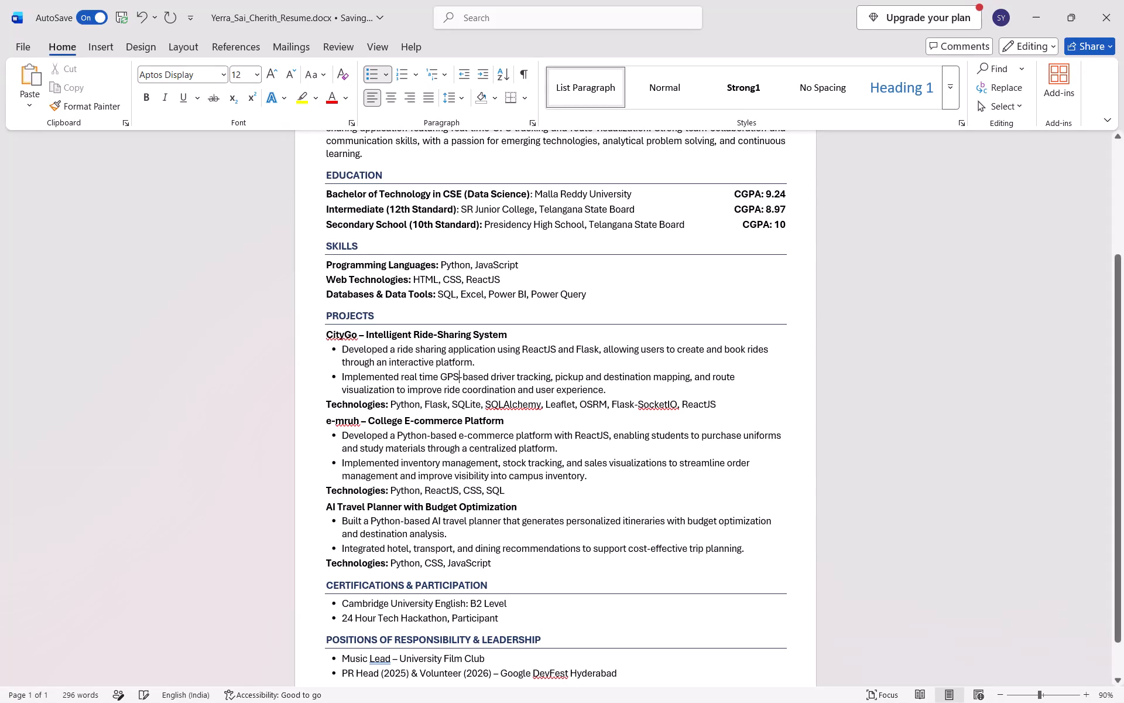
key("Right")
key("BackSpace")
key("space")
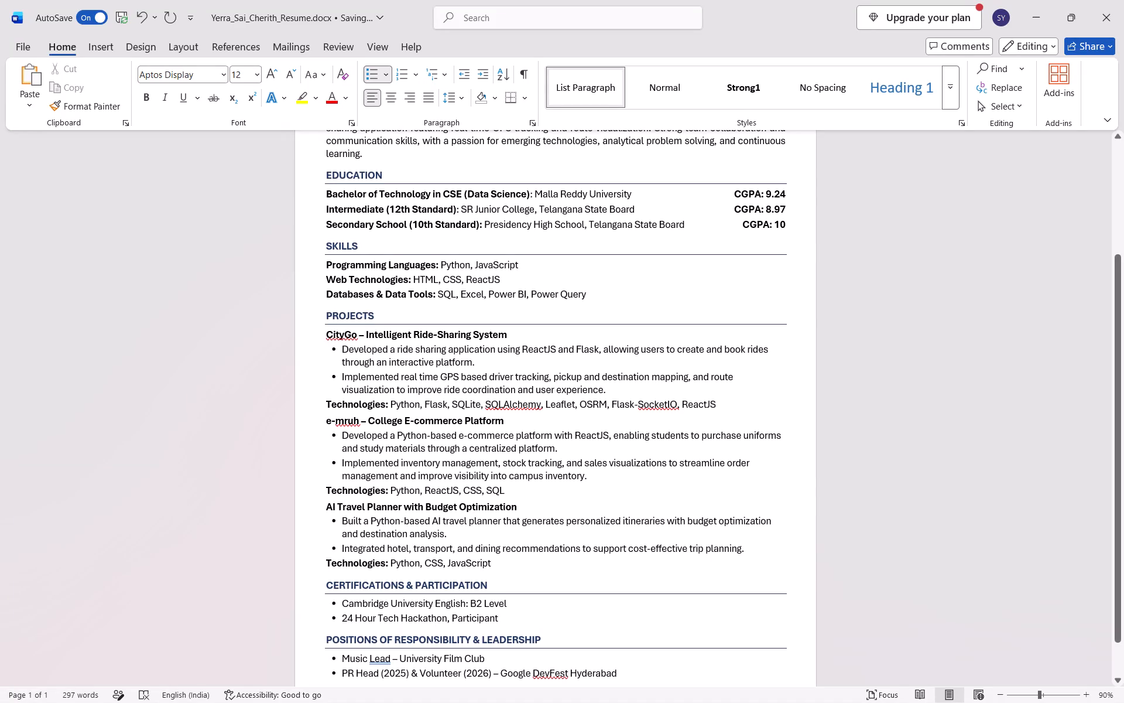
Change "Python-based" to "Python based" in the first bullet of the e-mruh project.
left_click(430, 438)
key("BackSpace")
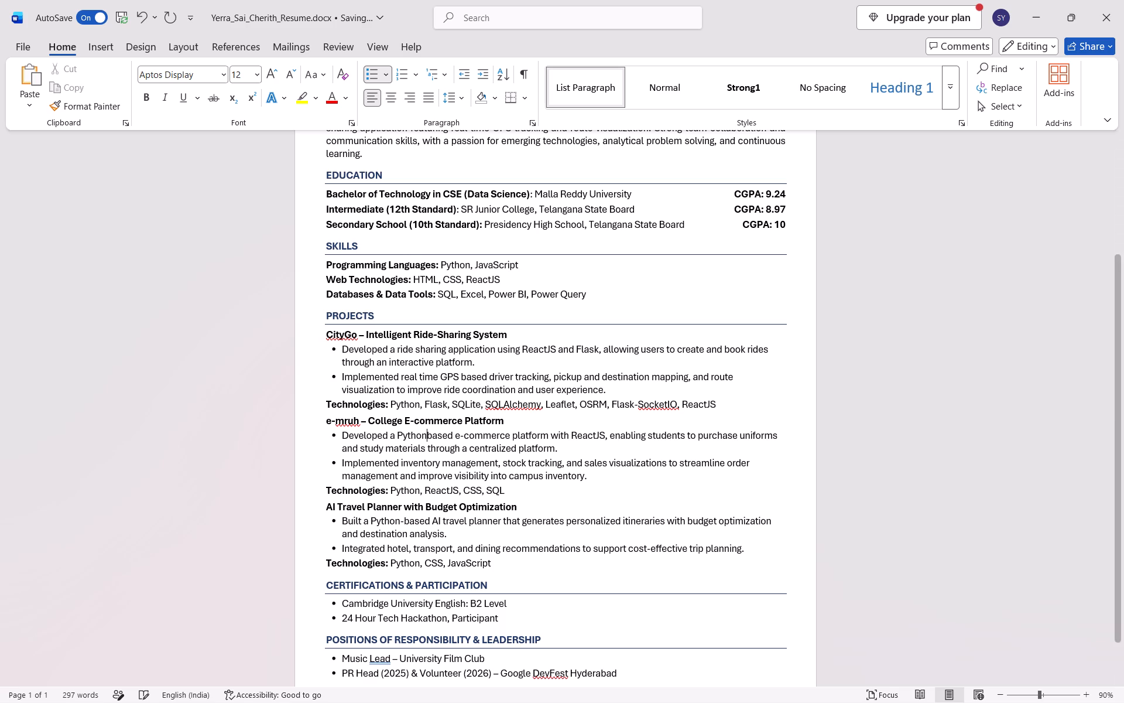
key("space")
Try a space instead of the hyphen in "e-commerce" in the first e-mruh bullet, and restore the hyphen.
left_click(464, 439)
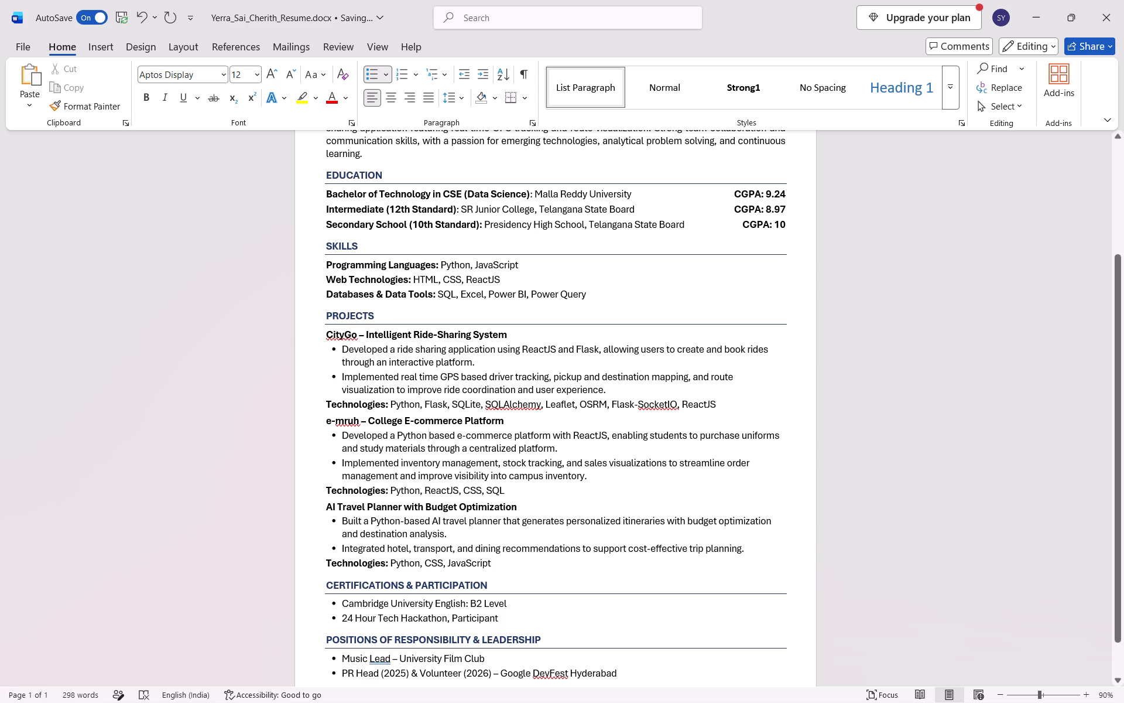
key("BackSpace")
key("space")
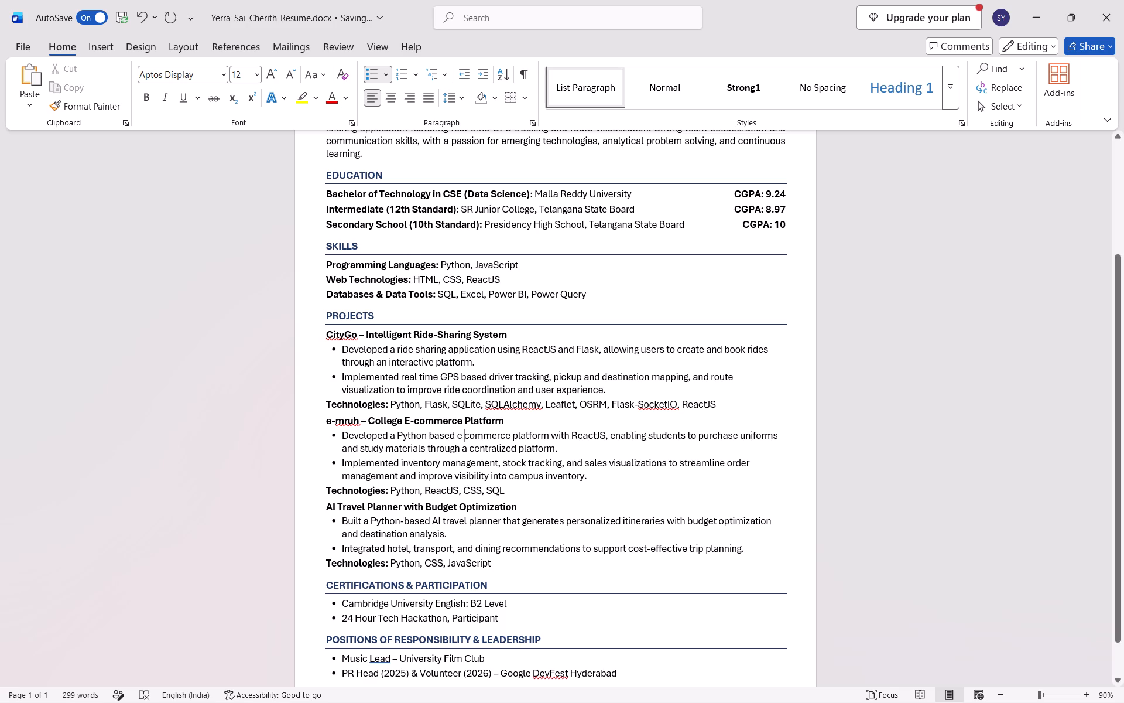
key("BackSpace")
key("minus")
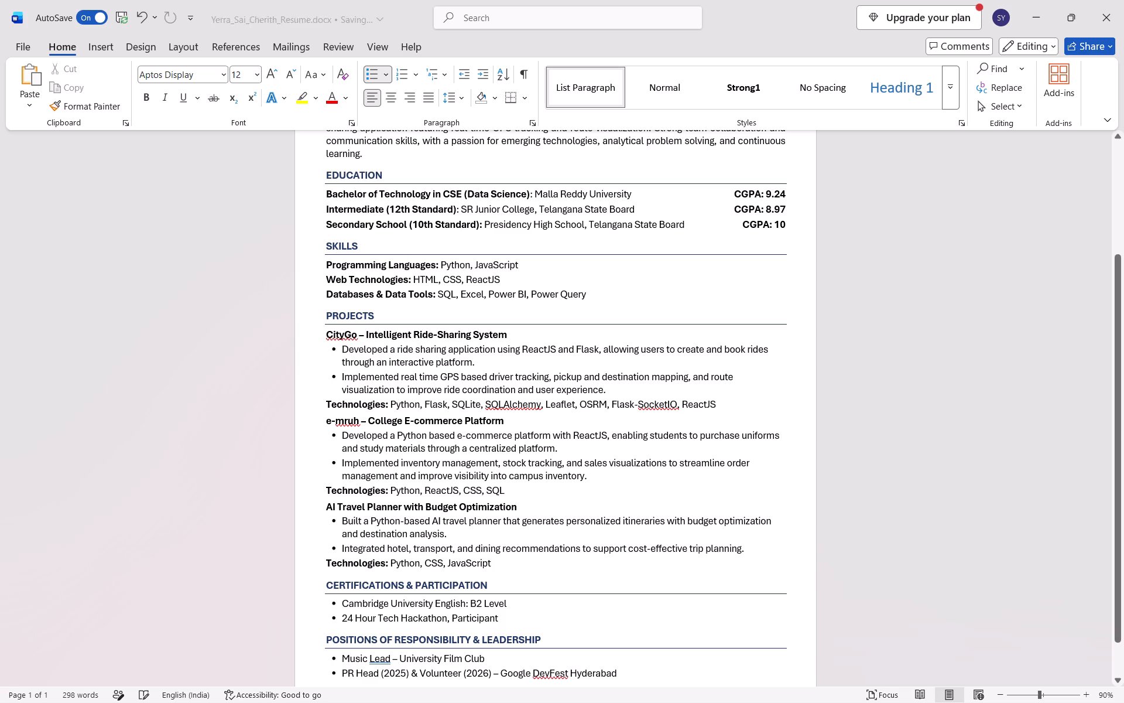
Change "Python-based" to "Python based" in the first bullet of the AI Travel Planner project.
scroll(615, 475, "down", 1)
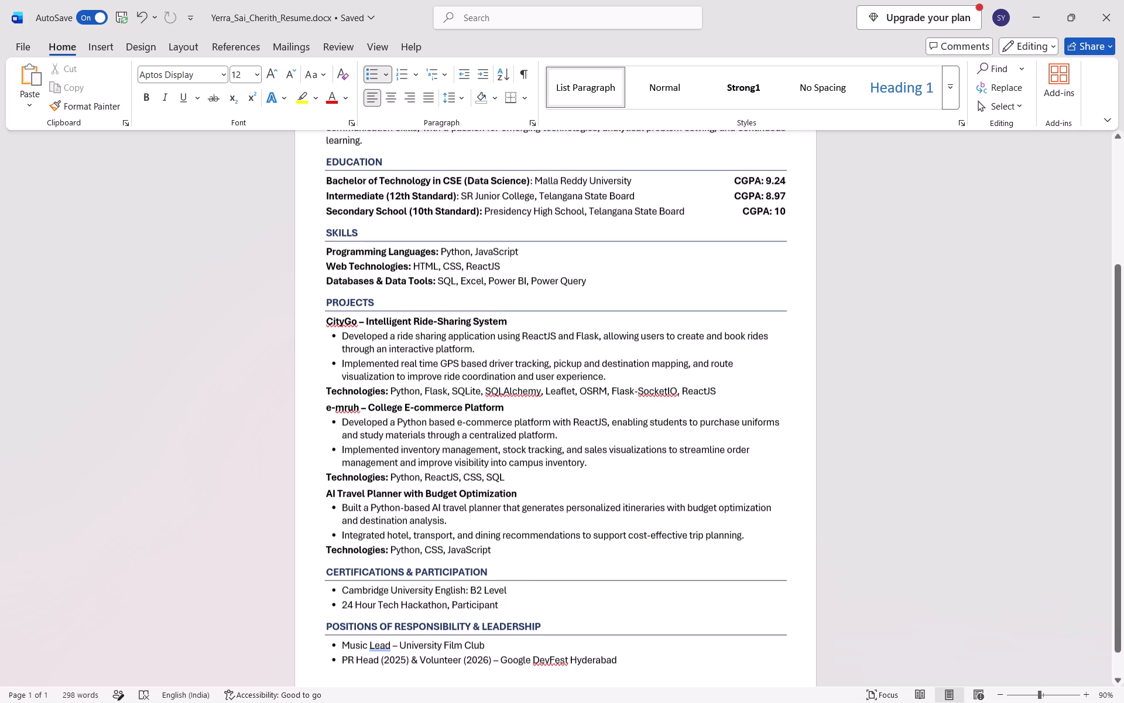
scroll(615, 475, "down", 1)
left_click(404, 504)
key("BackSpace")
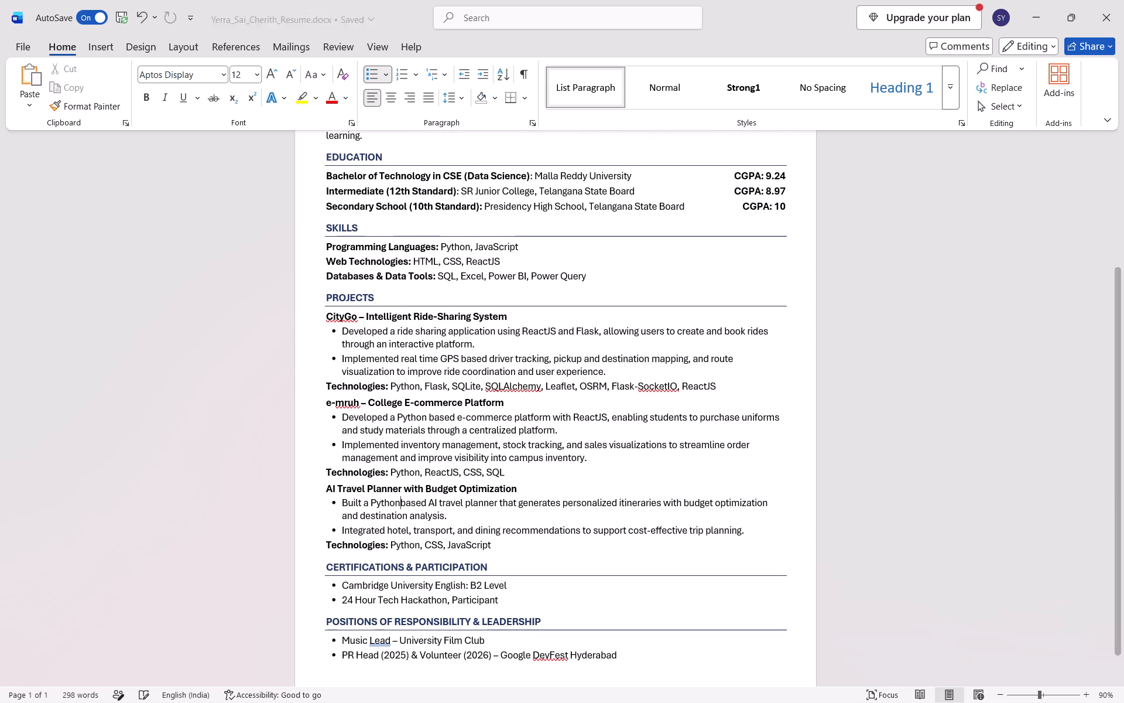
key("space")
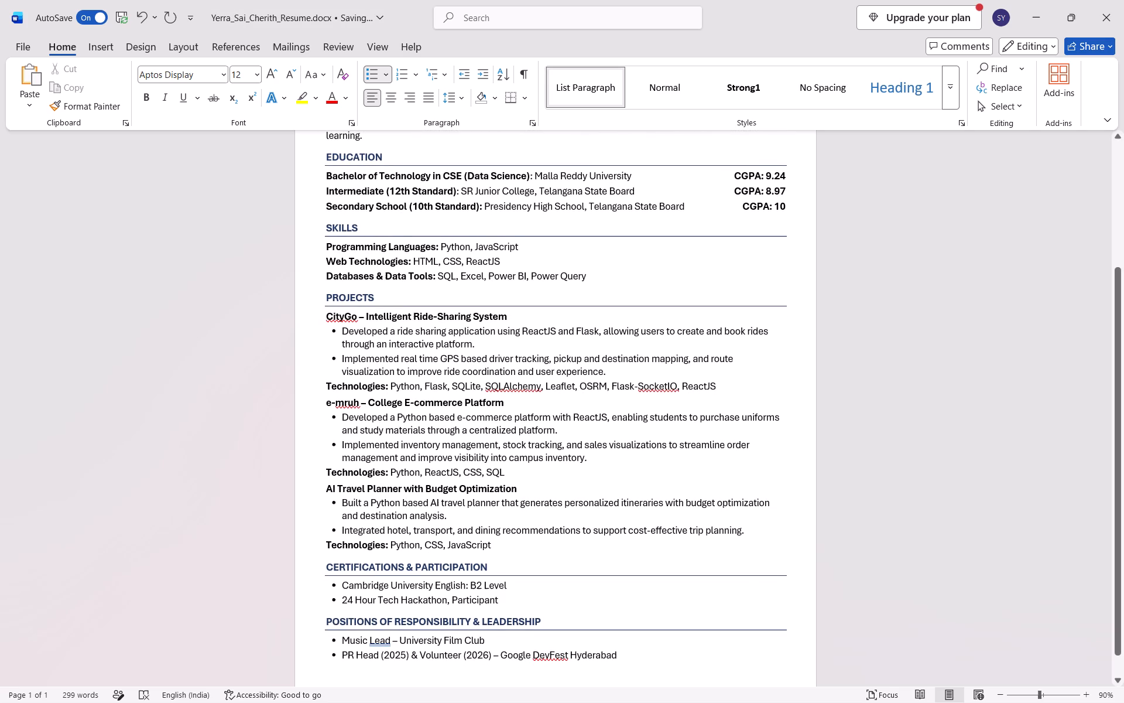
Place the cursor in "e-commerce" in the first e-mruh bullet, and check its spelling by searching "e commerce" in Chrome.
scroll(499, 542, "down", 1)
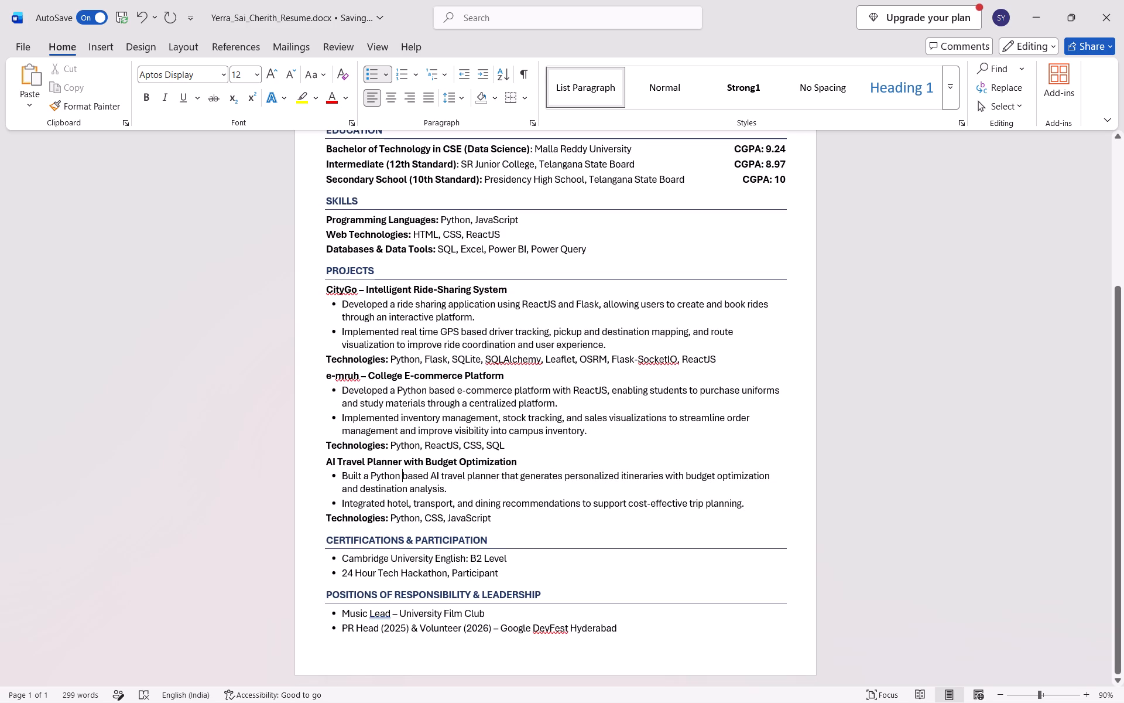
scroll(499, 542, "up", 1)
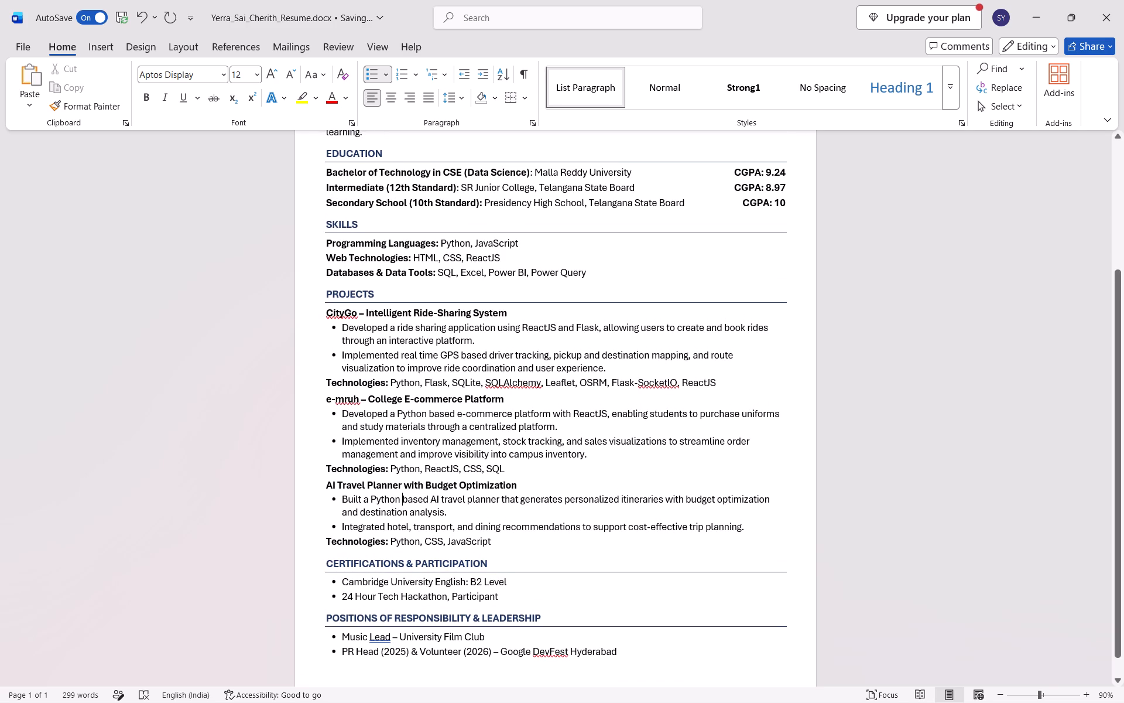
left_click(467, 417)
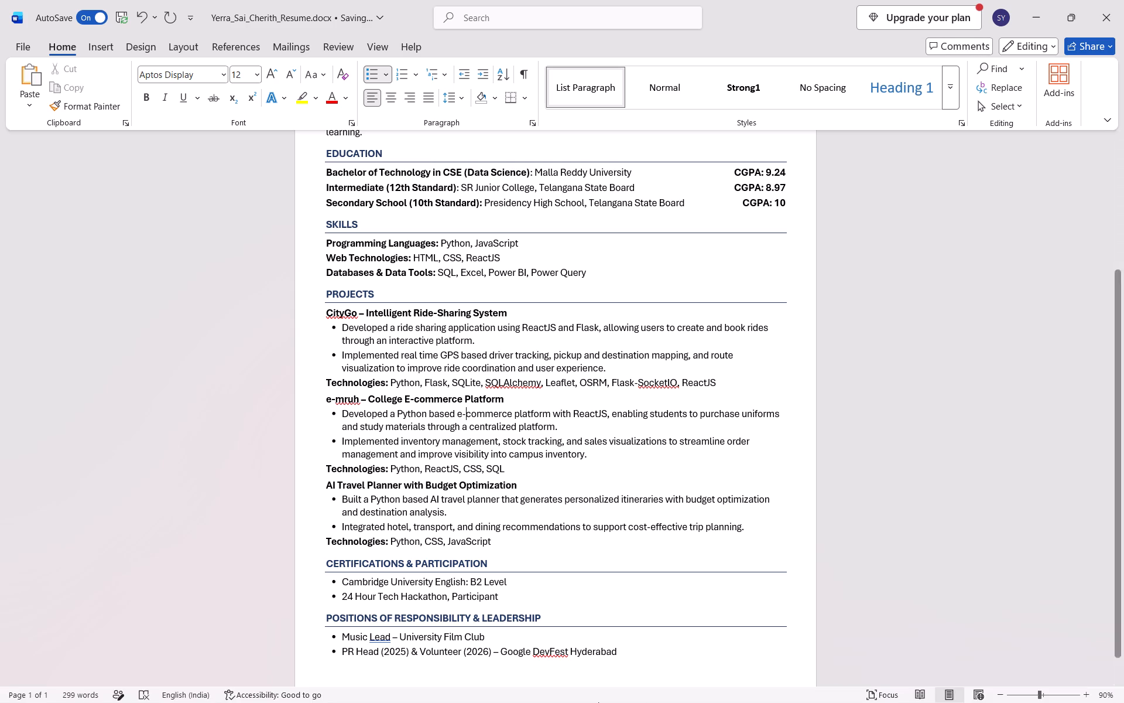
left_click(538, 687)
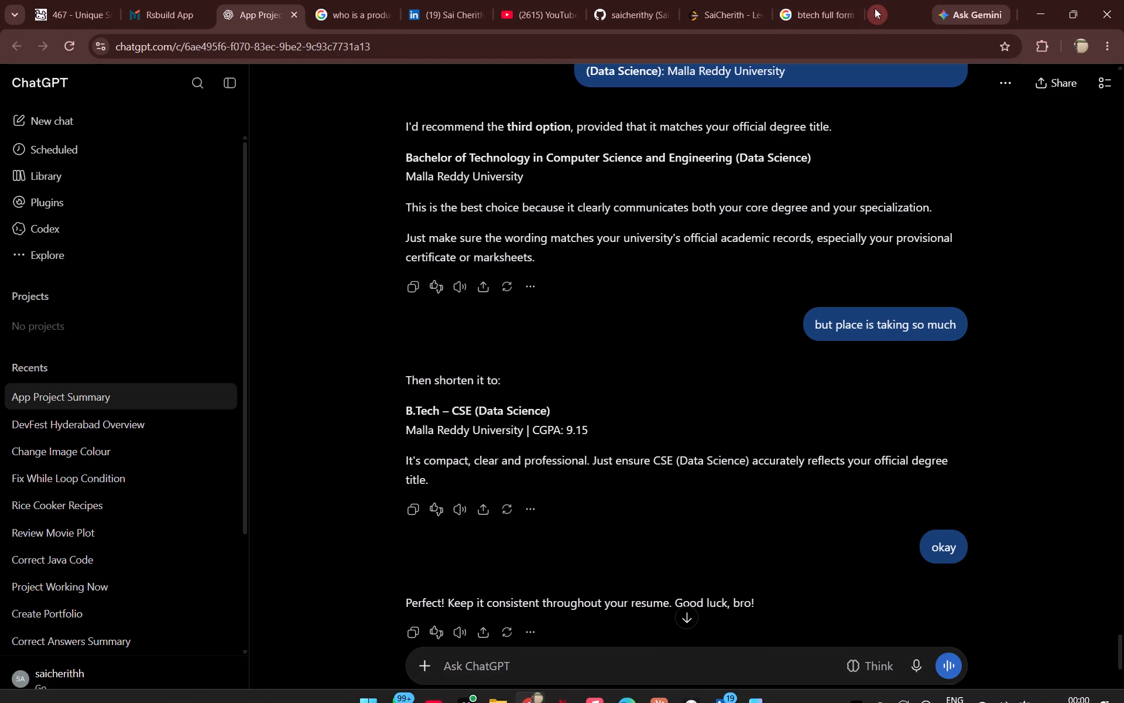
left_click(876, 11)
type("e c")
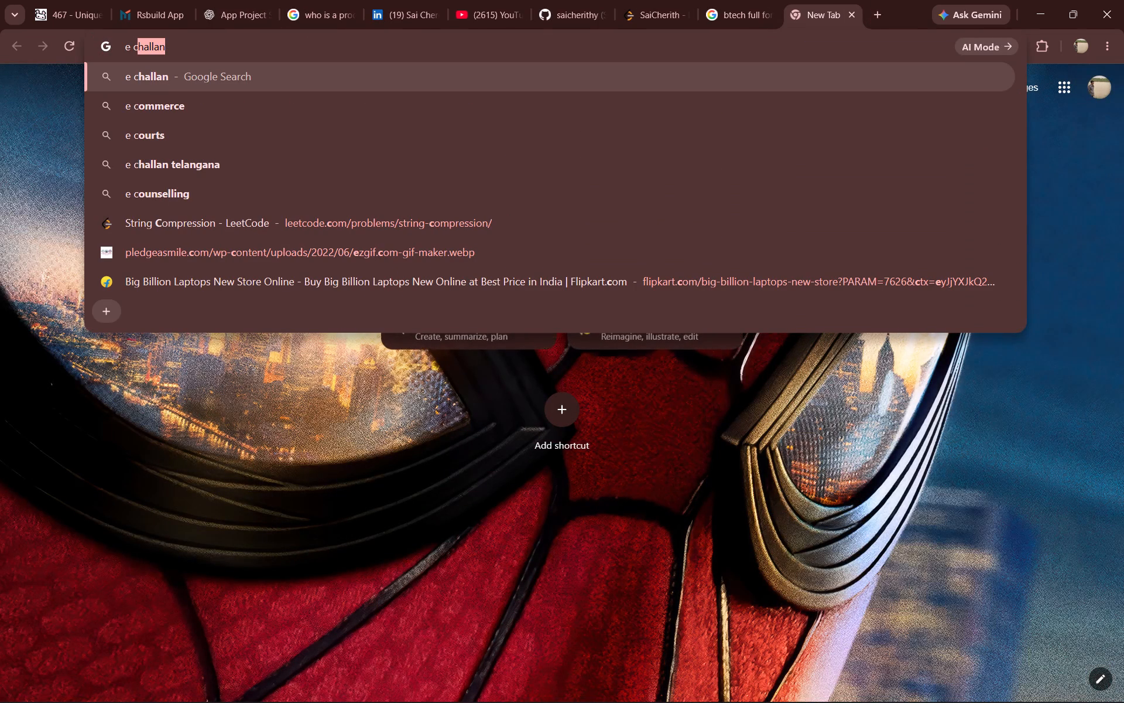
key("Down")
key("Return")
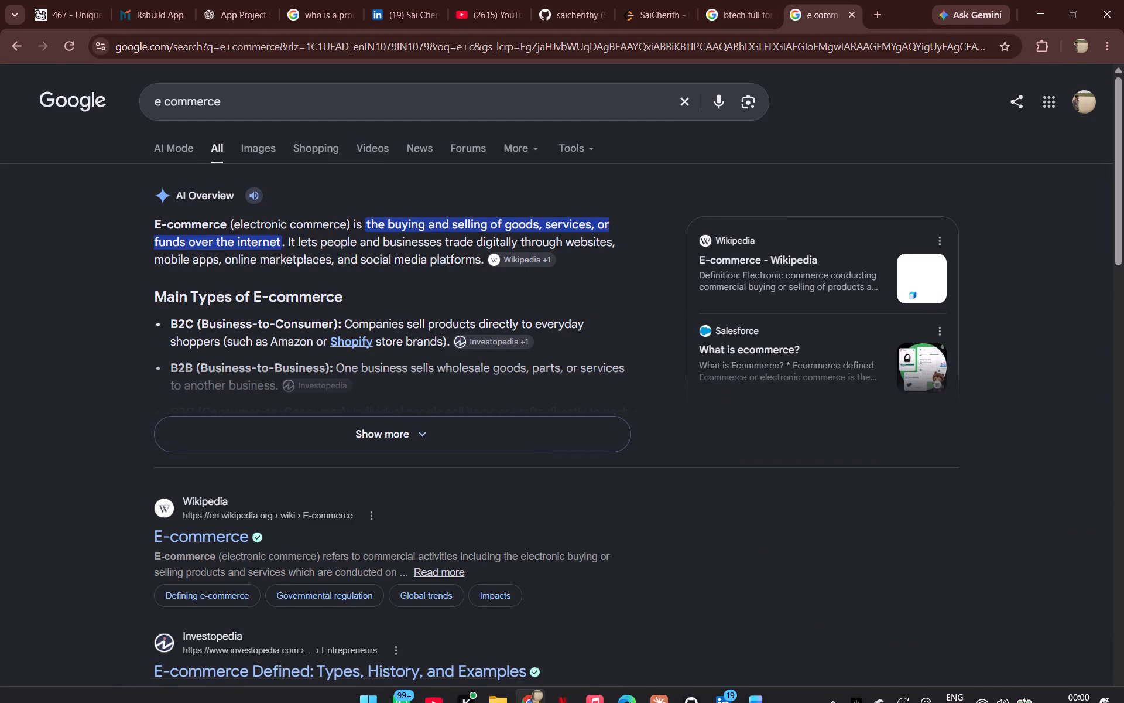
Return to Word and capitalize the word as "E-commerce" in the first e-mruh bullet.
left_click(766, 678)
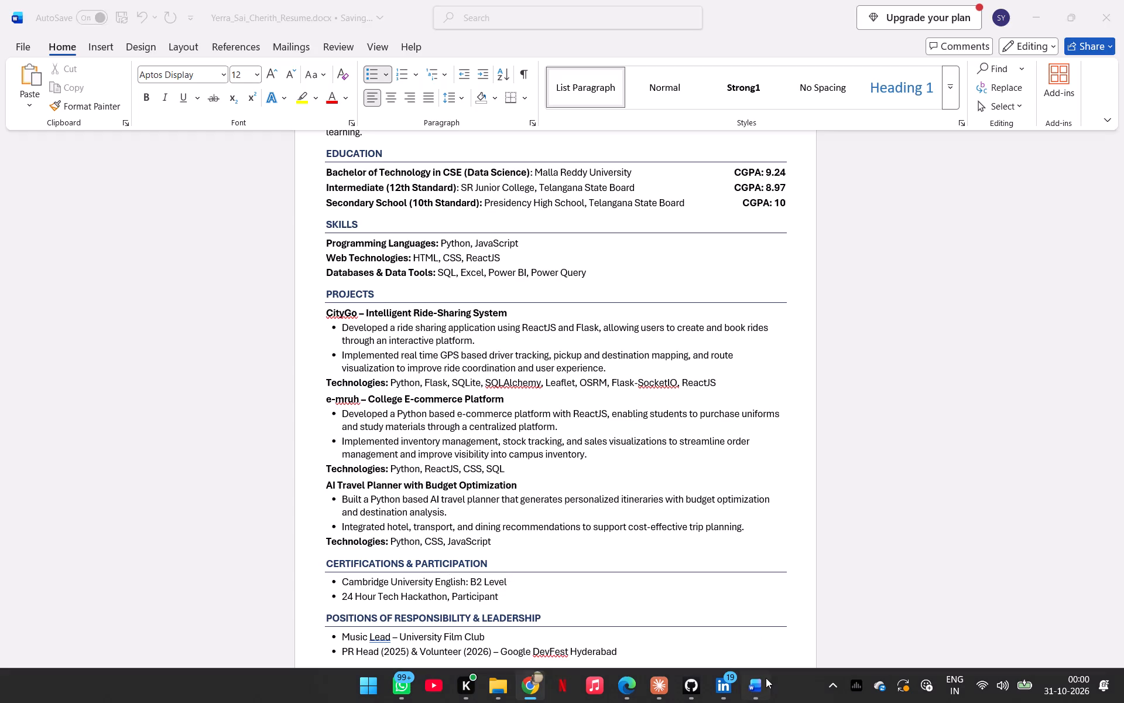
key("Left")
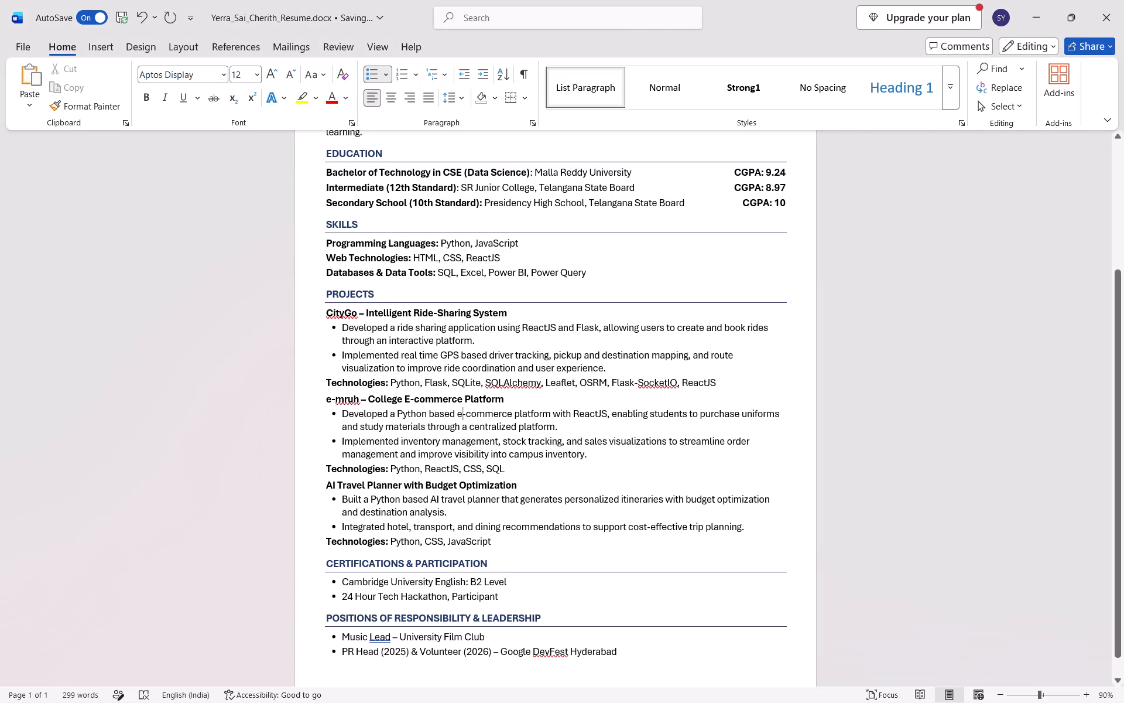
key("BackSpace")
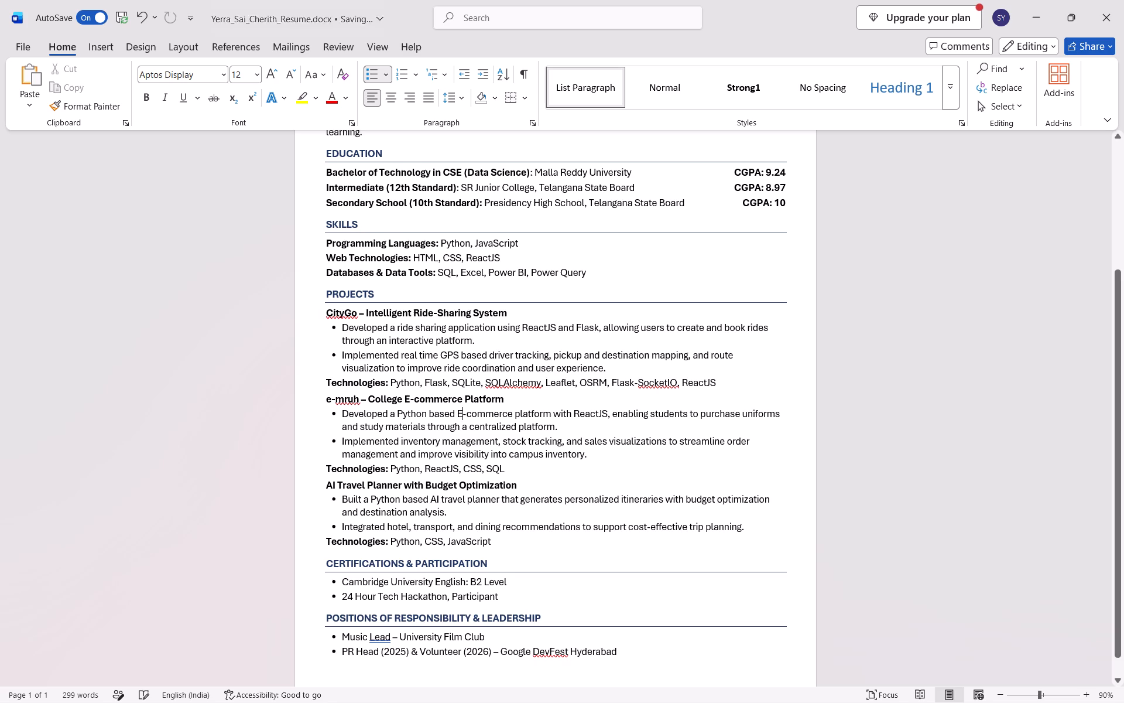
Save the résumé document.
scroll(598, 439, "down", 1)
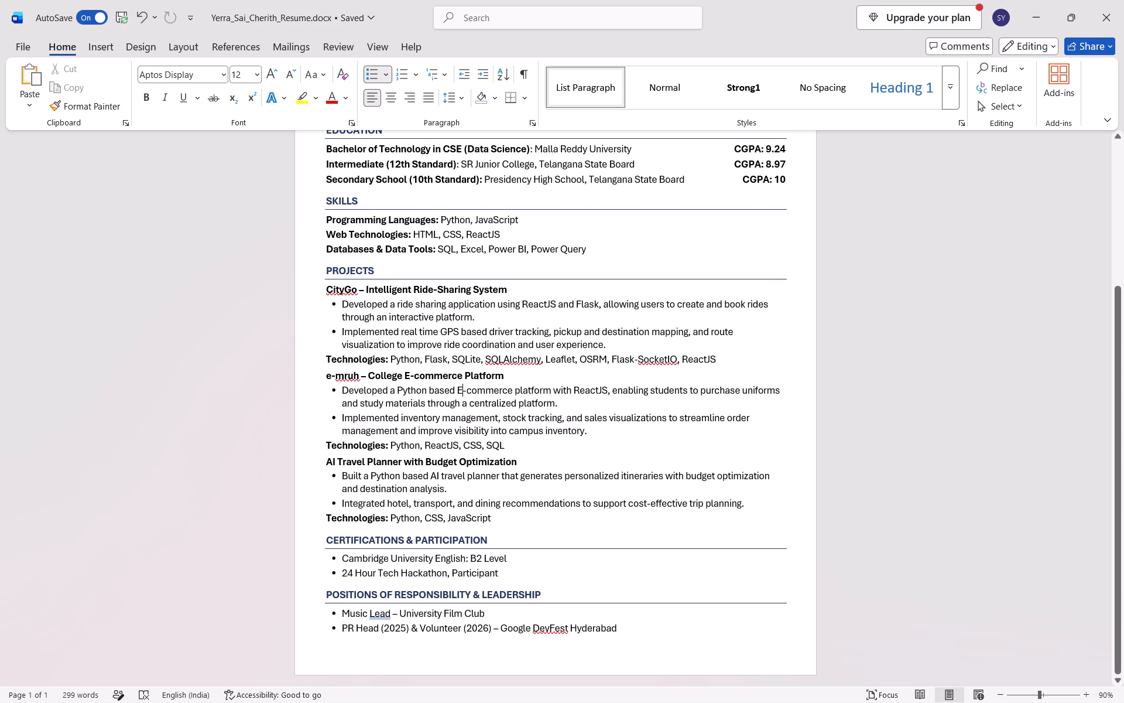
key("ctrl+s")
Save the résumé document.
key("ctrl+s")
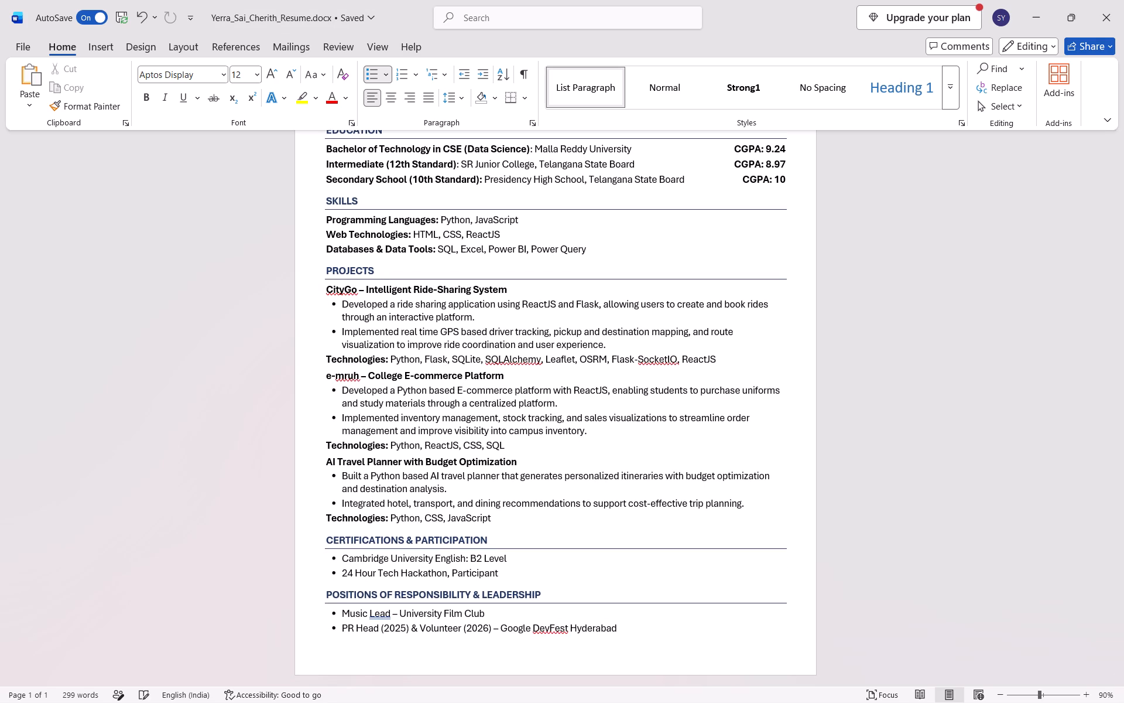
key("ctrl+s")
key("ctrl+s")
key("ctrl+s")
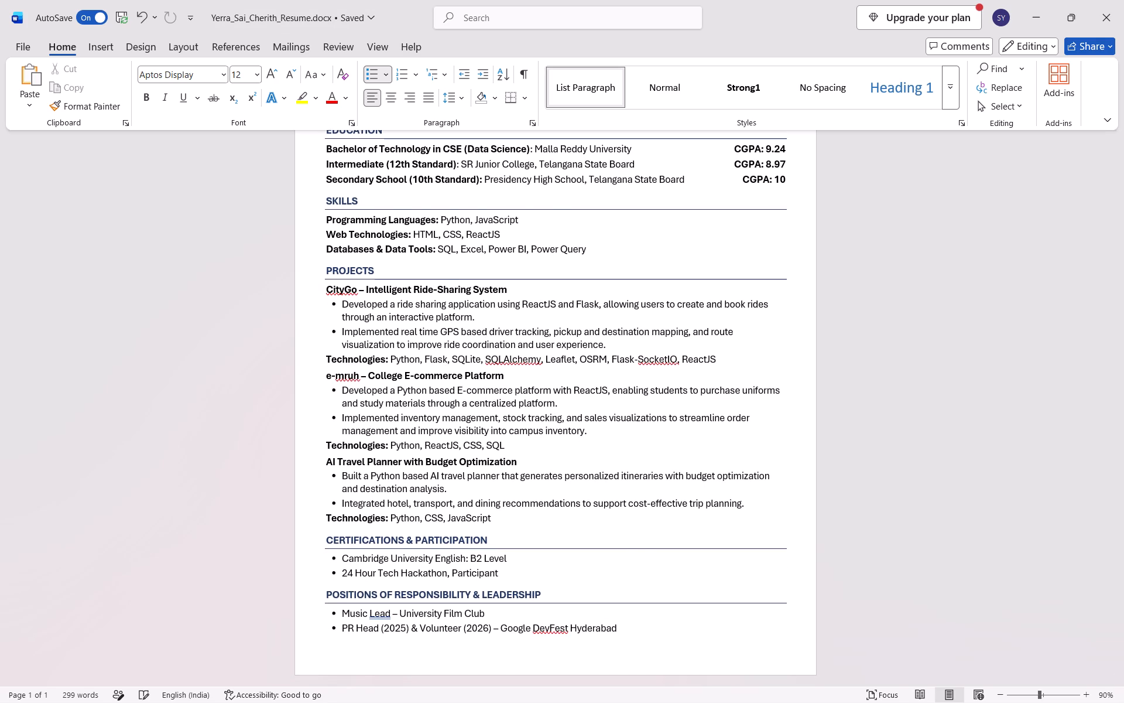
Print the résumé with Microsoft Print to PDF, replacing the existing résumé PDF of the same name on the Desktop.
scroll(598, 439, "up", 6)
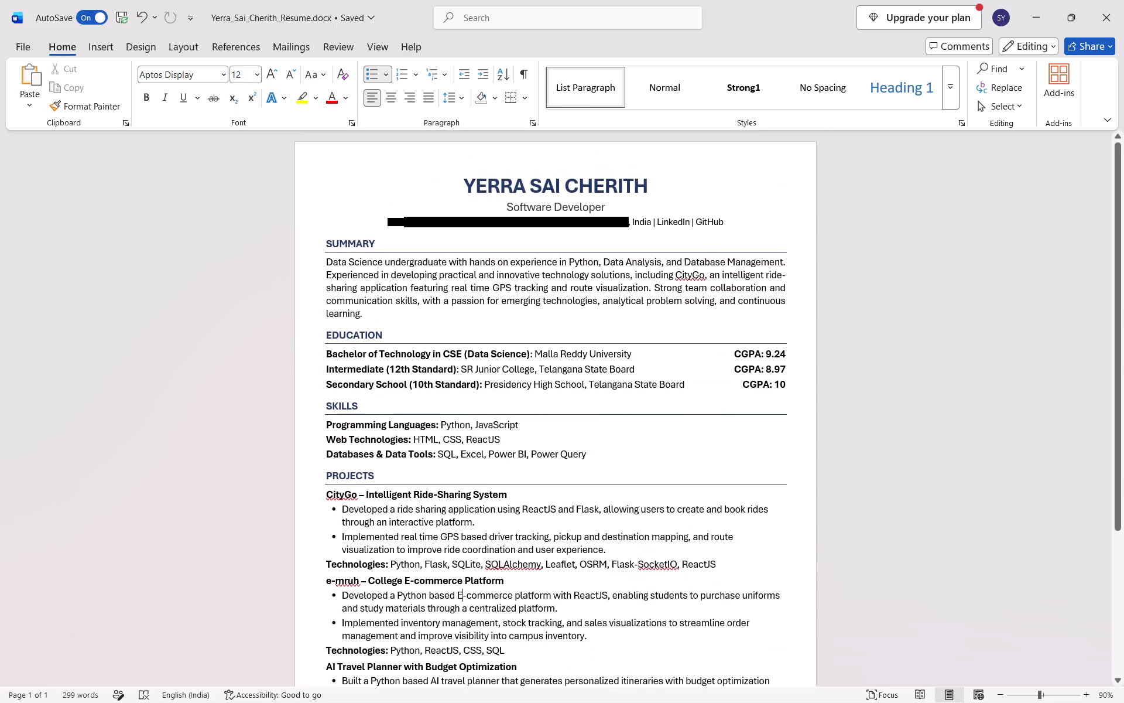
key("ctrl+p")
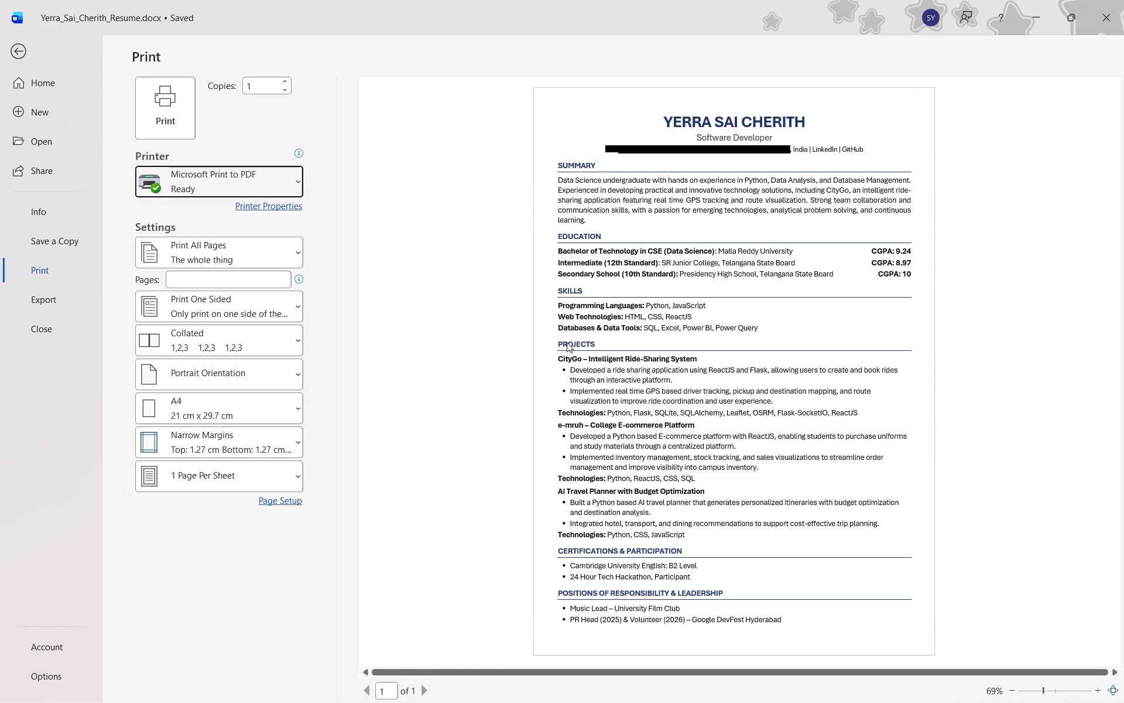
left_click(179, 95)
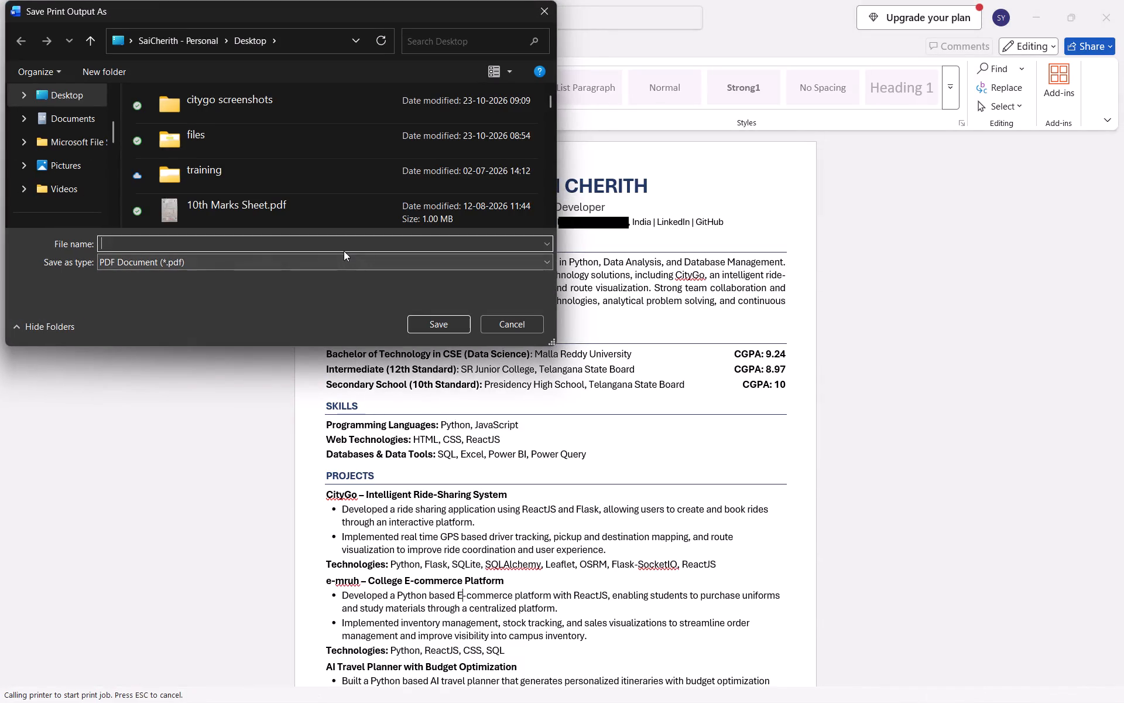
type("yerr")
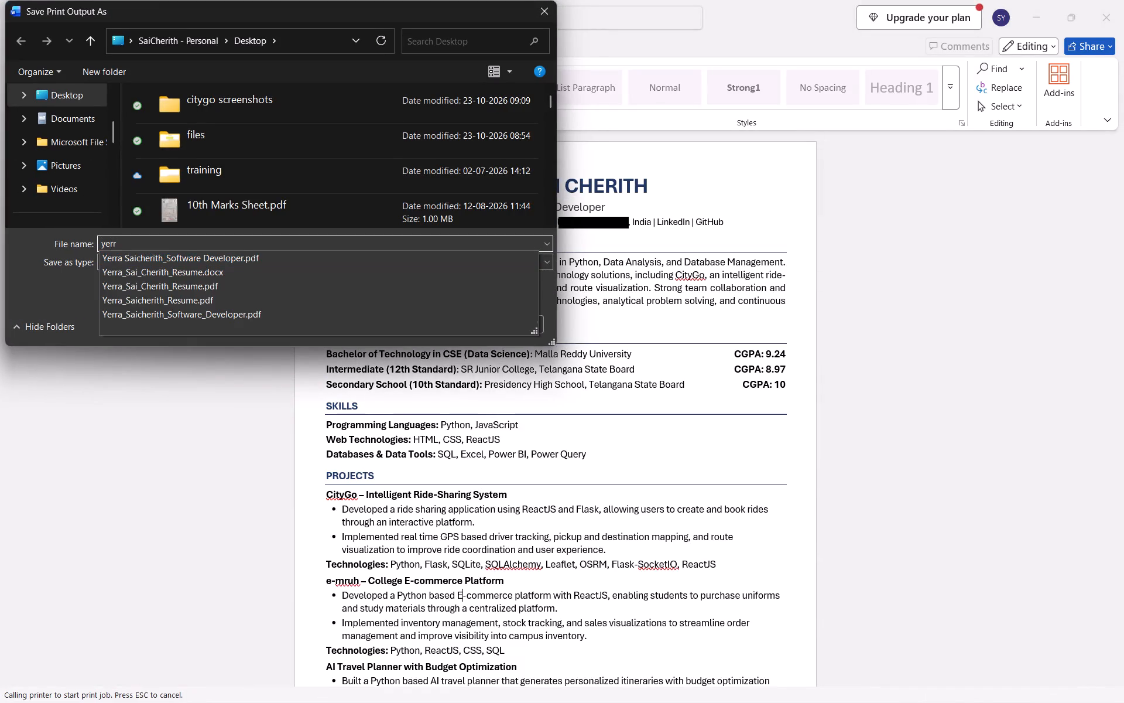
key("Down")
key("Down")
key("Down")
key("Return")
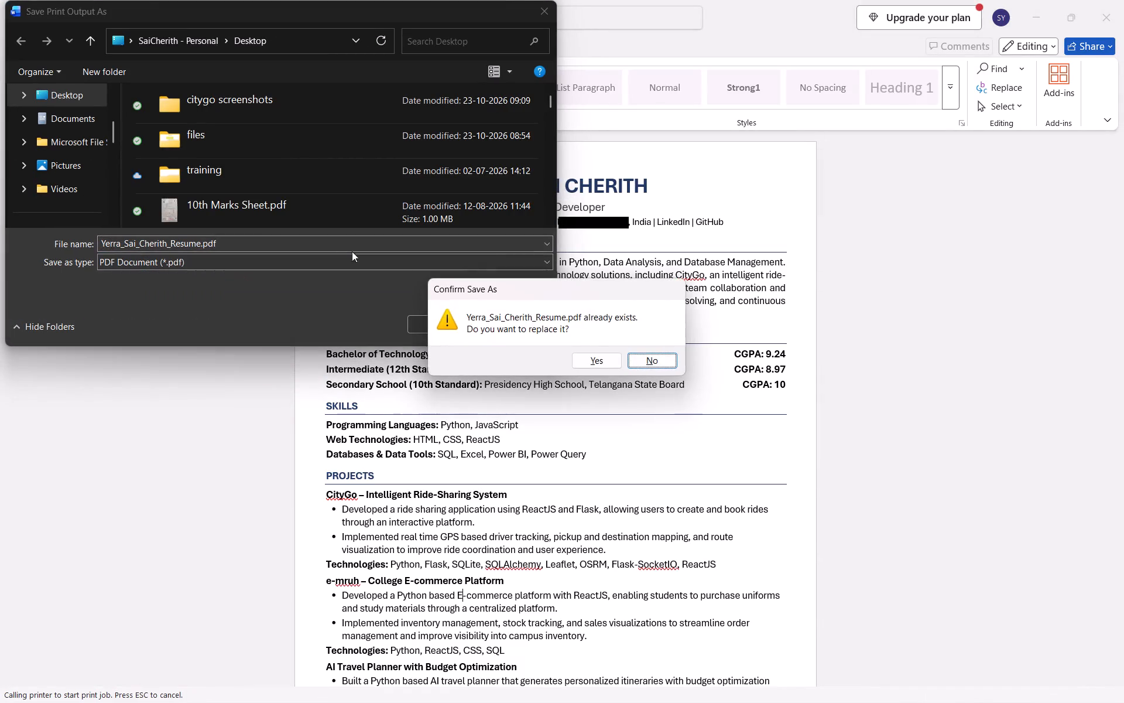
left_click(605, 366)
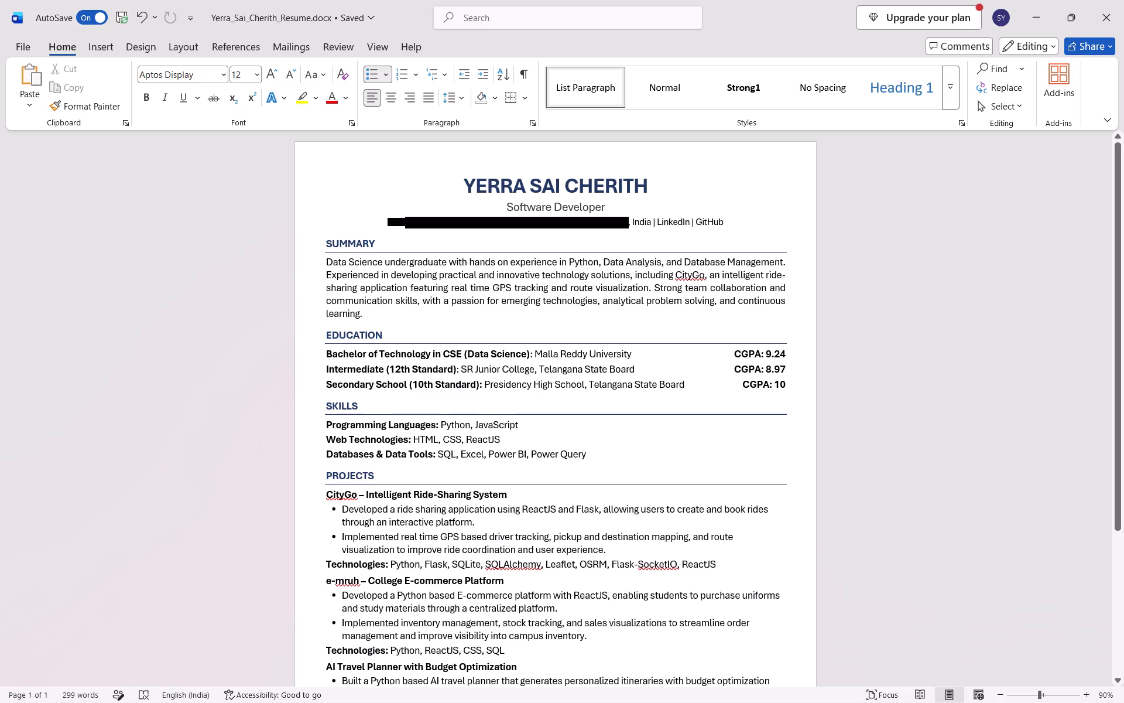
Open the hyperlink settings for the e-mail address in the résumé header and edit its link address.
scroll(717, 321, "down", 1)
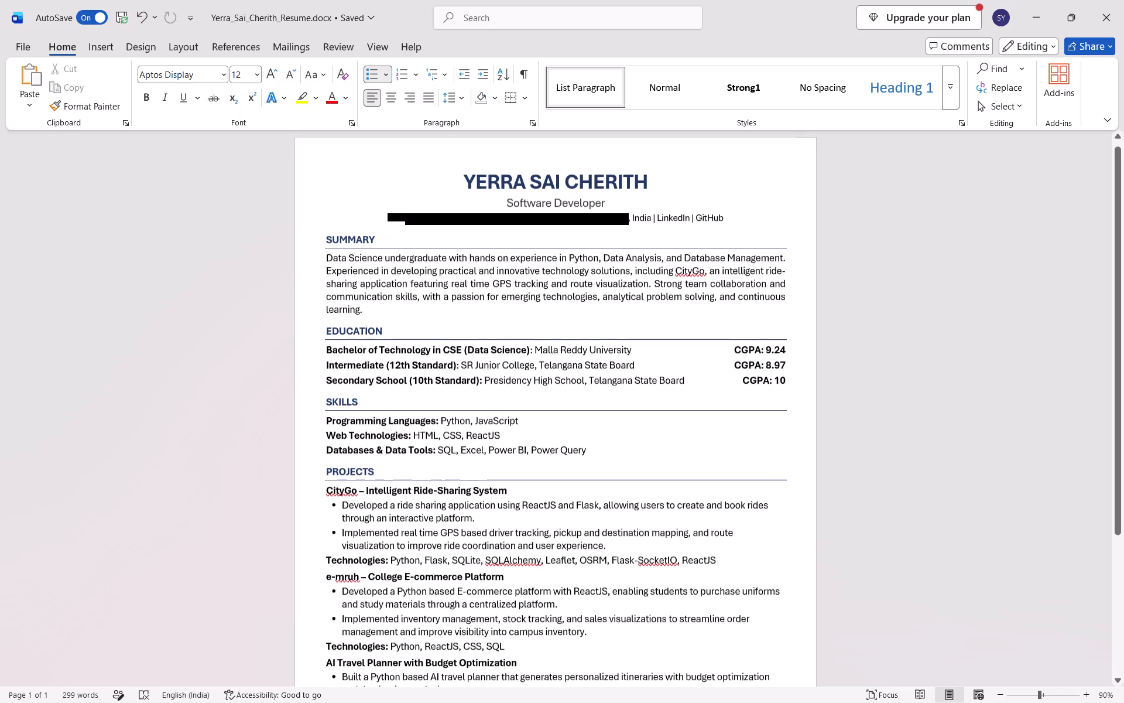
scroll(717, 321, "down", 1)
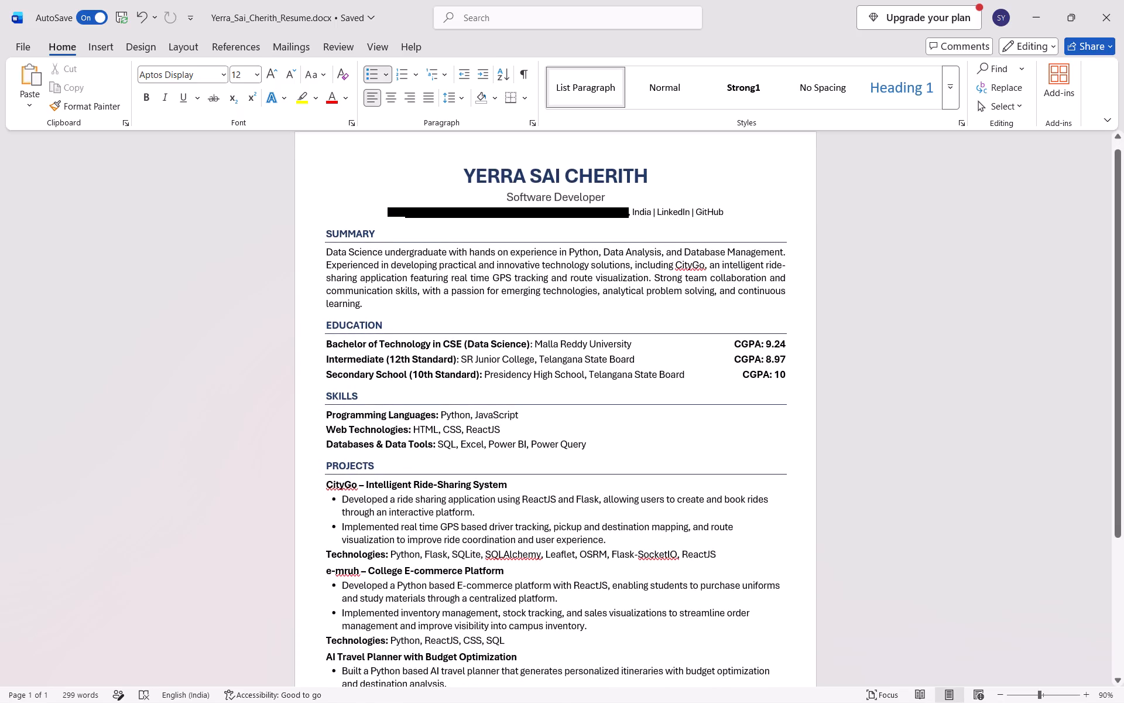
left_click_drag(462, 211, 569, 208)
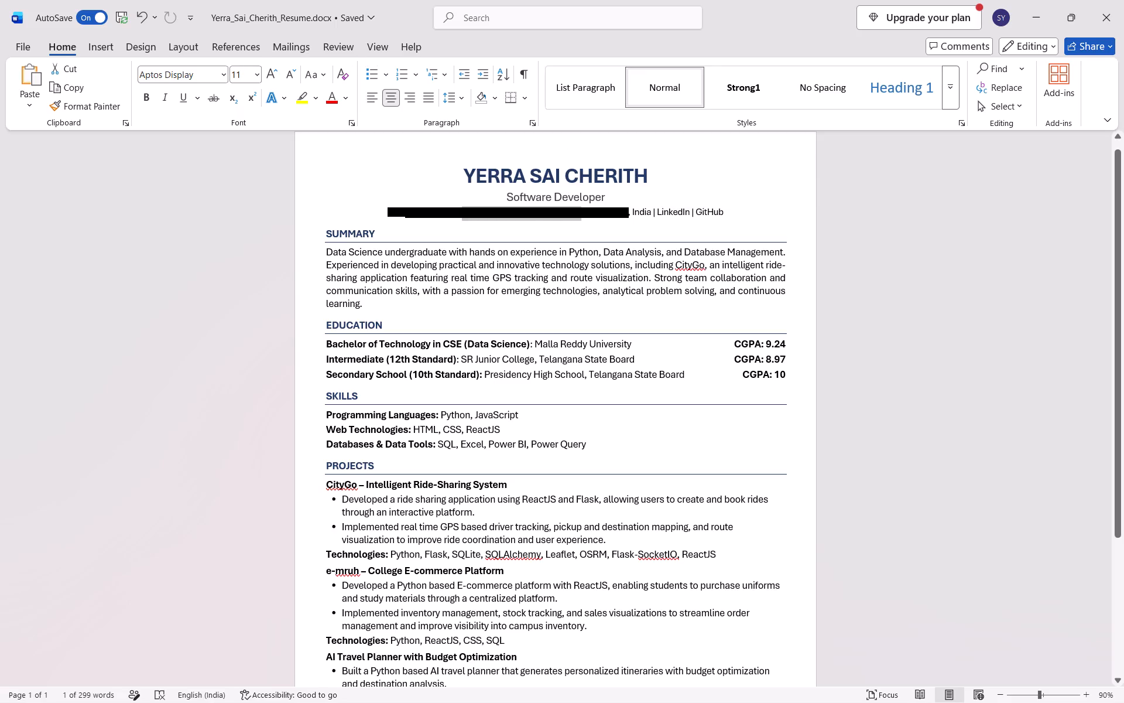
left_click(104, 42)
left_click(479, 69)
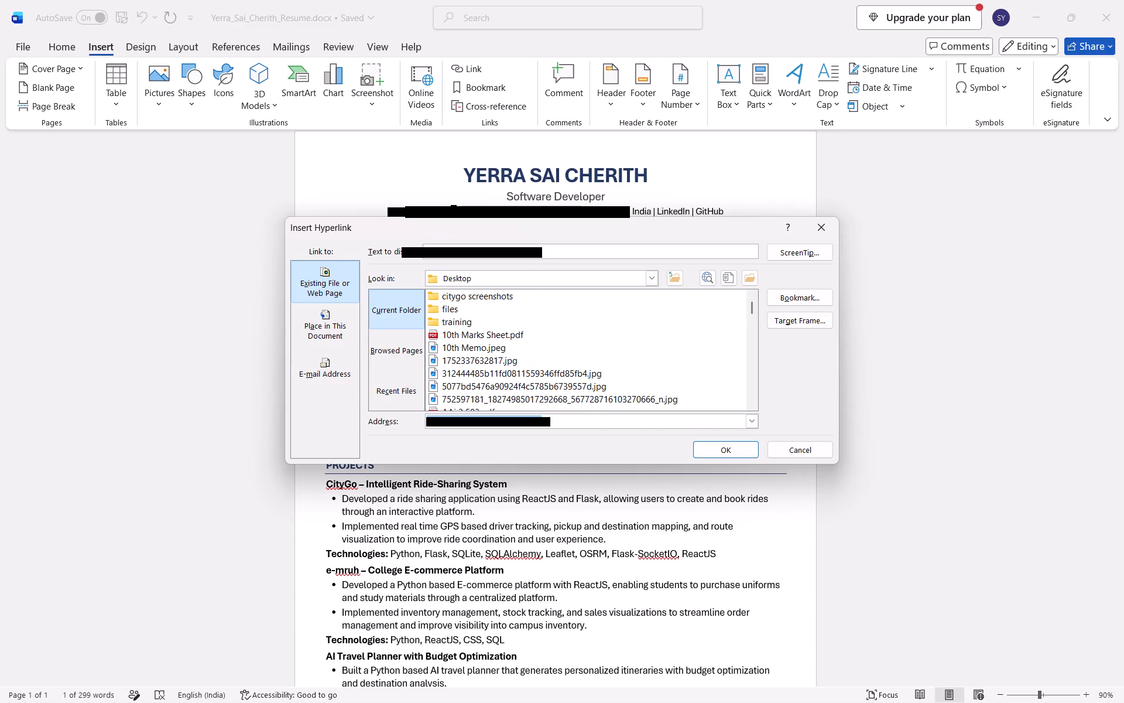
left_click(570, 420)
key("BackSpace")
key("BackSpace")
key("BackSpace")
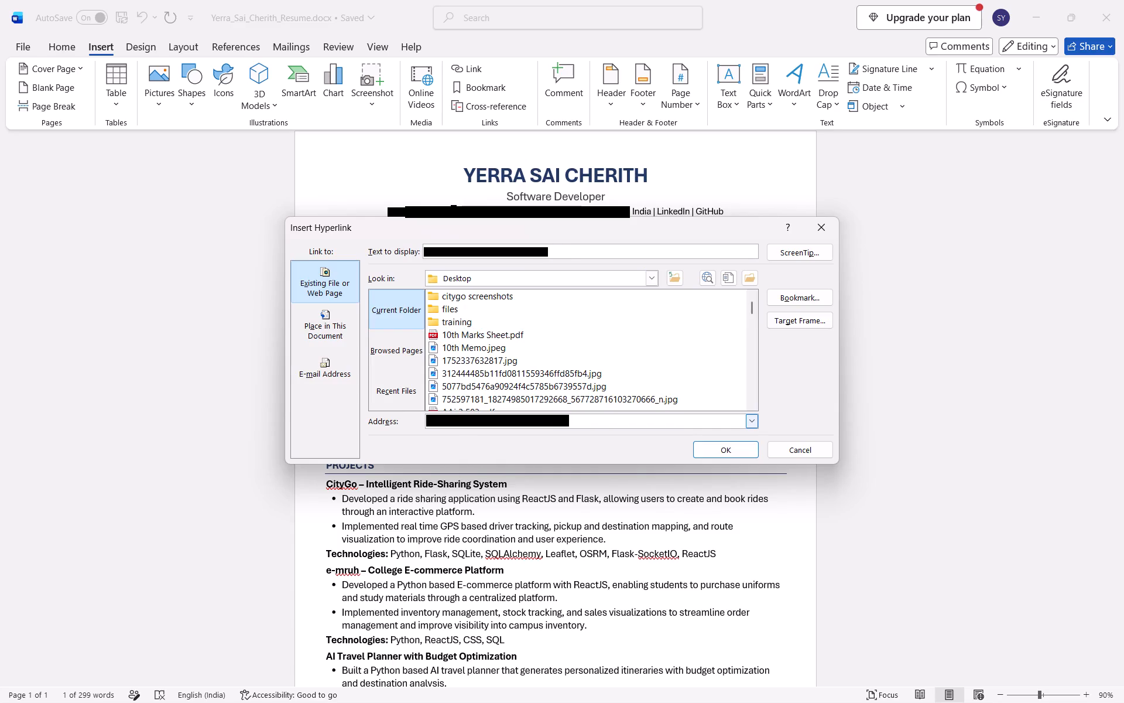
key("ctrl+Left")
key("ctrl+Left")
key("ctrl+Left")
key("ctrl+Left")
key("ctrl+Left")
key("ctrl+Left")
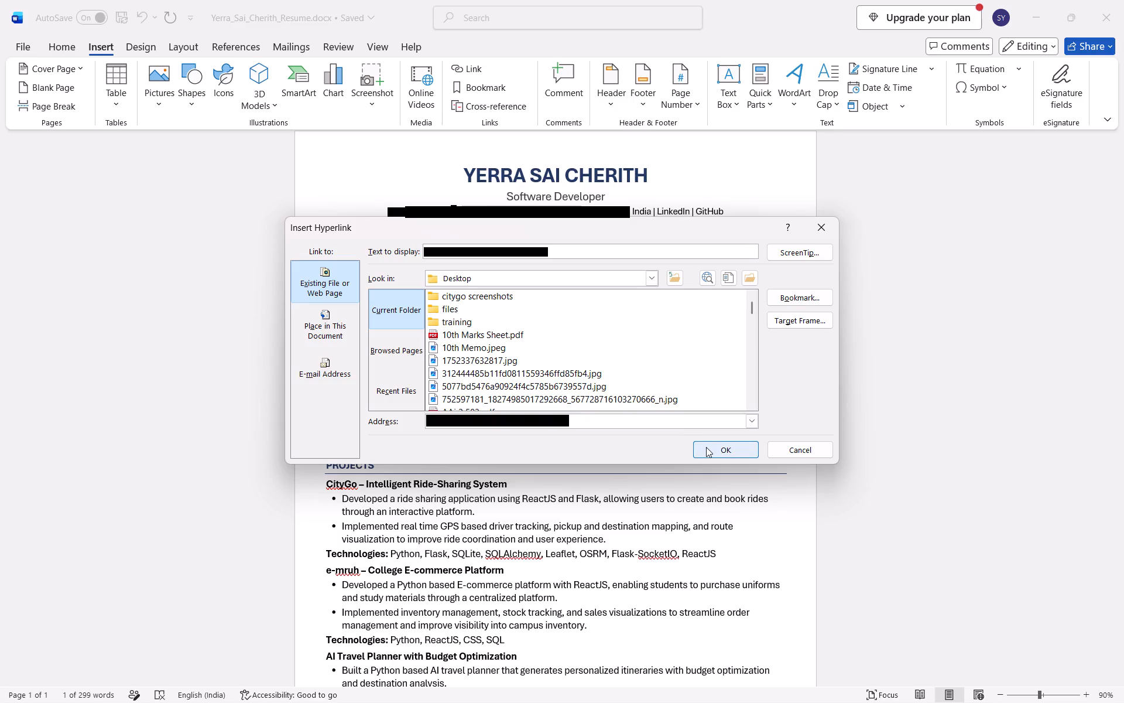
Delete the leading characters from the e-mail hyperlink's display text.
left_click(449, 252)
key("BackSpace")
key("BackSpace")
key("BackSpace")
key("BackSpace")
key("BackSpace")
key("BackSpace")
key("BackSpace")
key("BackSpace")
key("BackSpace")
key("BackSpace")
key("BackSpace")
key("BackSpace")
key("BackSpace")
Clear the hyperlink's target address and replace it with the e-mail address copied from the display text.
left_click(451, 420)
key("BackSpace")
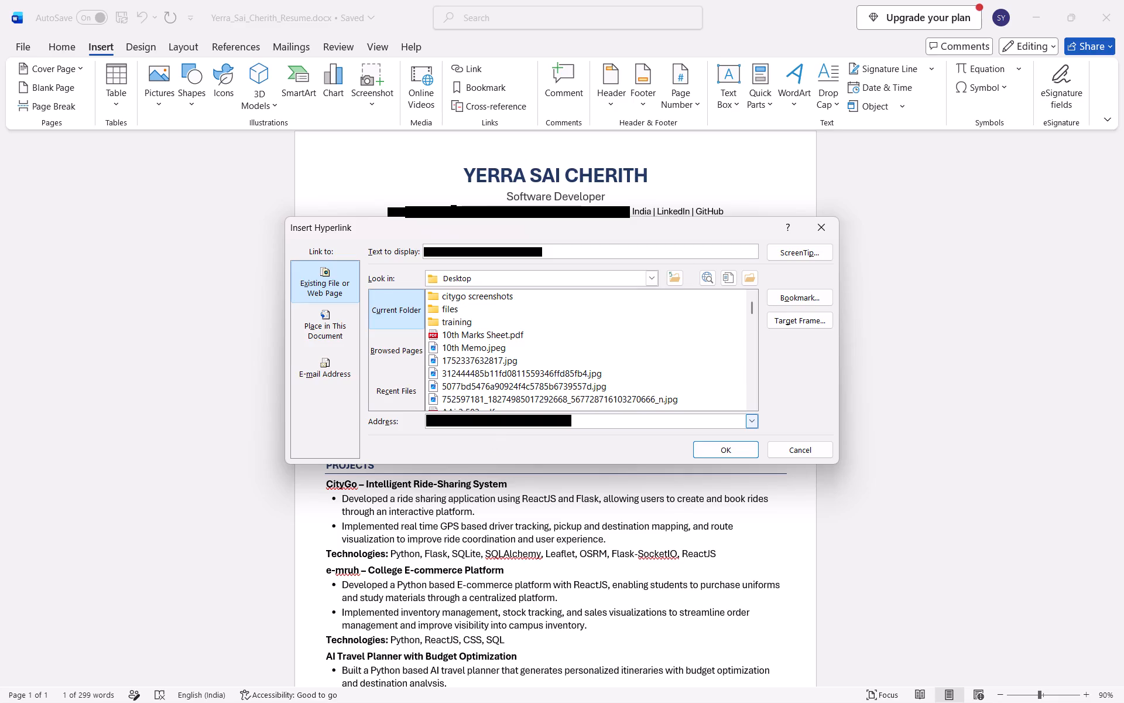
key("ctrl+a")
key("BackSpace")
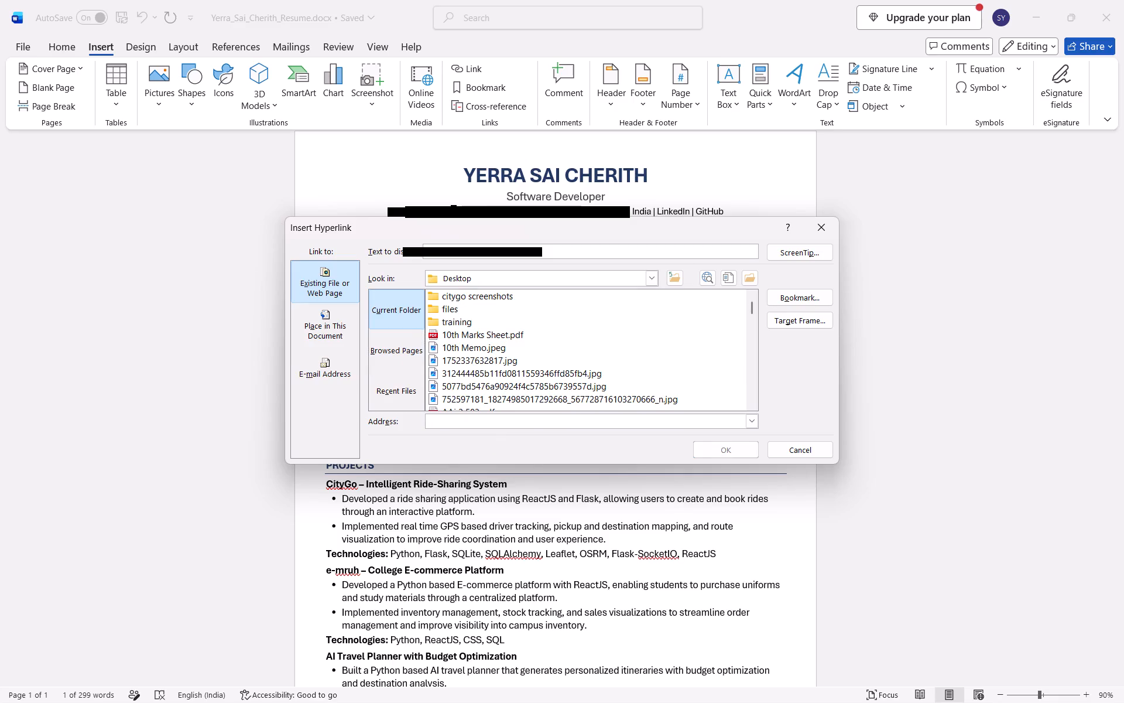
triple_click(526, 251)
key("ctrl+c")
left_click(531, 423)
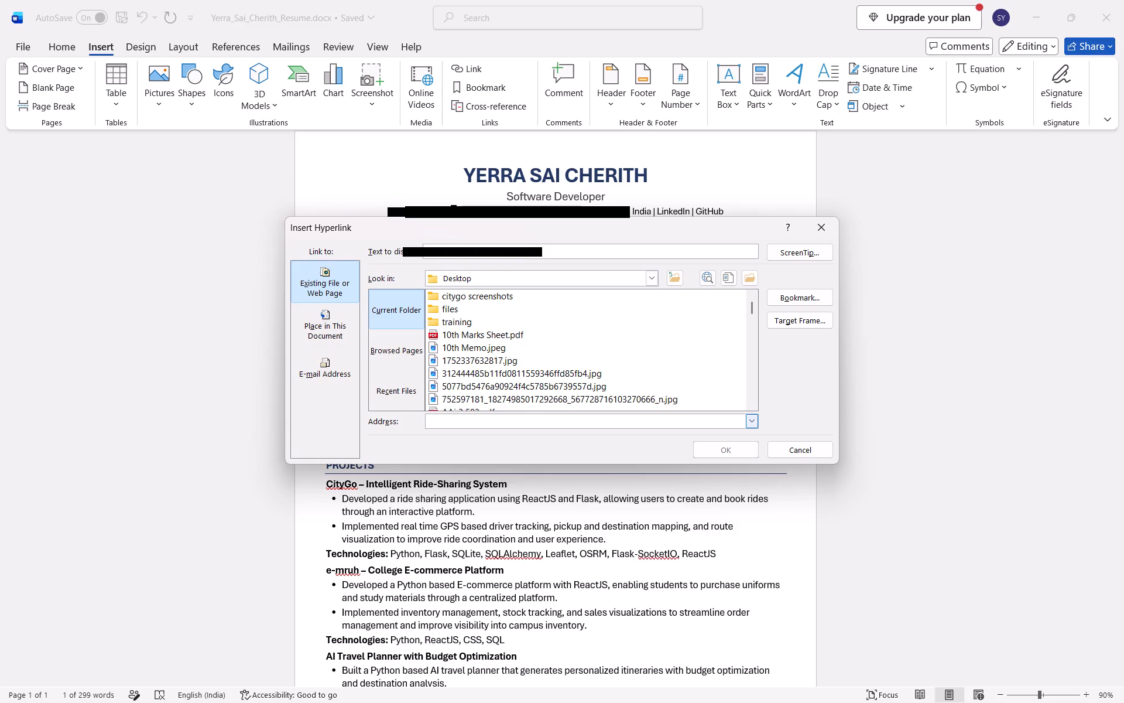
key("ctrl+v")
key("v")
key("BackSpace")
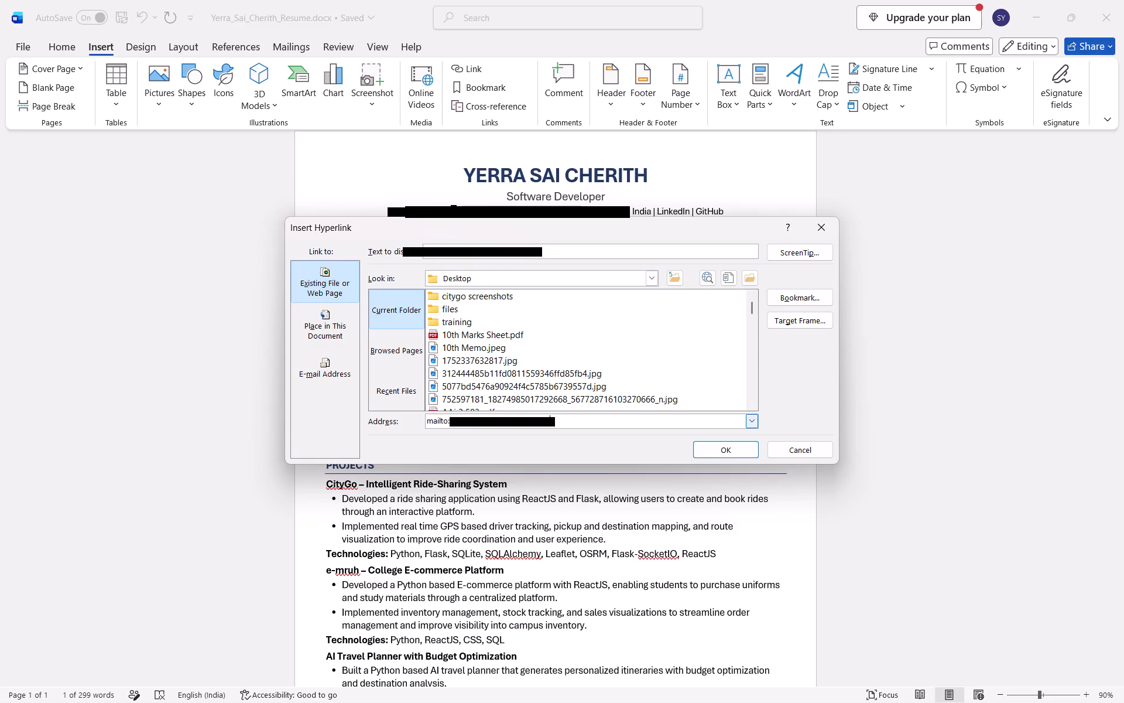
Apply the mailto hyperlink to the e-mail address in the résumé header.
left_click(725, 456)
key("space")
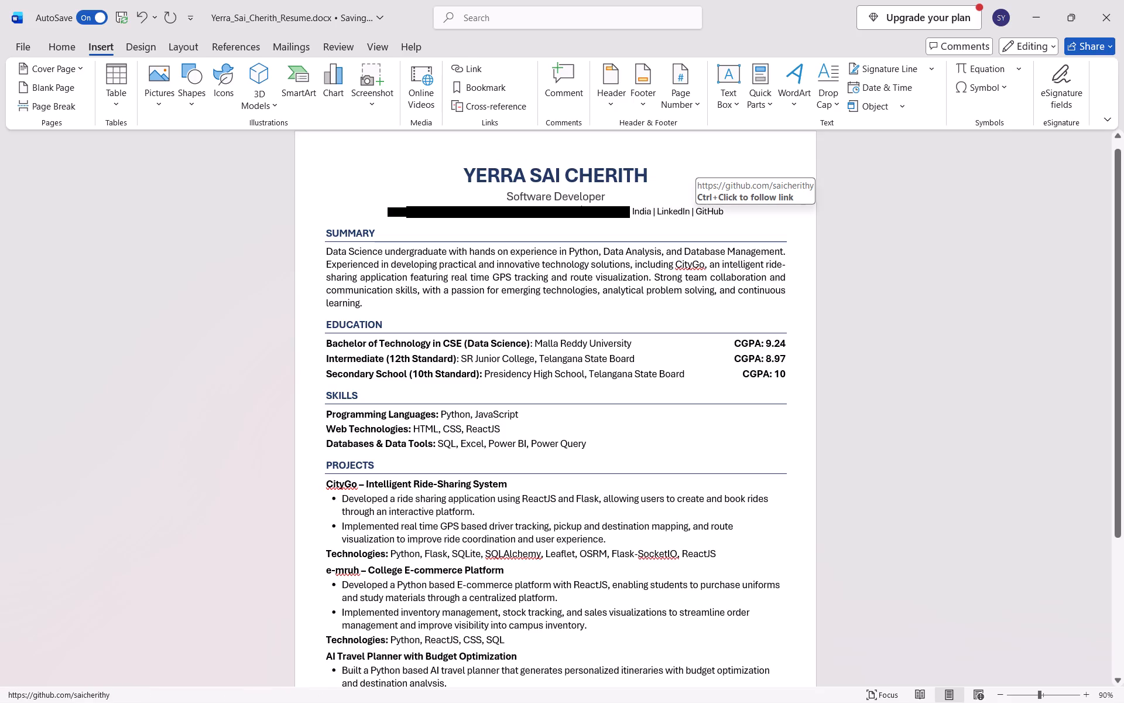
Test the header's e-mail link by opening it just once with Google Chrome under the first profile, and return to the résumé in Word.
left_click(539, 210, "ctrl")
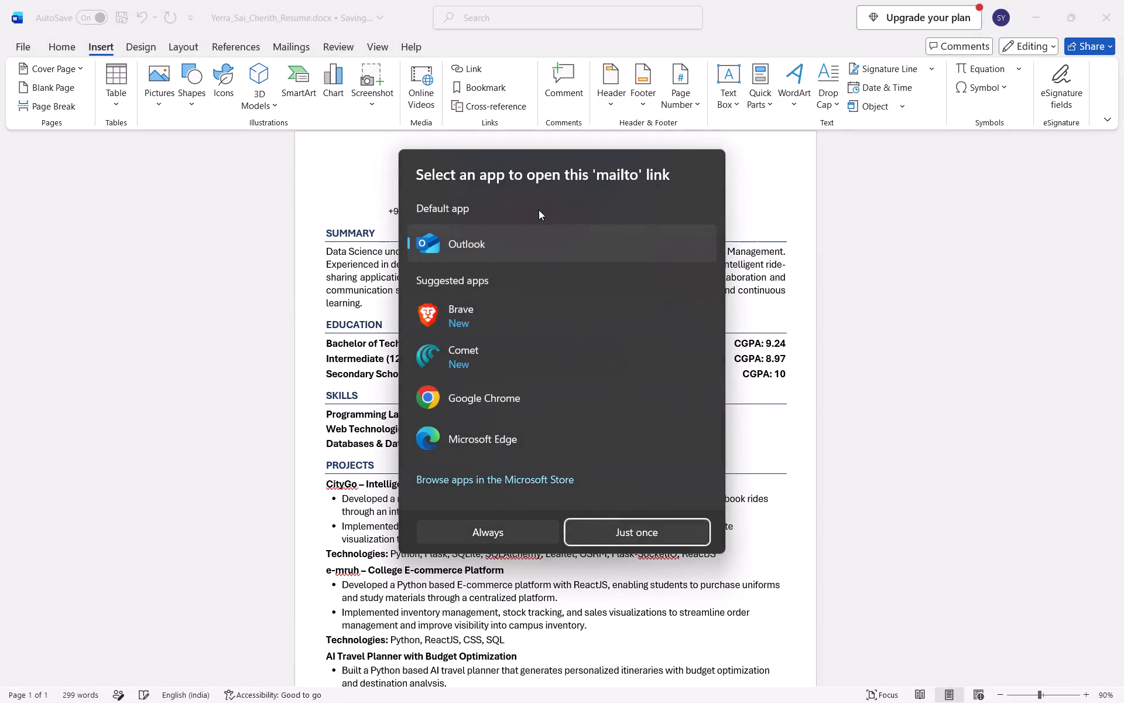
left_click(565, 400)
left_click(642, 533)
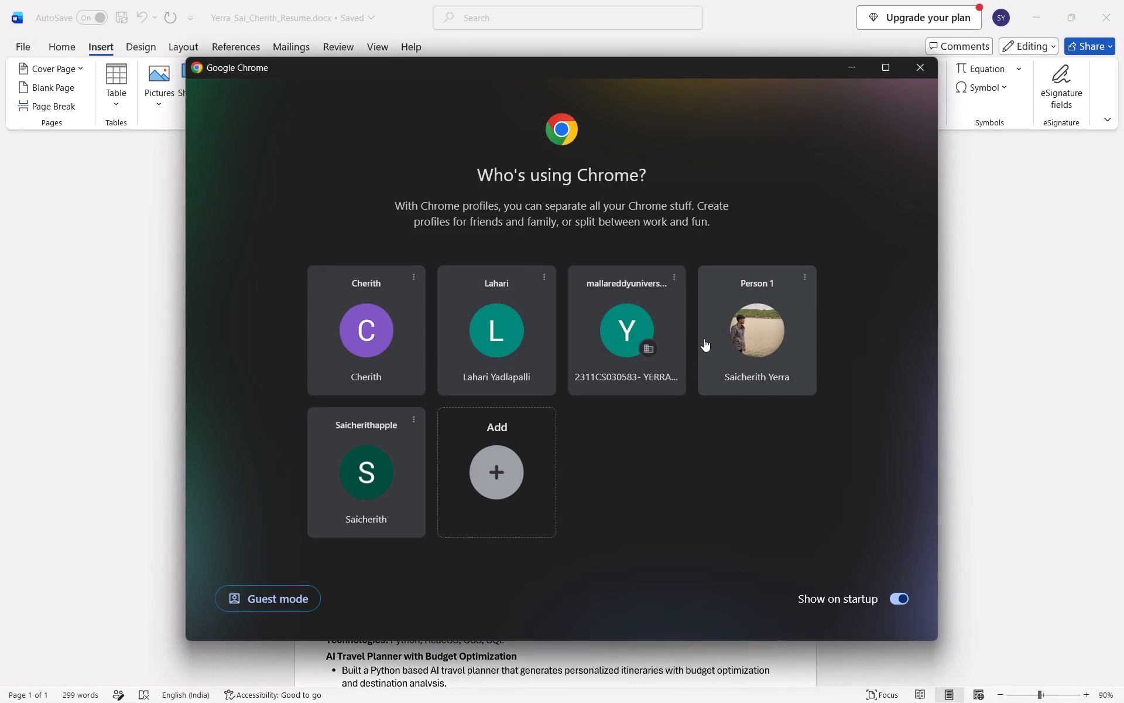
left_click(381, 318)
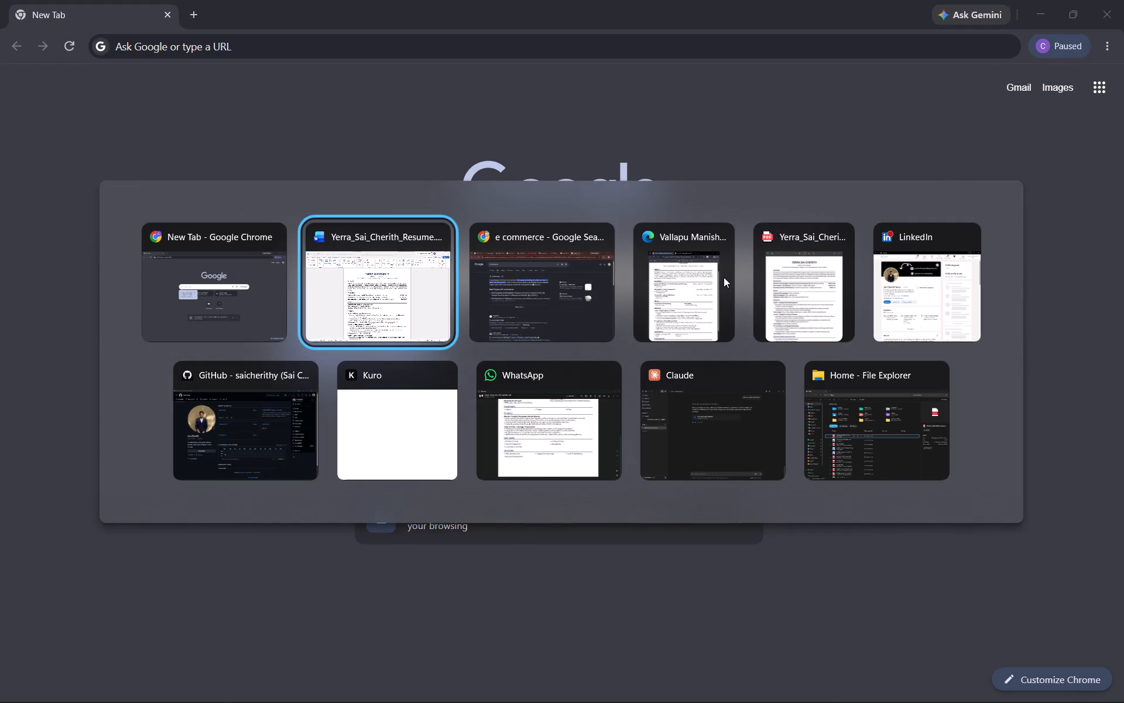
key("Left")
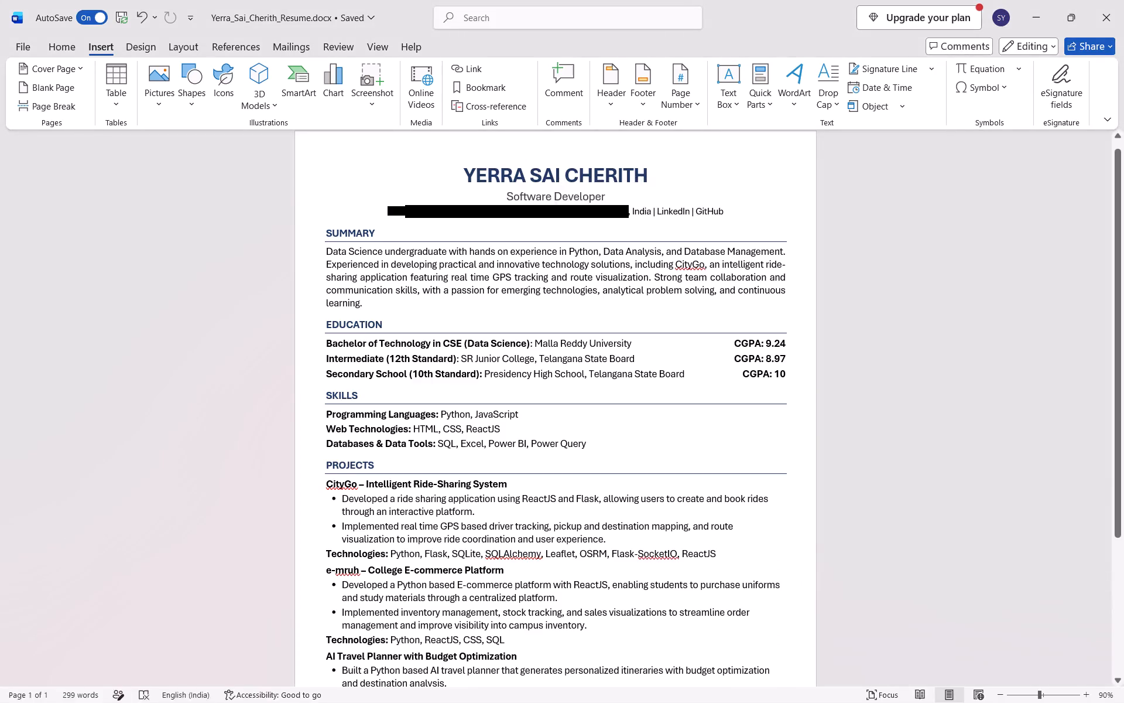
Place the cursor in the e-mail link in the résumé header.
left_click(546, 211, "ctrl")
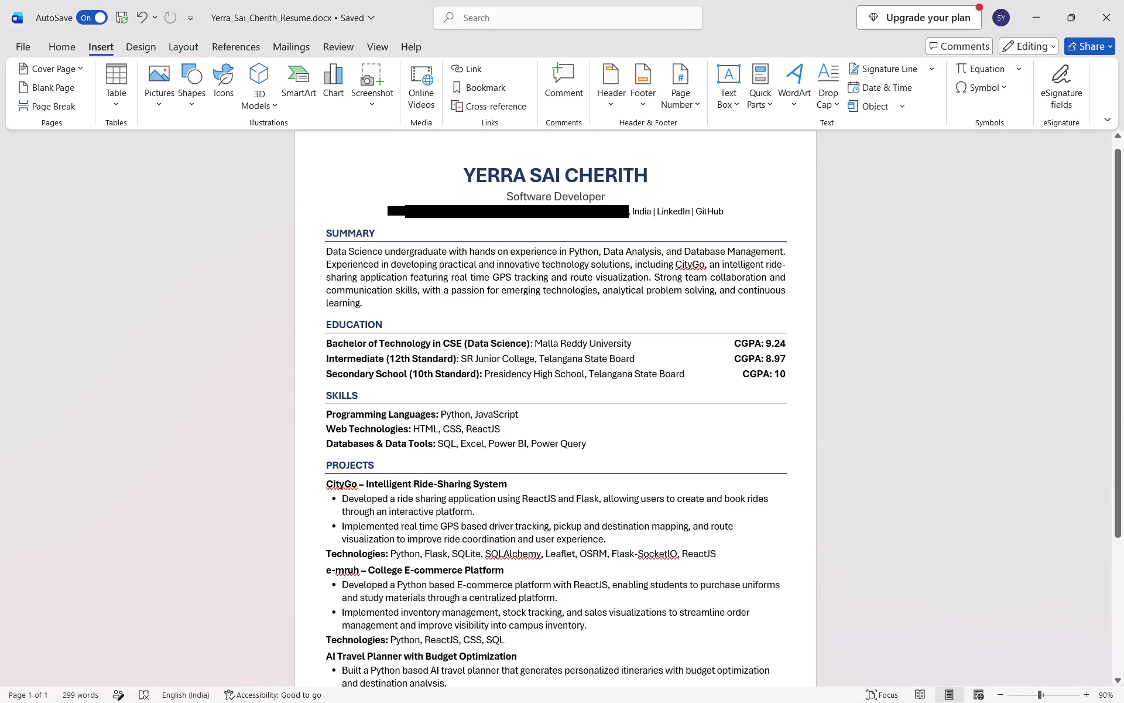
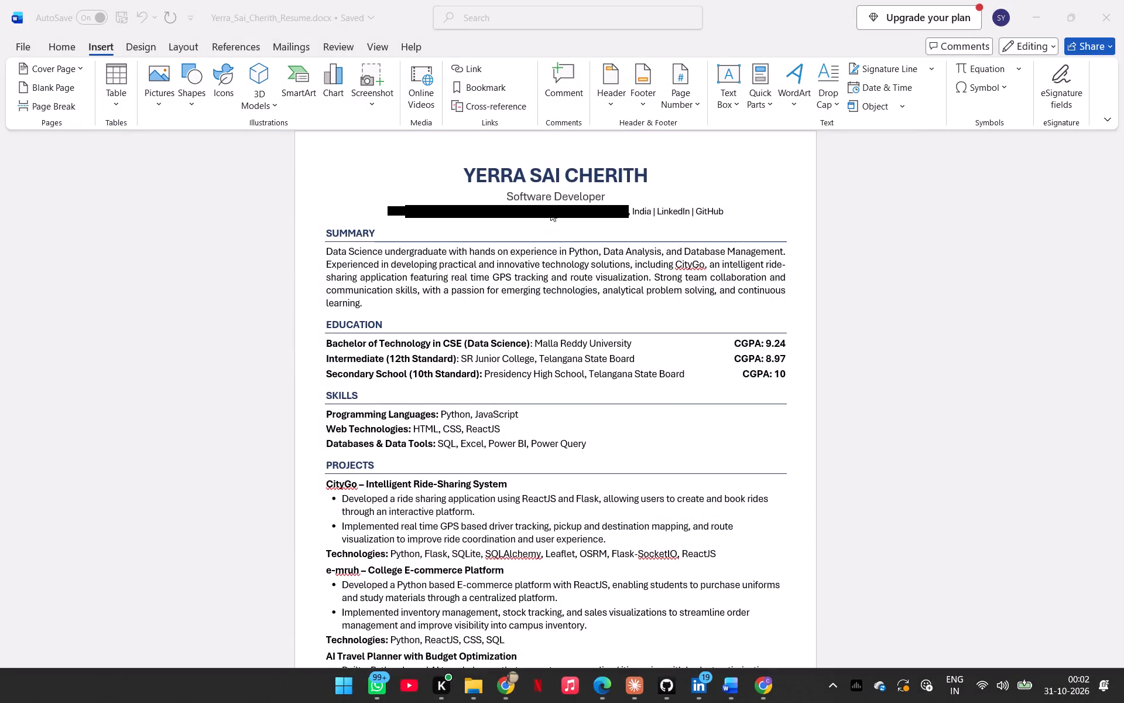
Open the hyperlink settings for the e-mail address in the résumé header.
right_click(550, 211)
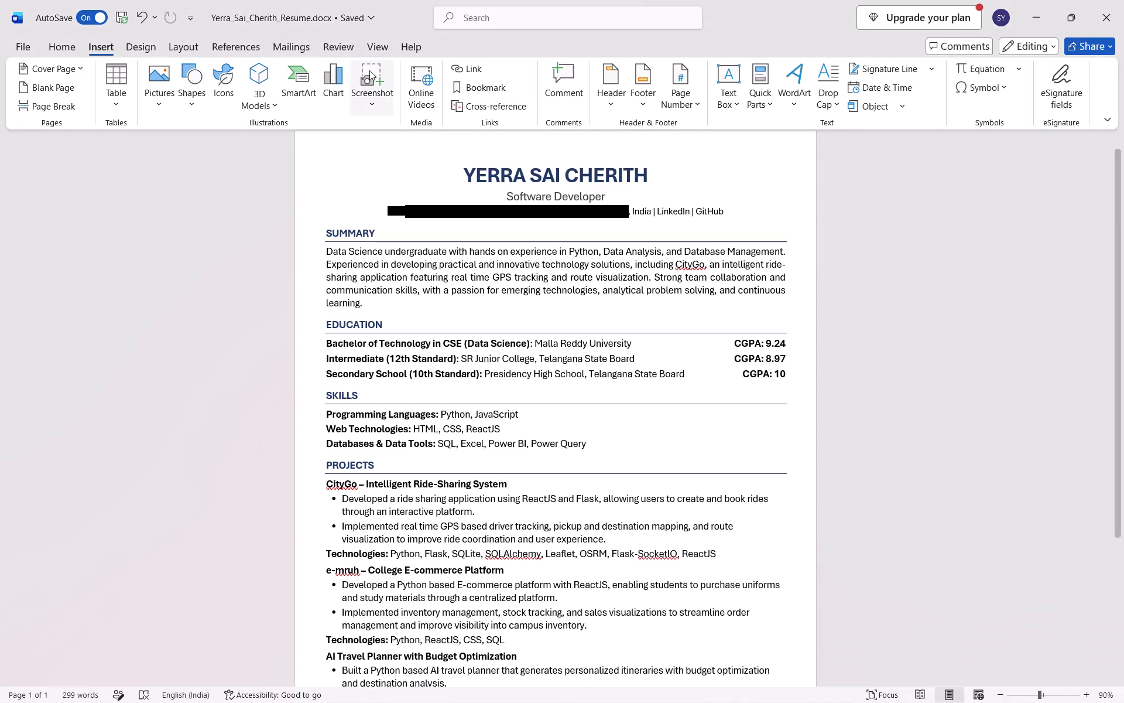
left_click(485, 66)
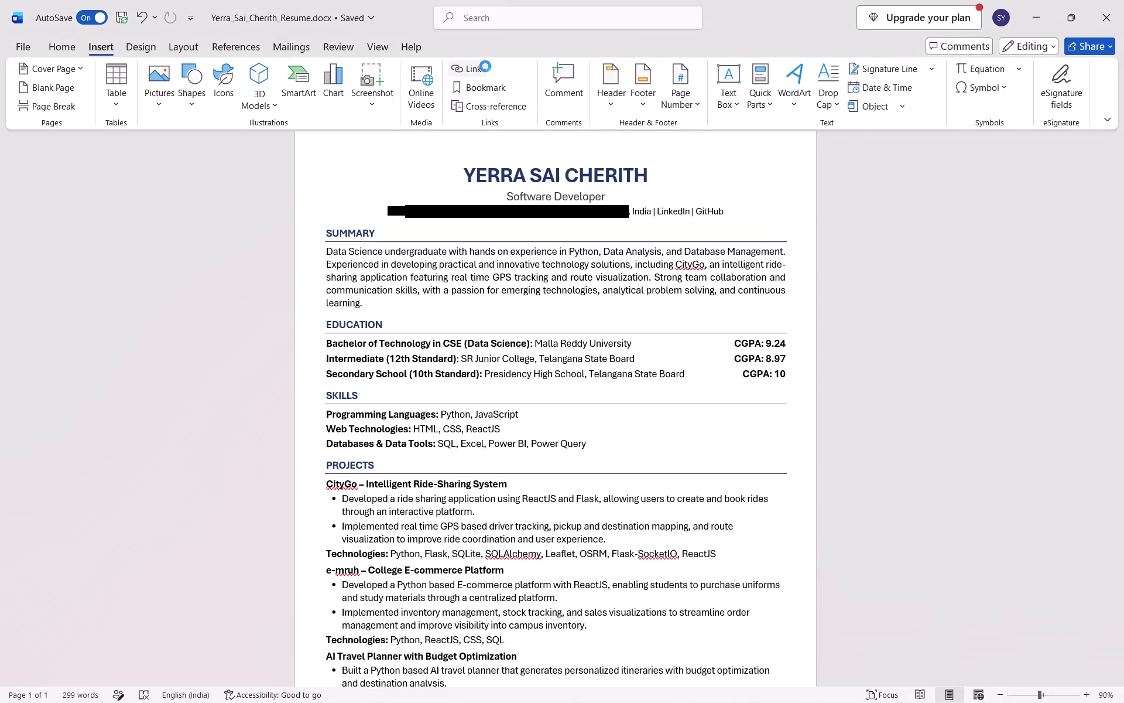
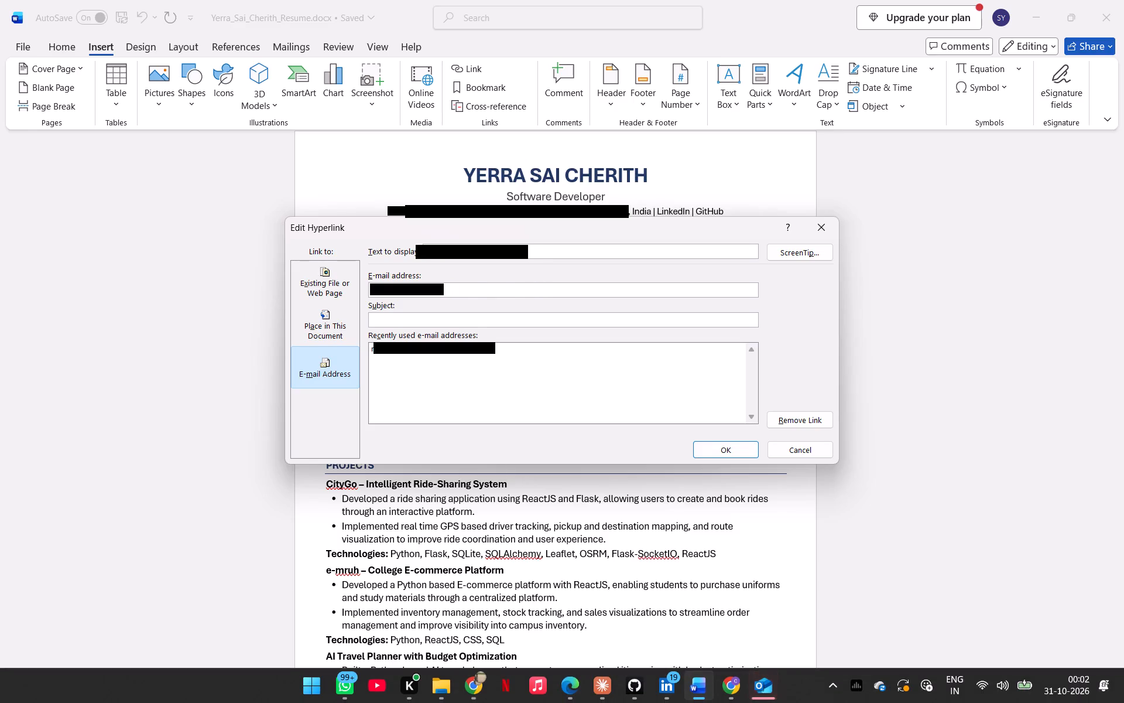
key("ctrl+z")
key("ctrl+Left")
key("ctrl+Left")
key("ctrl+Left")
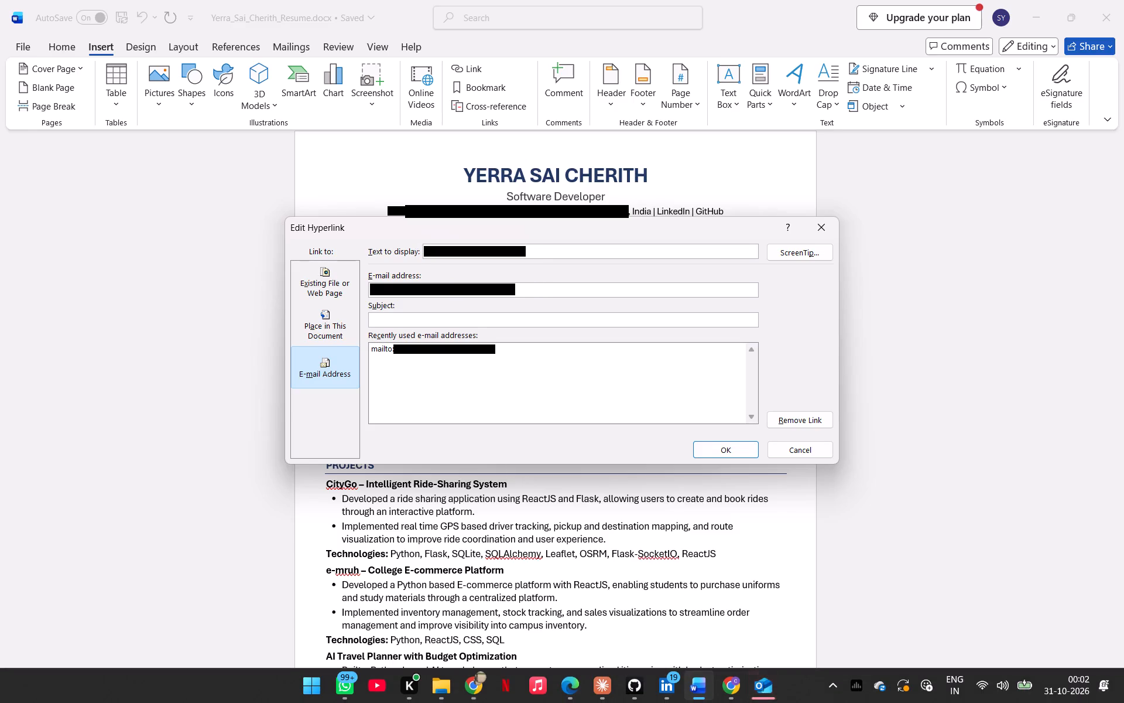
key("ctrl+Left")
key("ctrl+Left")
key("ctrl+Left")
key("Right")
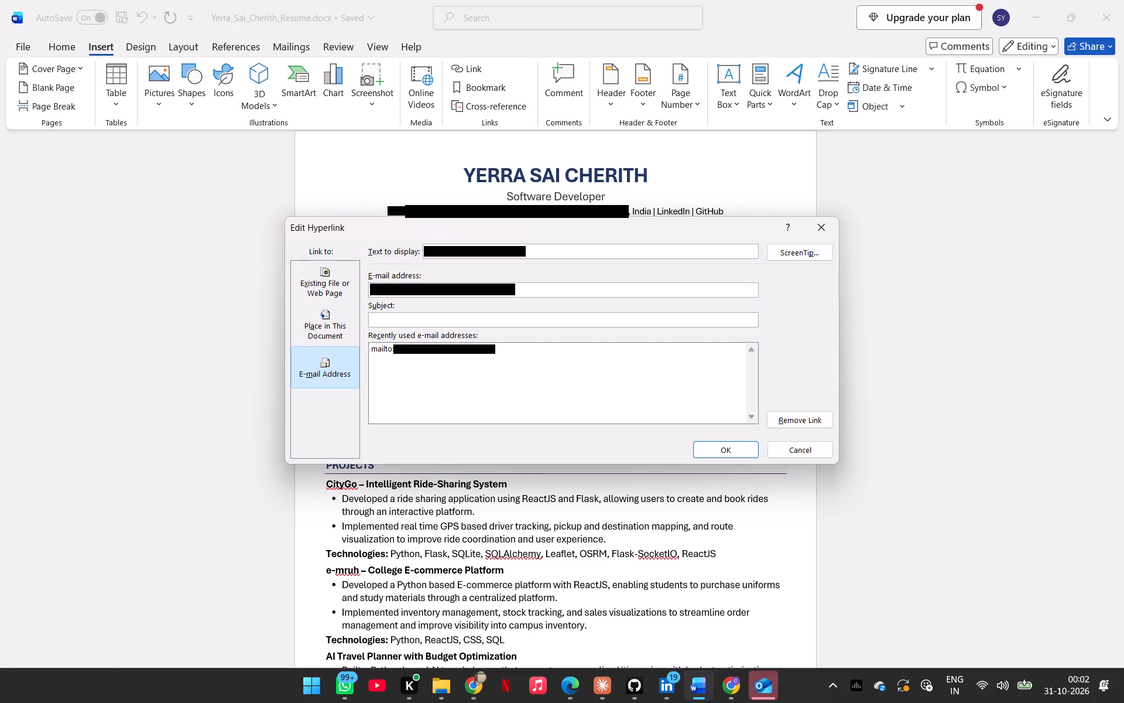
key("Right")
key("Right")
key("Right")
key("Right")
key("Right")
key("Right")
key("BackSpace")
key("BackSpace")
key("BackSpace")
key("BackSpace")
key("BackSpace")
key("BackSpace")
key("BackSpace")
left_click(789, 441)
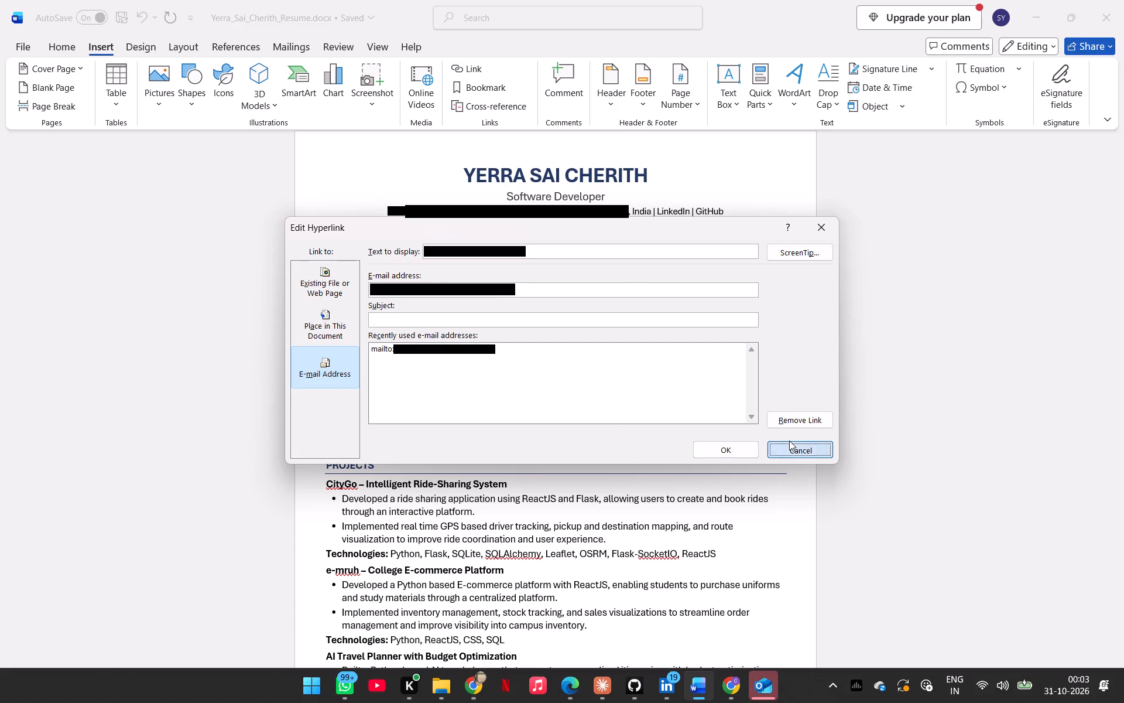
Save the résumé document.
key("ctrl+s")
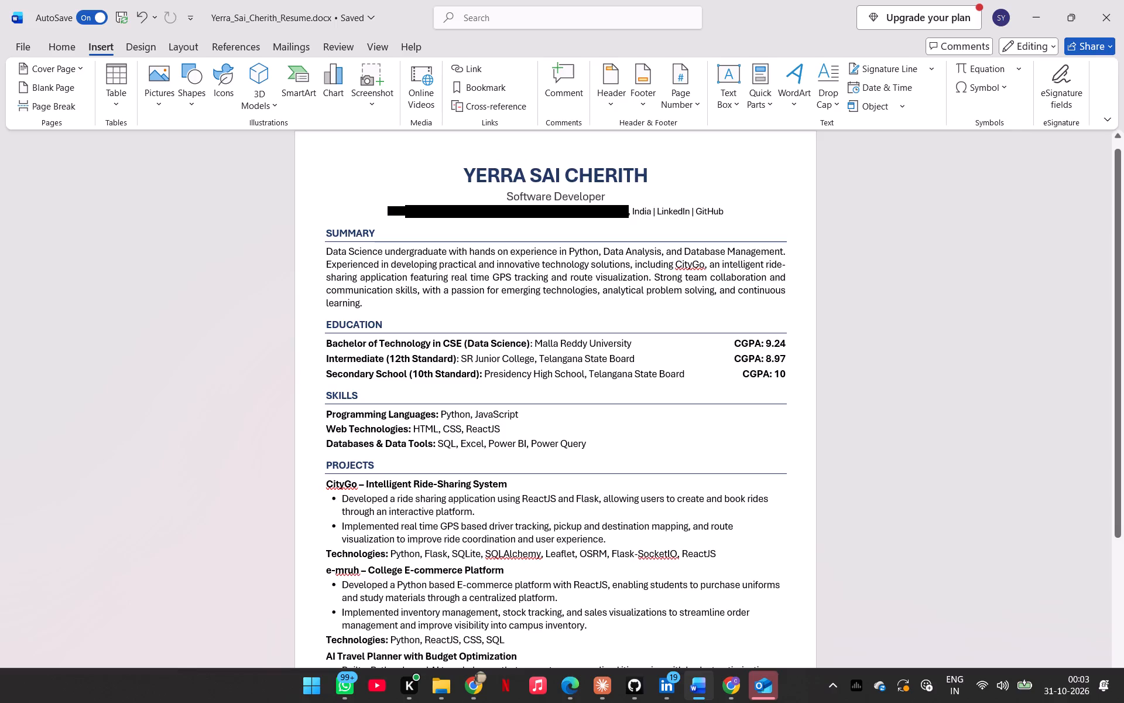
Set the font color of the e-mail address in the contact line under the Software Developer title to Automatic.
left_click_drag(462, 210, 573, 219)
left_click_drag(573, 219, 580, 217)
left_click(684, 196)
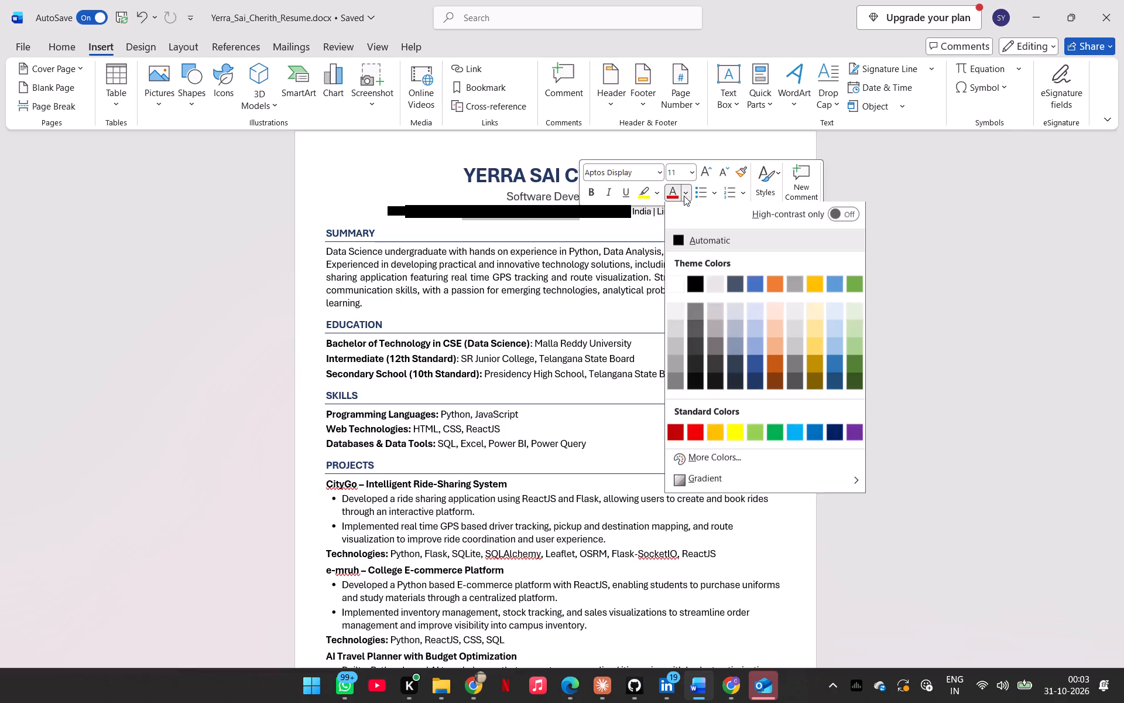
left_click(678, 242)
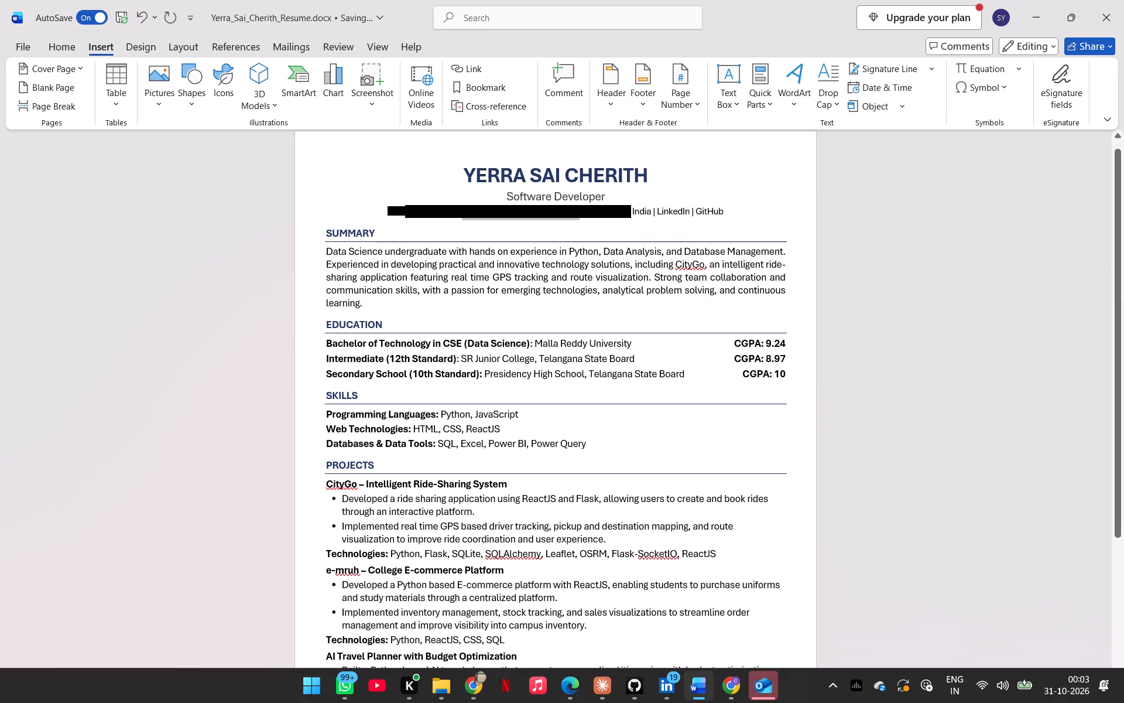
left_click(616, 255)
Save the resume document.
key("ctrl+s")
key("ctrl+s")
key("ctrl+s")
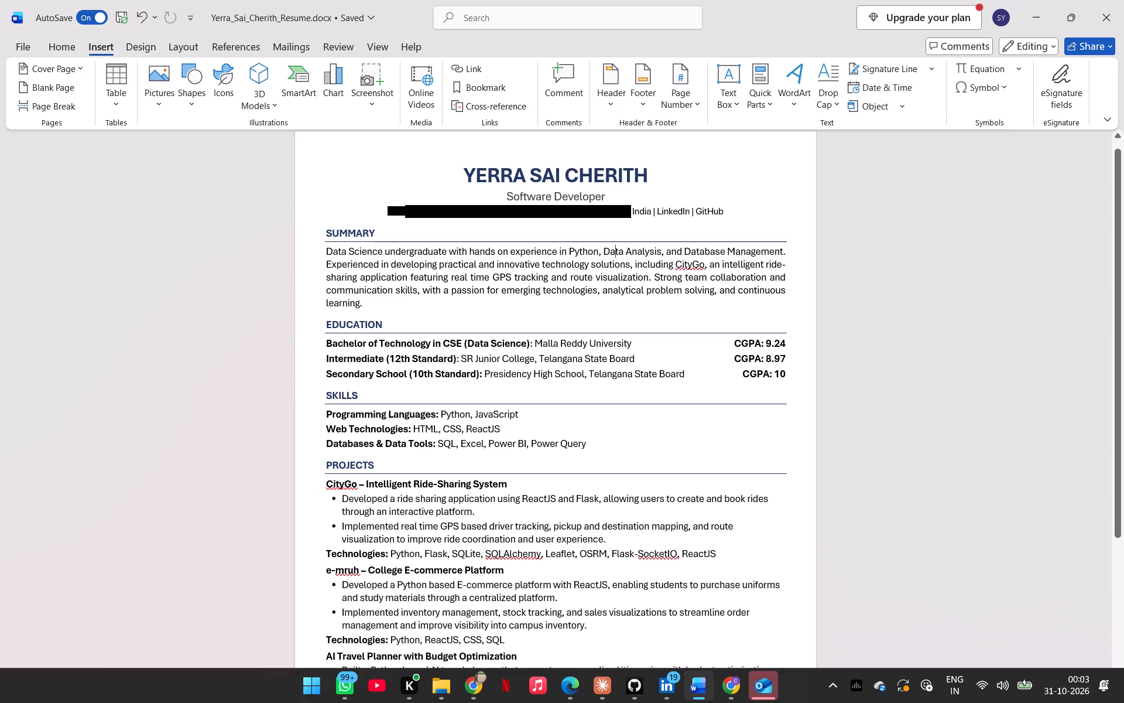
key("ctrl+s")
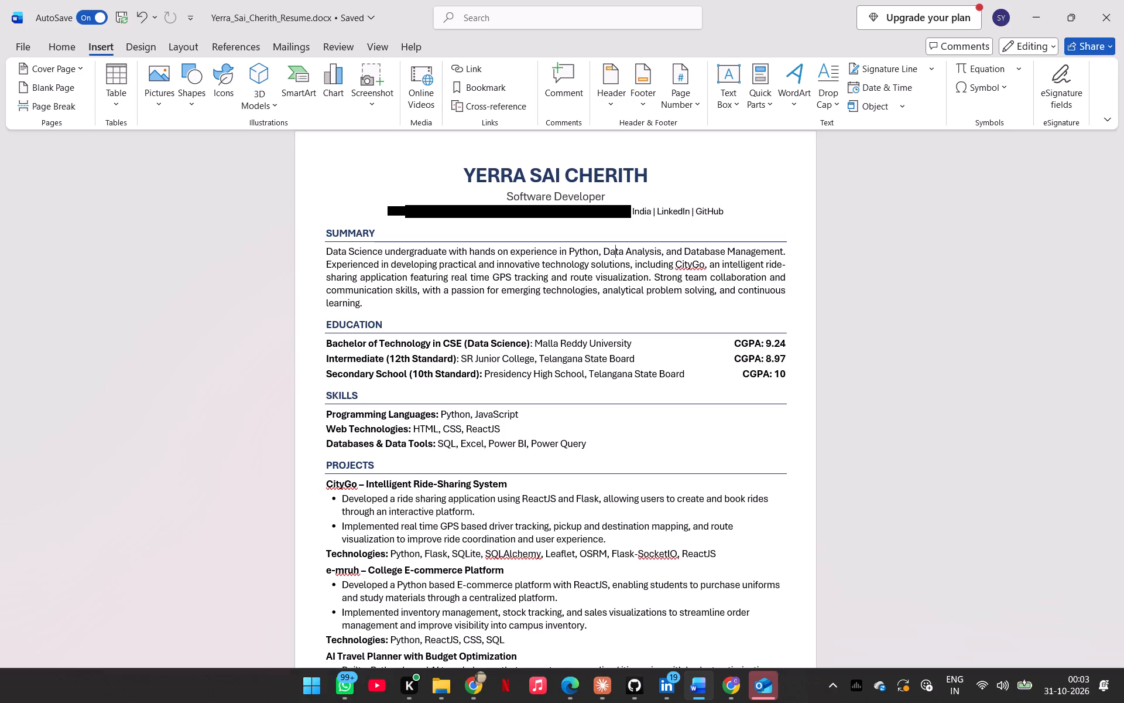
key("ctrl+s")
Check the resume's contact line in the print preview and return to the document.
key("ctrl+p")
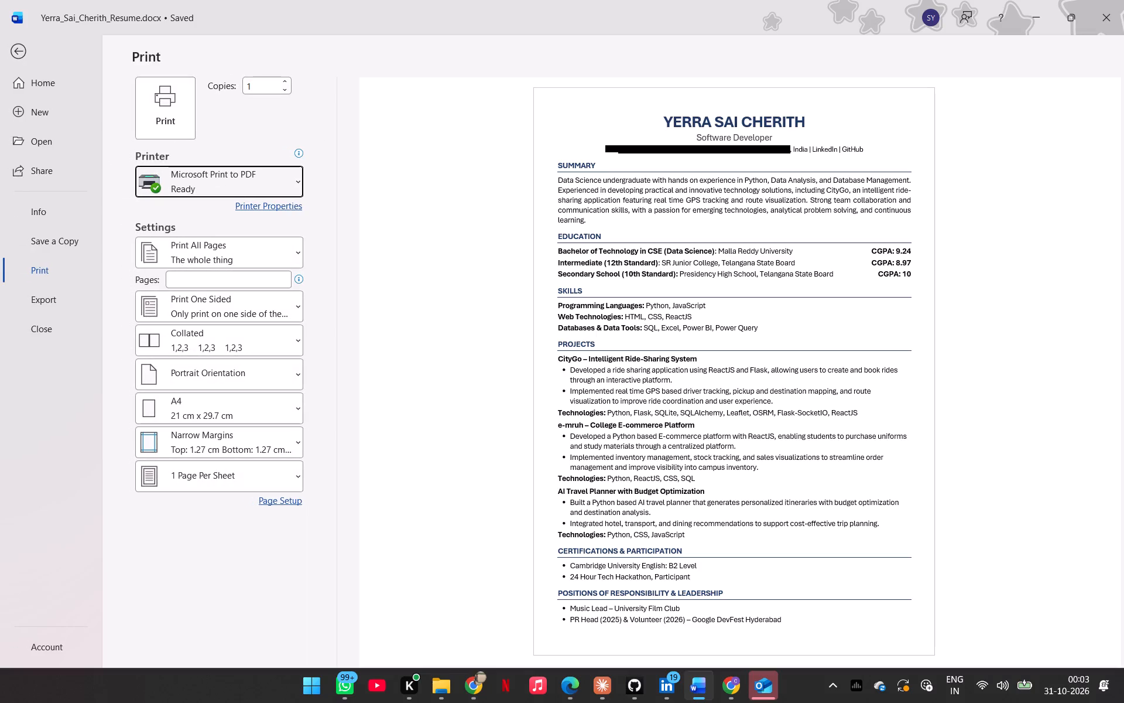
left_click(20, 52)
left_click(446, 313)
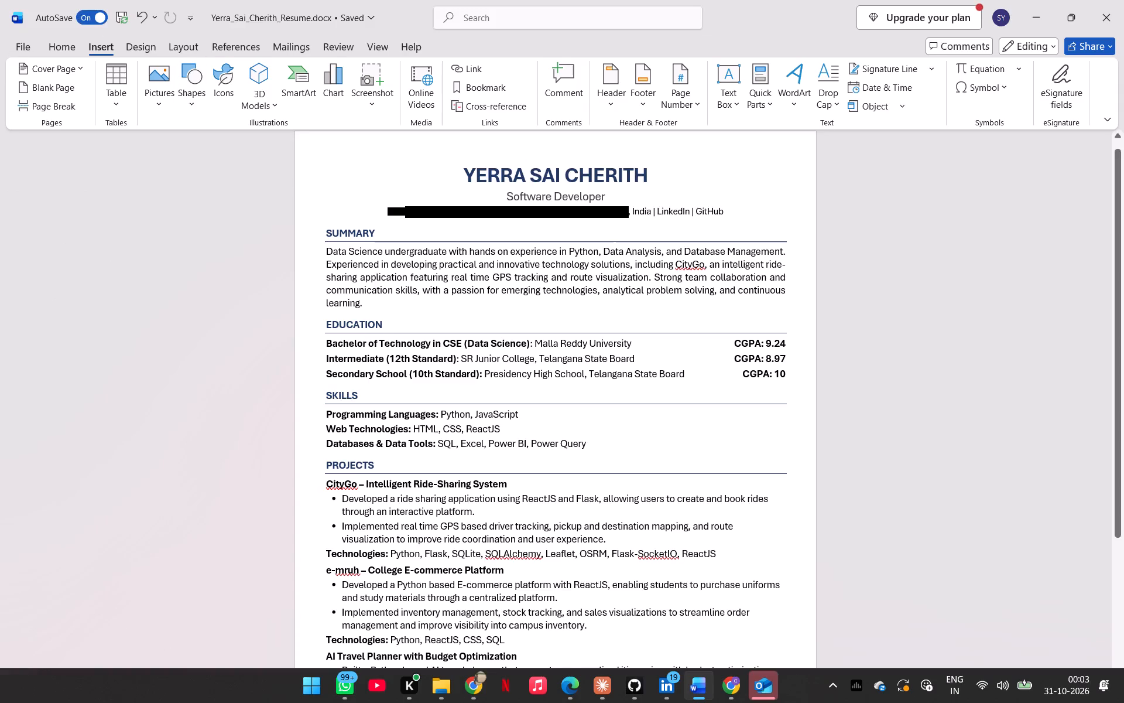
Apply the last used Automatic font color at the e-mail hyperlink in the contact line.
scroll(446, 313, "down", 4)
scroll(446, 313, "up", 6)
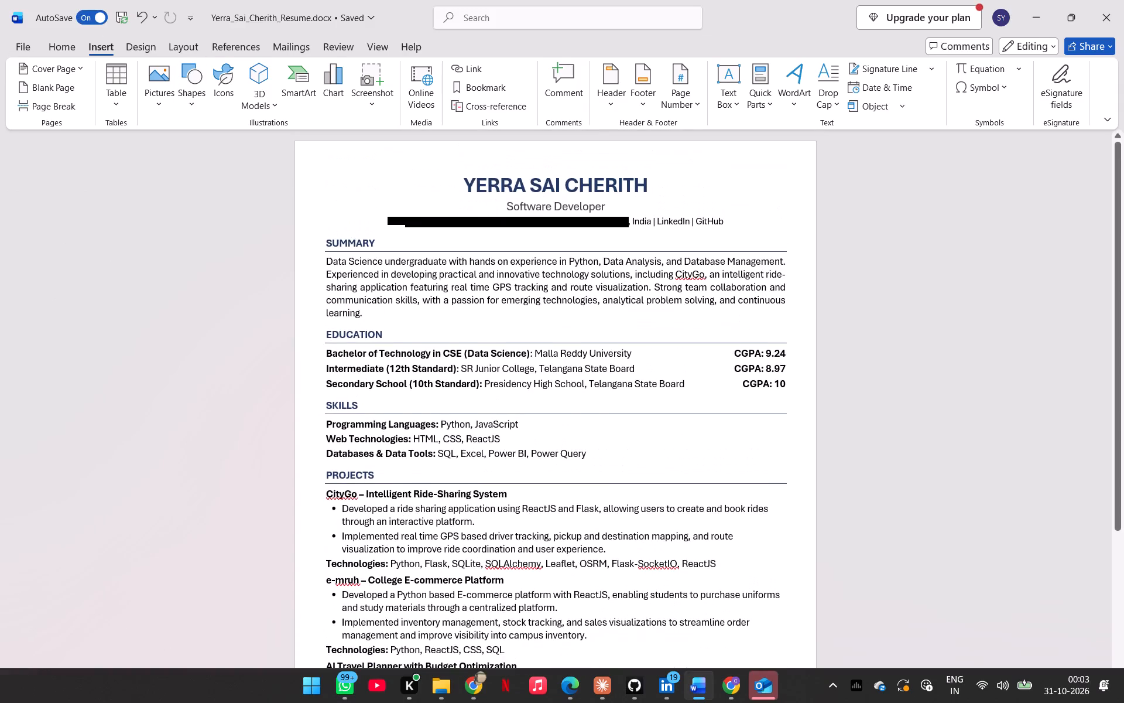
left_click(533, 322)
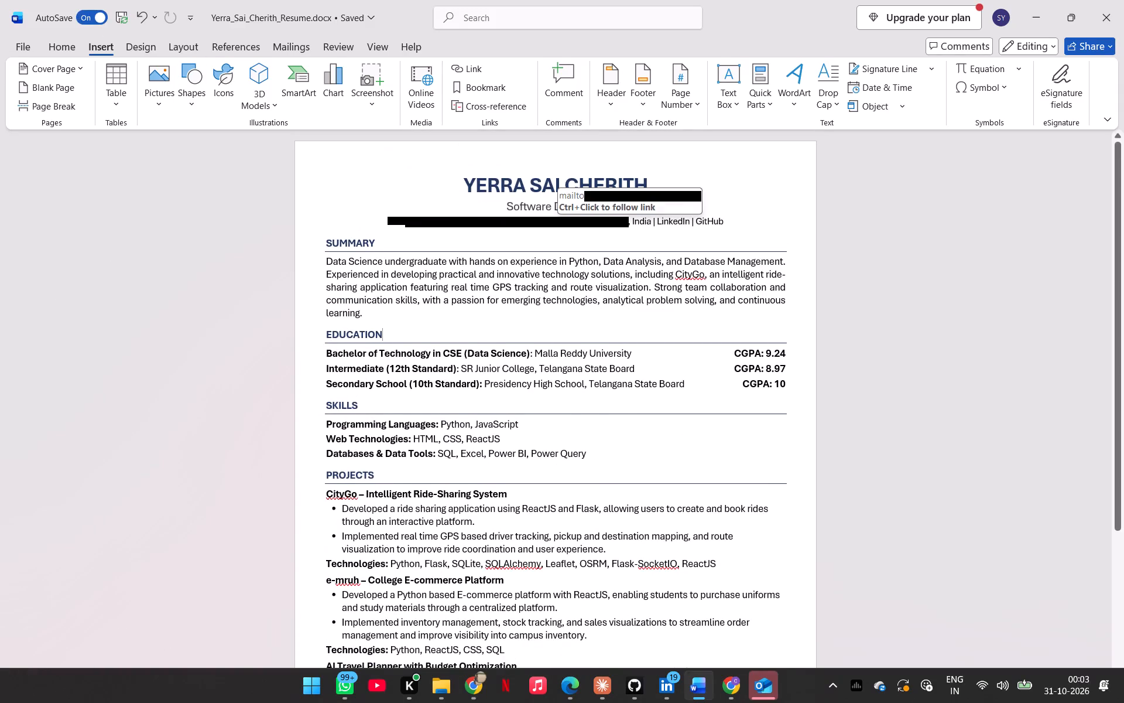
left_click(602, 224)
left_click(558, 224)
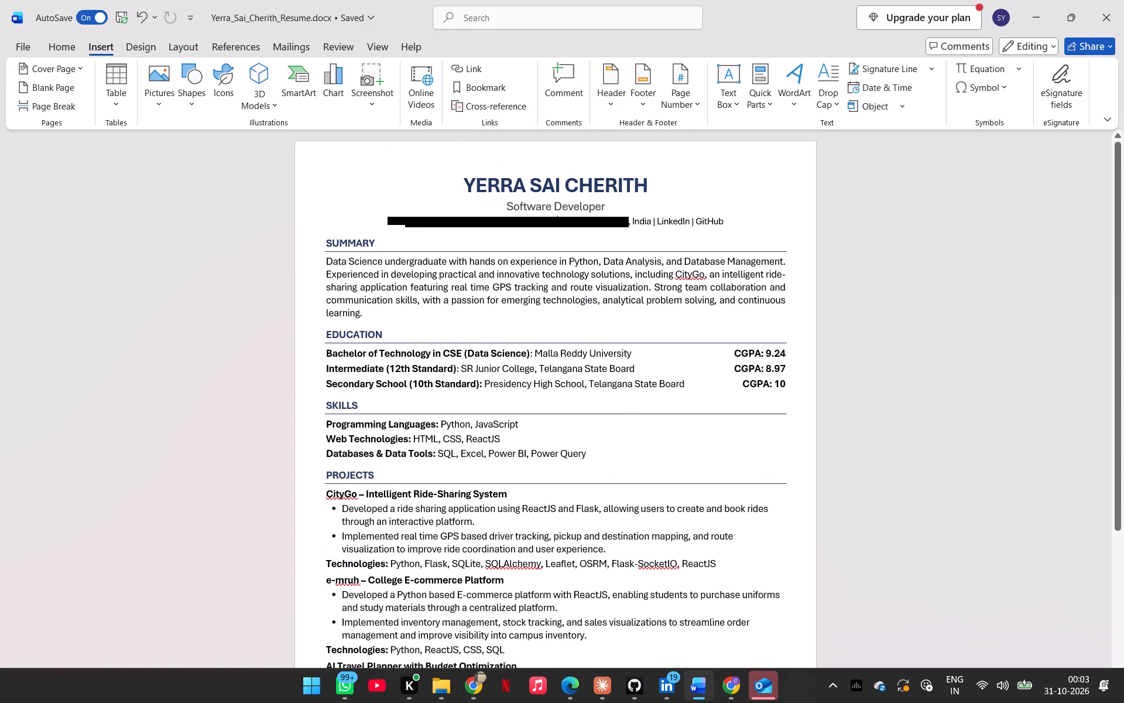
right_click(558, 224)
left_click(657, 200)
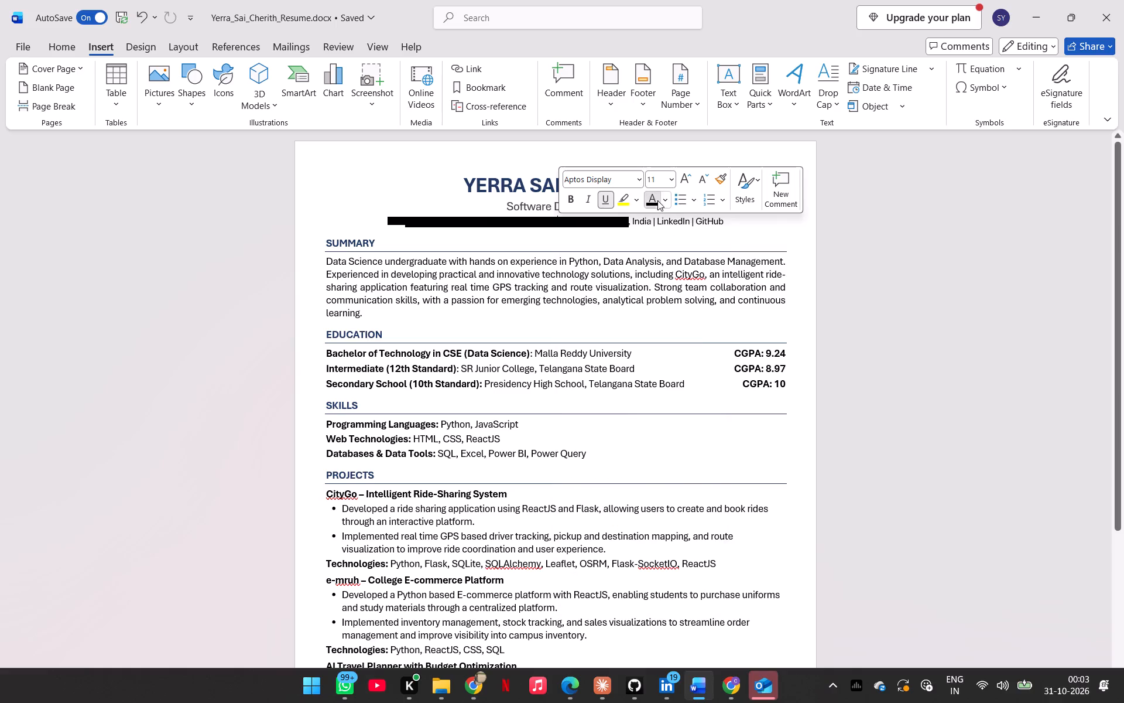
left_click(619, 292)
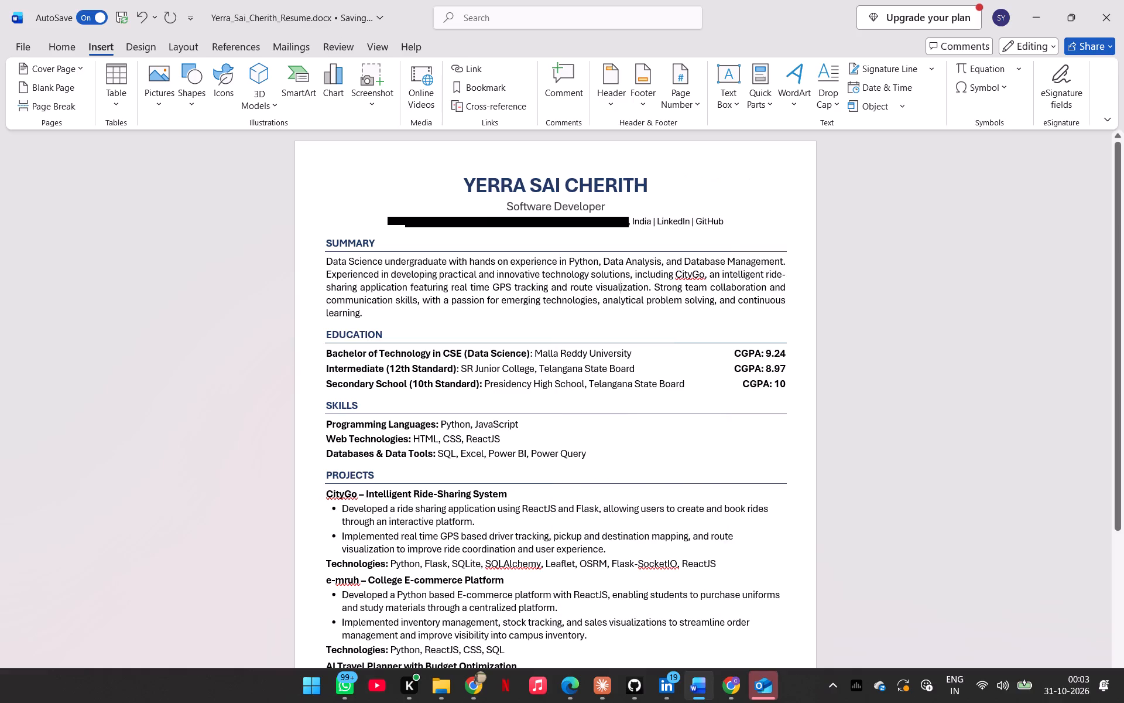
Open the print preview of the resume to check the full page.
key("ctrl+p")
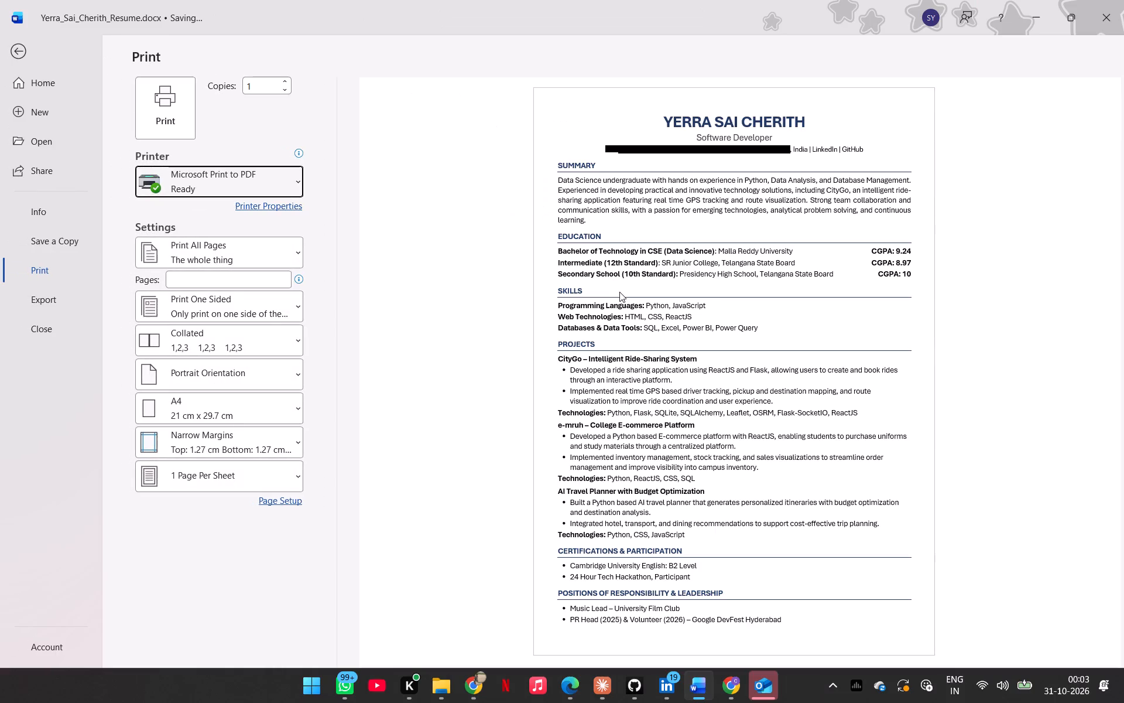
left_click(178, 112)
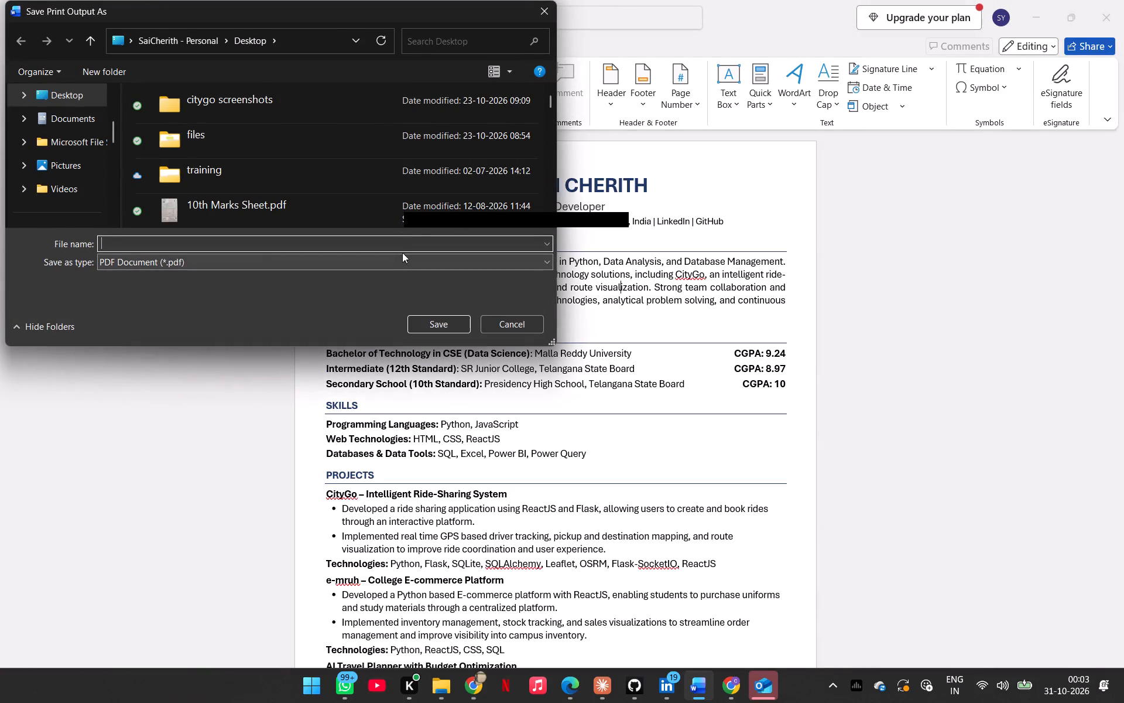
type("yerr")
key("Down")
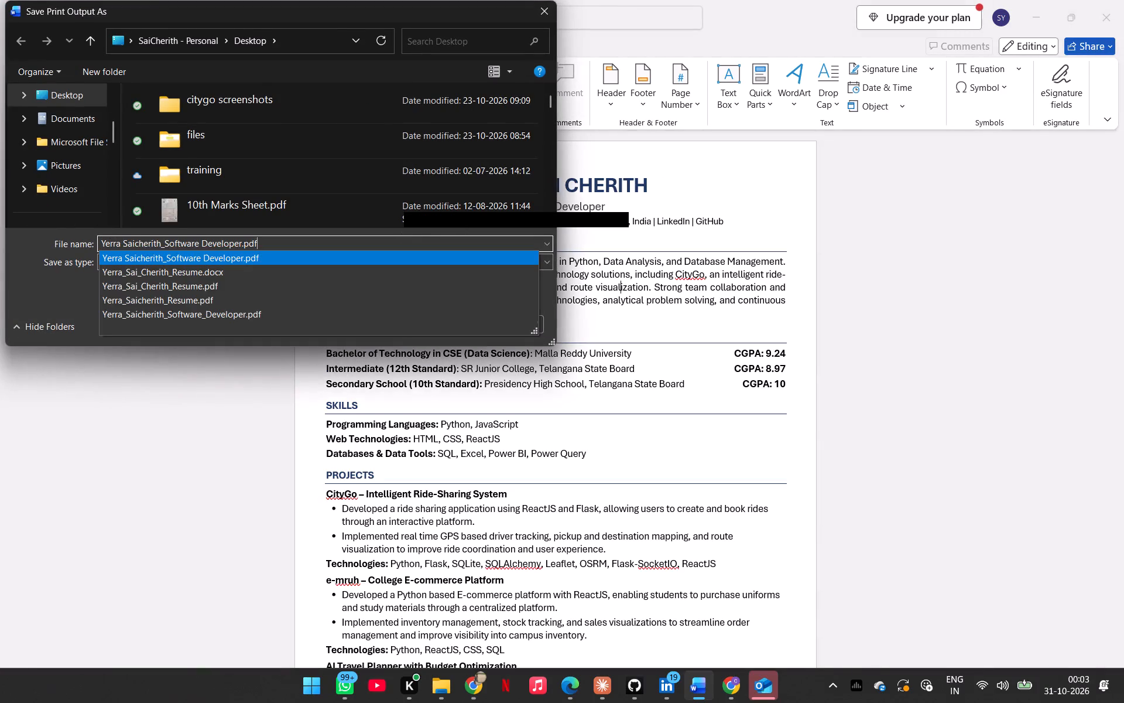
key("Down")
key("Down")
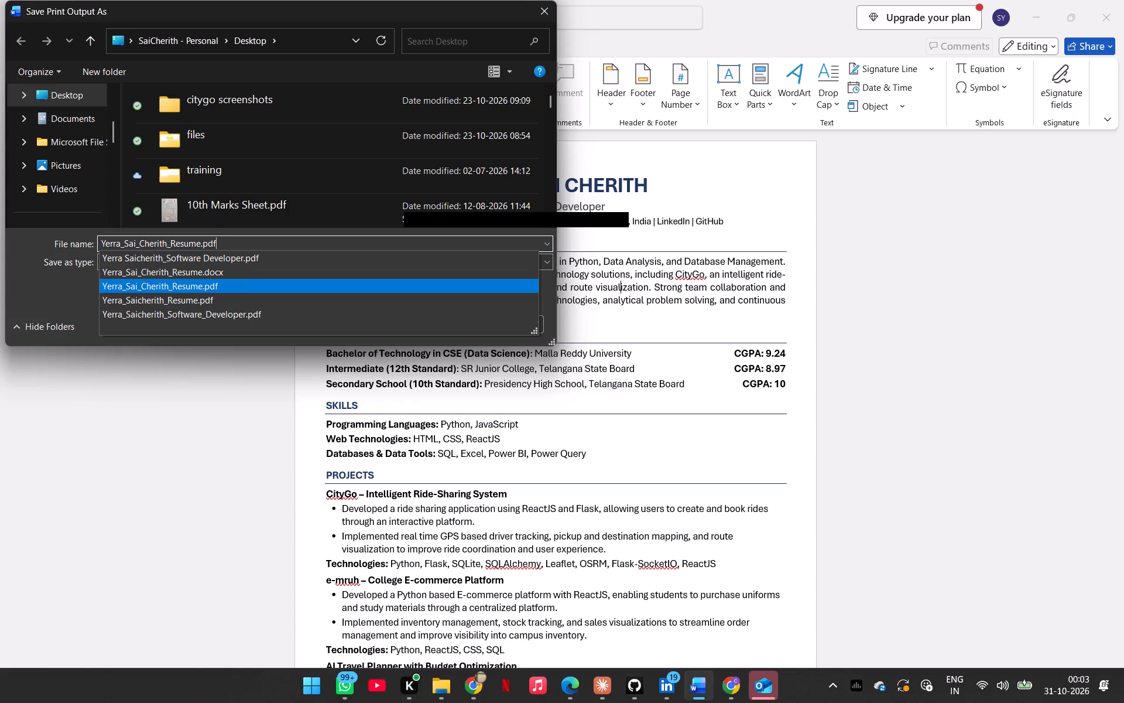
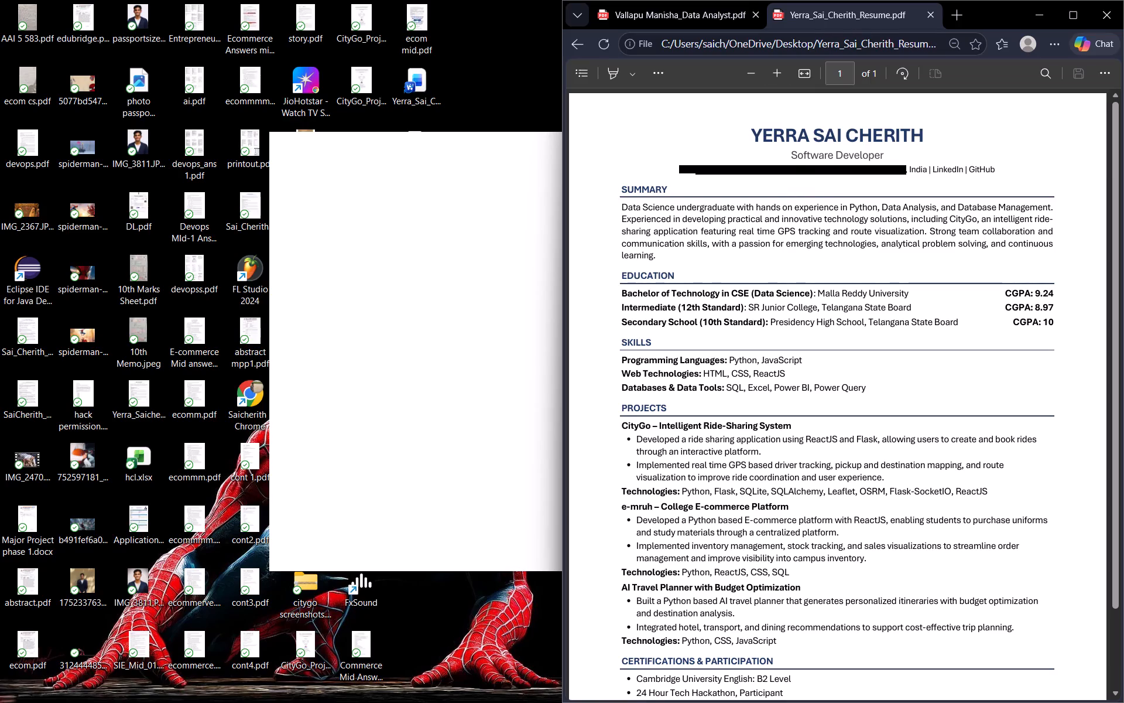
Check the whole page of the exported résumé PDF from the header to the last section, and switch to the desktop.
scroll(786, 320, "down", 4)
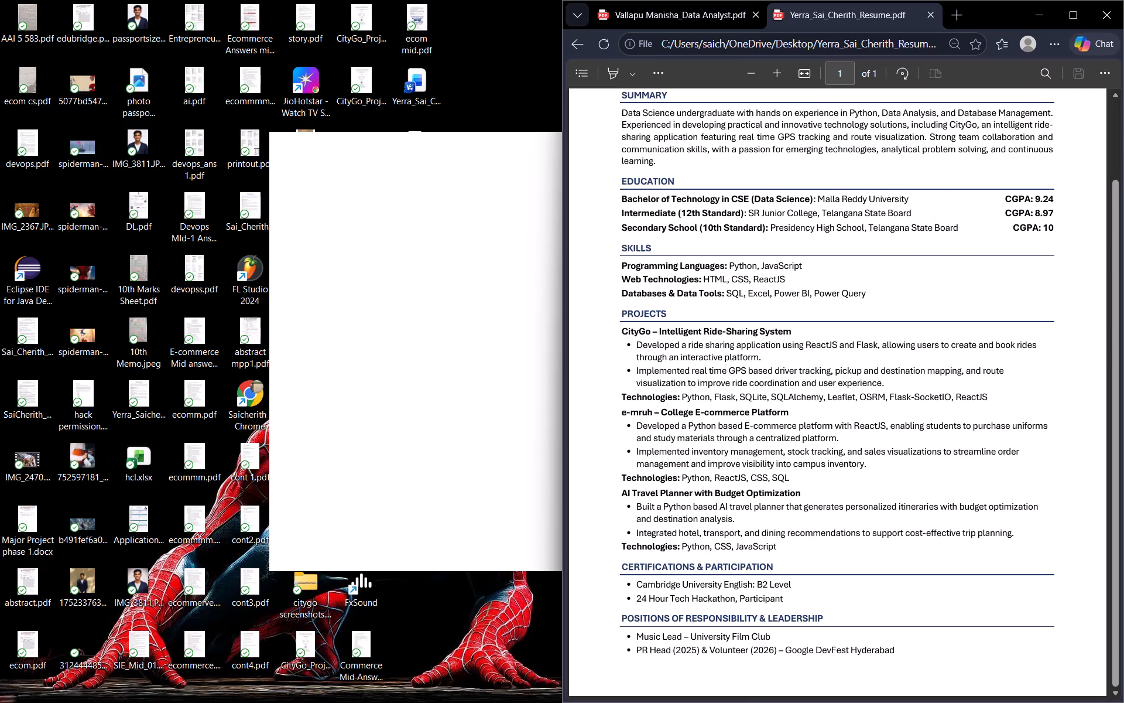
scroll(786, 320, "up", 2)
left_click(533, 80)
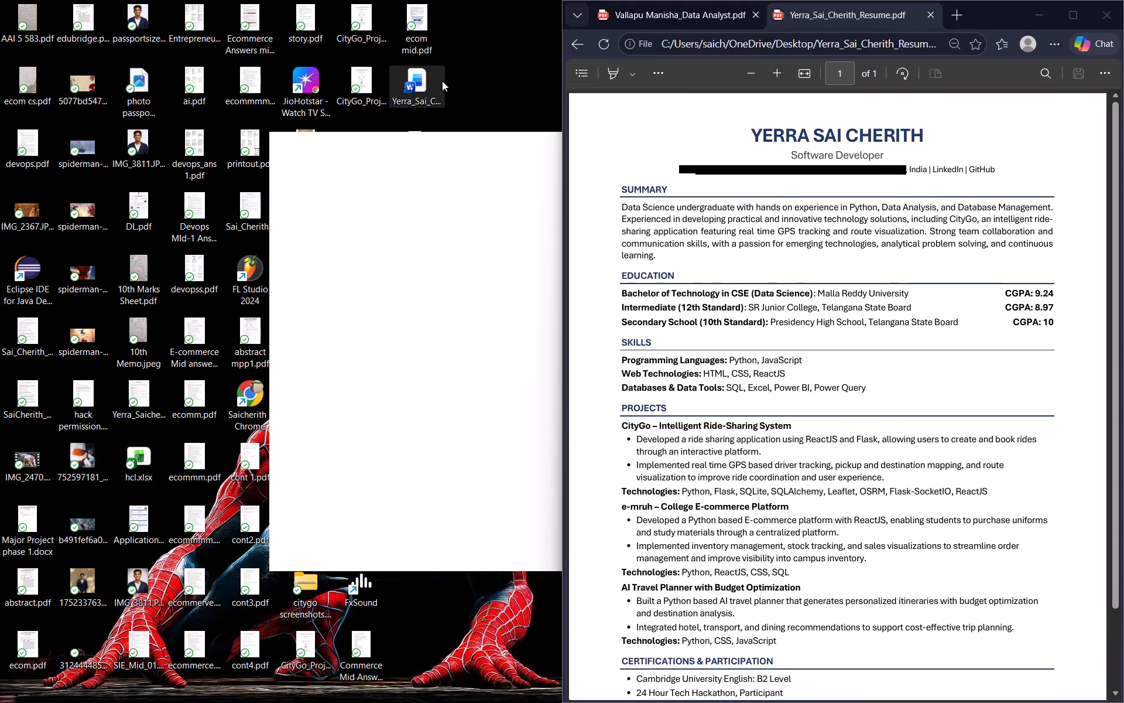
Switch to the resume in Word and apply the LinkedIn profile address as the hyperlink on "| LinkedIn" in the contact line.
left_click(730, 698)
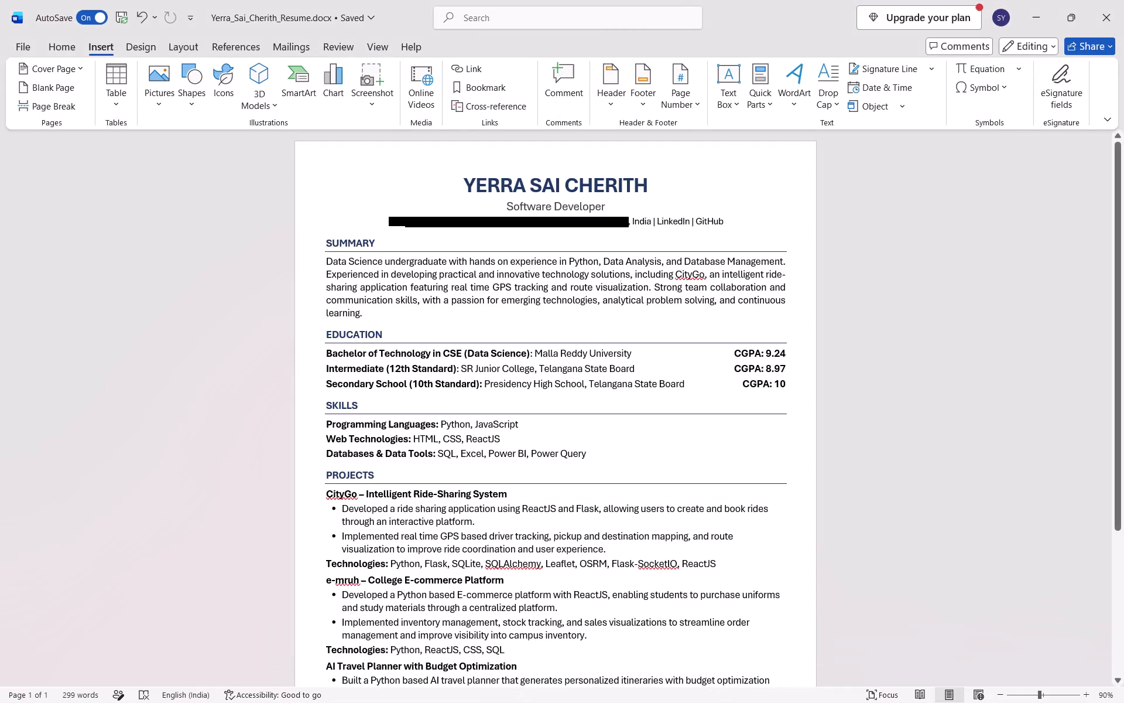
left_click_drag(656, 221, 678, 221)
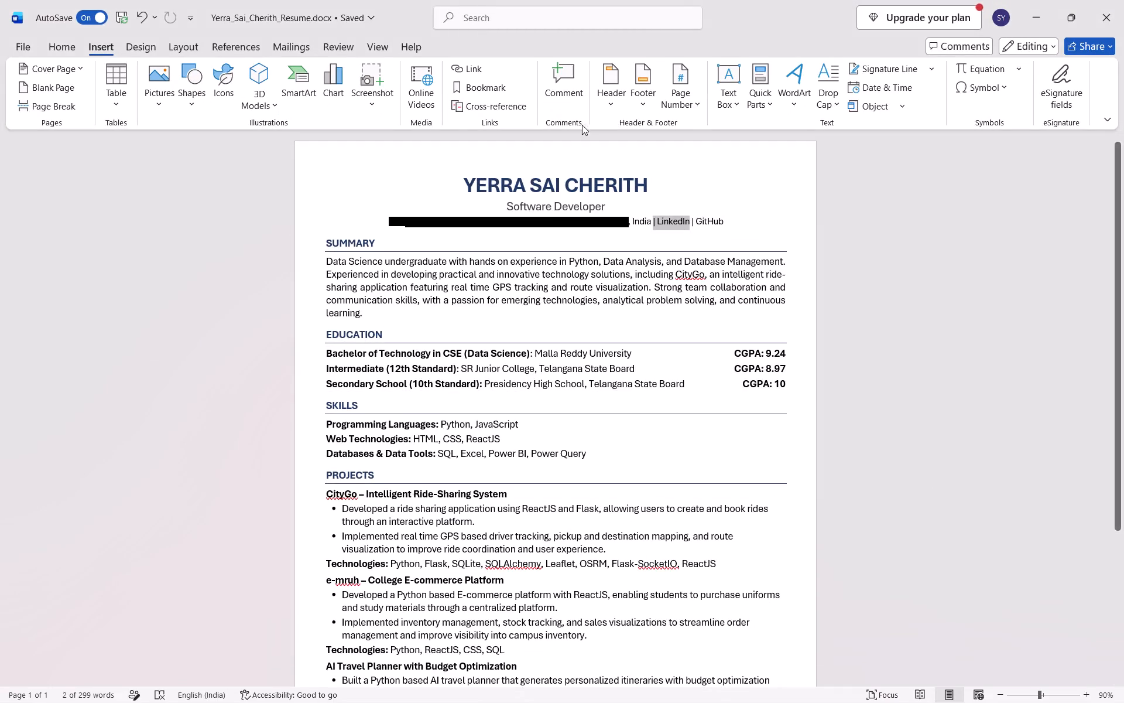
left_click(474, 73)
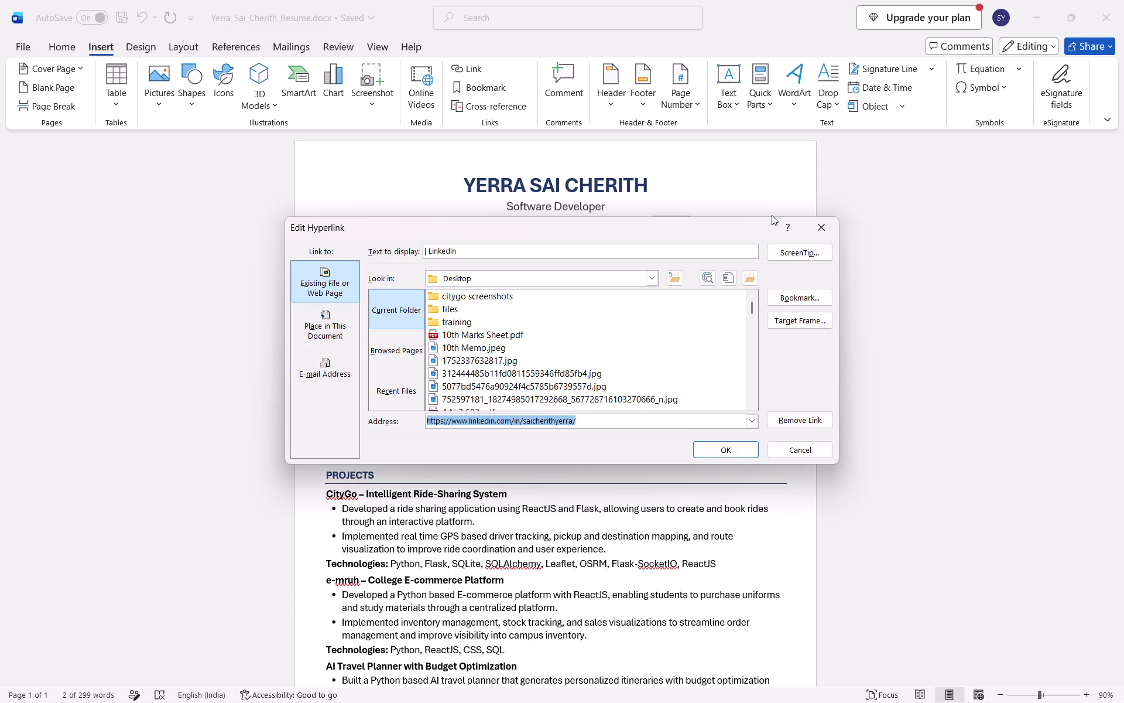
left_click(732, 449)
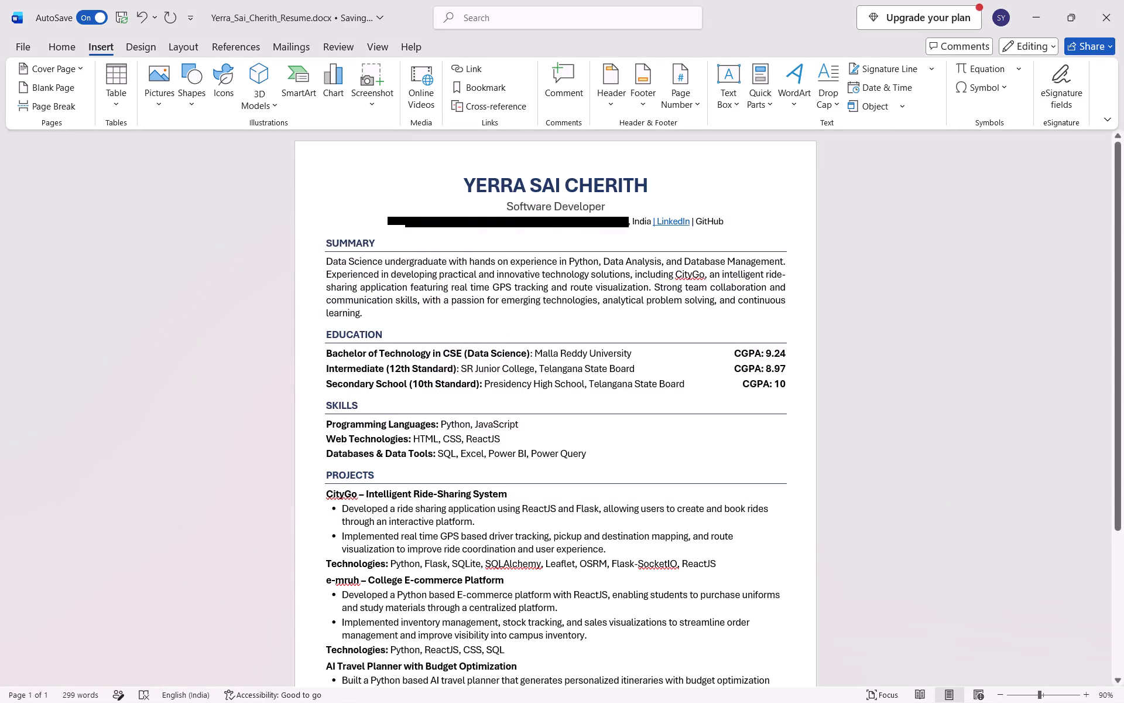
Open the hyperlink of the GitHub text in the contact line for editing.
right_click(714, 220)
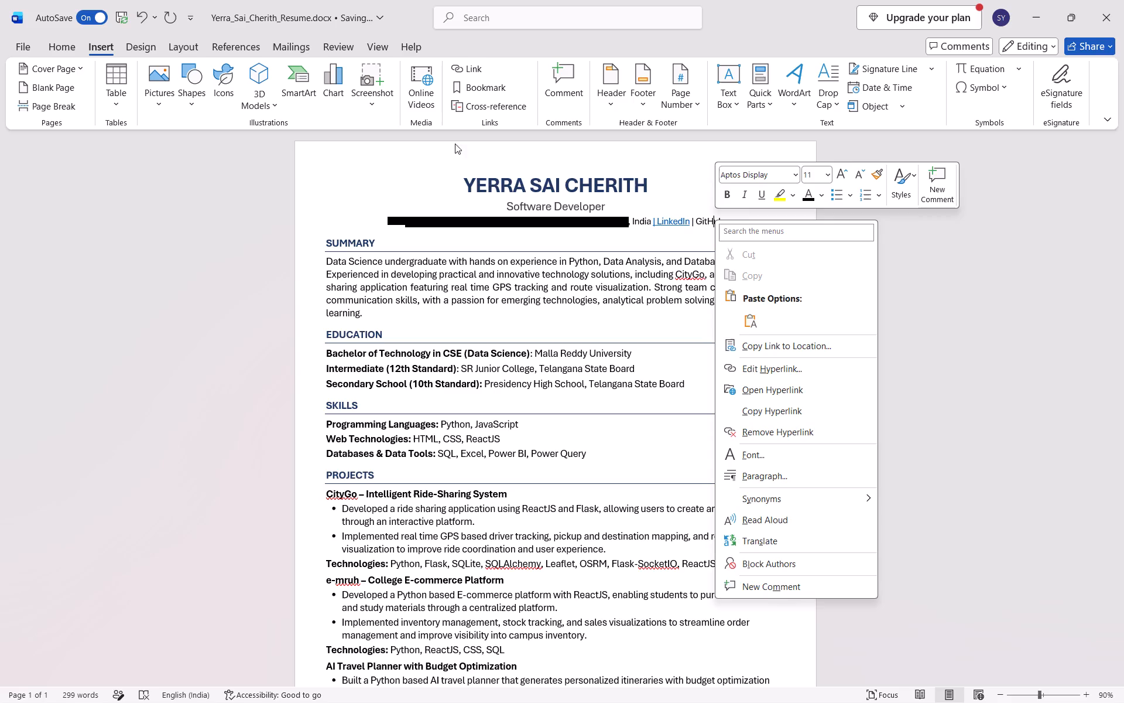
left_click(487, 62)
left_click(474, 65)
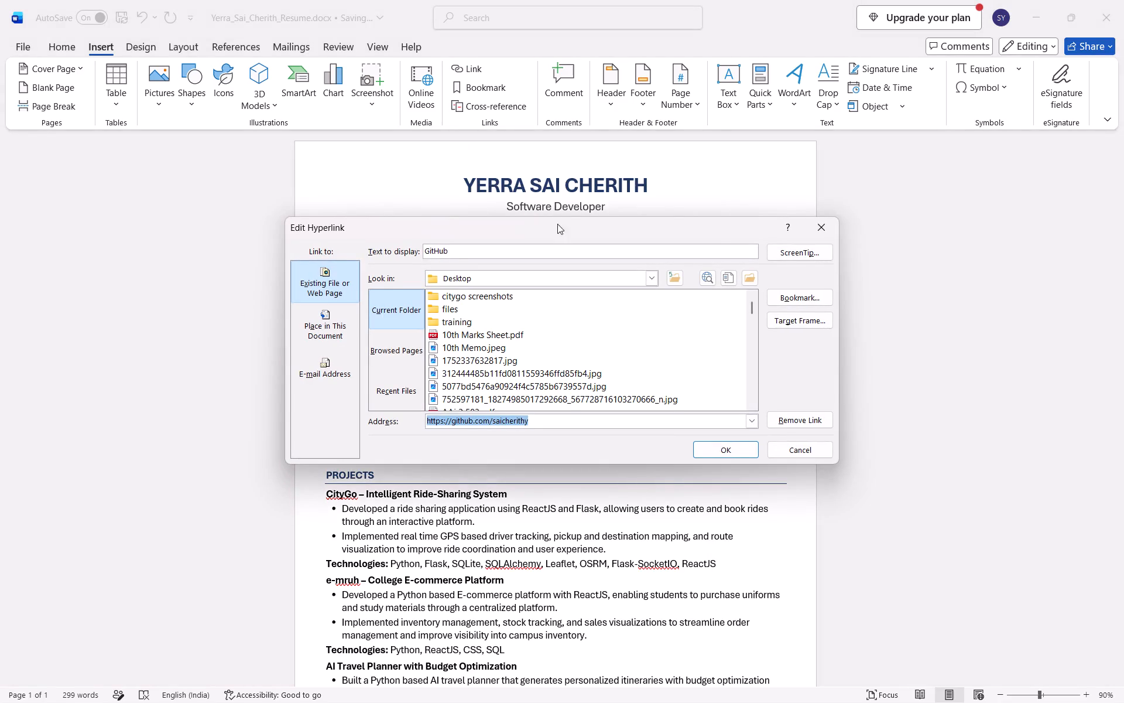
Apply the GitHub profile address already entered as the hyperlink on "GitHub" in the contact line, then reopen the link and apply it again.
left_click(716, 452)
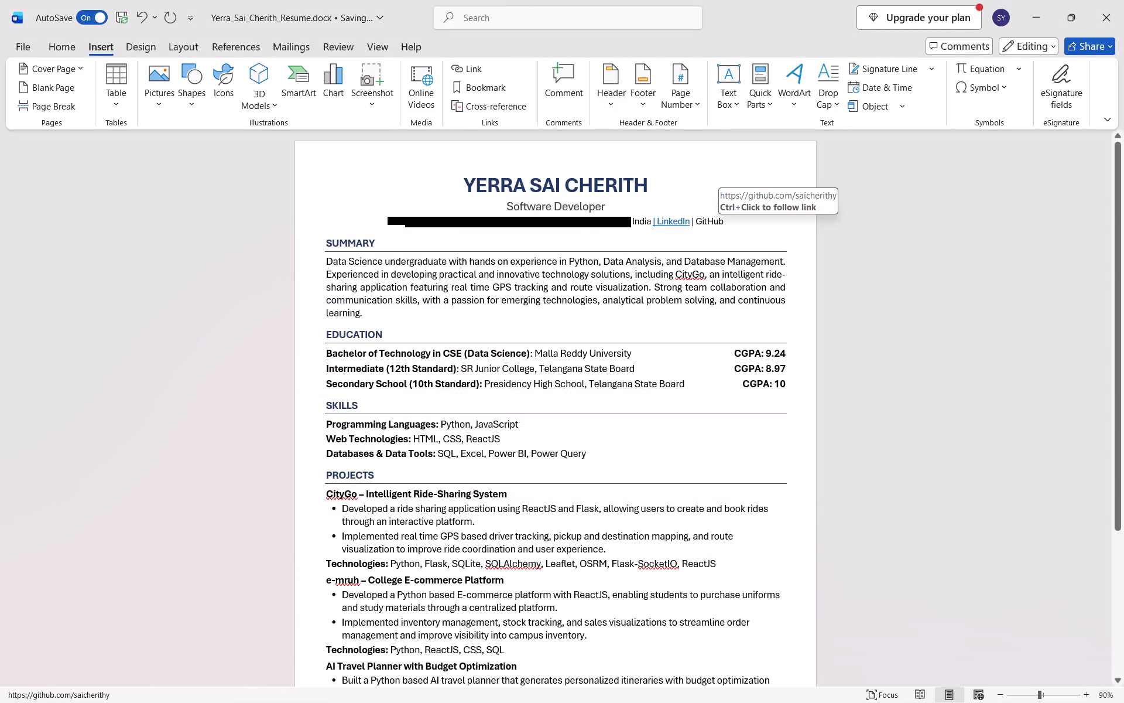
left_click_drag(698, 219, 722, 220)
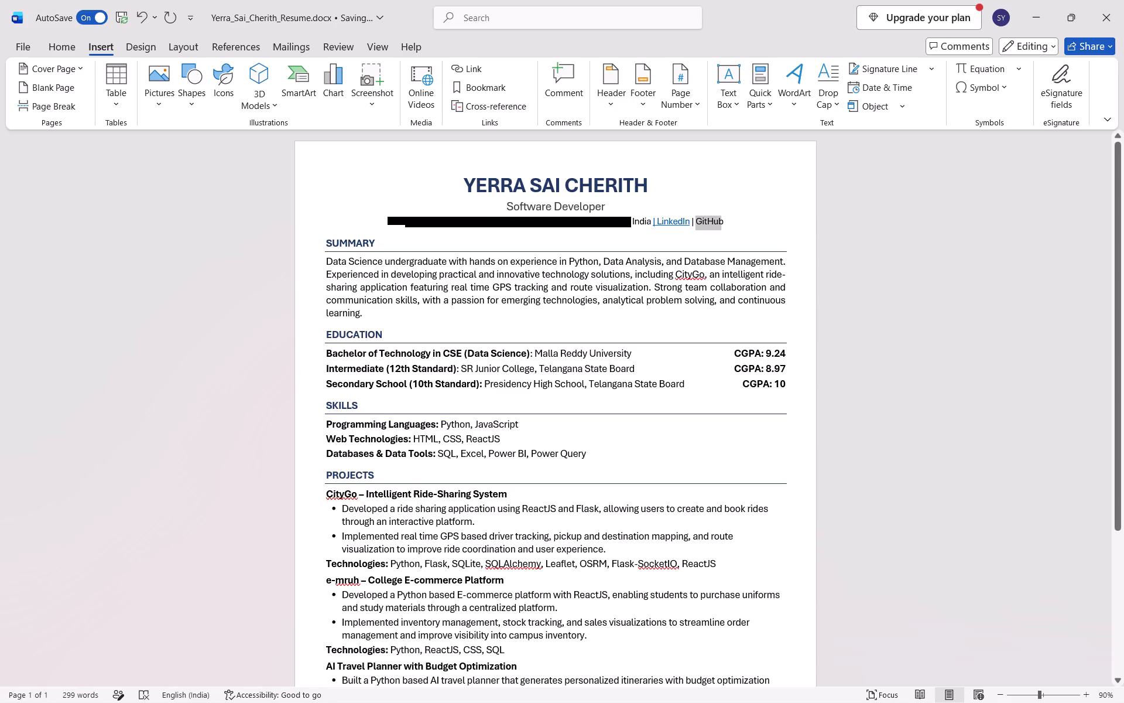
left_click_drag(722, 220, 723, 221)
left_click(475, 65)
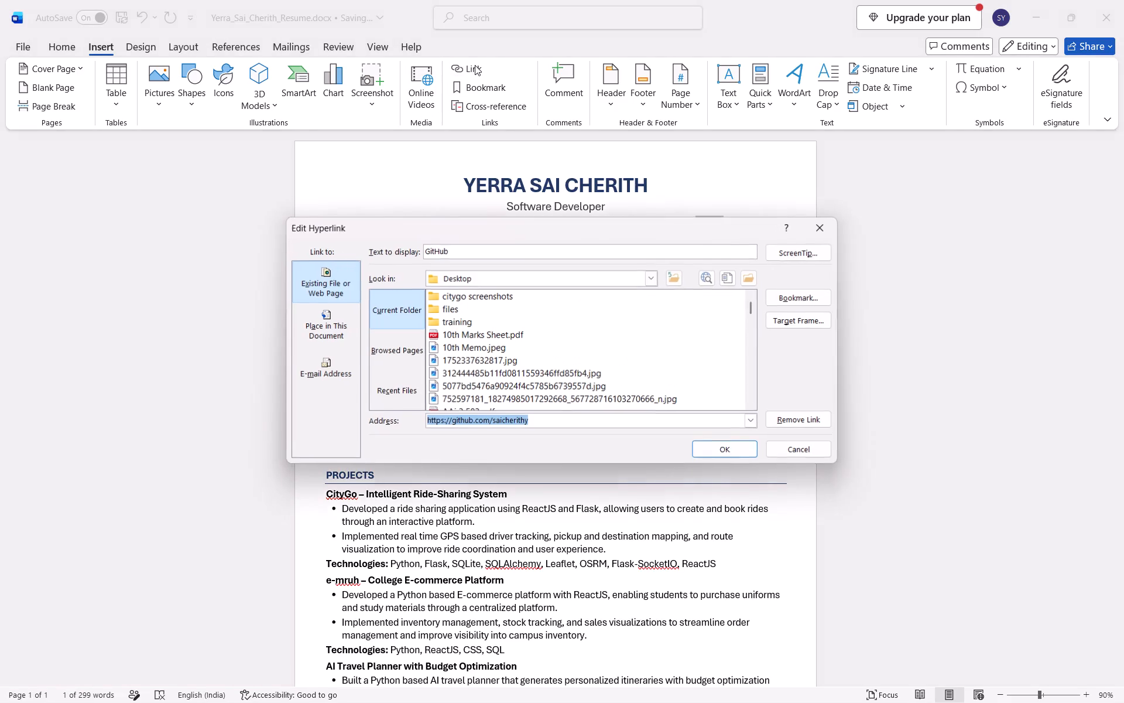
left_click(655, 419)
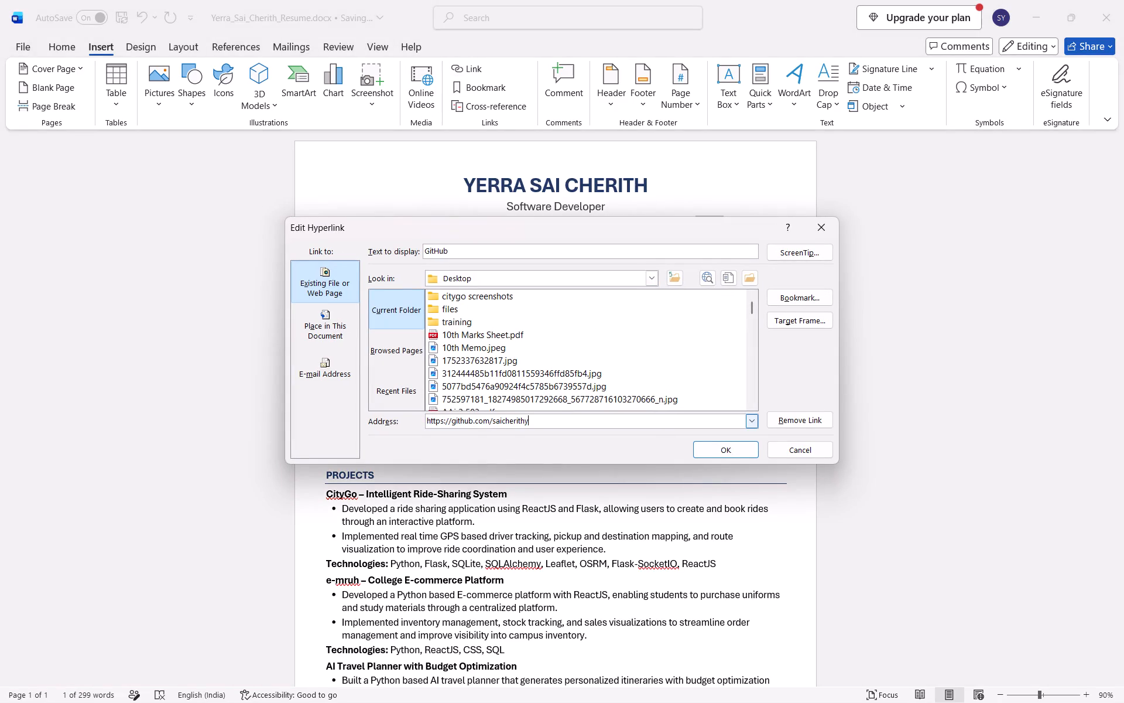
left_click(722, 451)
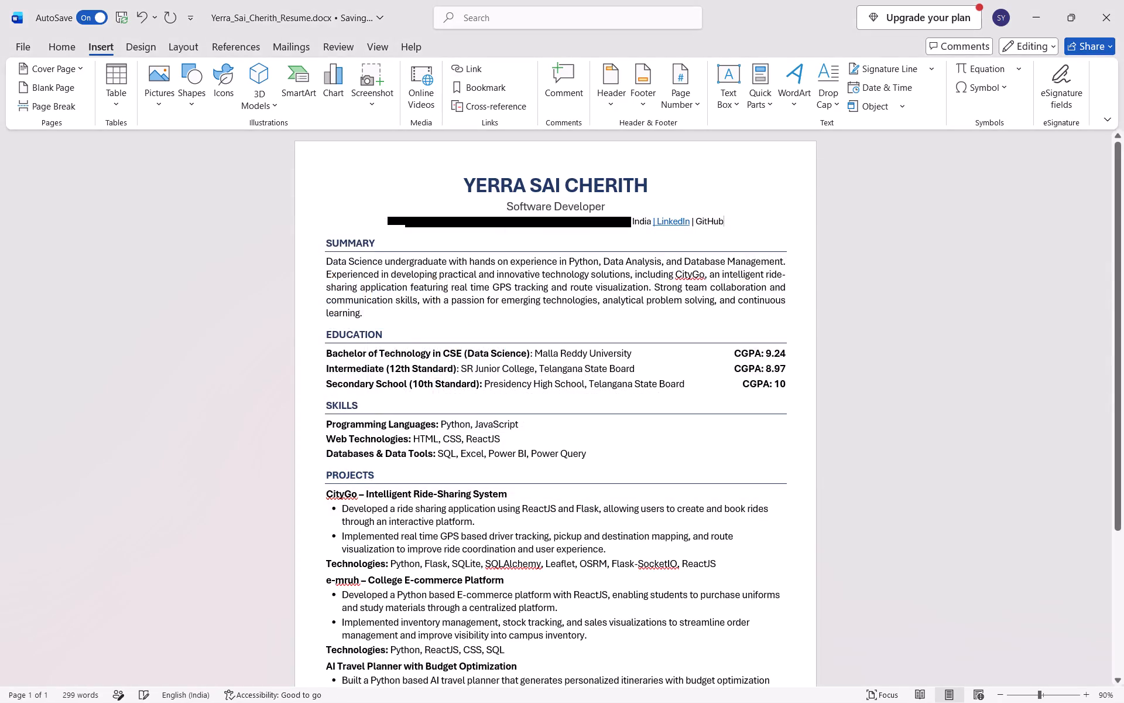
left_click(726, 337)
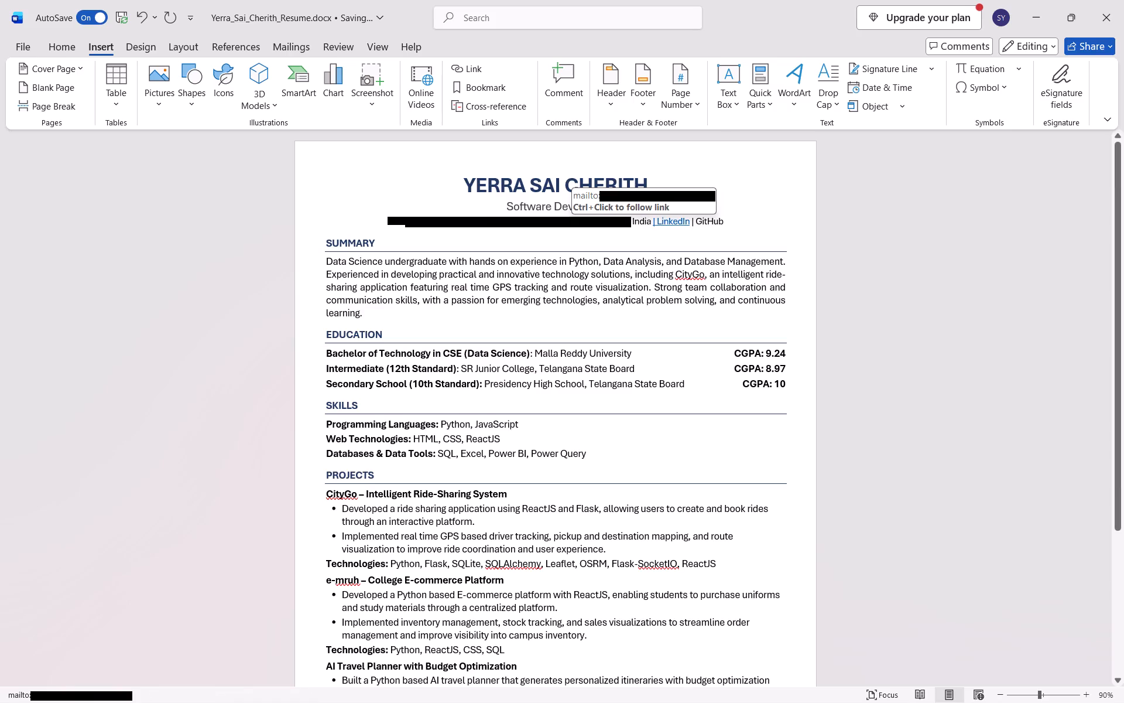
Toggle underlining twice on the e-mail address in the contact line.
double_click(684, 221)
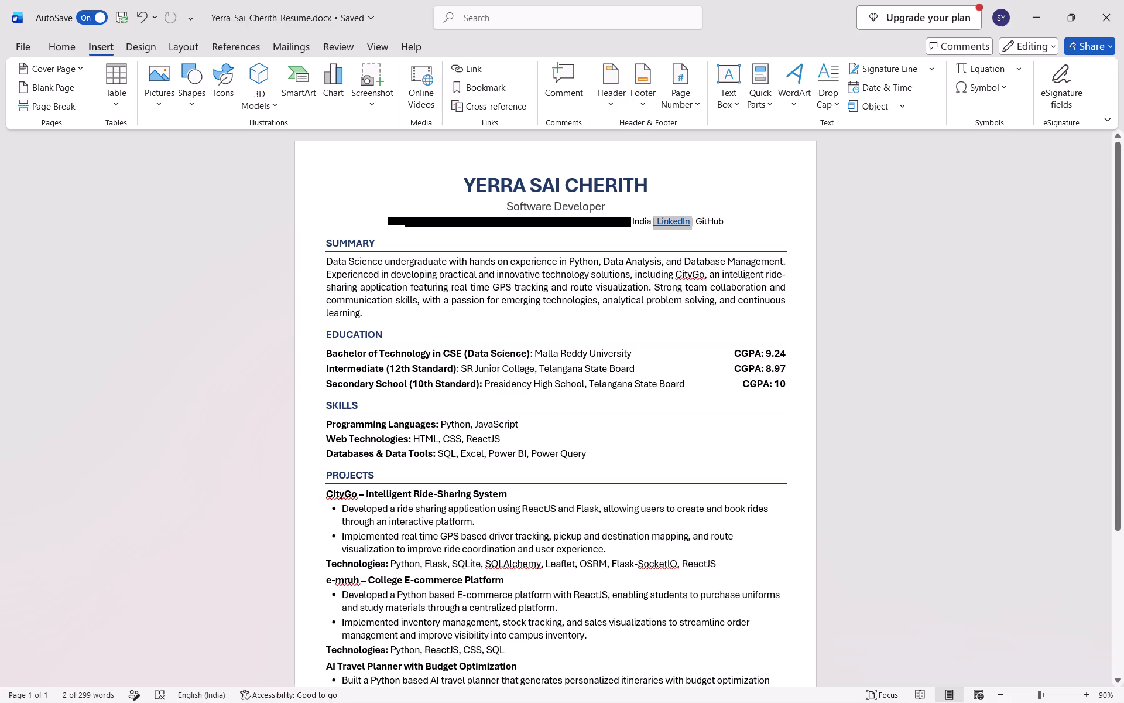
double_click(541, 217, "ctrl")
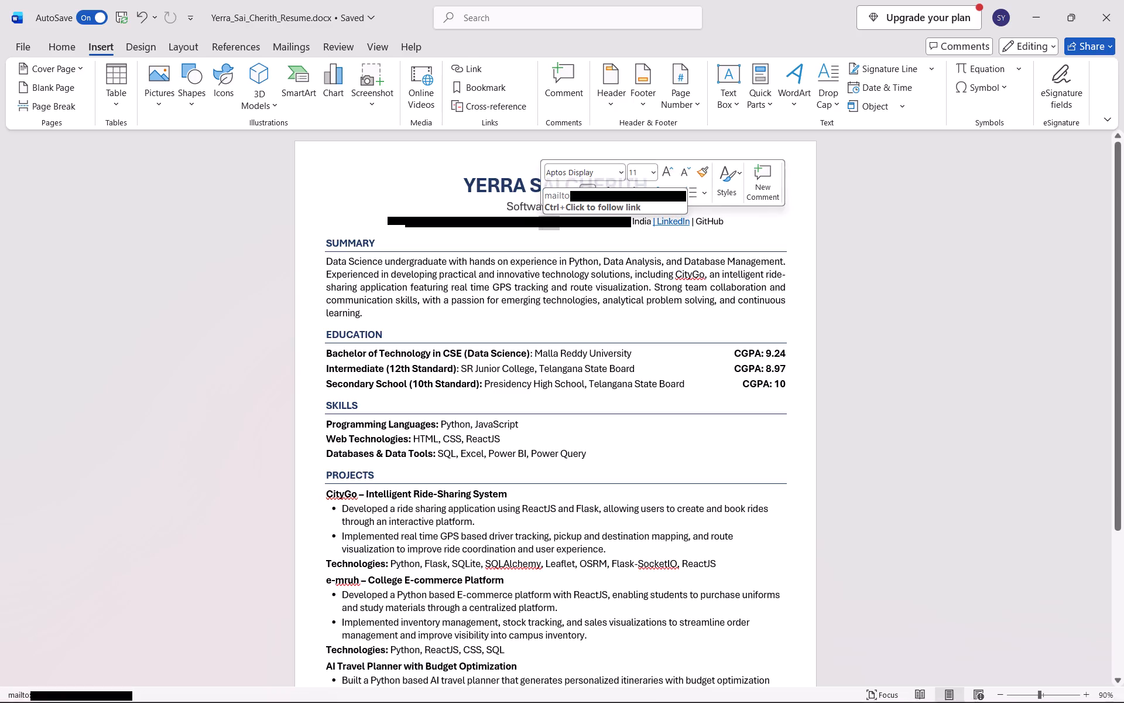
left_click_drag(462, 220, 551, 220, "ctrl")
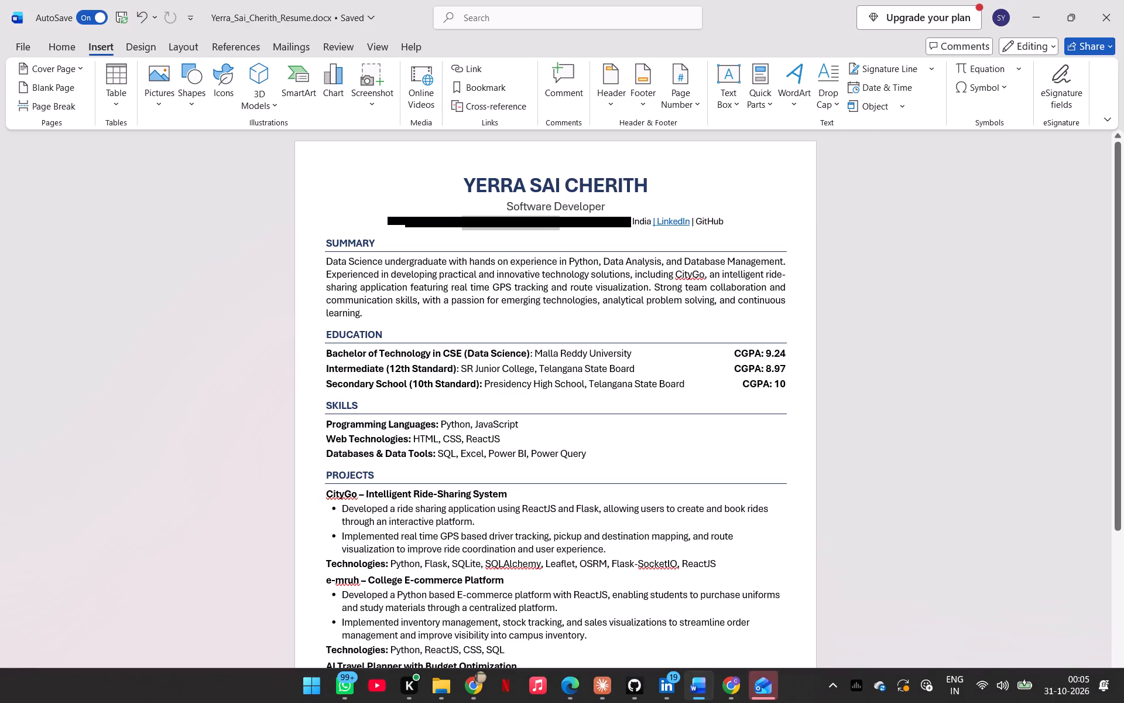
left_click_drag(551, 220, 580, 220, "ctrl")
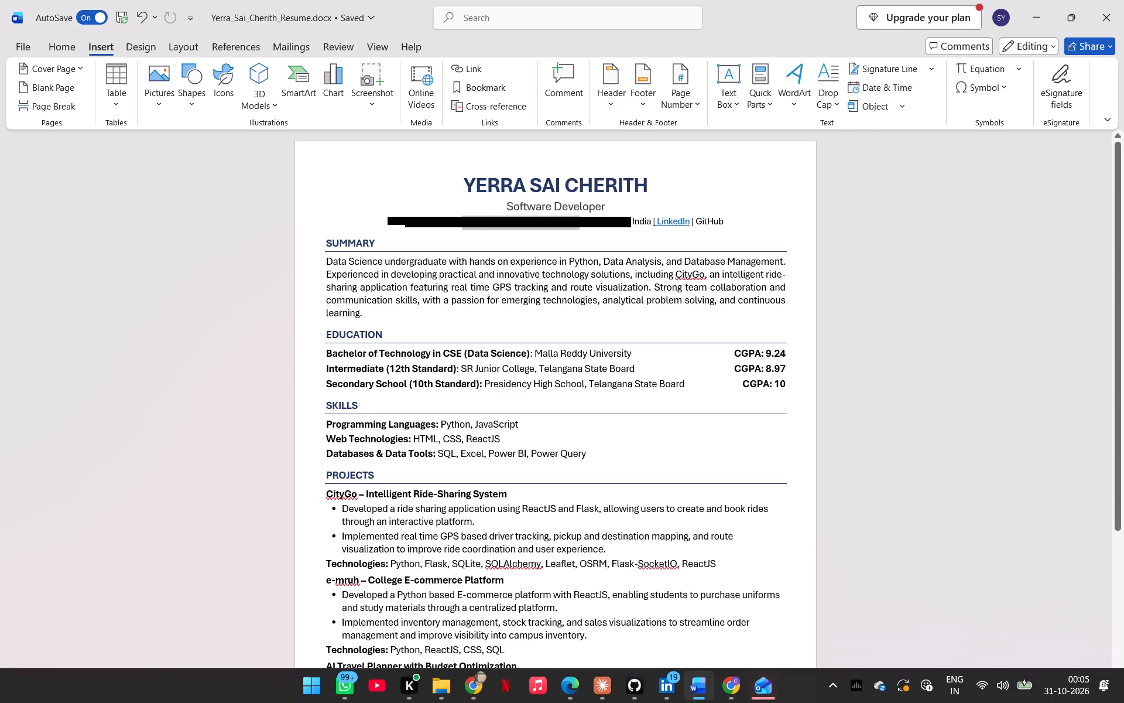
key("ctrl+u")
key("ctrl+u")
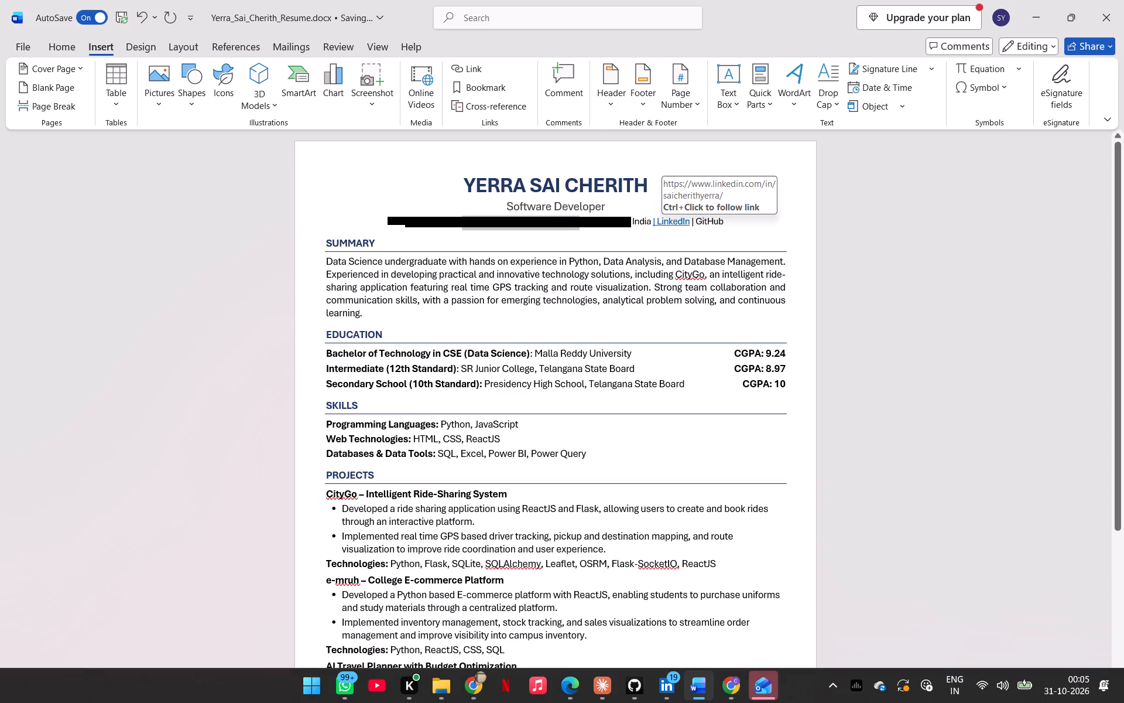
Select the "| LinkedIn" hyperlink text in the contact line.
left_click_drag(659, 221, 687, 223)
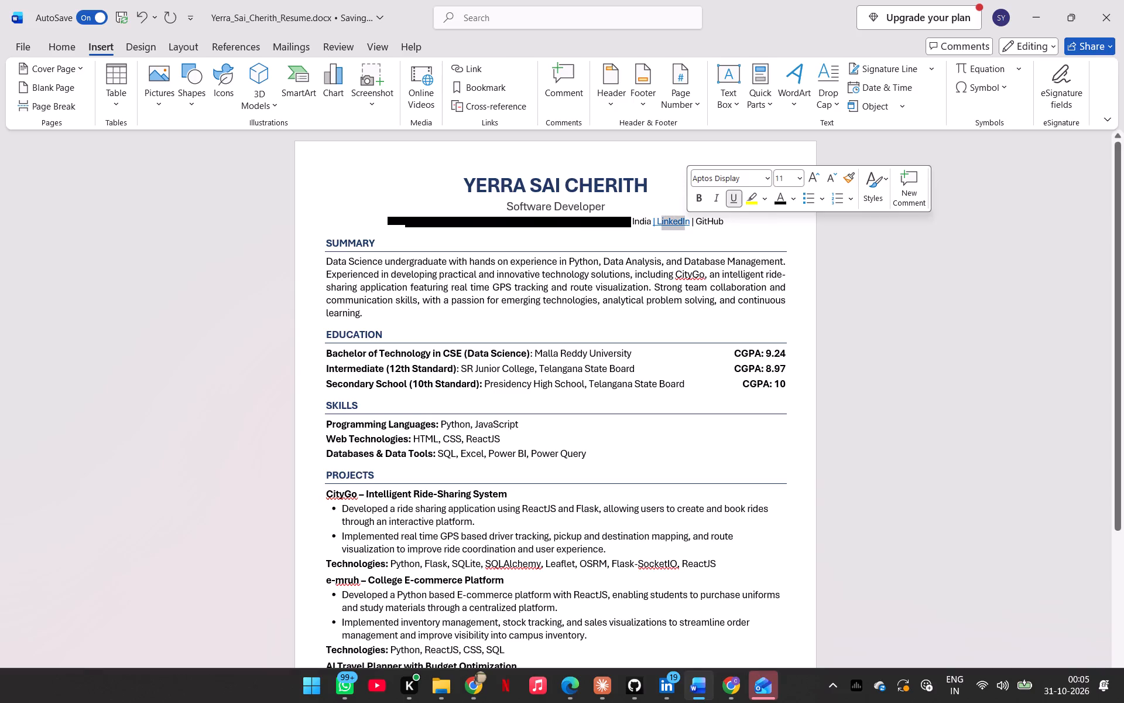
left_click(690, 233)
double_click(678, 220)
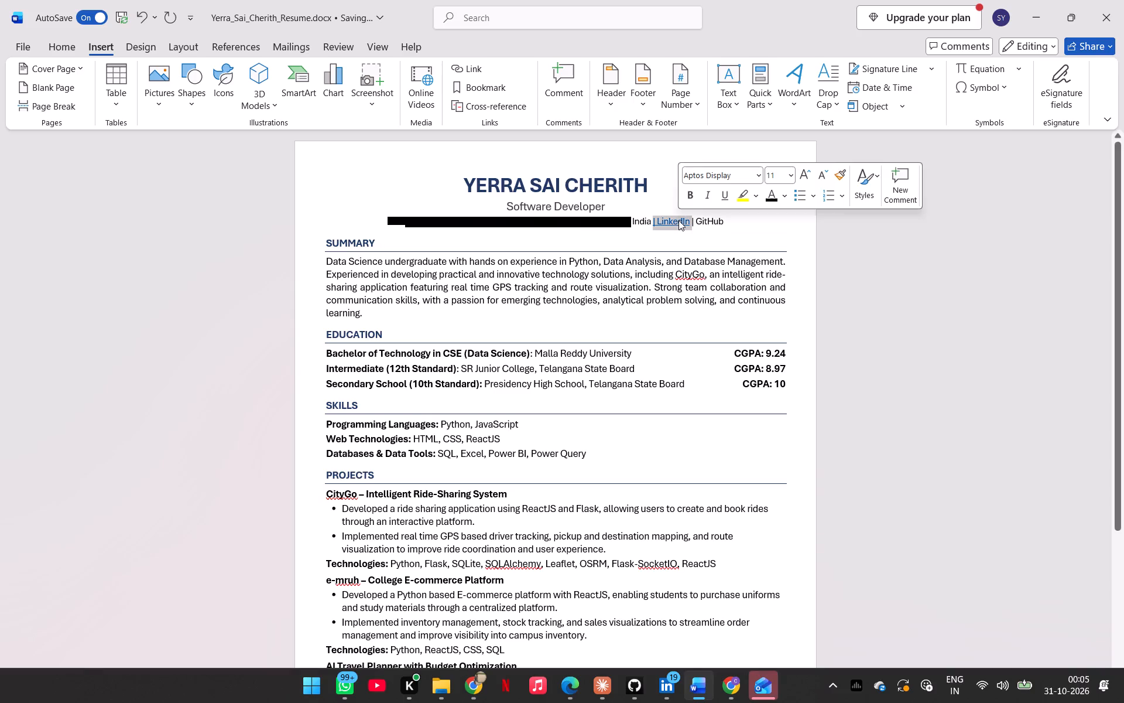
Remove the underline from the "| LinkedIn" hyperlink in the contact line.
key("ctrl+u")
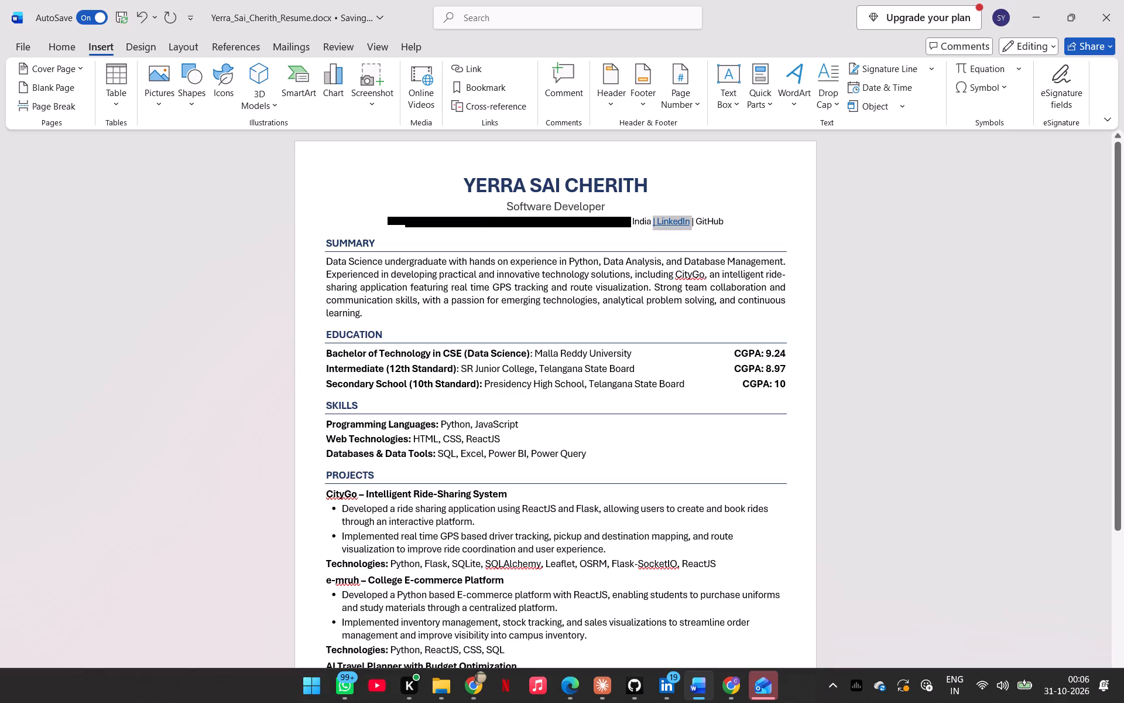
key("ctrl+u")
left_click(680, 232)
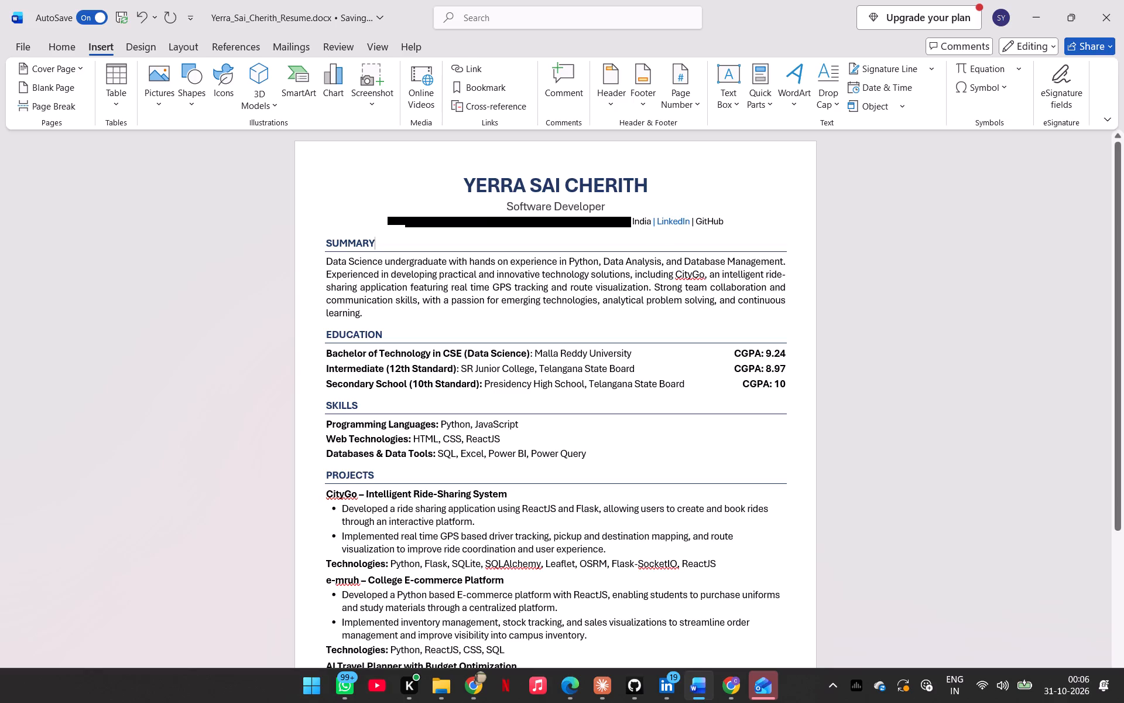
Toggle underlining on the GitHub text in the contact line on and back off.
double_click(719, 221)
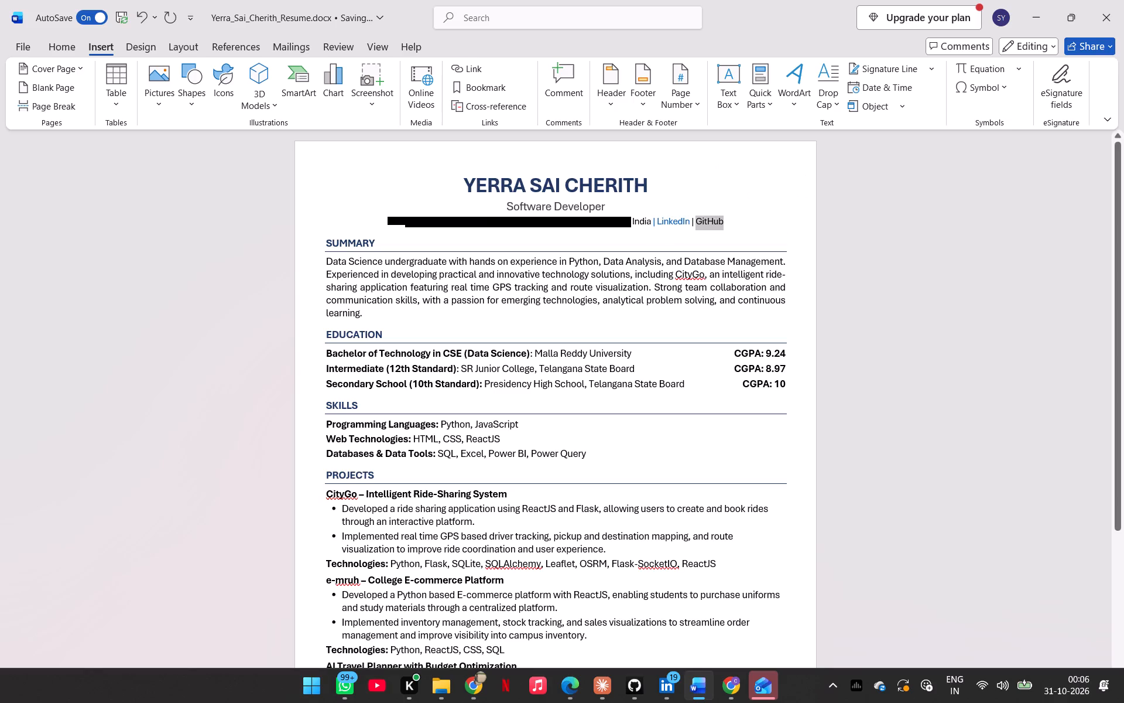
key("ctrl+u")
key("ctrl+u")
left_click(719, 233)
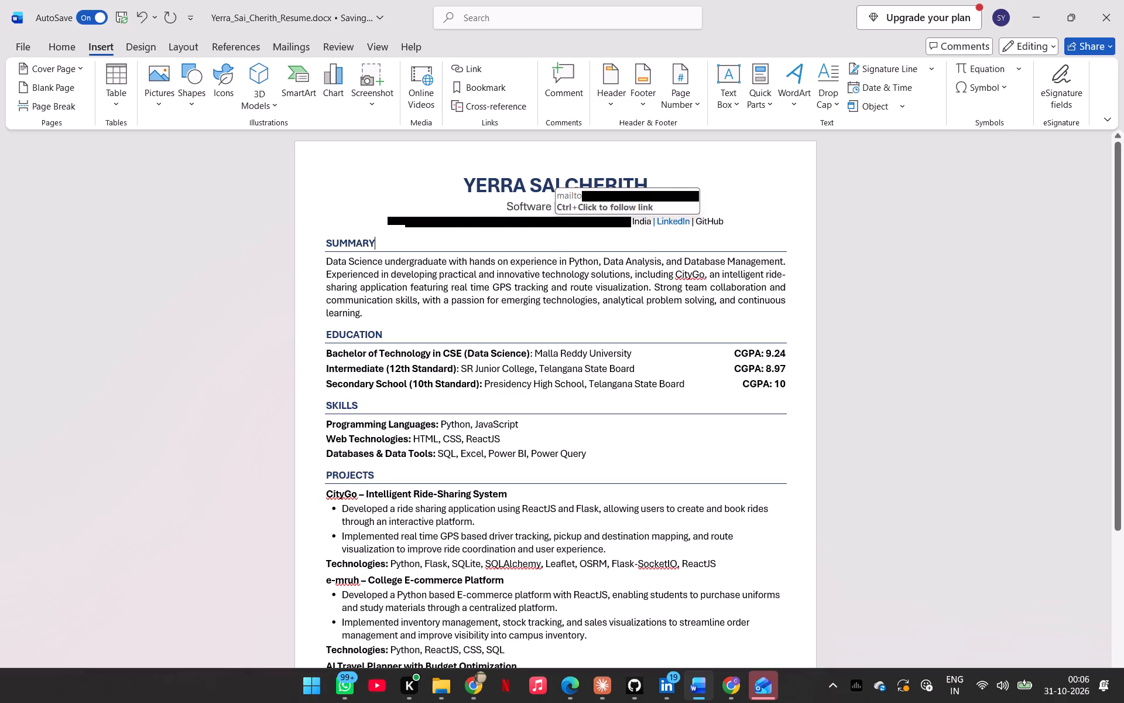
Apply the last used black font color to the e-mail address and "| LinkedIn" together in the contact line.
left_click_drag(461, 222, 580, 226)
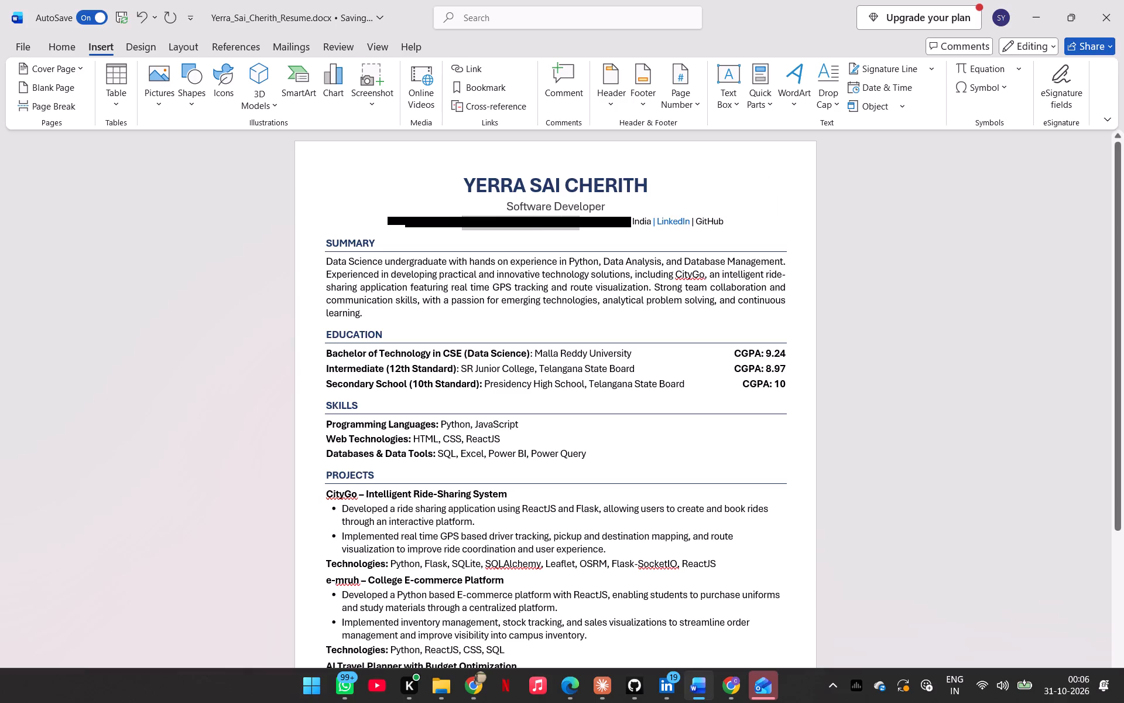
left_click_drag(655, 223, 673, 224, "ctrl")
left_click_drag(673, 224, 688, 222, "ctrl")
left_click_drag(688, 222, 688, 223, "ctrl")
left_click(780, 202)
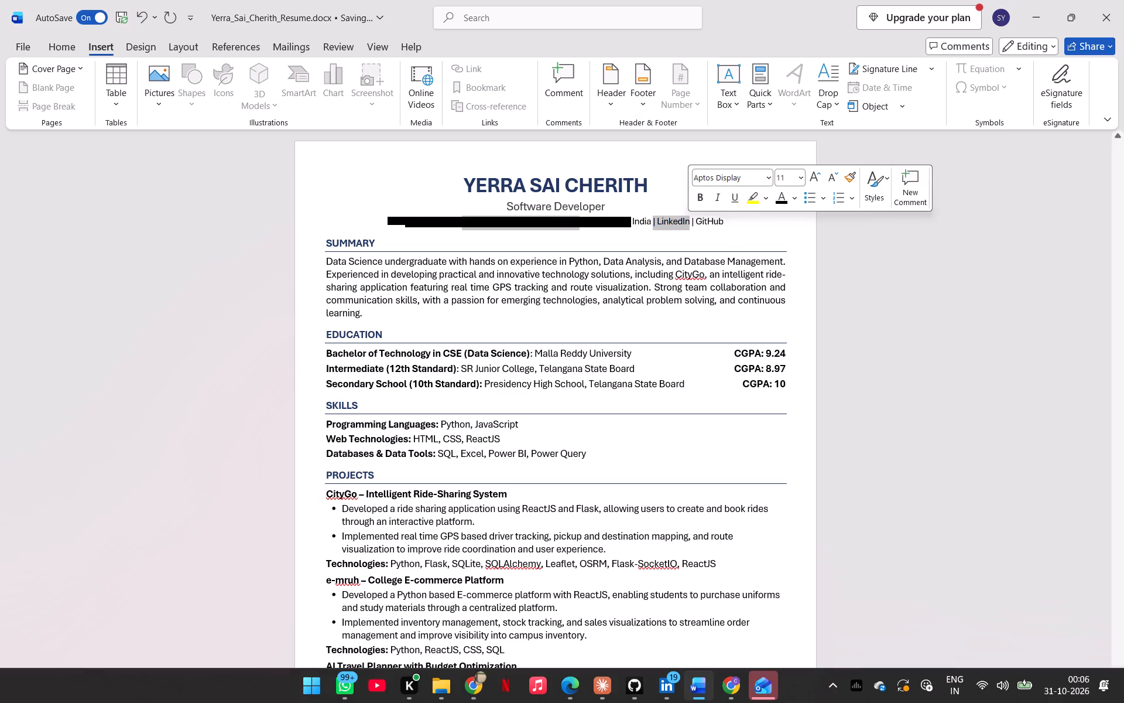
left_click(755, 272)
Save the resume document.
key("ctrl+s")
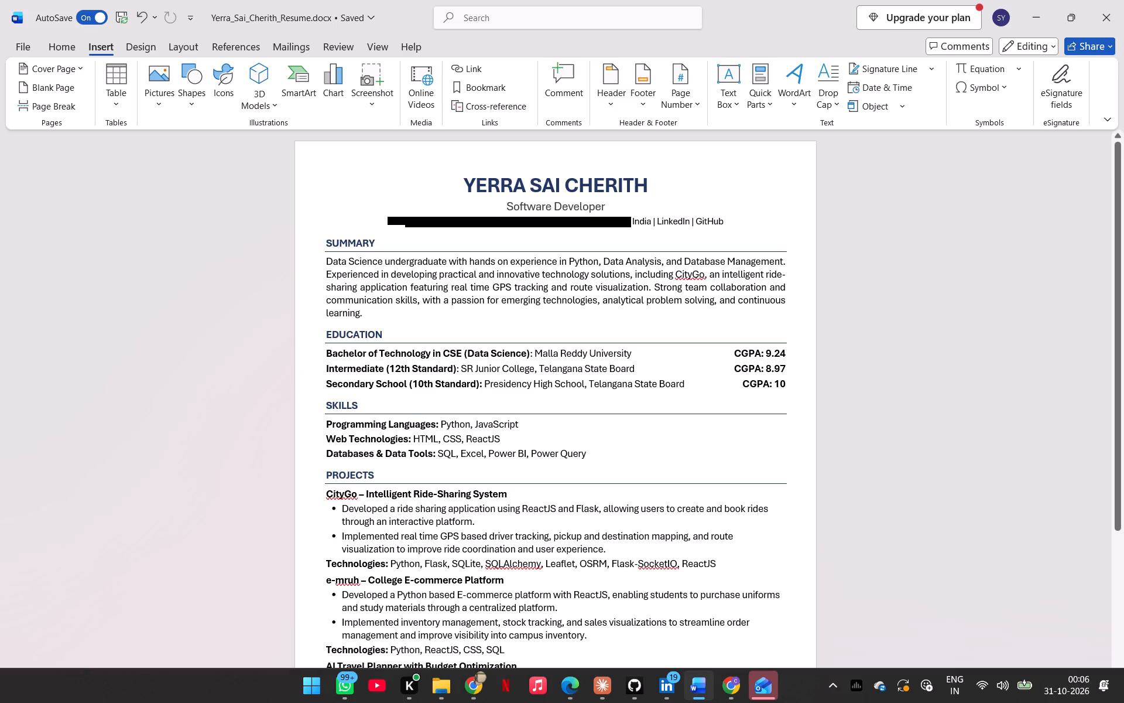
Open the print preview of the resume to check the full page.
key("ctrl+p")
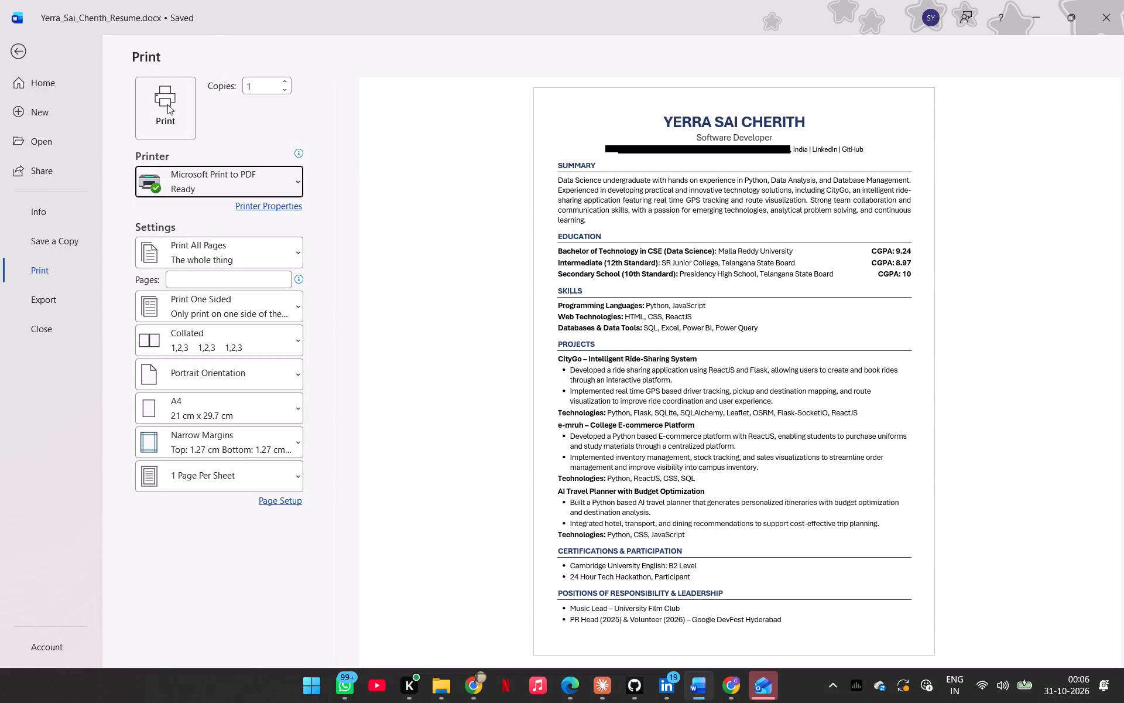
Print the resume with Microsoft Print to PDF, saving it on the Desktop under the existing resume PDF's file name.
left_click(167, 104)
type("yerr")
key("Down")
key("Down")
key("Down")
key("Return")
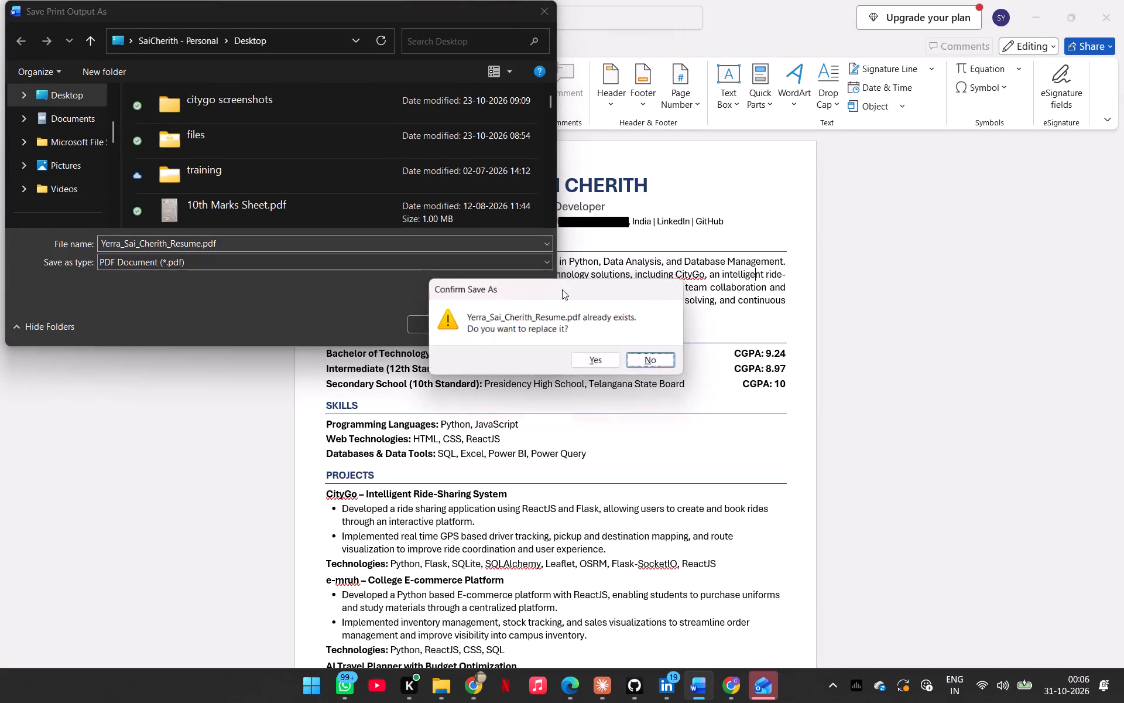
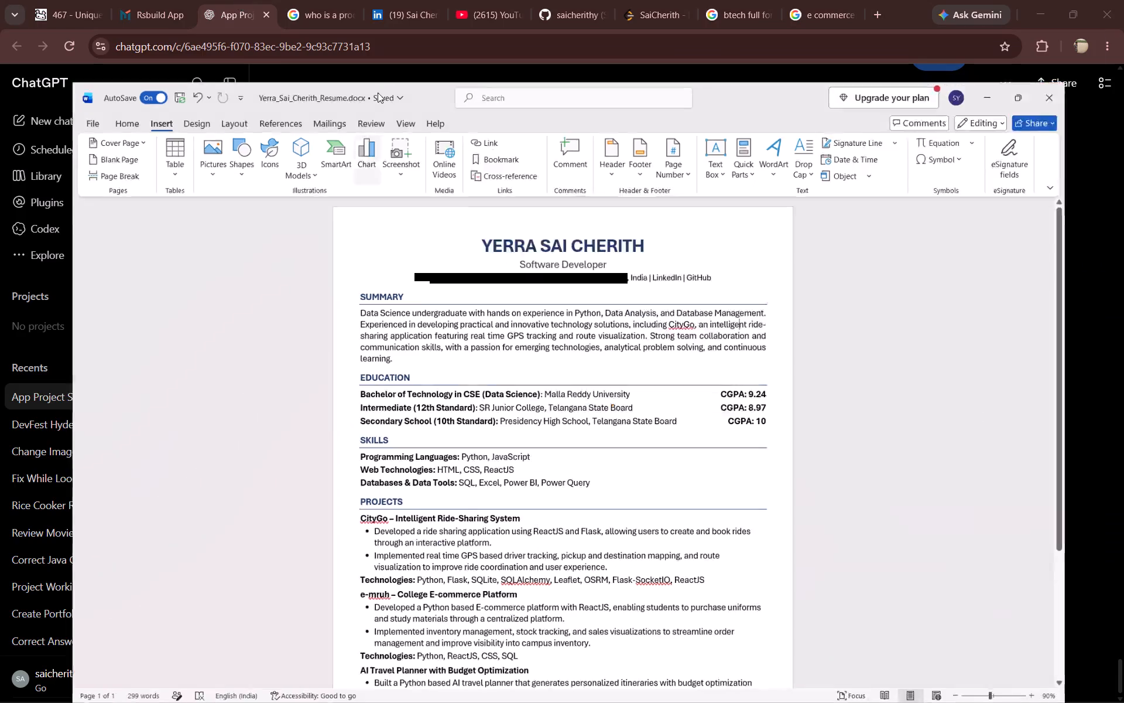
double_click(672, 222)
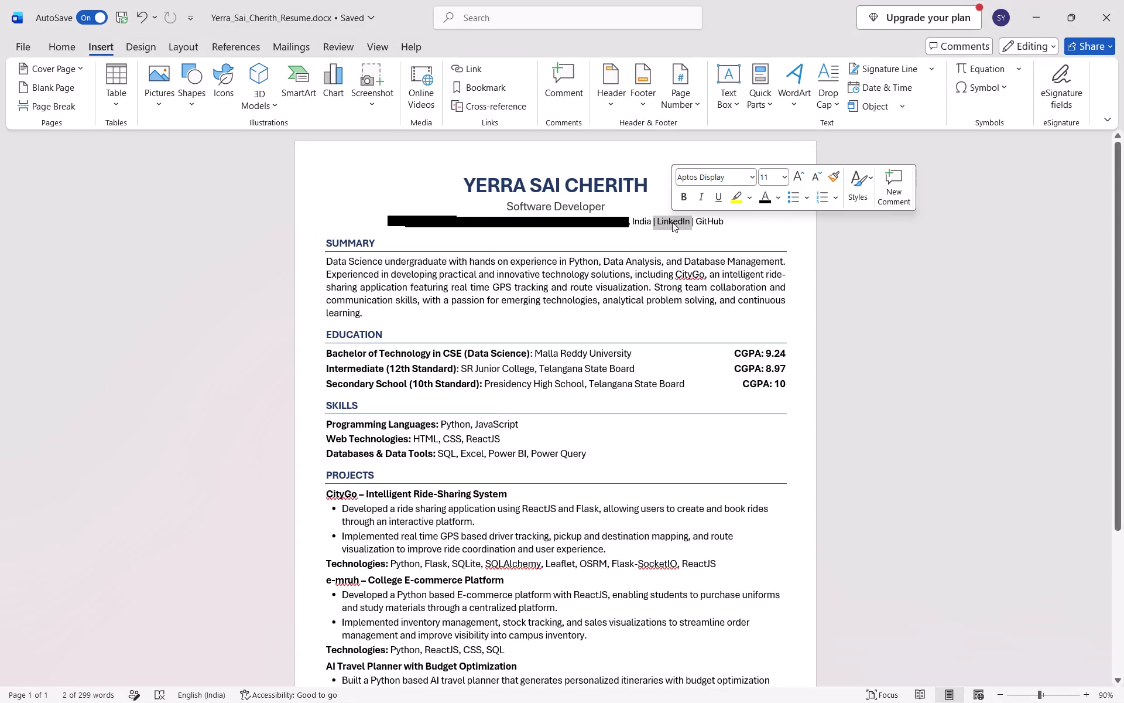
key("ctrl+k")
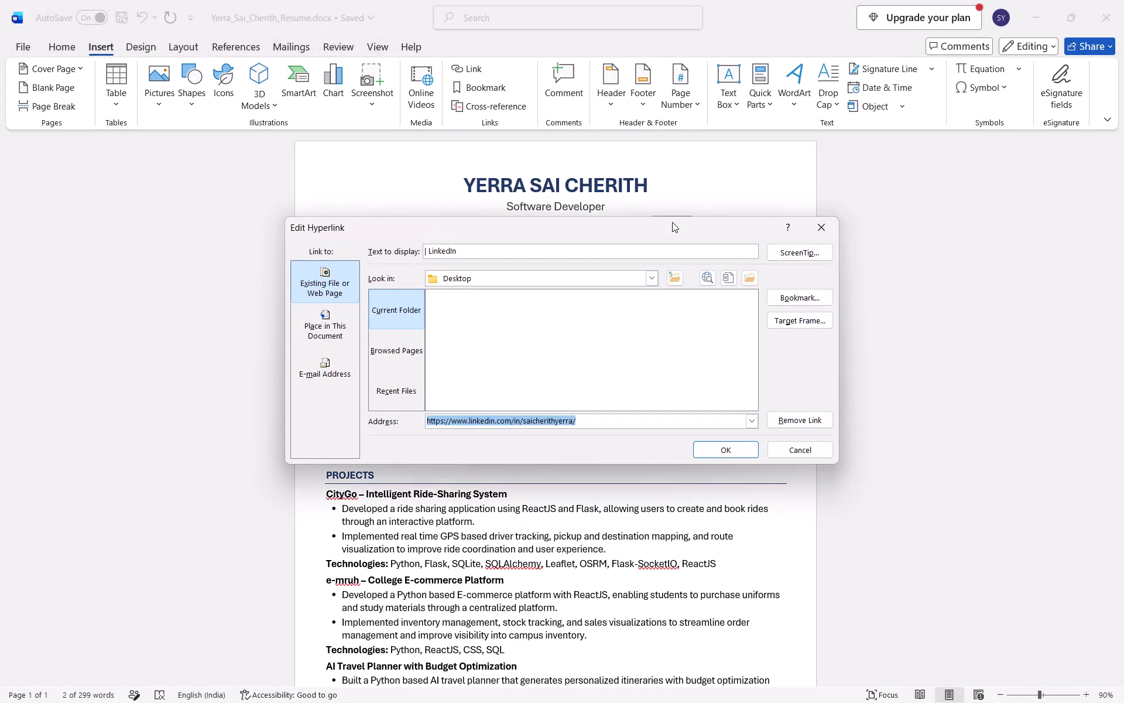
left_click(588, 418)
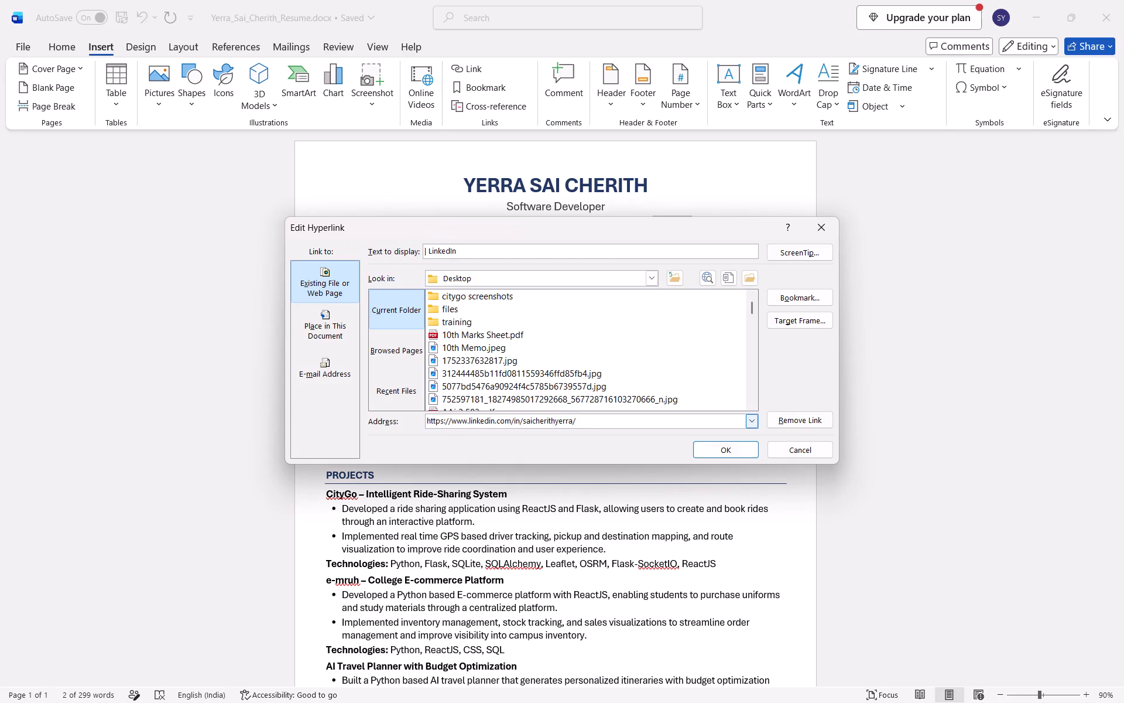
key("space")
key("BackSpace")
key("Return")
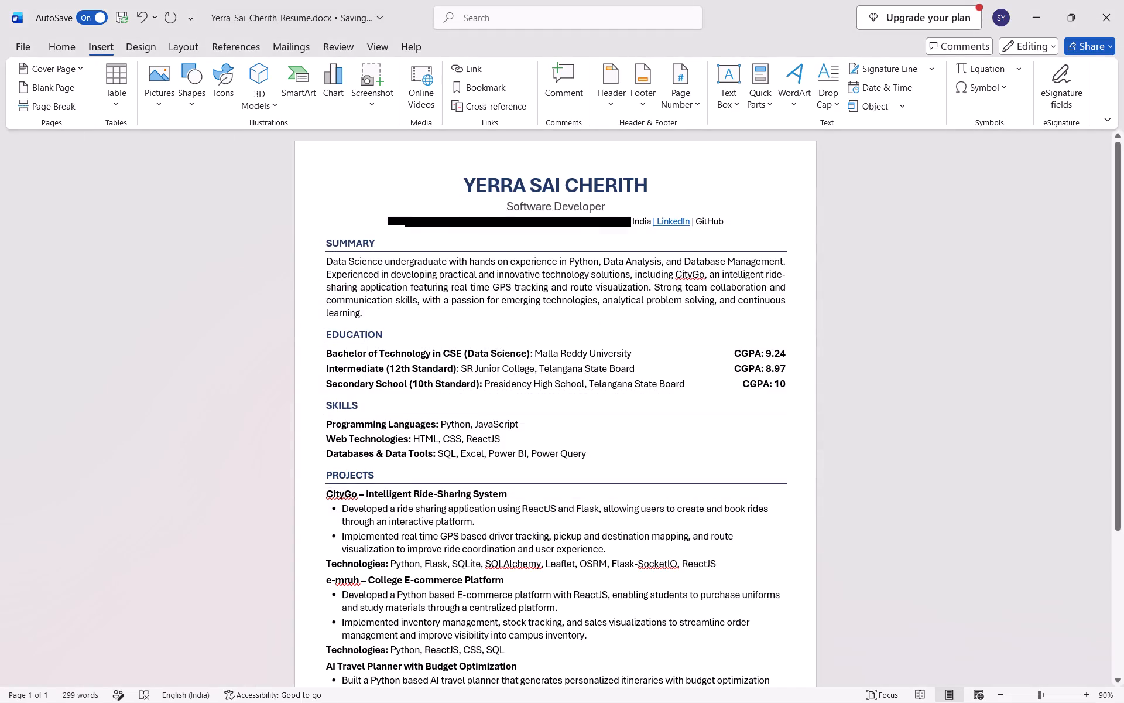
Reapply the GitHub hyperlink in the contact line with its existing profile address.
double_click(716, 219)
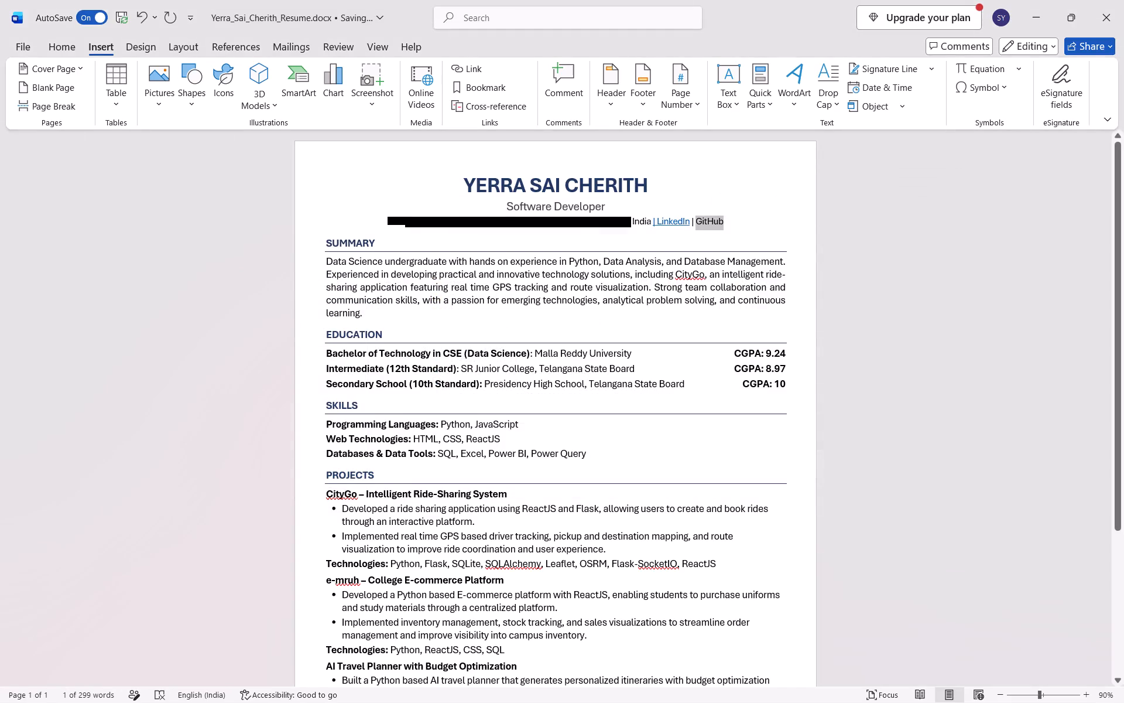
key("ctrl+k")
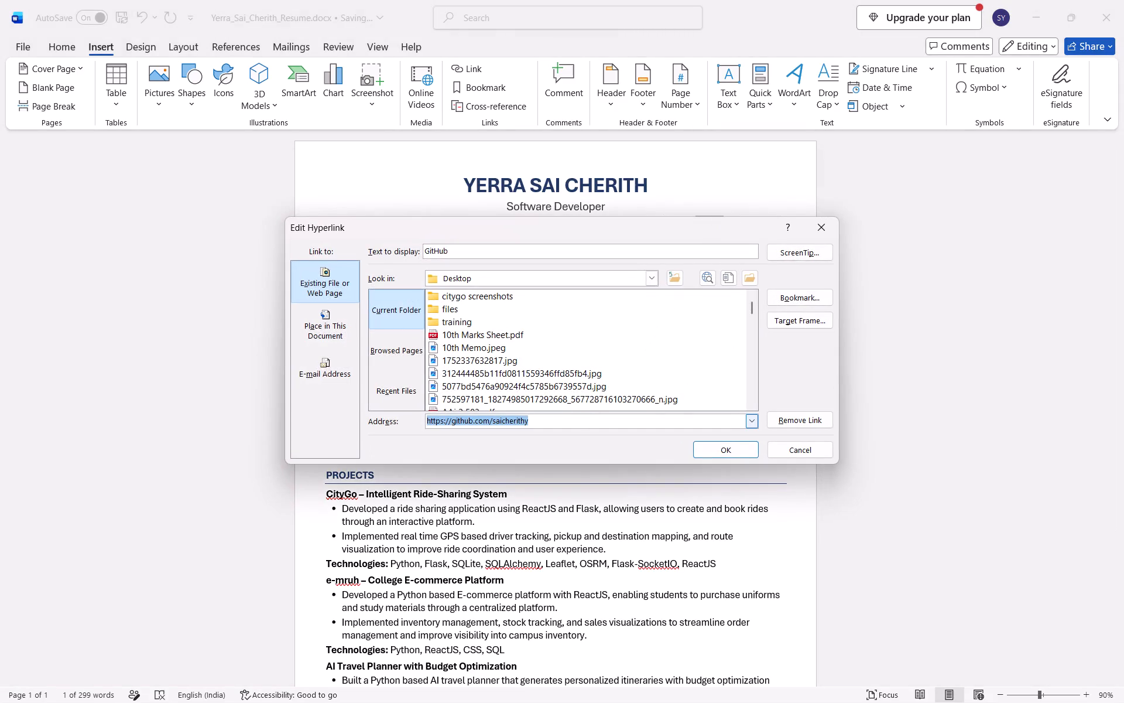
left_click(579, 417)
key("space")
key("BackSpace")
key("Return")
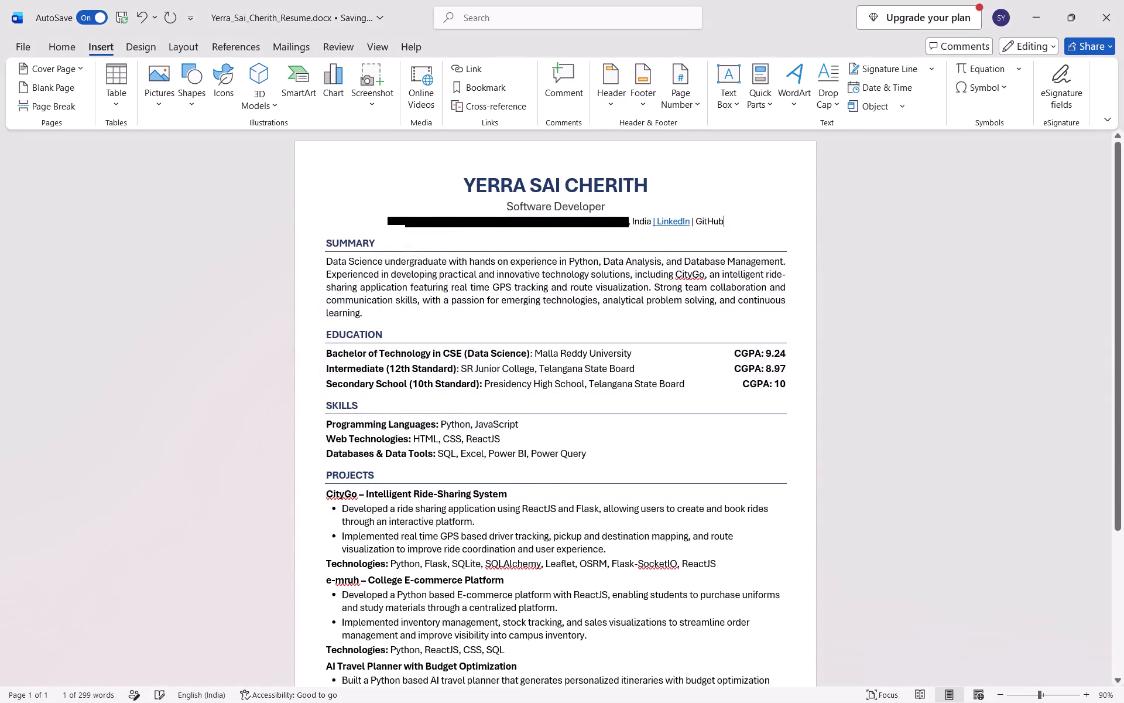
Edit the GitHub hyperlink, adding a trailing space to its display text and keeping its address.
key("BackSpace")
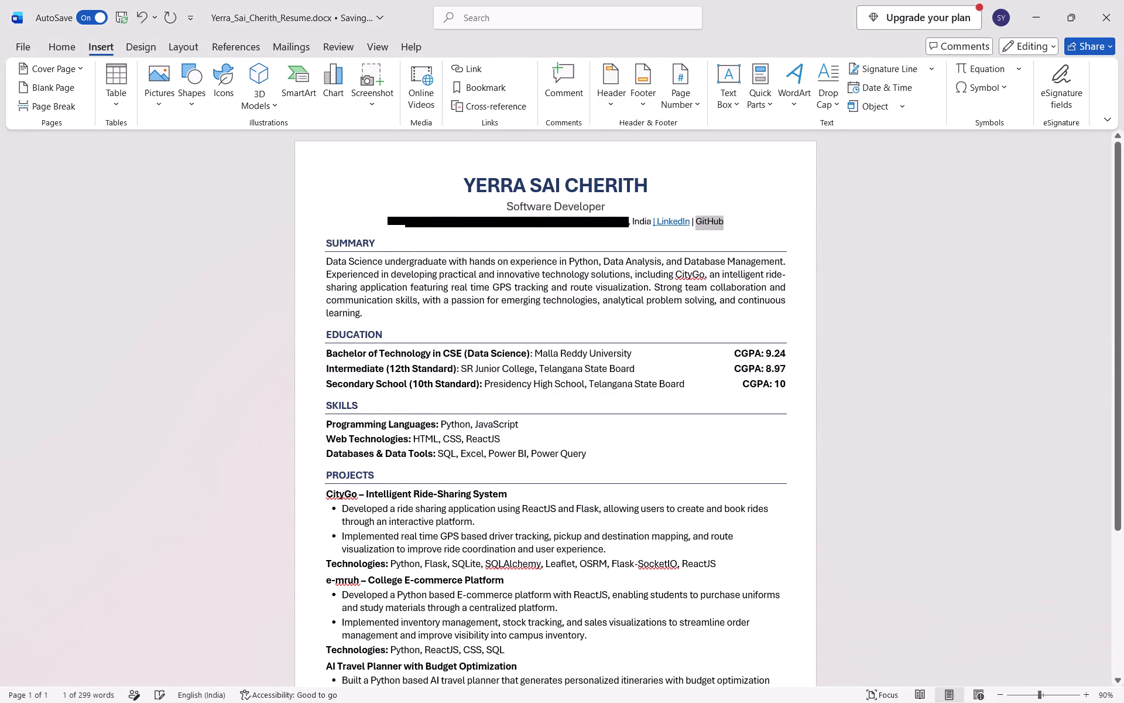
key("ctrl+k")
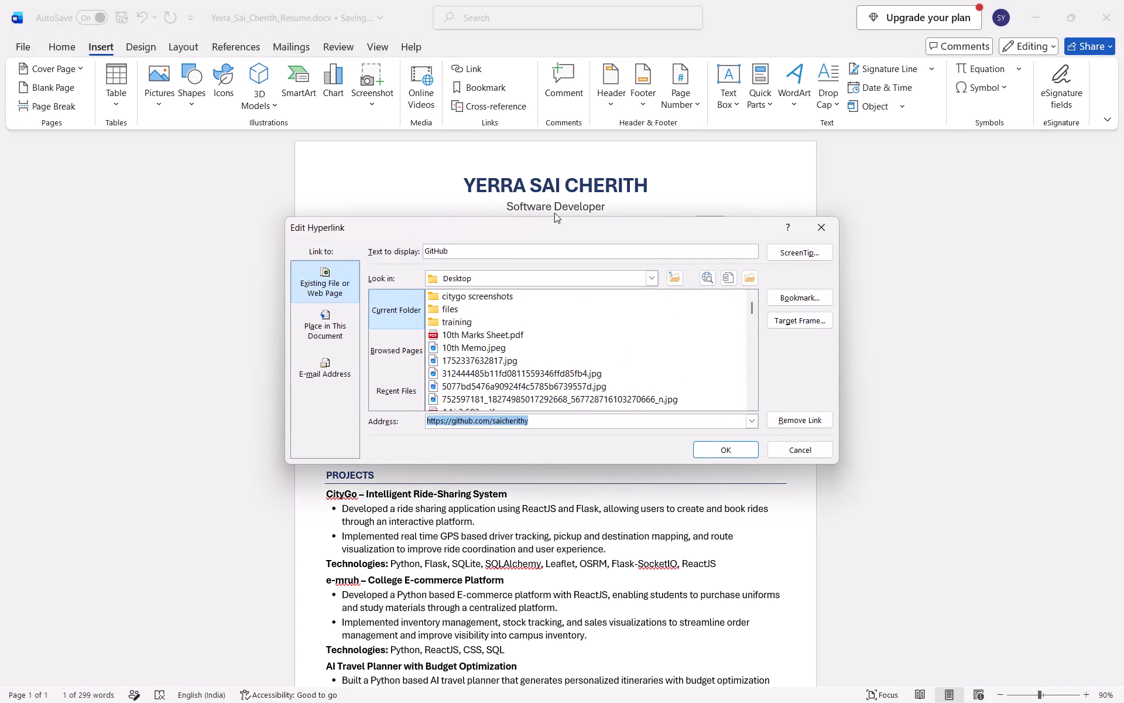
left_click_drag(505, 264, 485, 254)
double_click(485, 254)
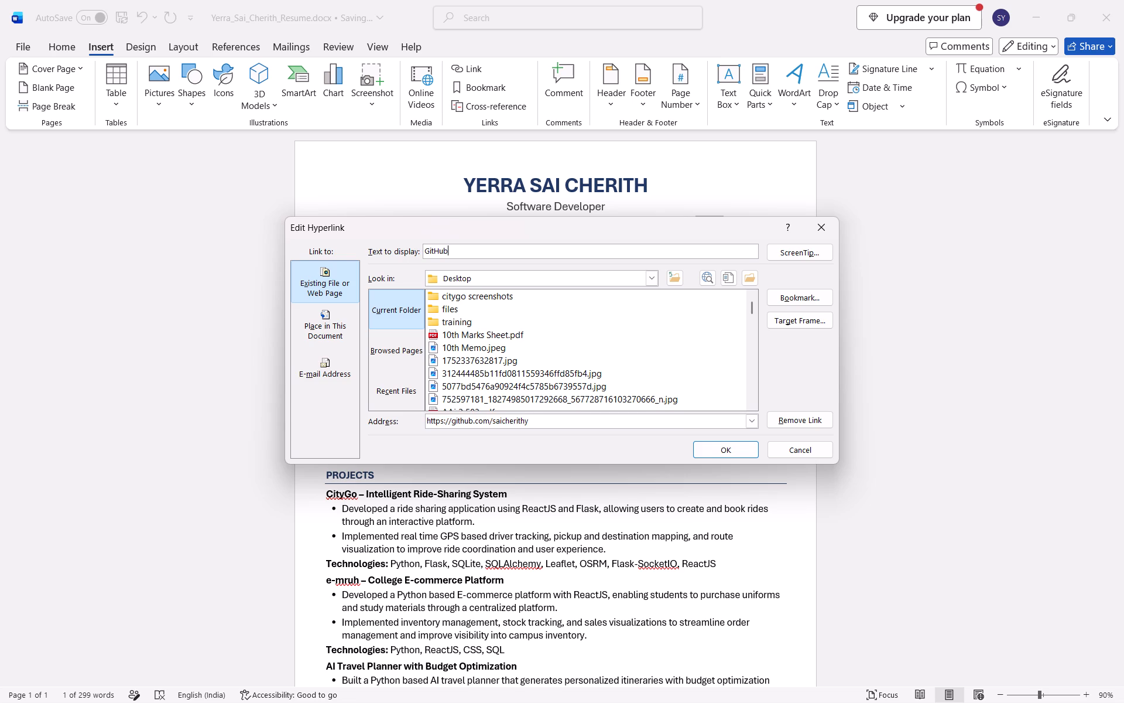
left_click(485, 254)
left_click(485, 254)
triple_click(485, 254)
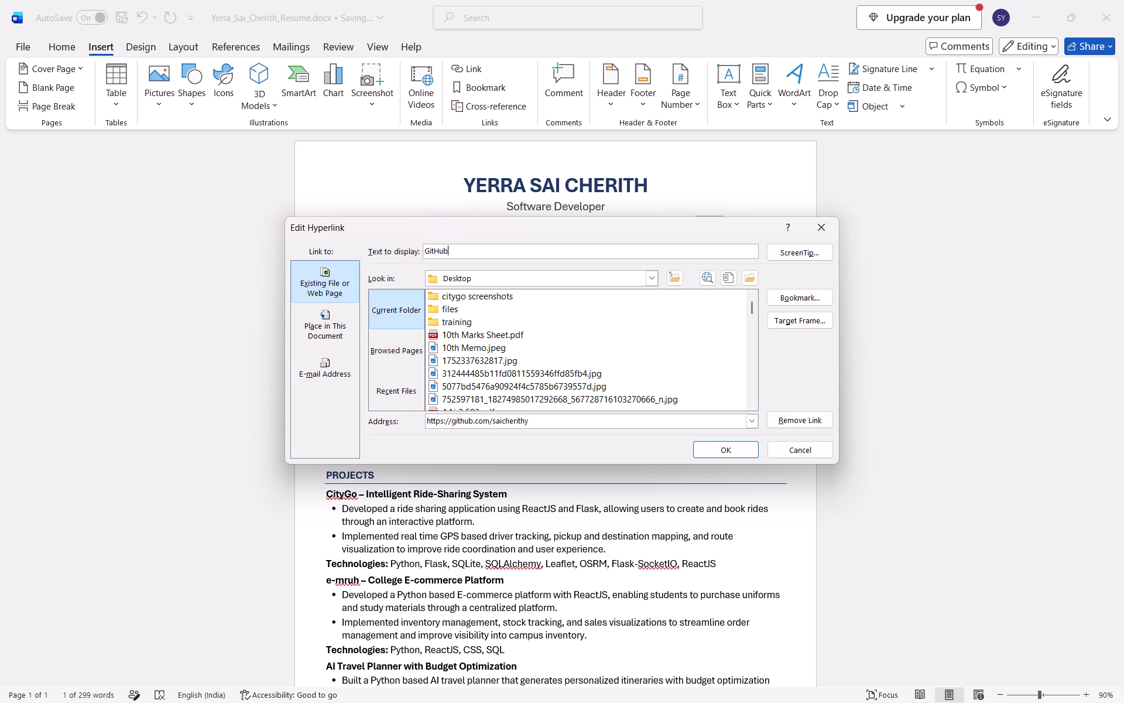
left_click(485, 254)
left_click(485, 254)
left_click(485, 254)
key("space")
key("Return")
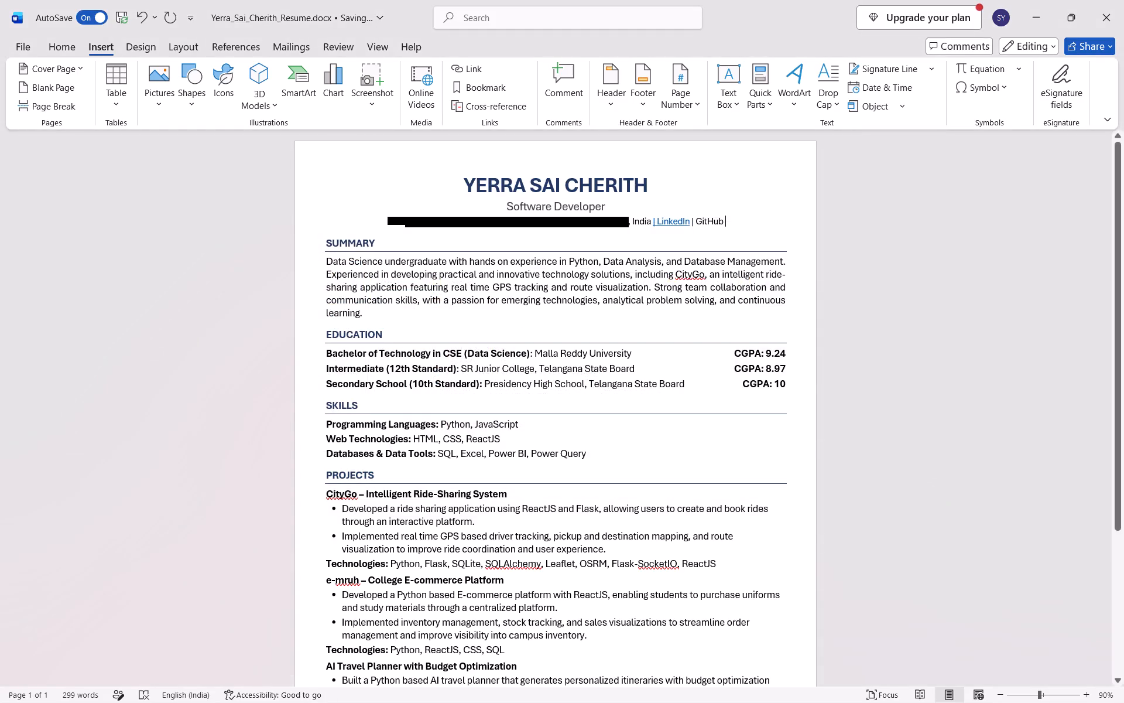
Test the GitHub and LinkedIn links from the Word contact line, returning to the resume after each.
left_click(712, 219, "ctrl")
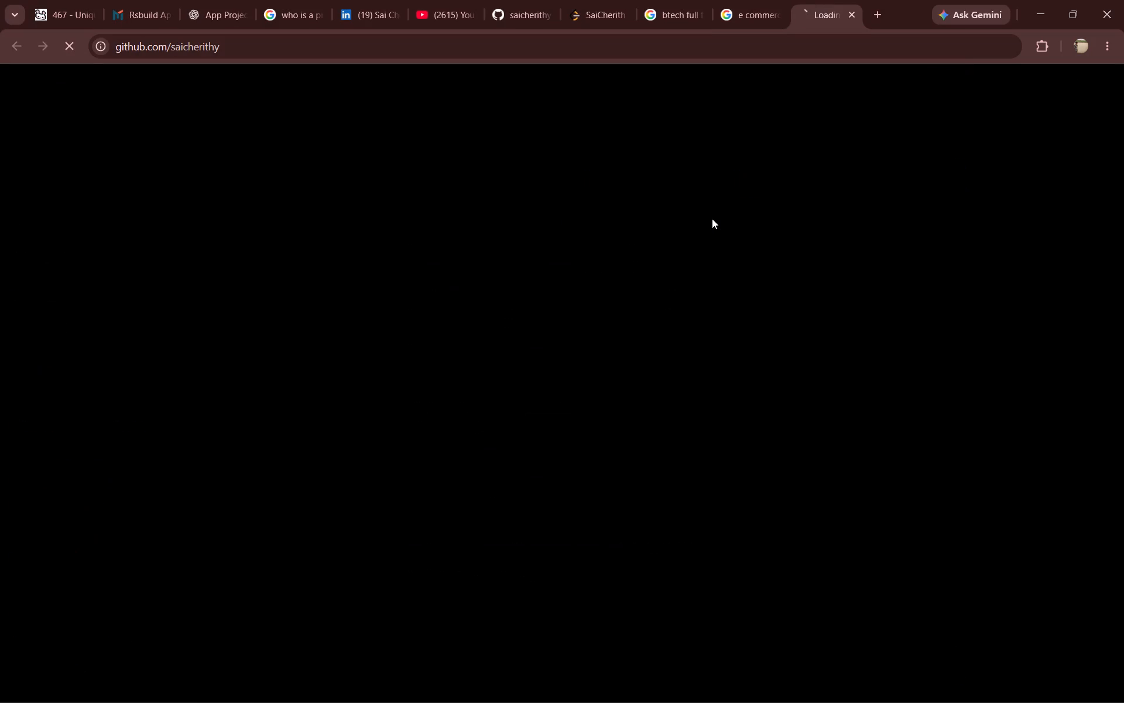
key("alt+Tab")
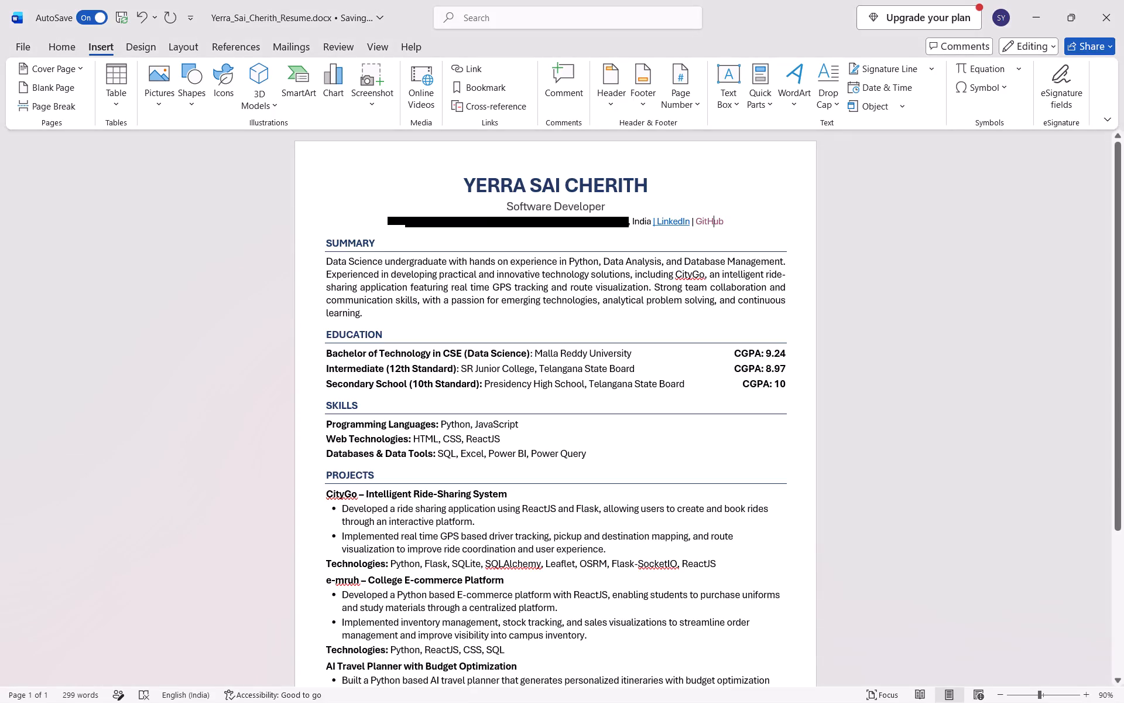
left_click_drag(690, 223, 680, 223)
left_click(671, 252)
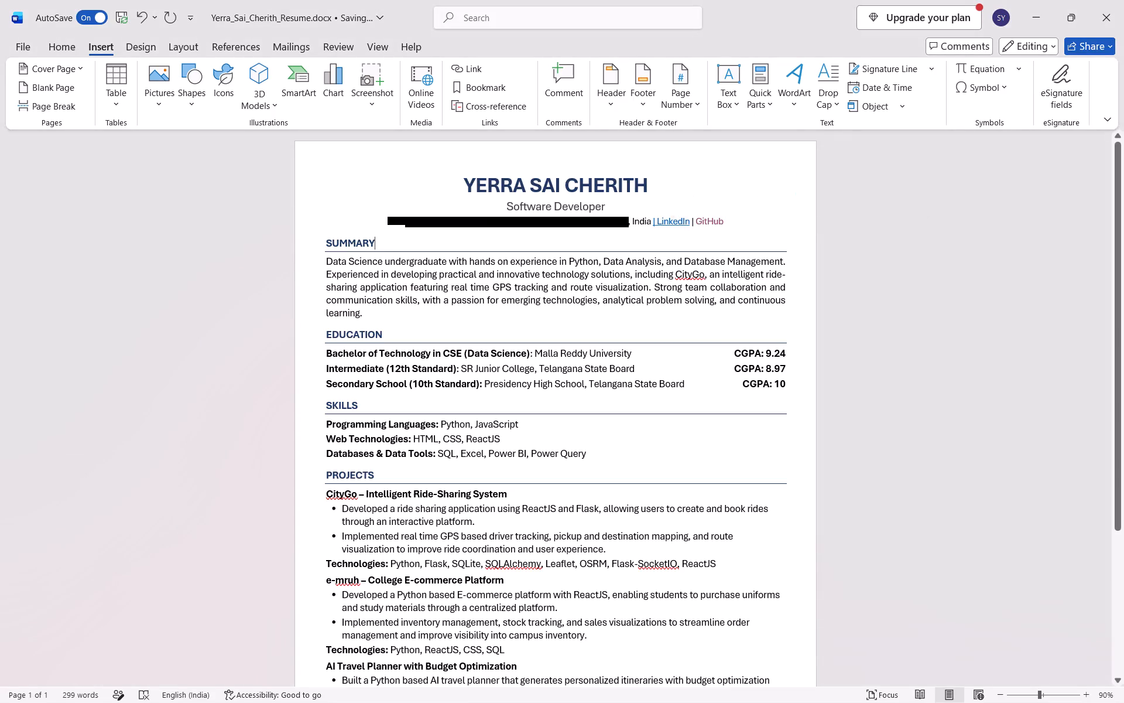
left_click(673, 220, "ctrl")
key("alt+Tab")
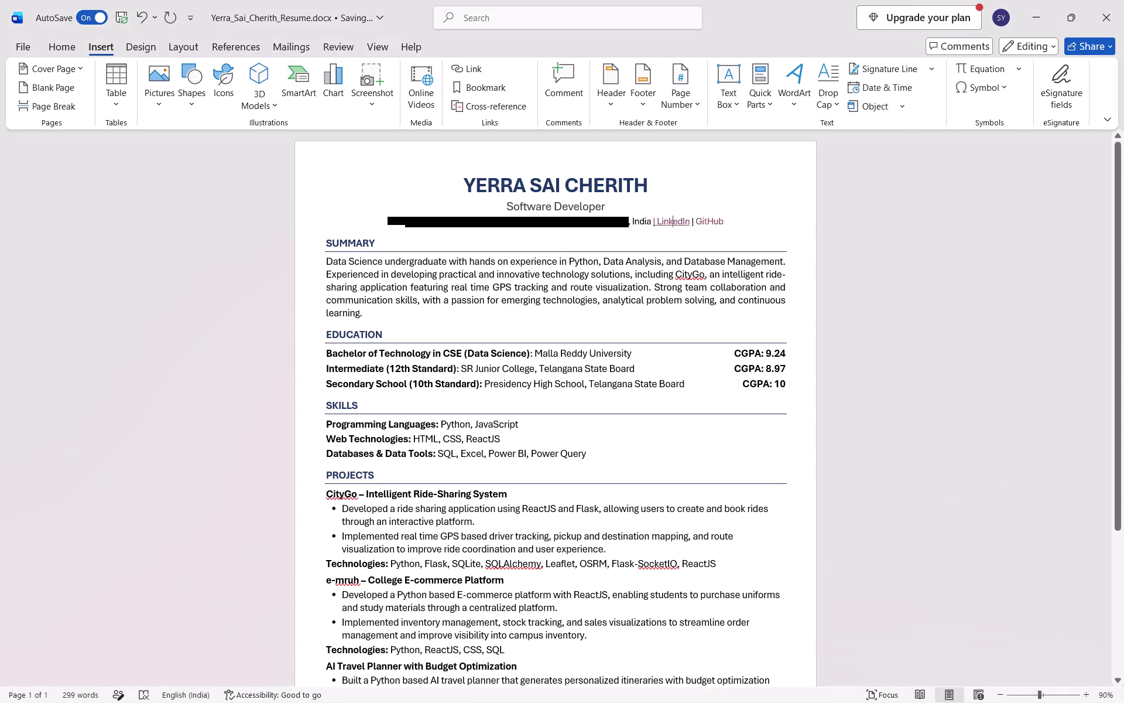
Remove the underline from the "| LinkedIn" text in the contact line.
double_click(673, 219)
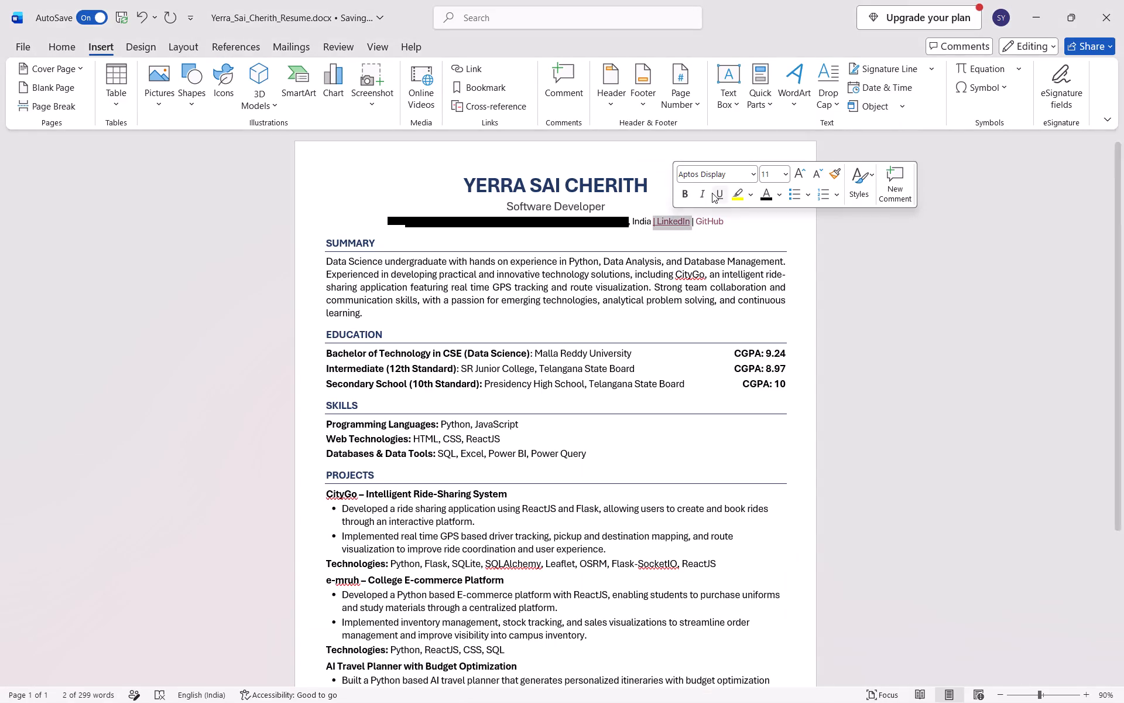
left_click(719, 192)
left_click(719, 192)
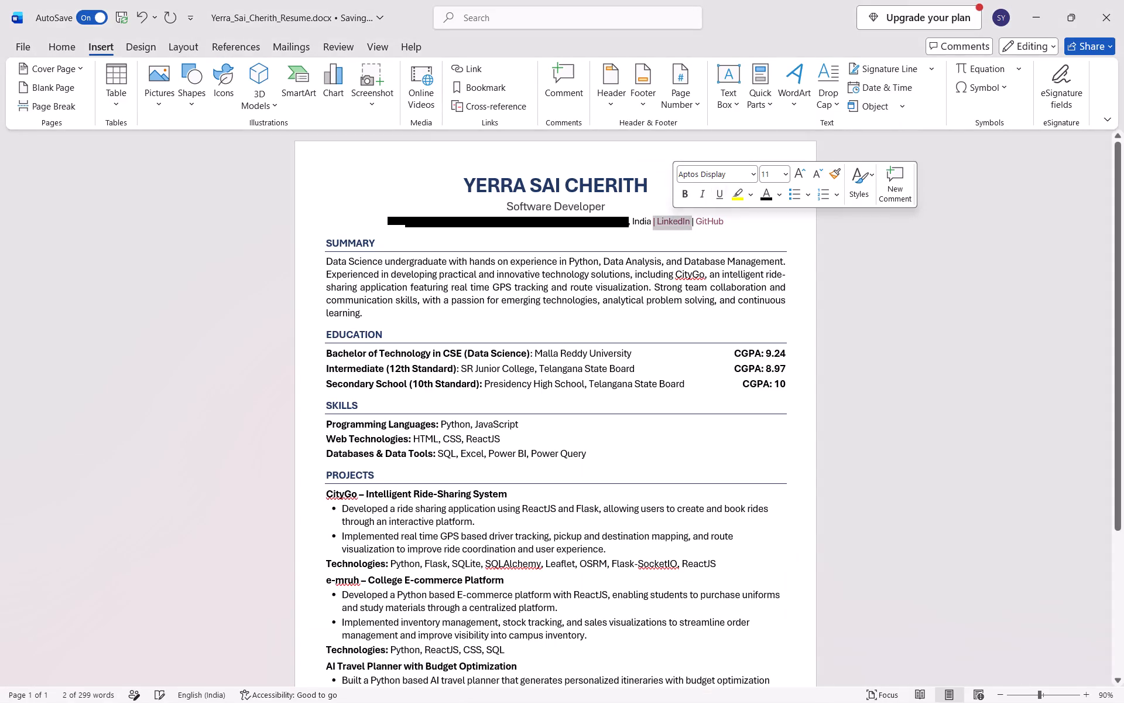
left_click(717, 250)
Save the resume document.
key("ctrl+s")
Print the resume with Microsoft Print to PDF, replacing the existing resume PDF of the same name on the Desktop.
key("ctrl+p")
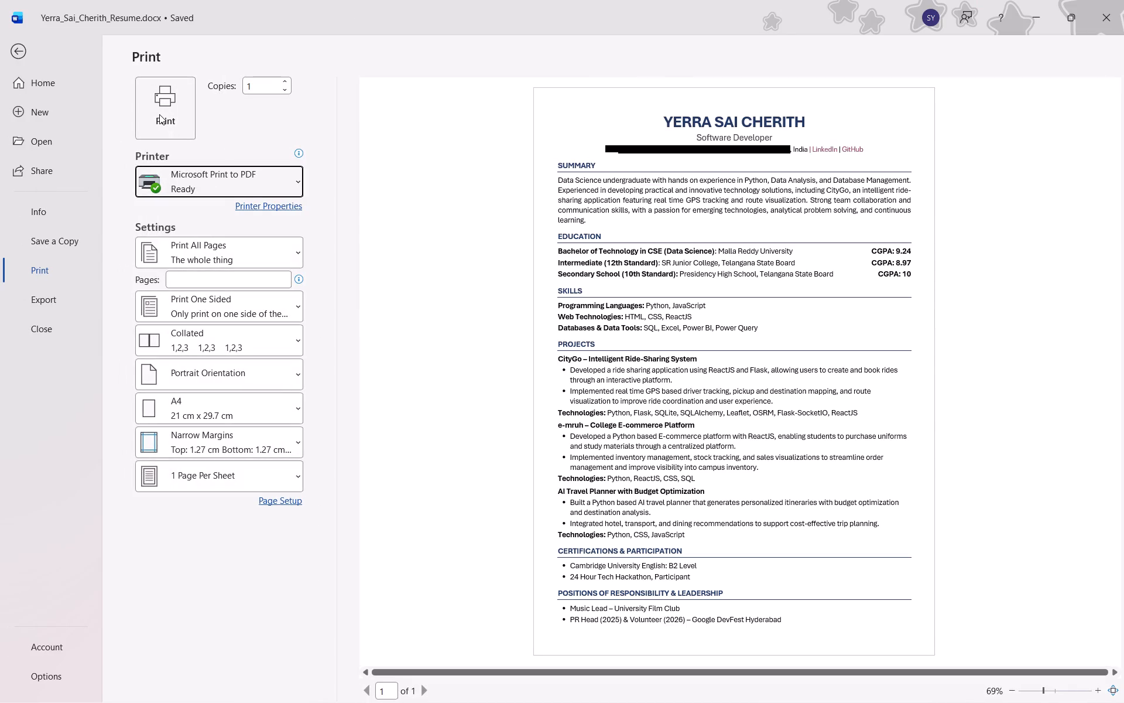
left_click(159, 114)
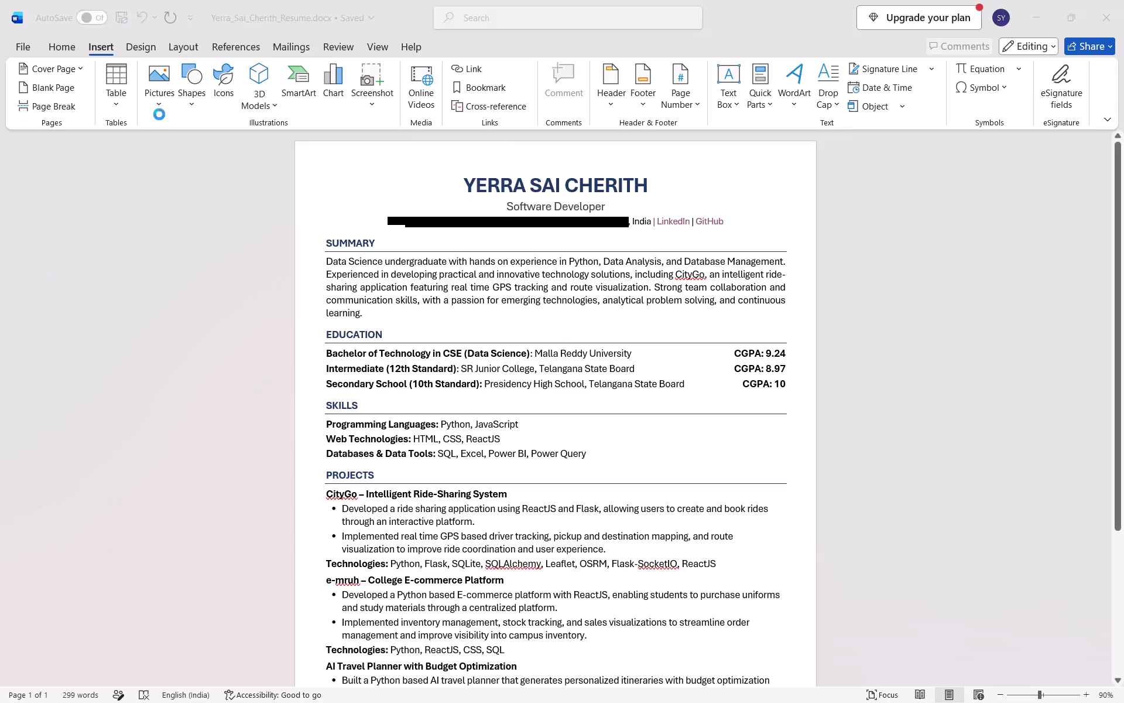
type("ye")
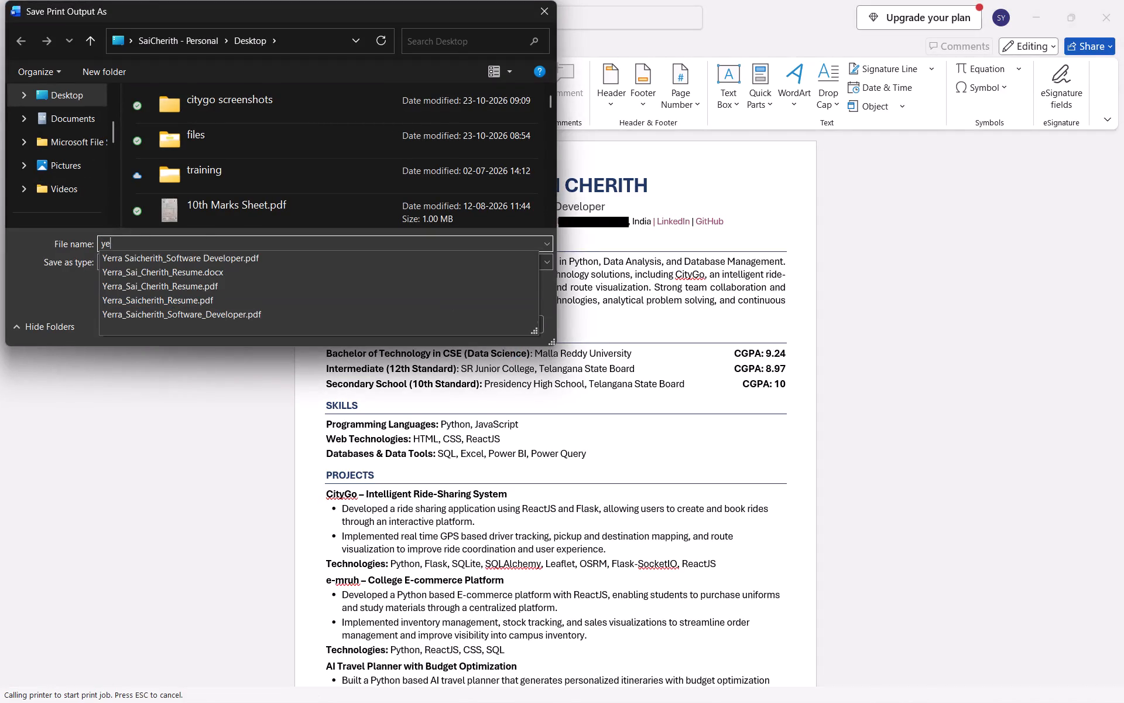
key("Down")
key("Down")
key("Down")
key("Return")
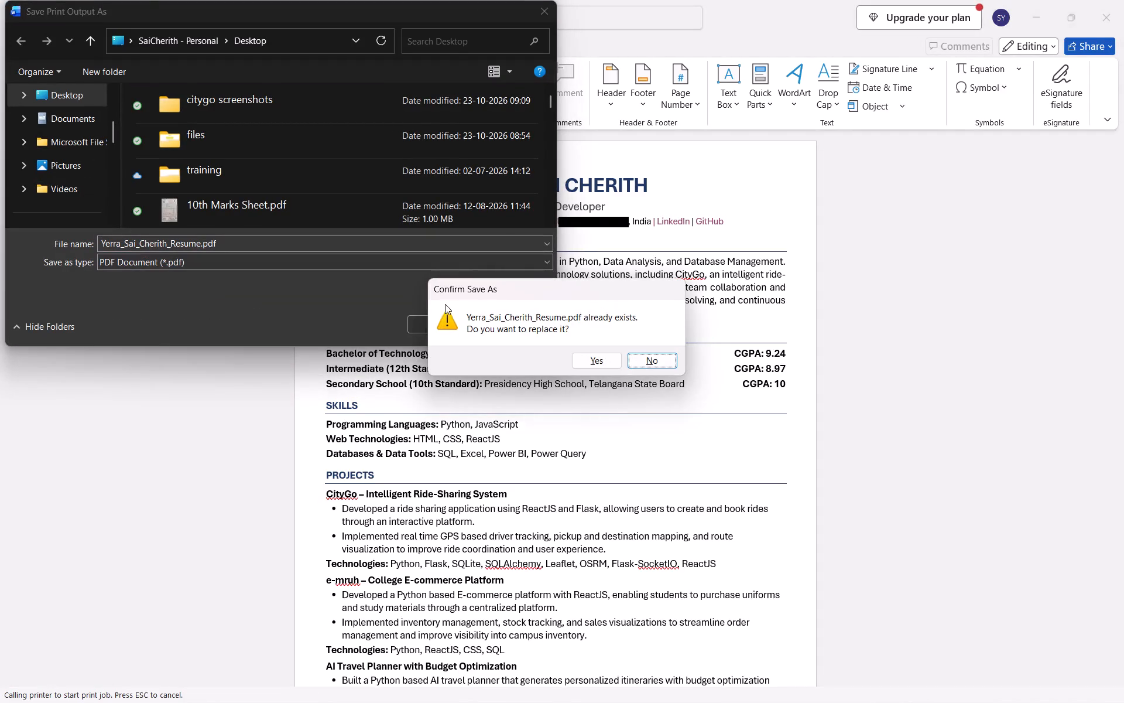
left_click(595, 353)
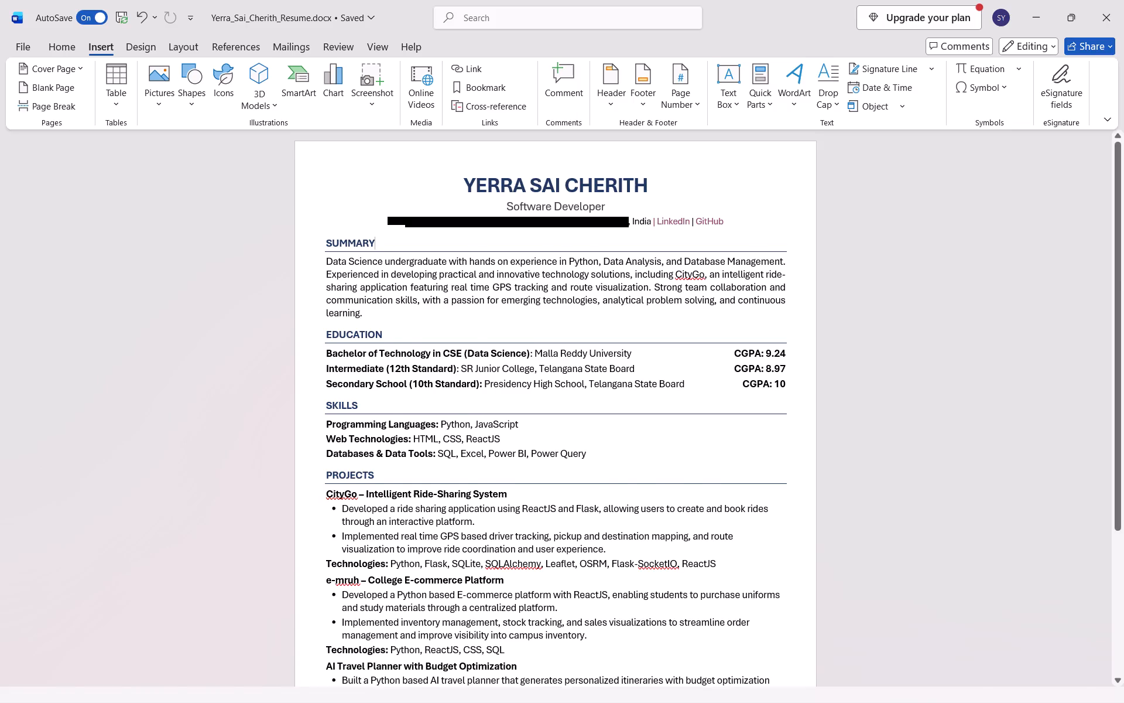
Open the new resume PDF from the Desktop and test the GitHub link in its contact line.
scroll(887, 470, "down", 3)
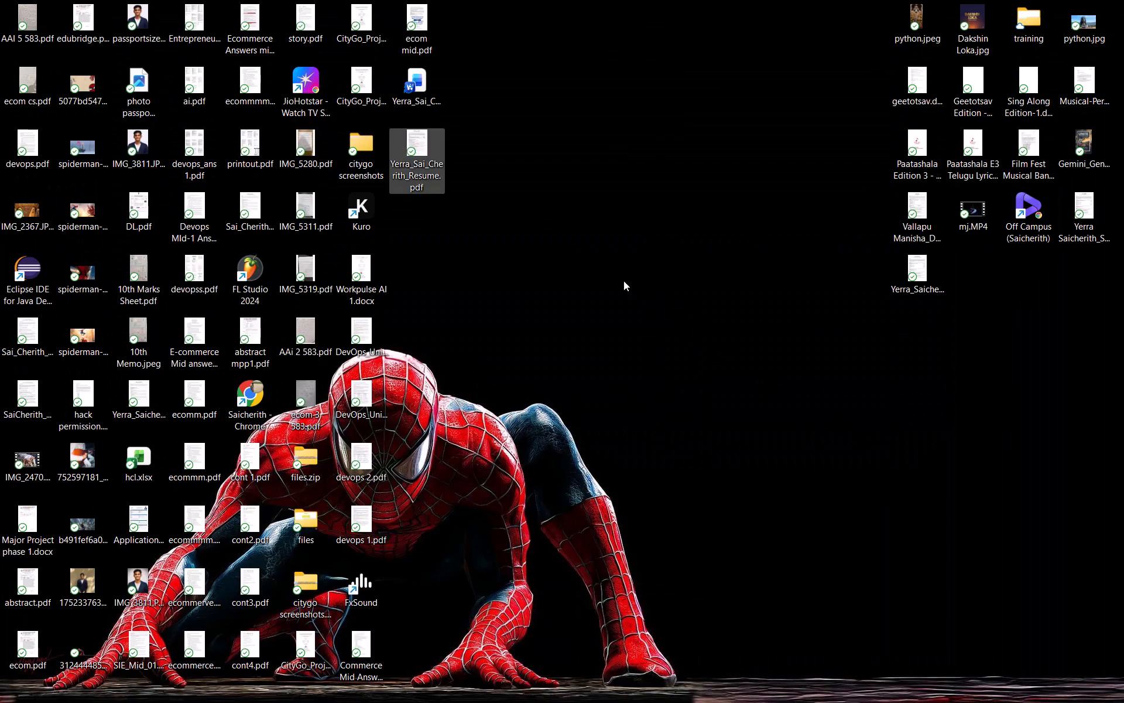
double_click(413, 142)
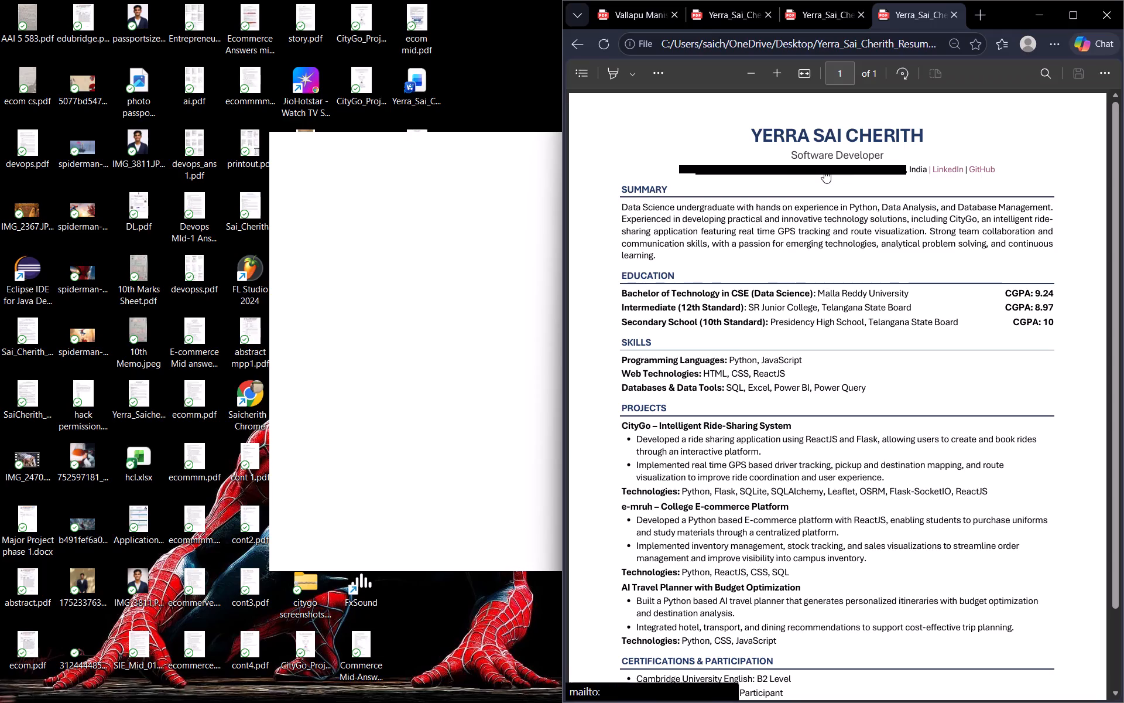
left_click(981, 172)
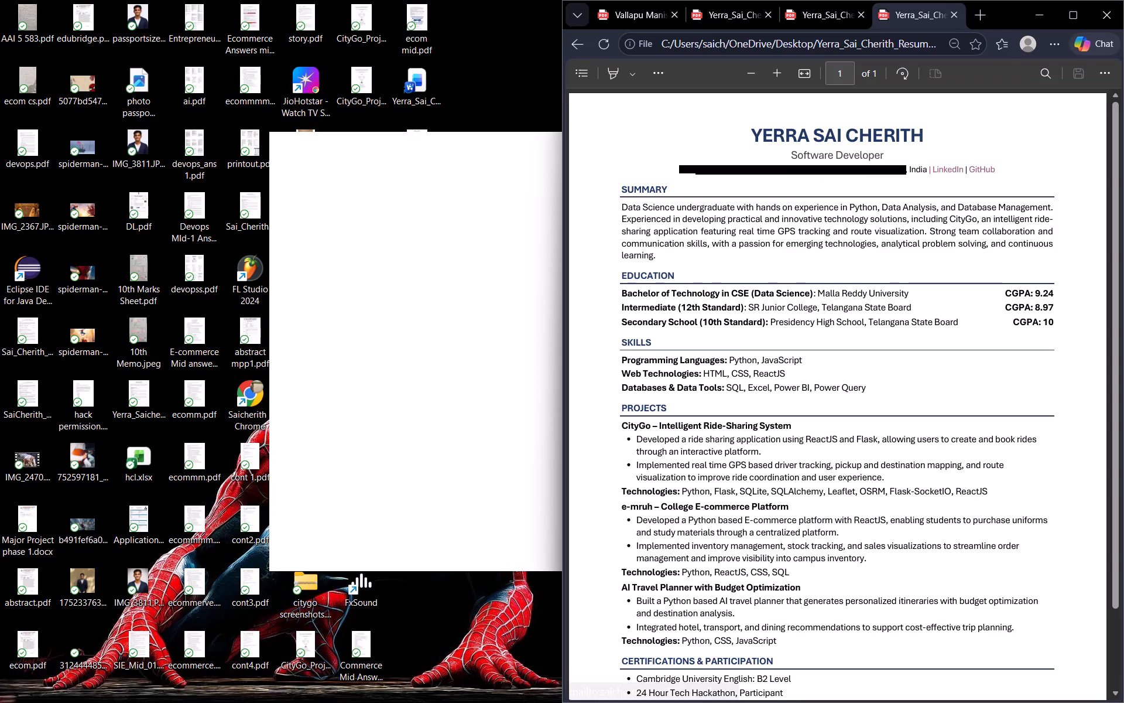
double_click(981, 172)
left_click(981, 172)
left_click(980, 171)
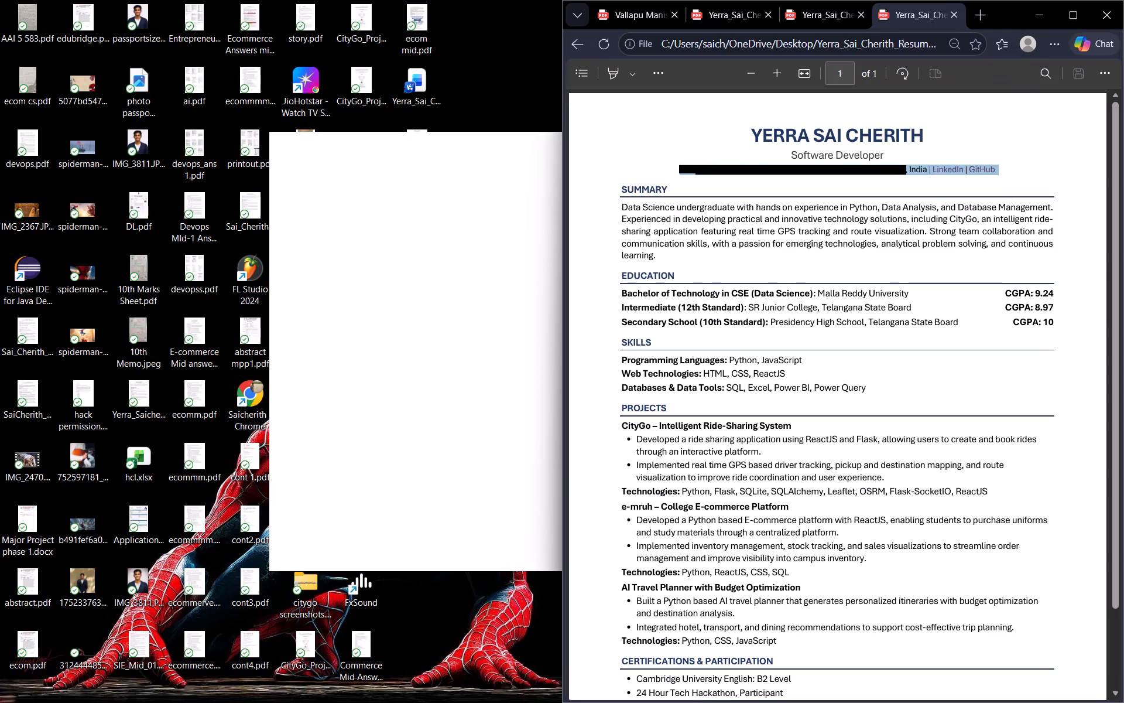
Close the two older copies of the resume PDF in the browser.
left_click(947, 168)
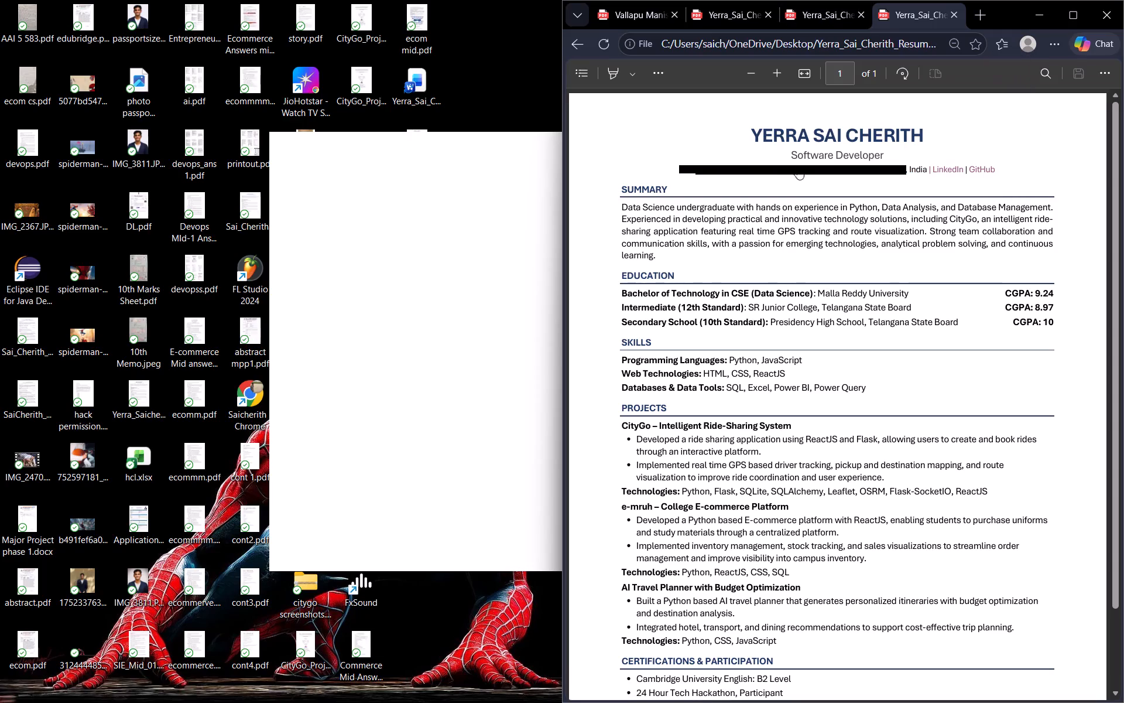
left_click(765, 14)
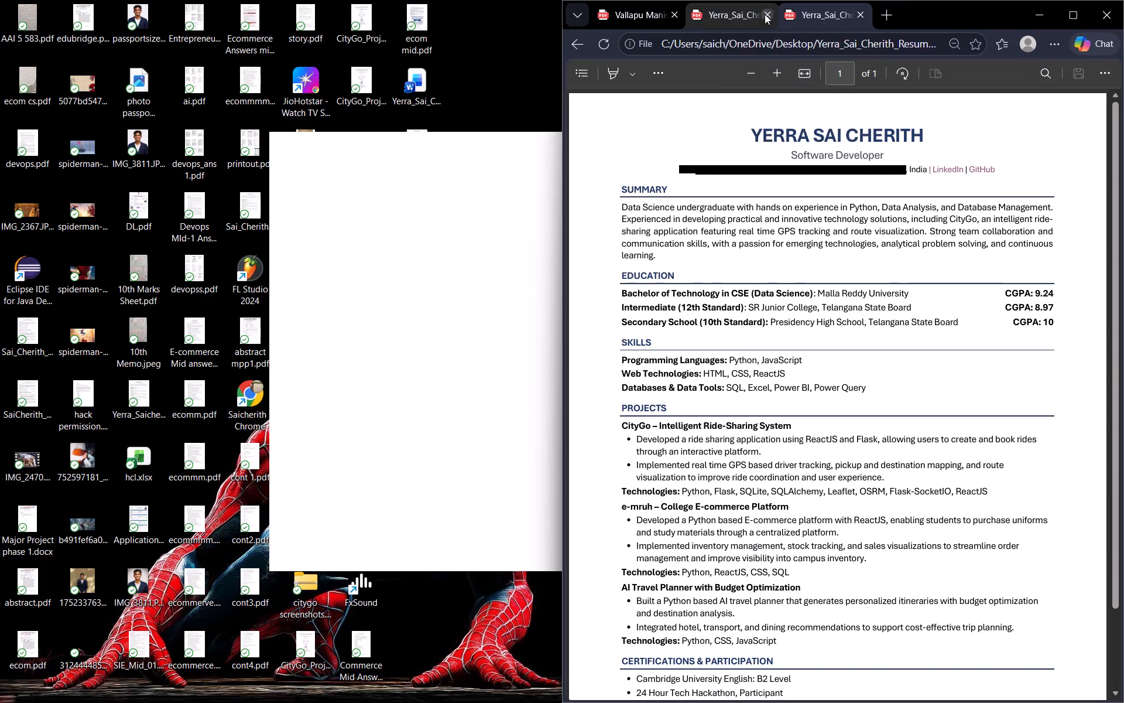
left_click(765, 14)
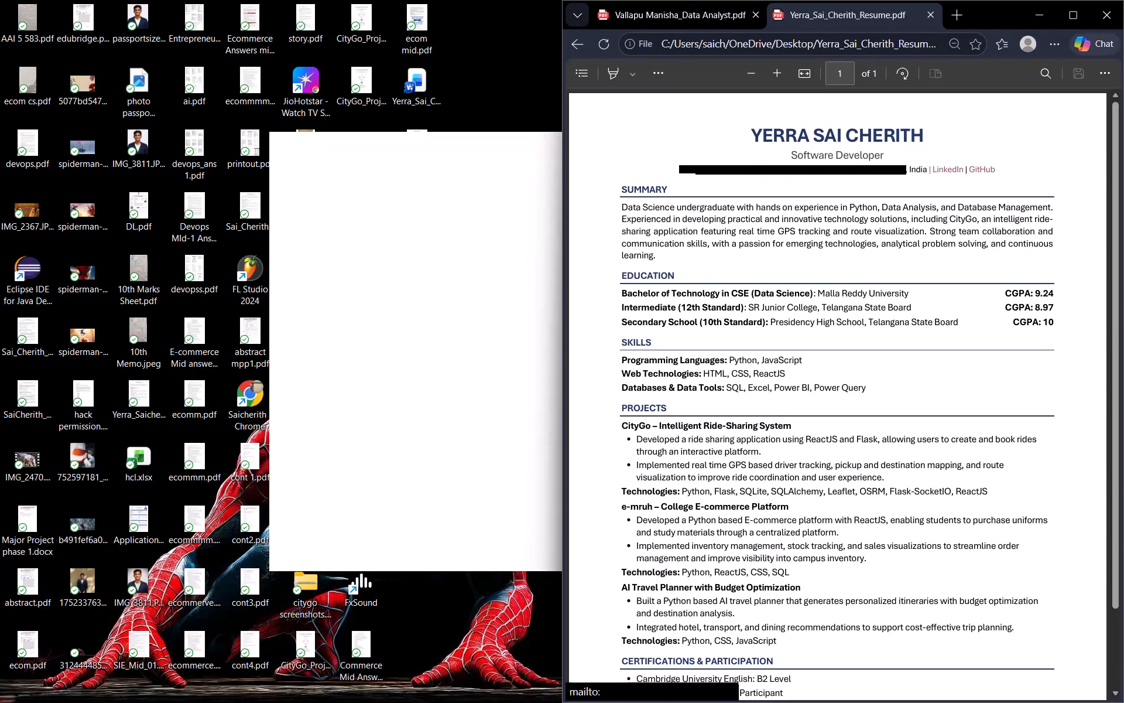
Check how the LinkedIn link behaves in the other open data analyst resume PDF, and return to the own resume PDF.
left_click(667, 11)
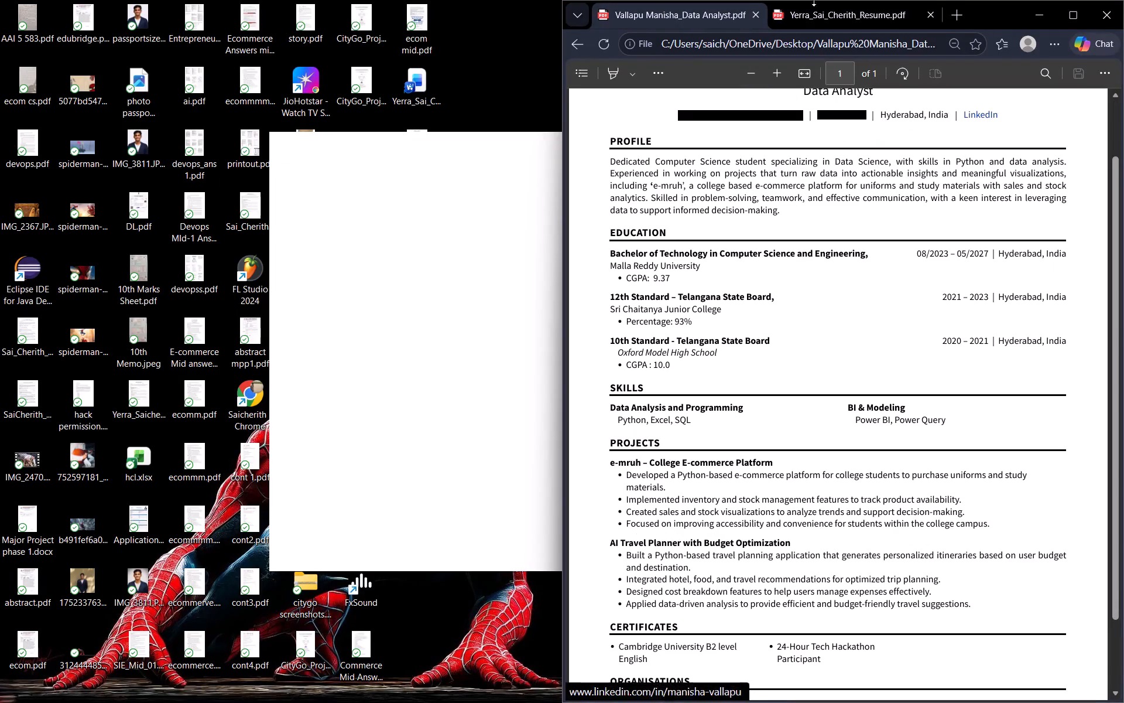
left_click(821, 13)
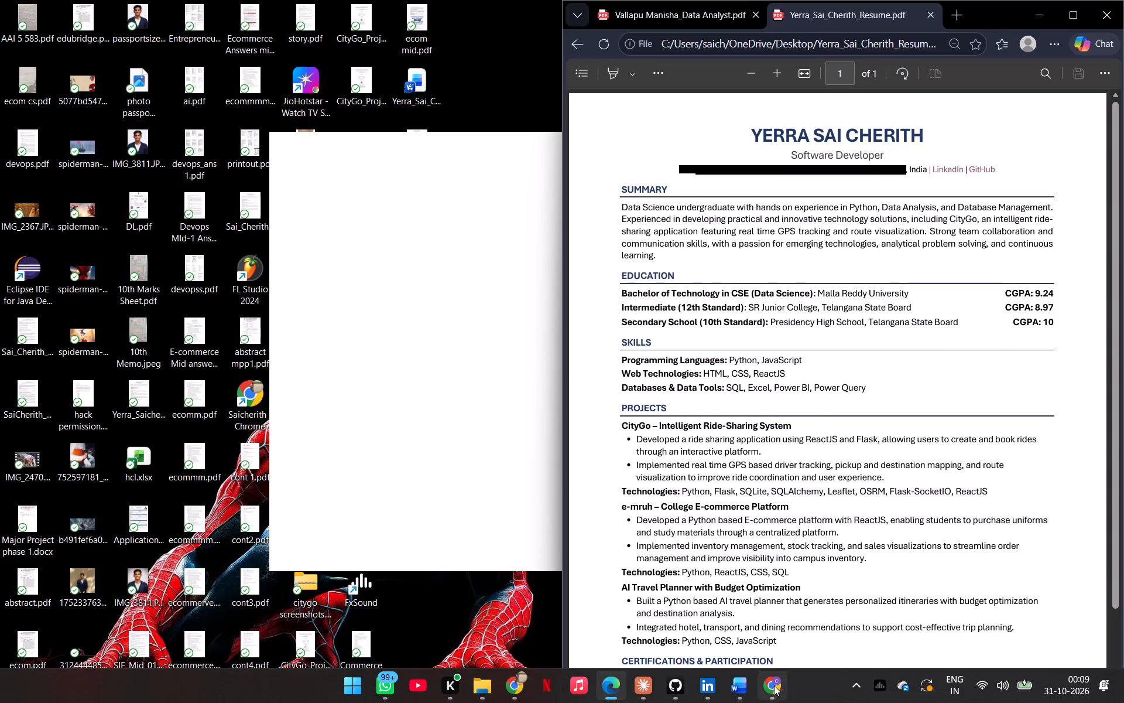
Switch to Word and reapply the LinkedIn hyperlink in the resume's contact line, keeping its current profile address.
left_click(744, 692)
scroll(714, 357, "up", 5)
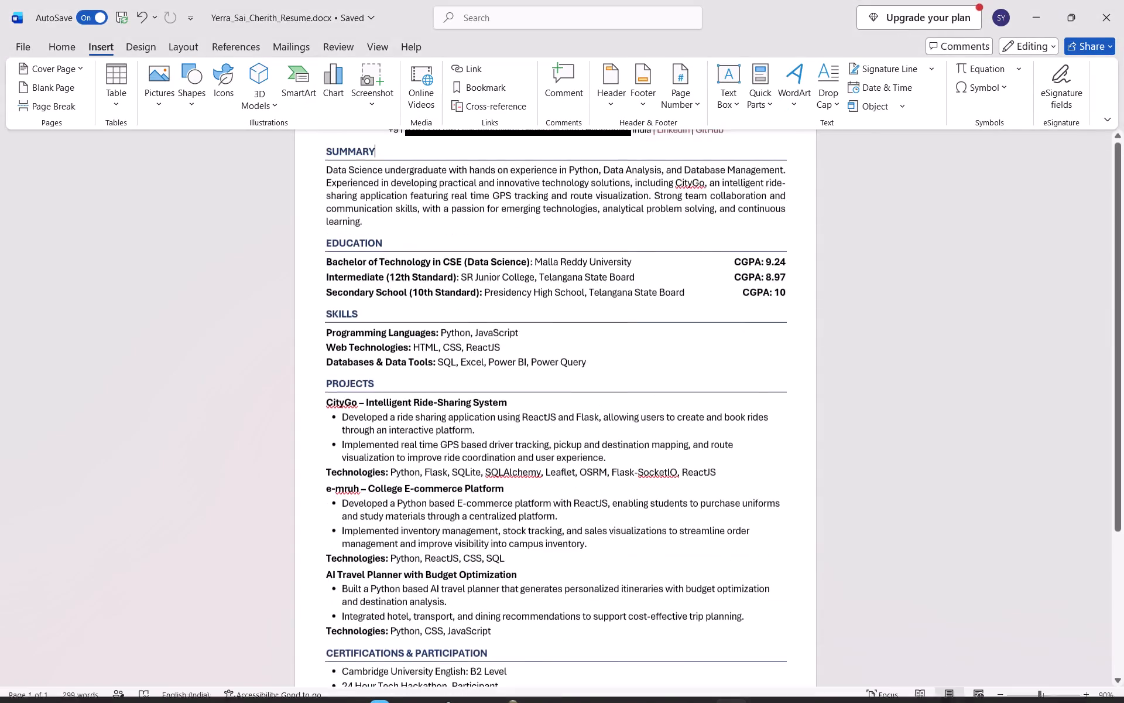
scroll(714, 357, "up", 3)
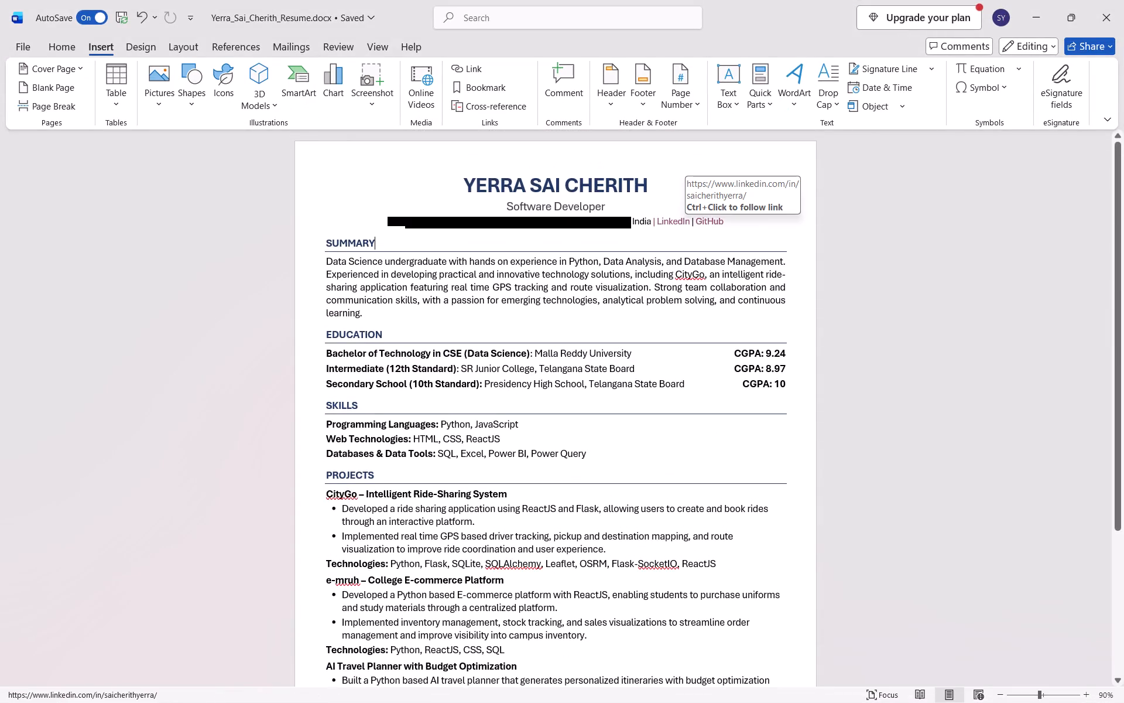
double_click(677, 221)
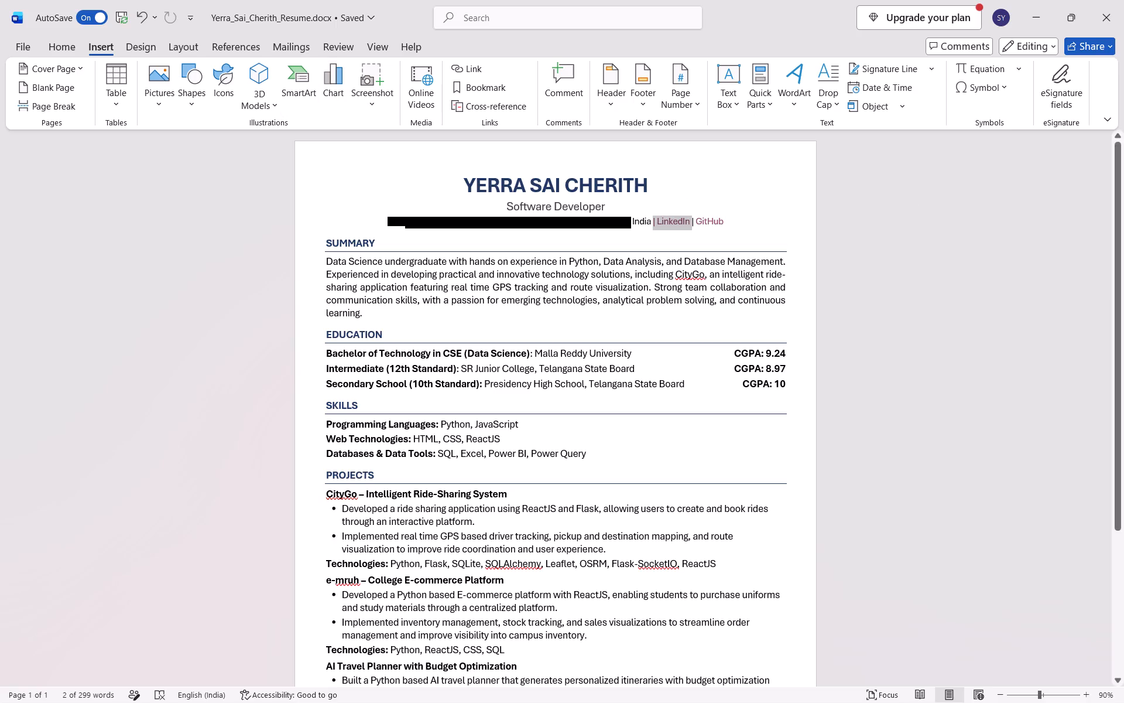
left_click(544, 206)
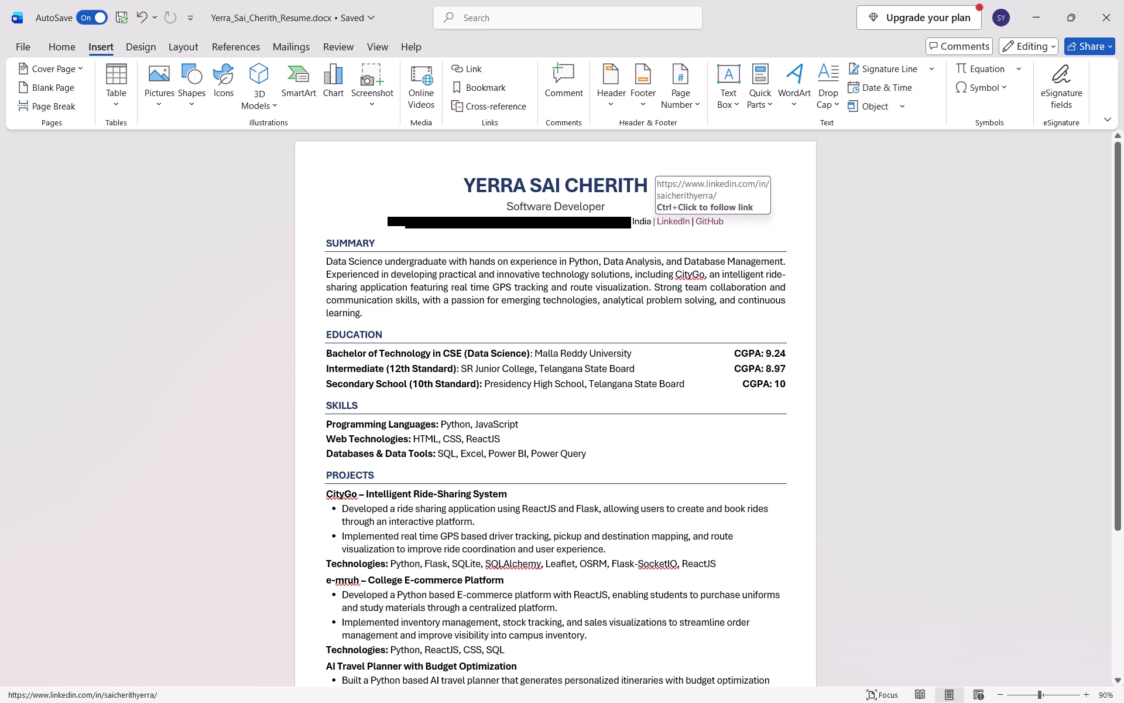
left_click_drag(656, 220, 686, 224)
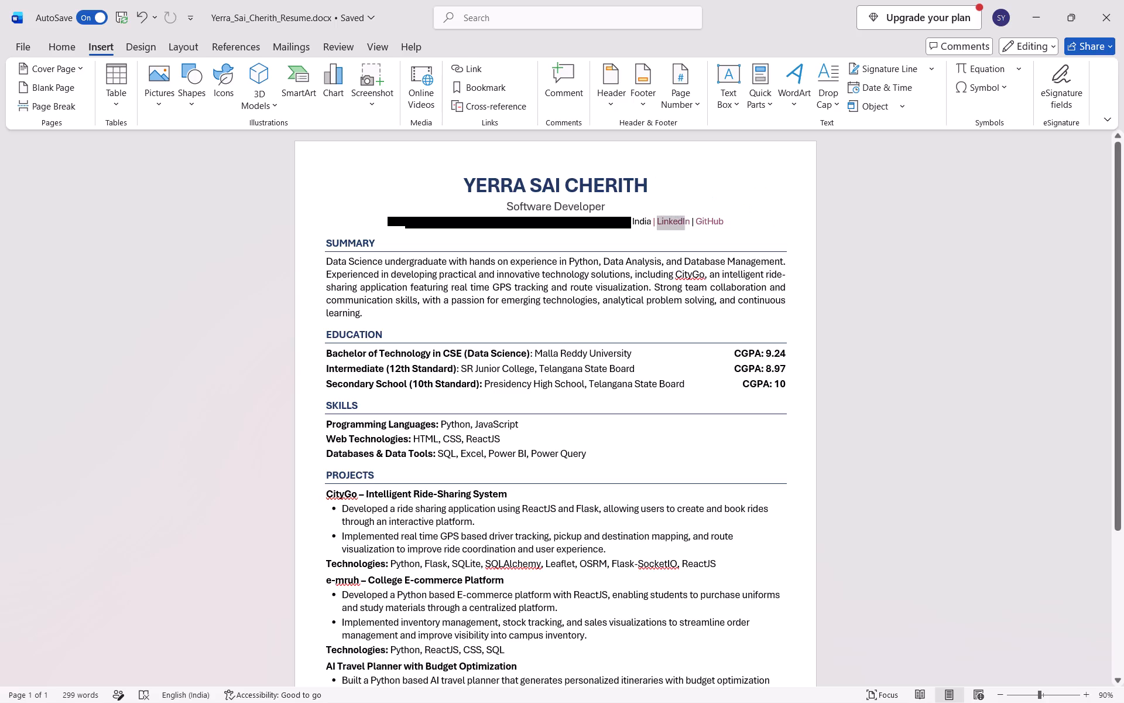
left_click_drag(686, 224, 688, 224)
key("ctrl+k")
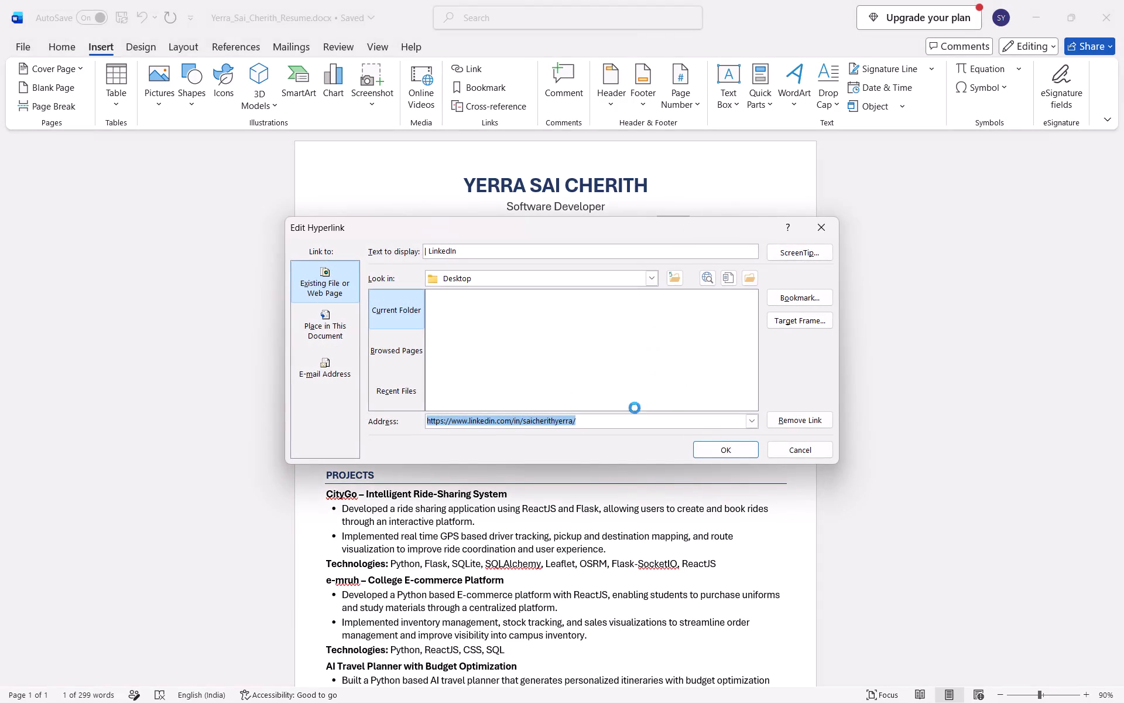
left_click(615, 421)
key("space")
key("BackSpace")
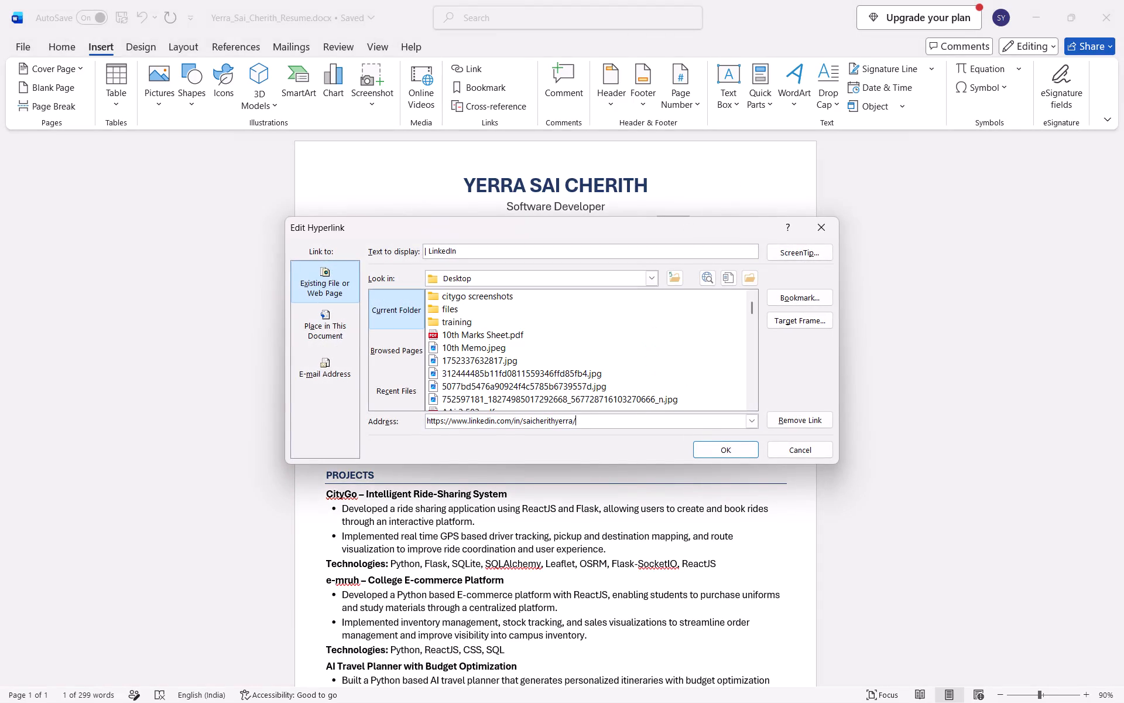
left_click(736, 452)
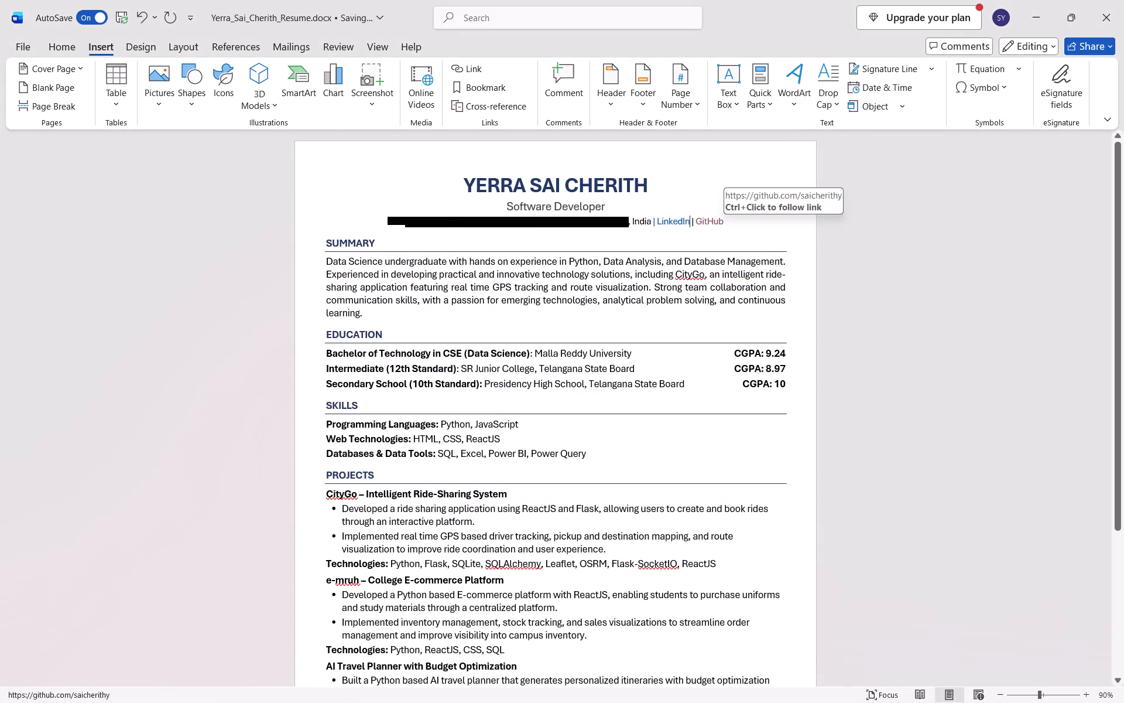
Reapply the GitHub hyperlink in the contact line, keeping its display text and current profile address.
left_click(711, 219)
double_click(711, 219)
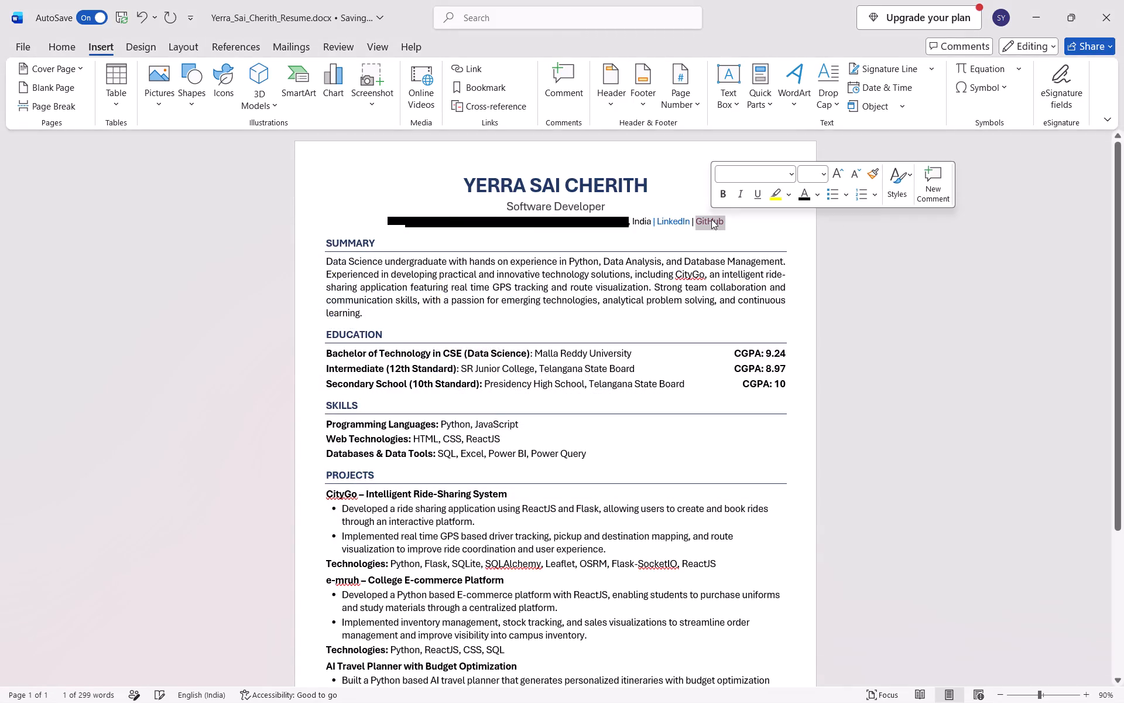
key("ctrl+k")
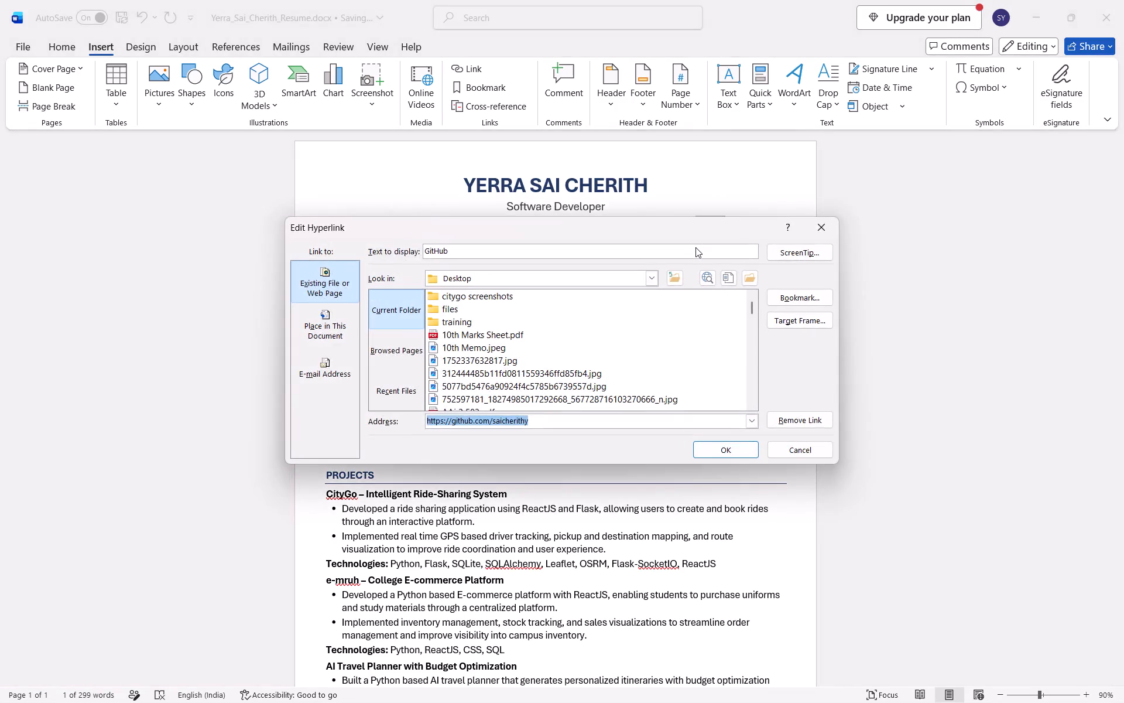
left_click(707, 449)
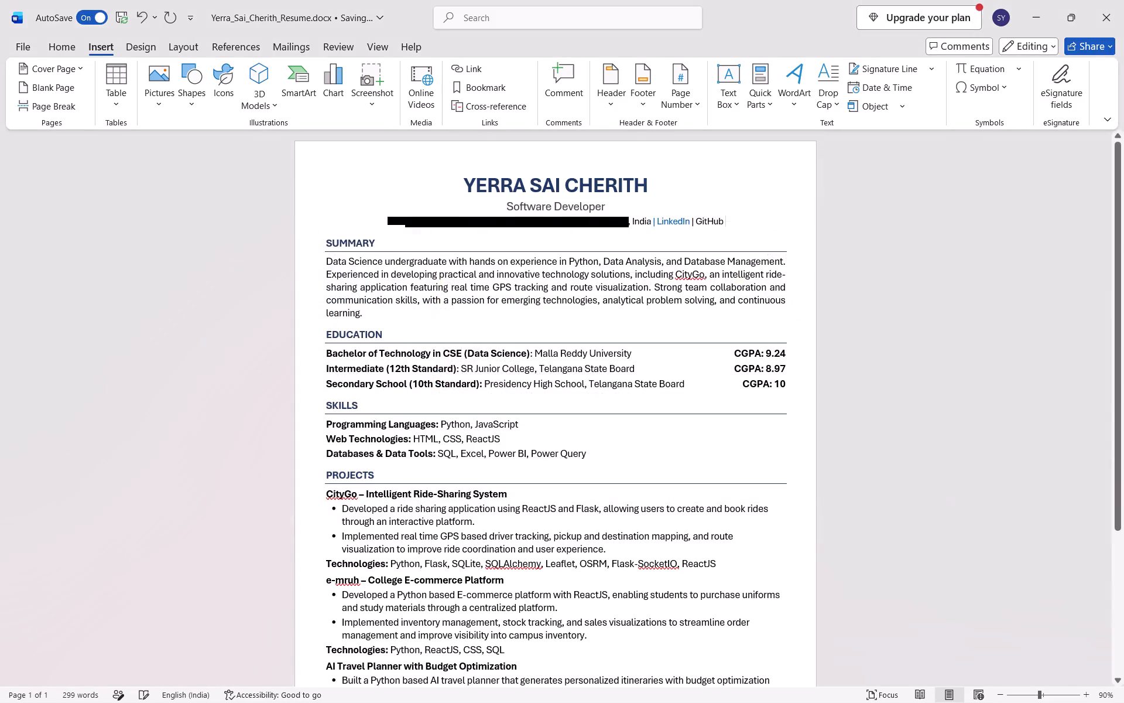
double_click(718, 219)
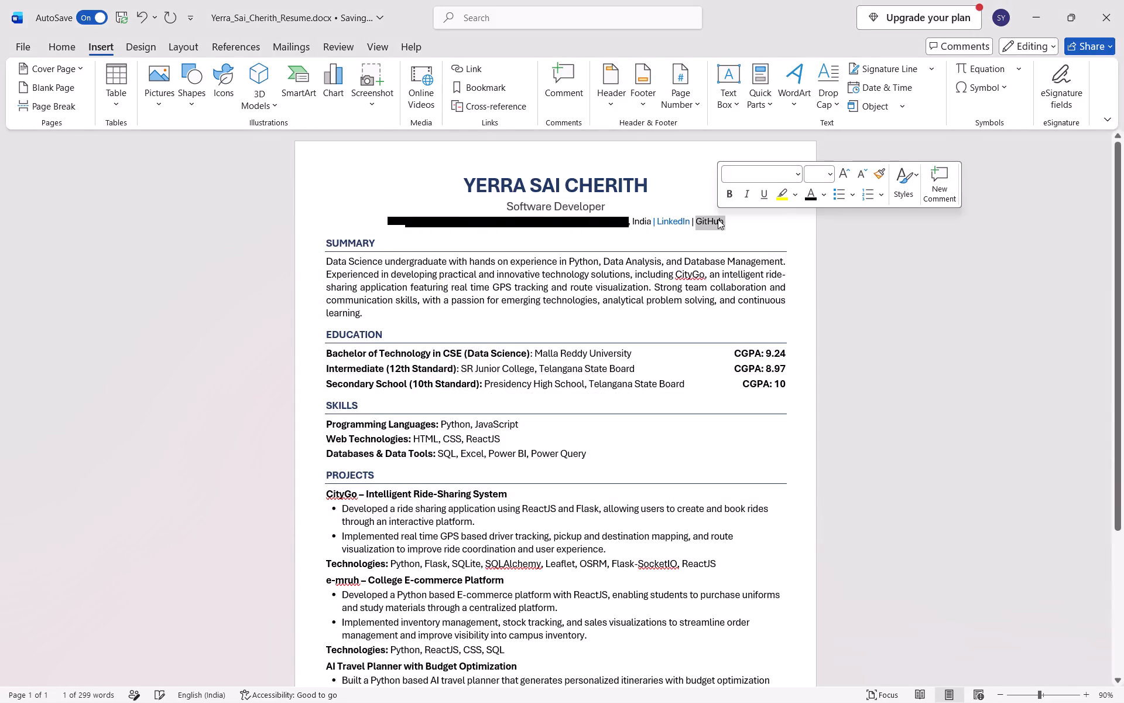
key("ctrl+k")
left_click(569, 421)
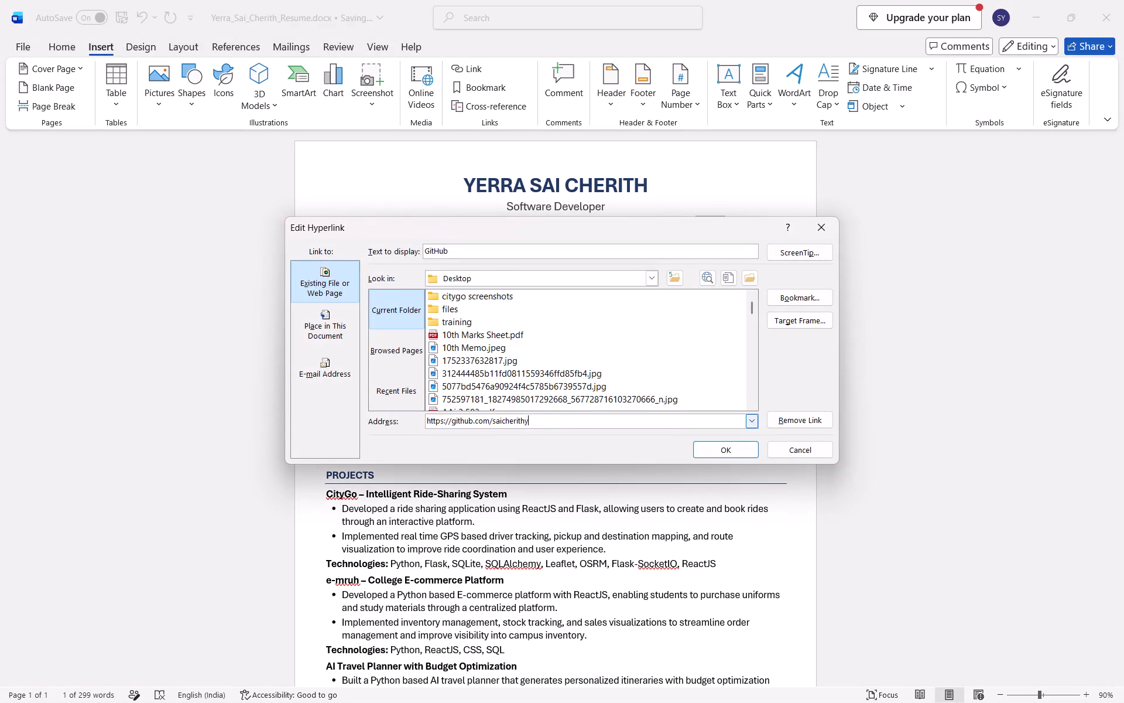
key("BackSpace")
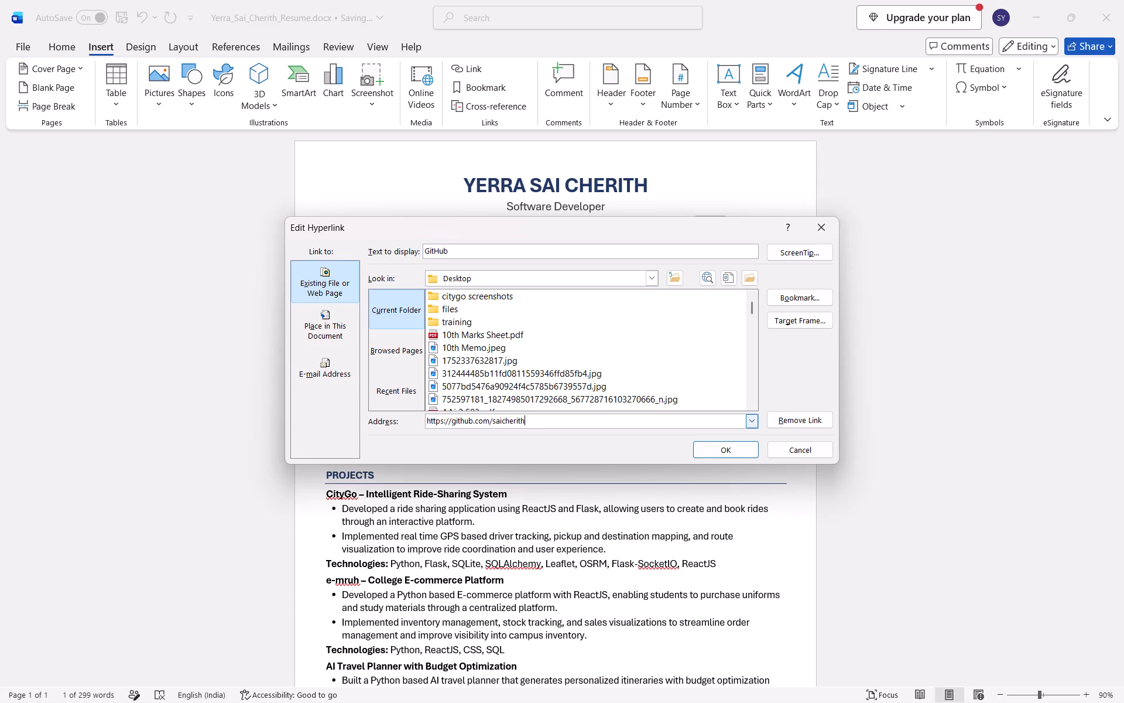
key("ctrl+z")
left_click(735, 444)
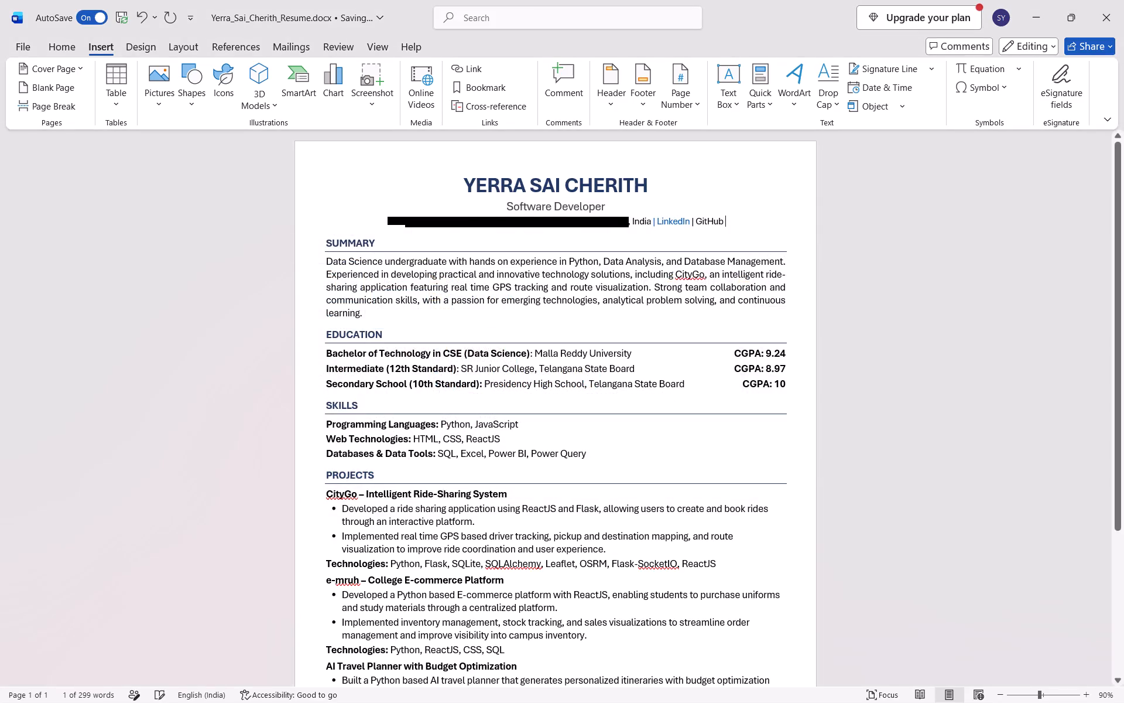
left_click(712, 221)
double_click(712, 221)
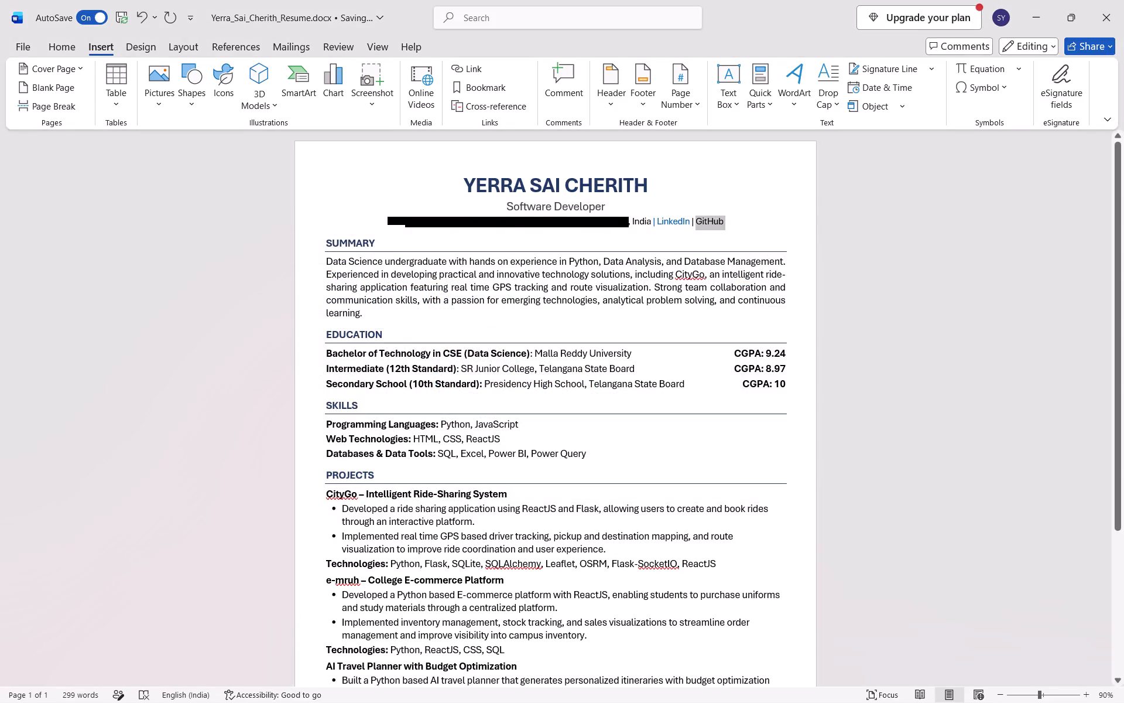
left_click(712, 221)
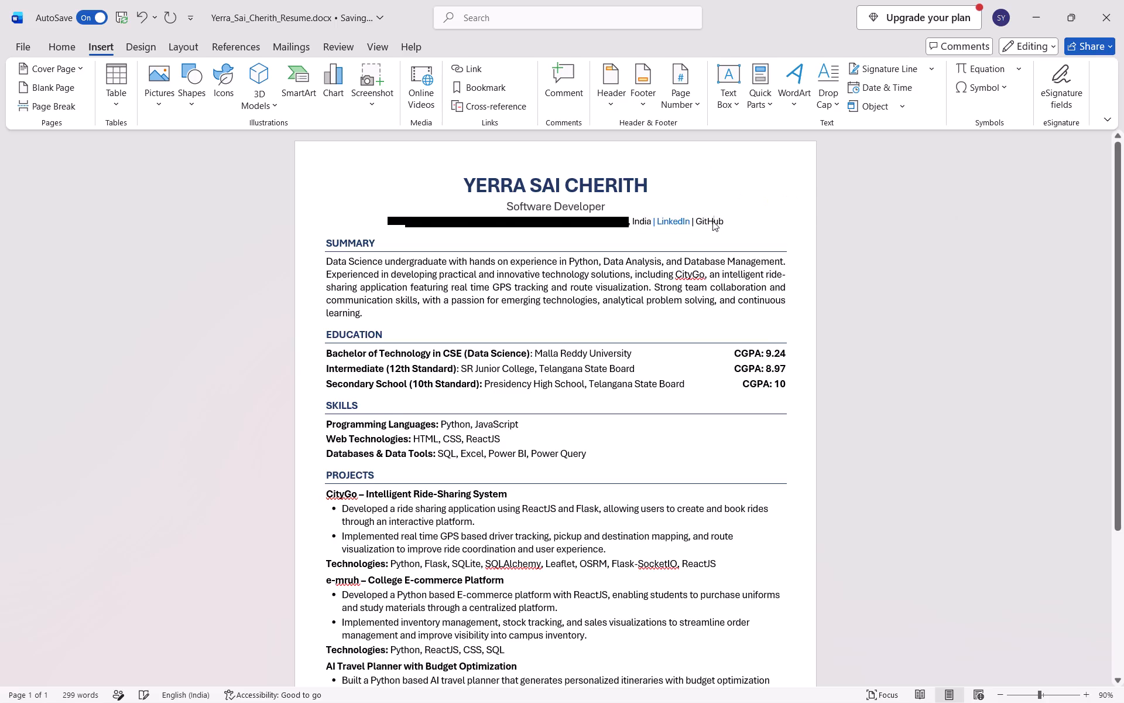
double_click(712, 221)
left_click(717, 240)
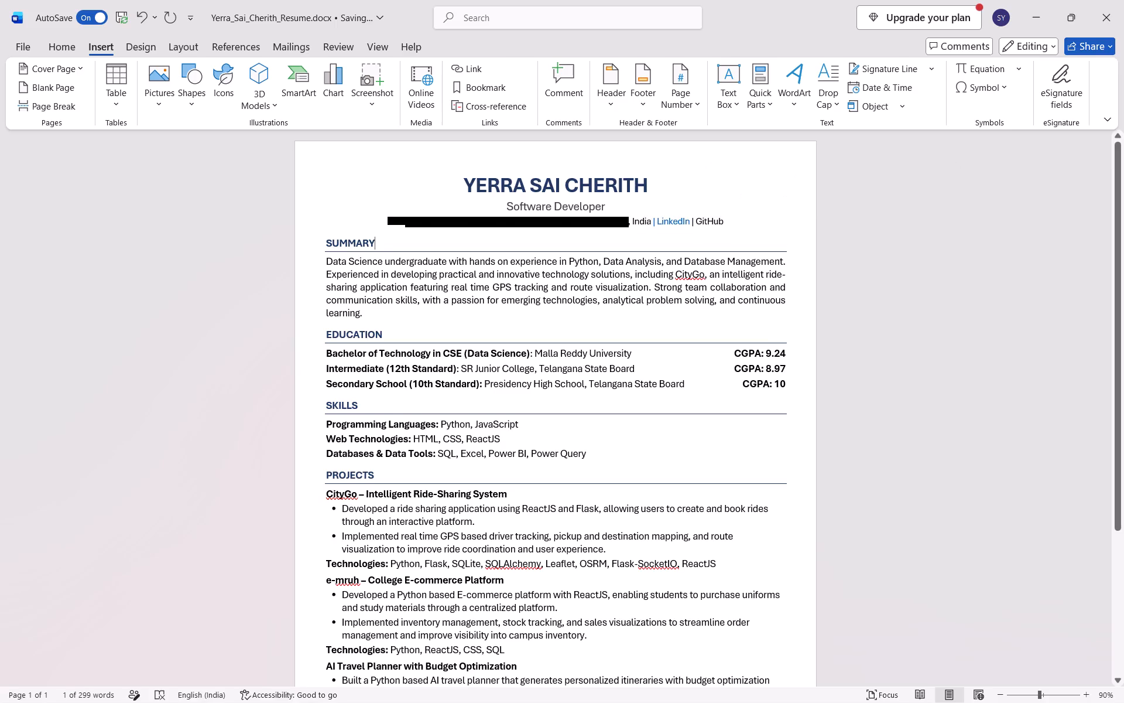
Save the resume document.
key("ctrl+s")
Print the resume with Microsoft Print to PDF, replacing the existing resume PDF of the same name on the Desktop.
key("ctrl+p")
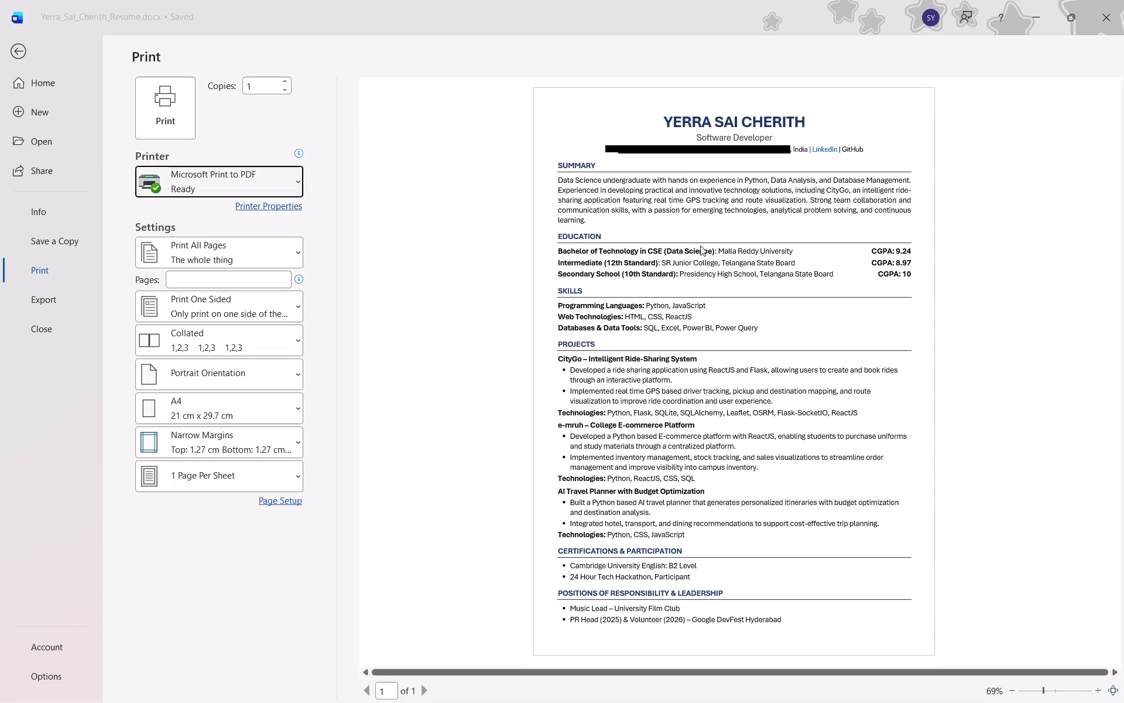
left_click(171, 111)
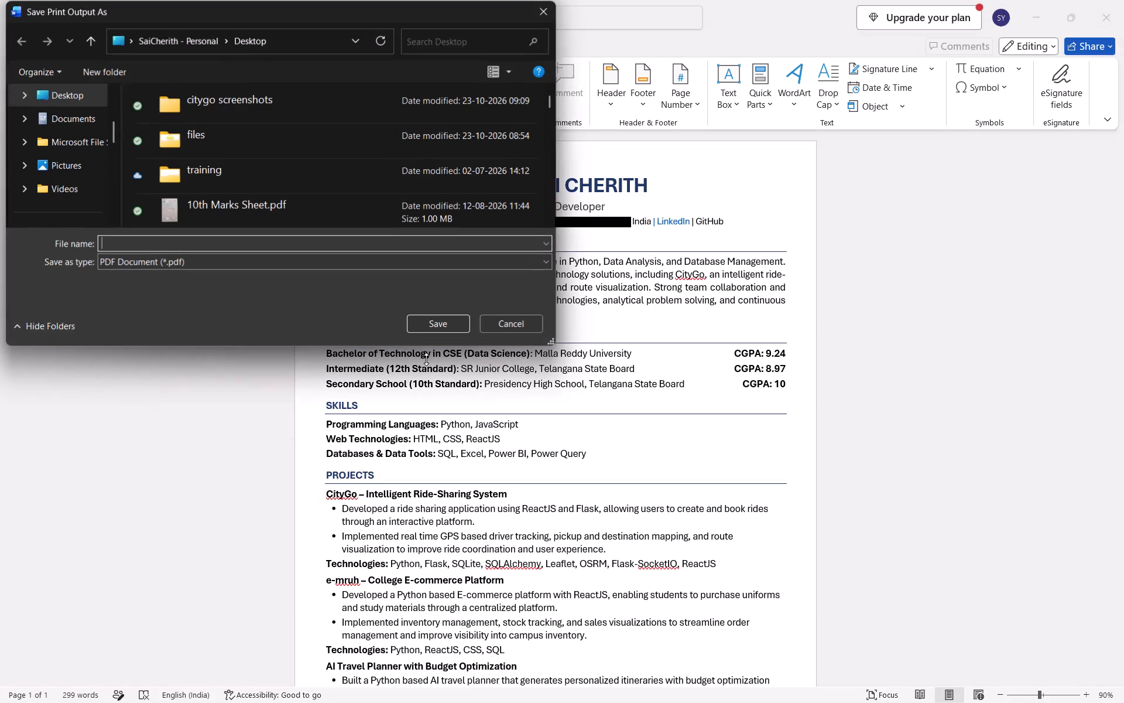
type("yer")
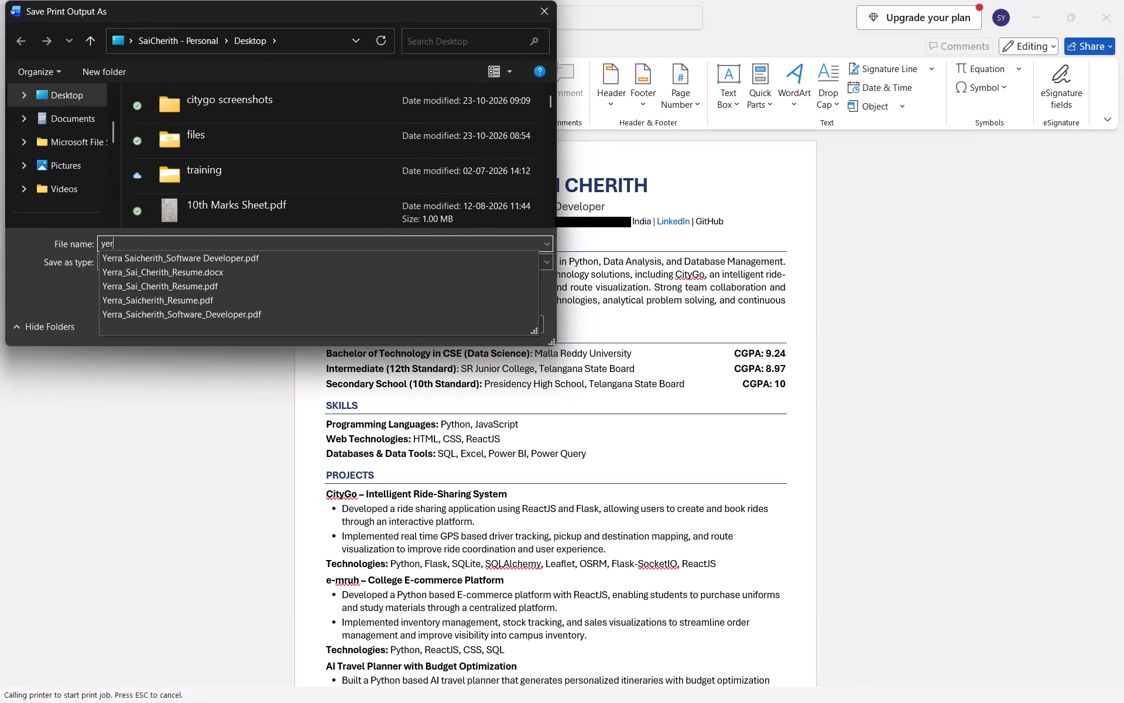
key("Down")
key("Down")
key("Down")
key("Return")
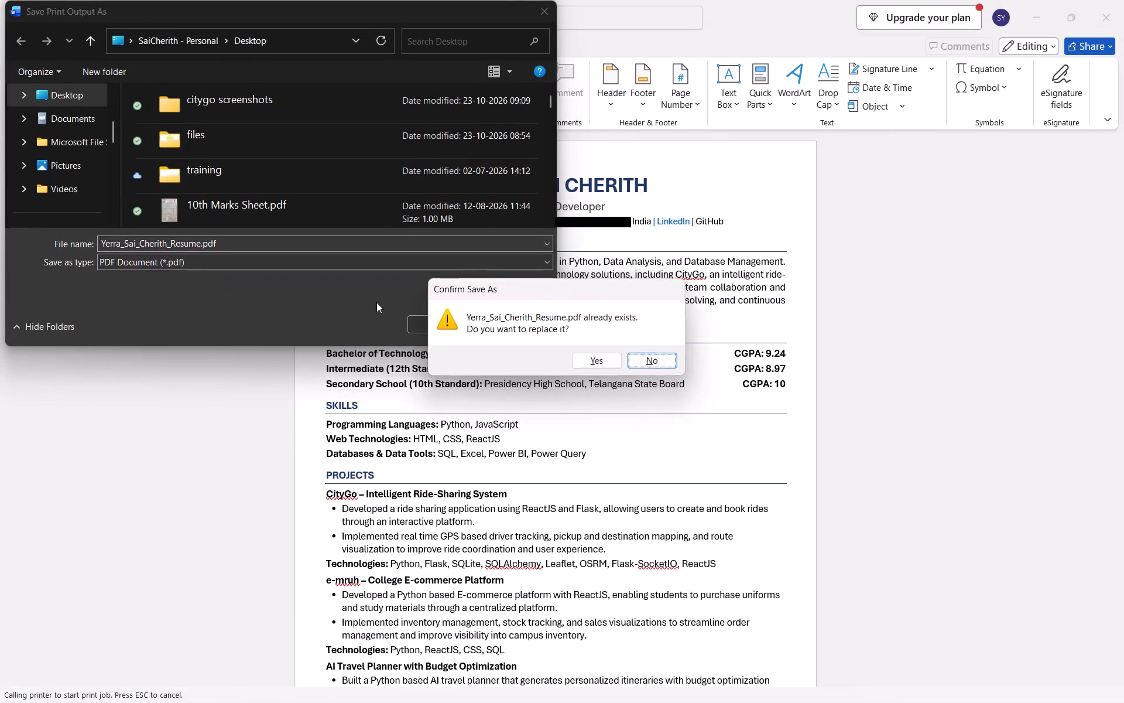
left_click(605, 367)
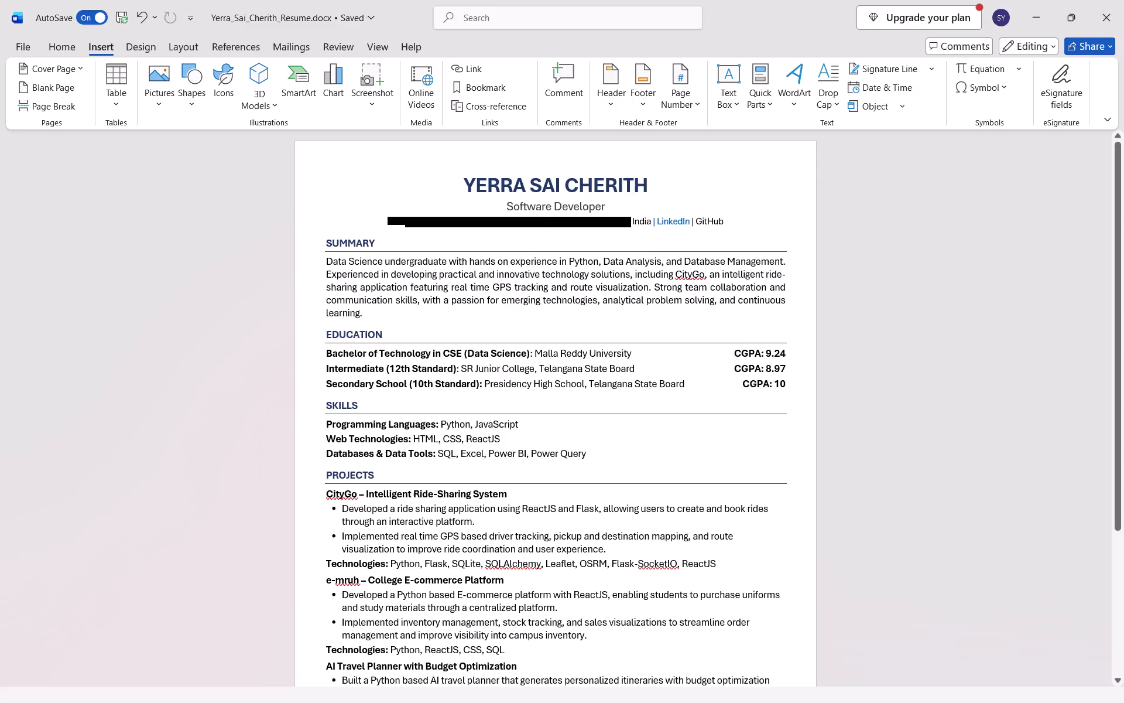
Open the newly printed resume PDF from the Desktop and test the LinkedIn and GitHub links in its contact line.
key("alt+Tab")
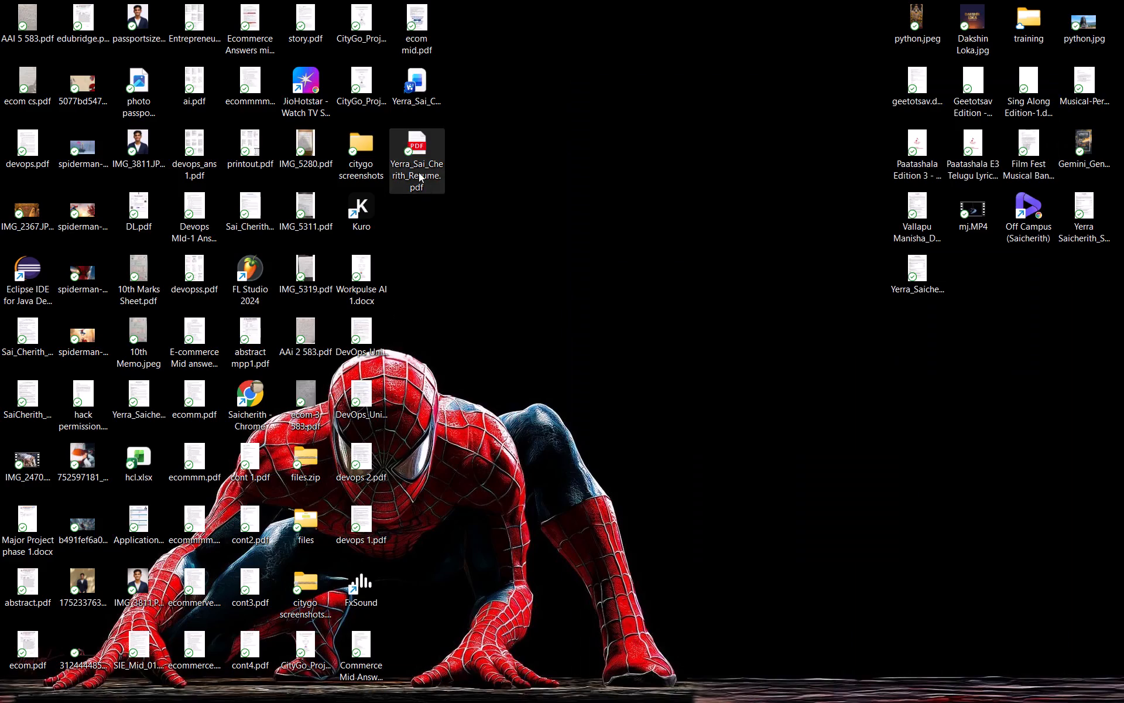
double_click(419, 172)
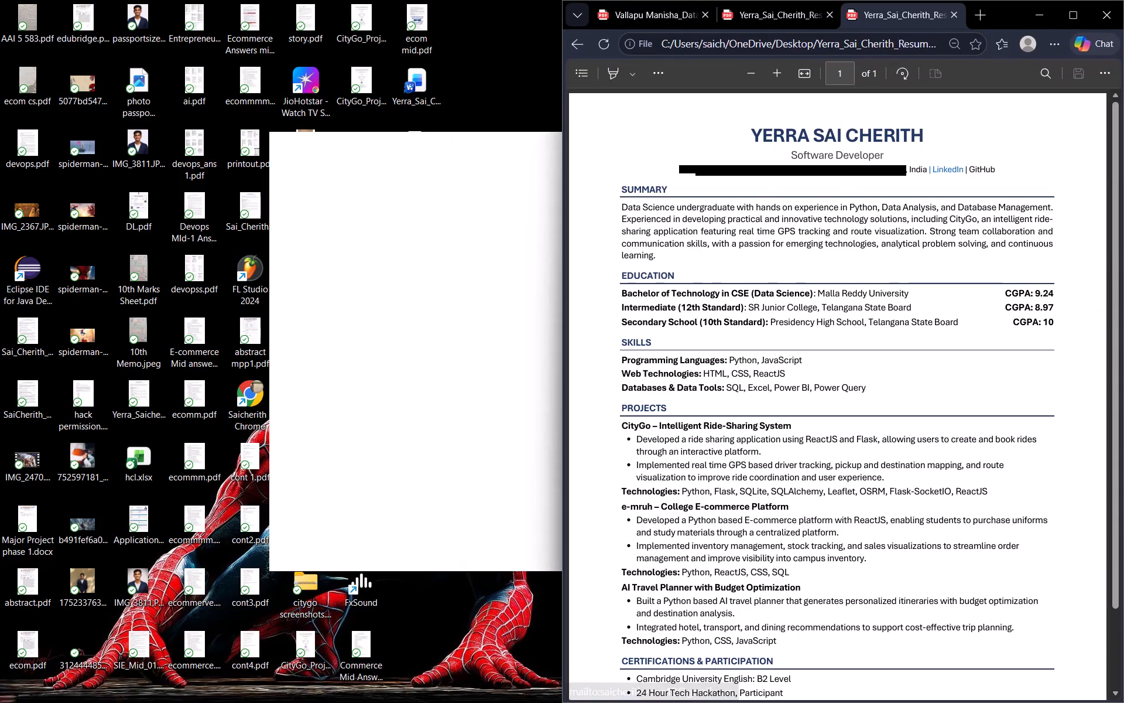
key("ctrl+Return")
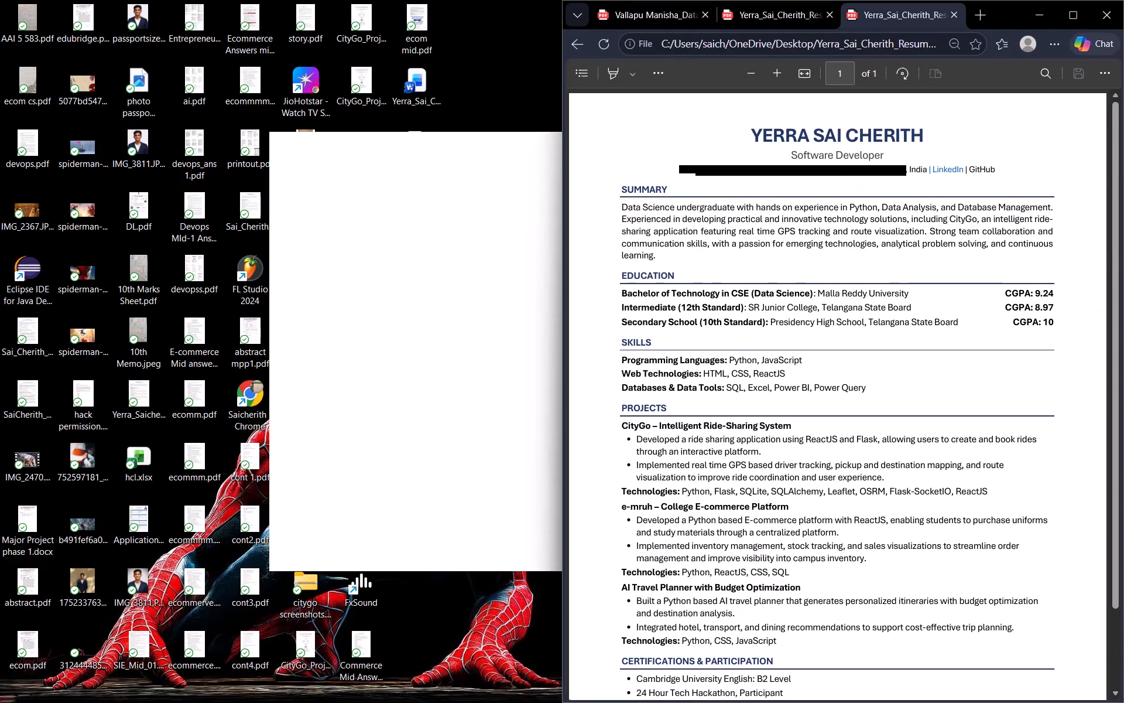
left_click(945, 172, "ctrl")
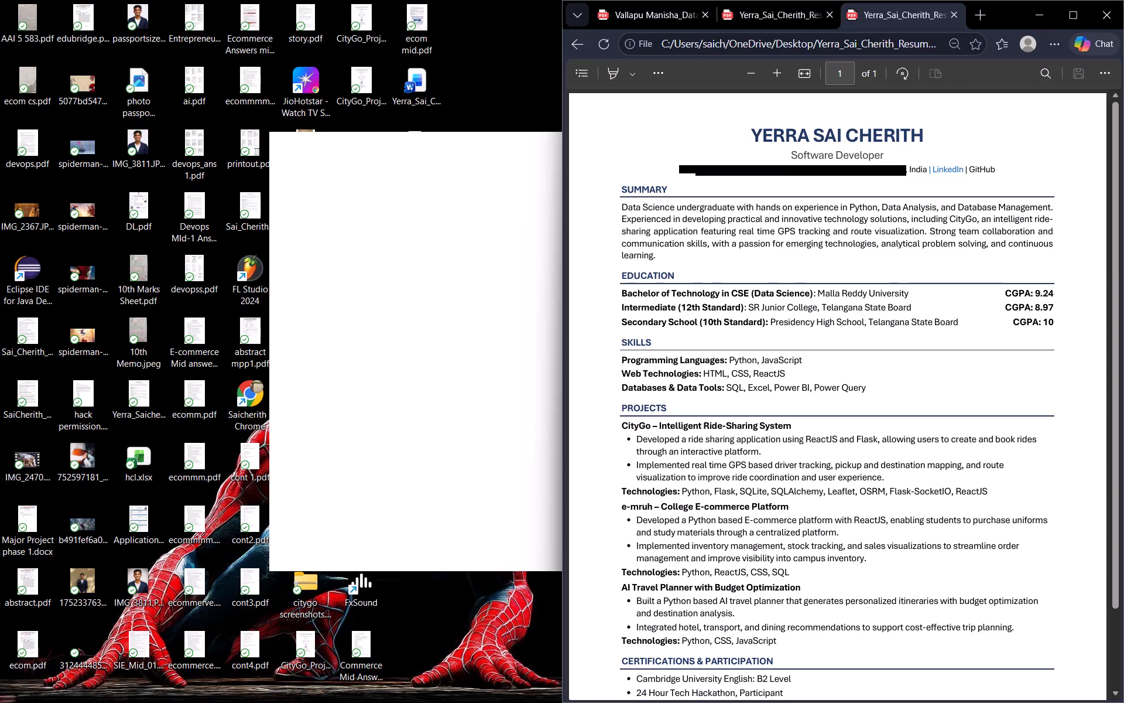
double_click(954, 169)
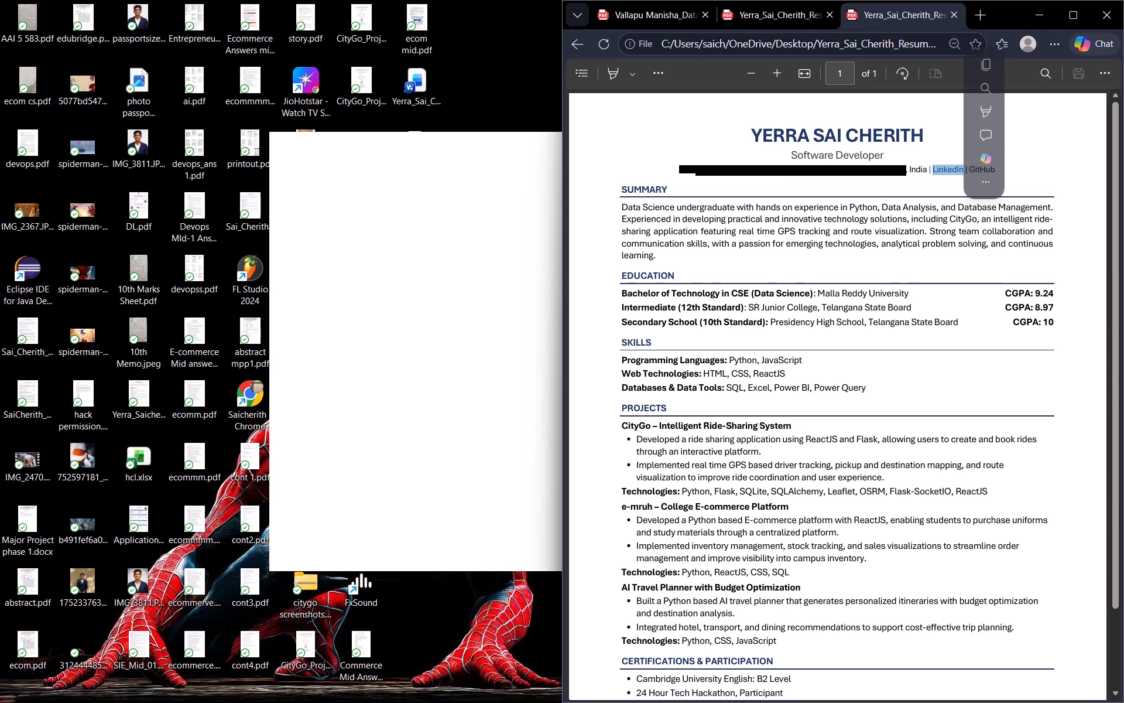
left_click(940, 197)
double_click(983, 168)
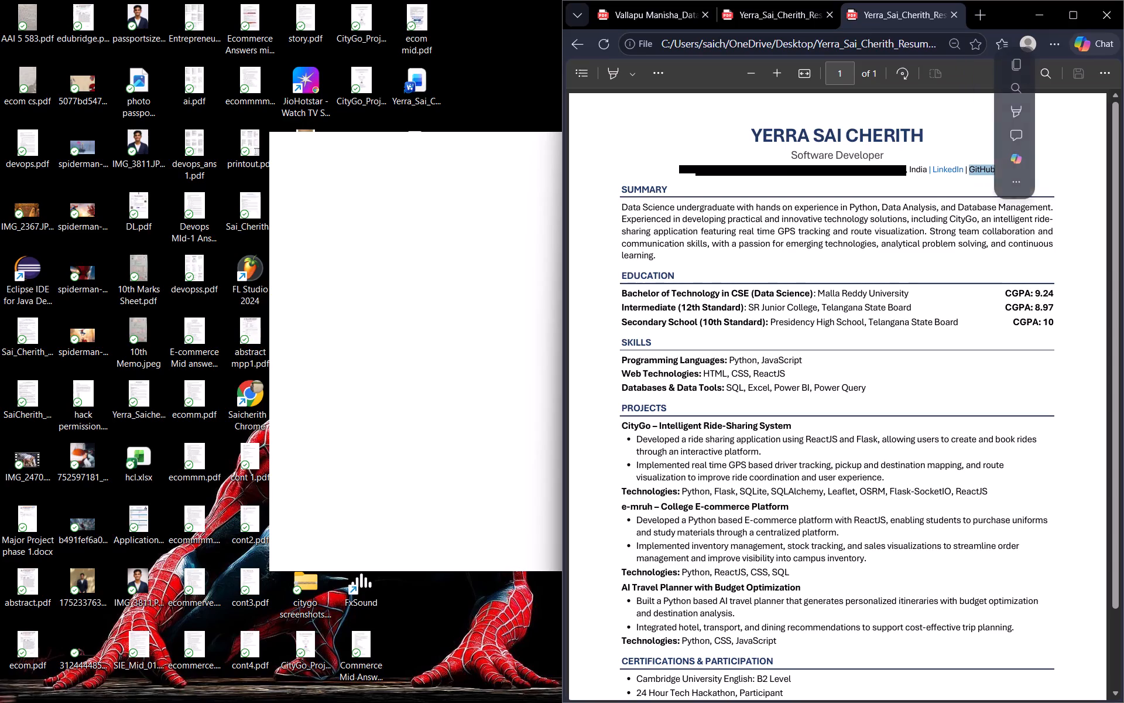
Test the GitHub link in the contact line of the printed resume PDF again.
left_click(983, 168)
left_click(968, 170)
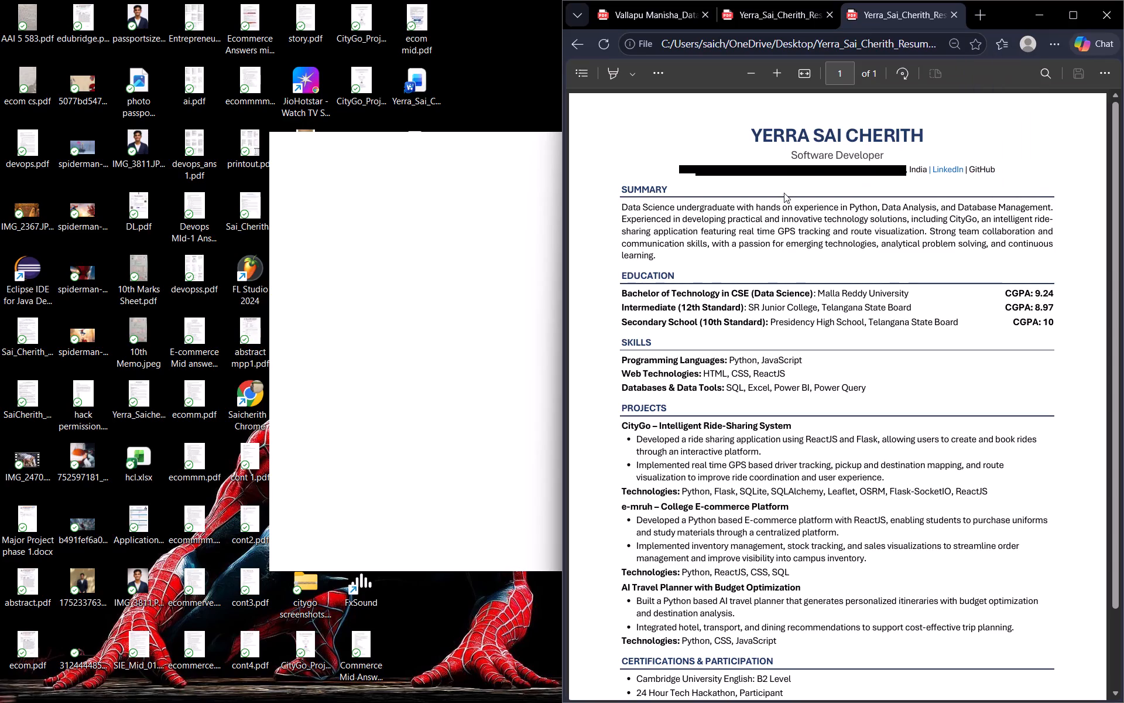
Switch to the resume document in Word and reapply the GitHub hyperlink in the contact line, keeping its display text and address.
key("alt+Tab")
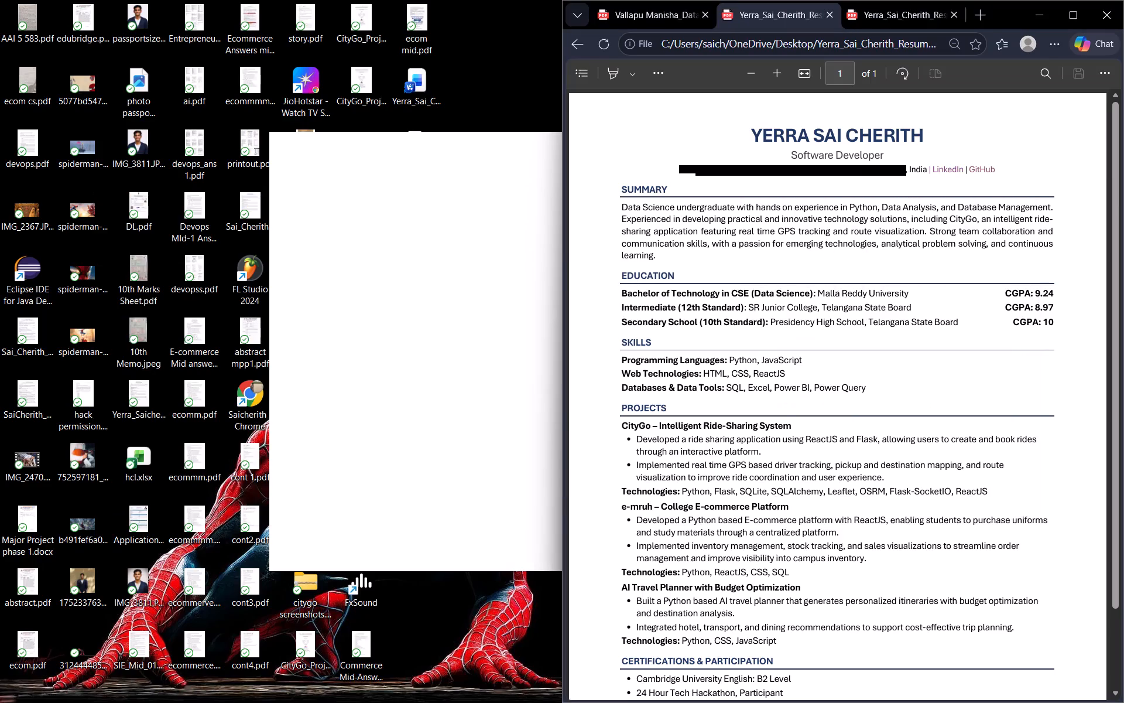
key("alt+Tab")
key("alt+Tab")
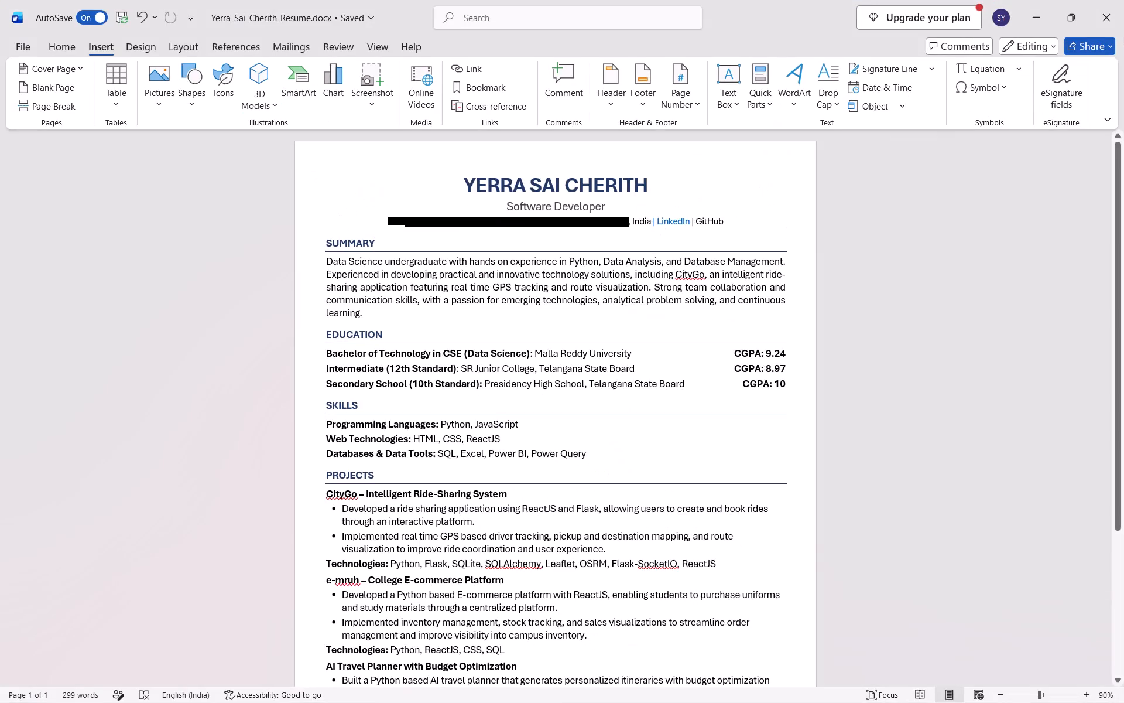
left_click(678, 190)
left_click_drag(673, 219, 696, 240)
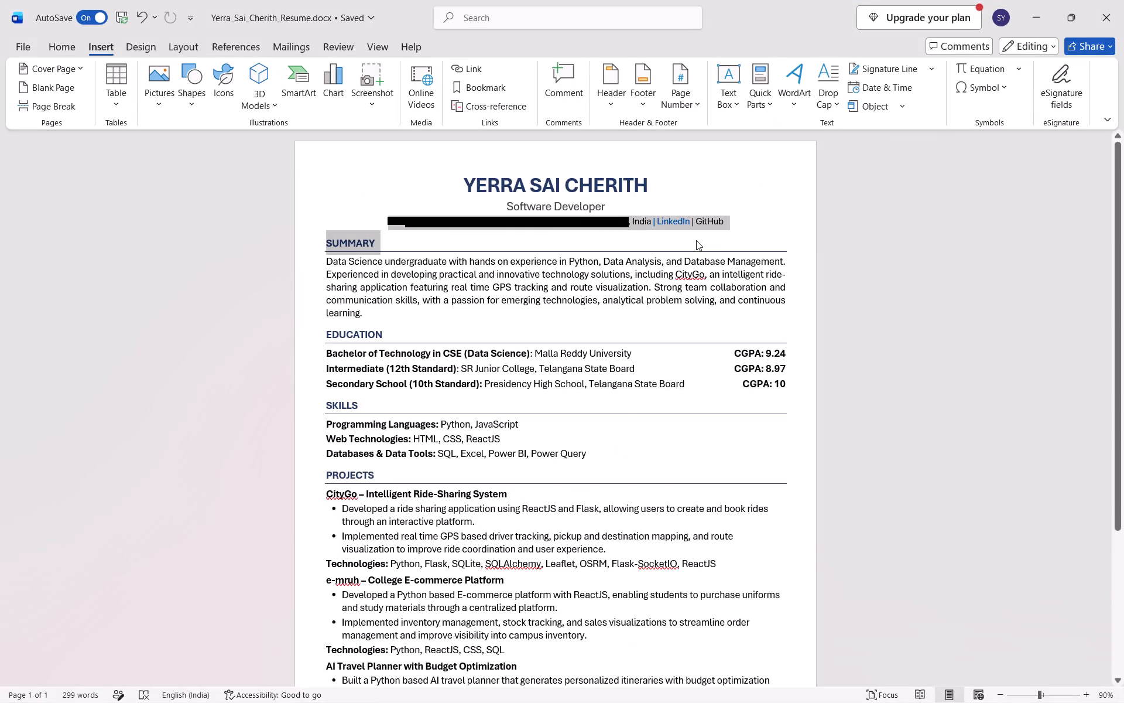
left_click_drag(696, 240, 681, 241)
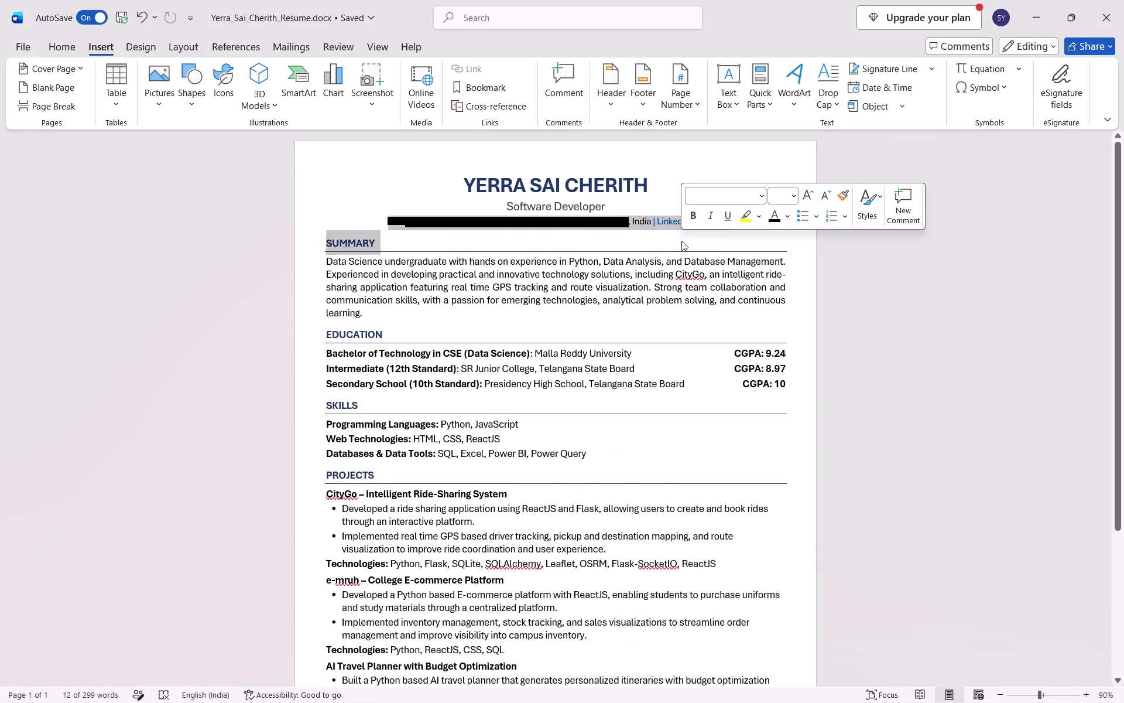
left_click(673, 240)
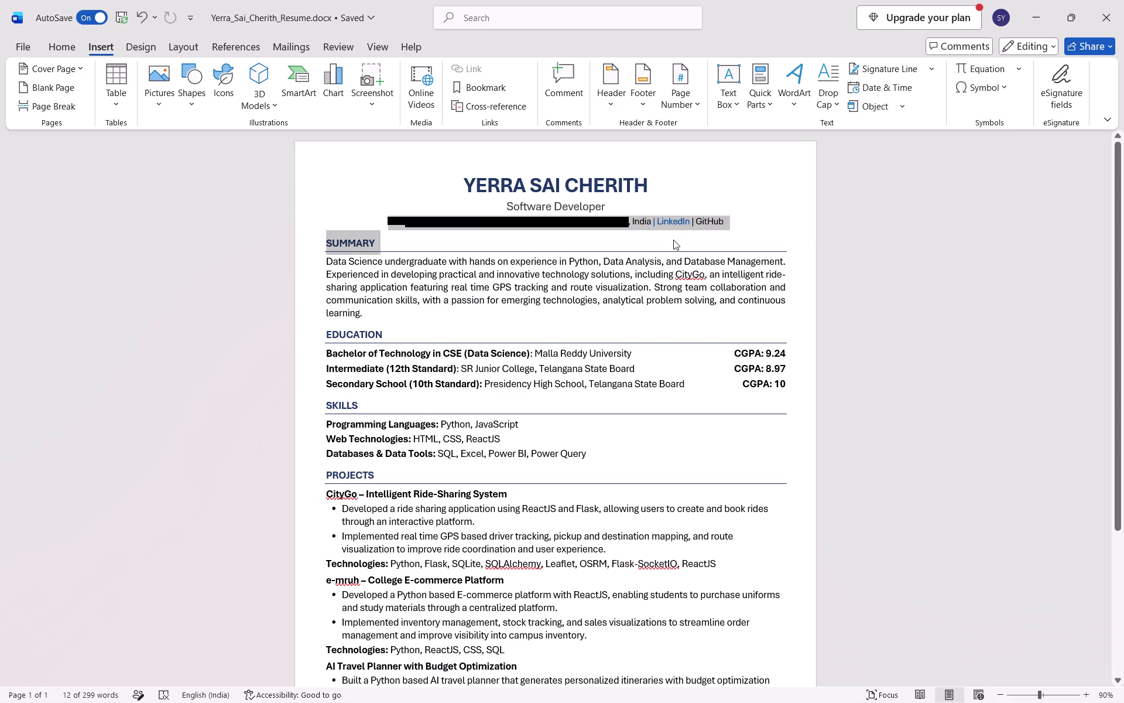
left_click(671, 223)
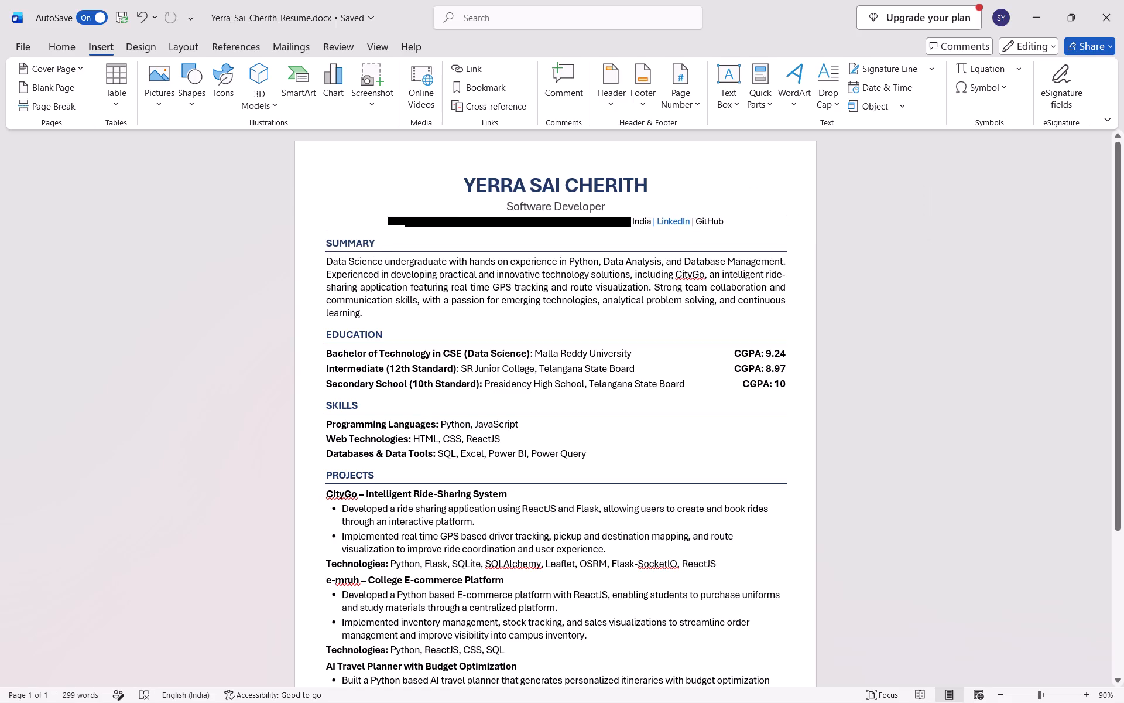
left_click(714, 220)
double_click(714, 220)
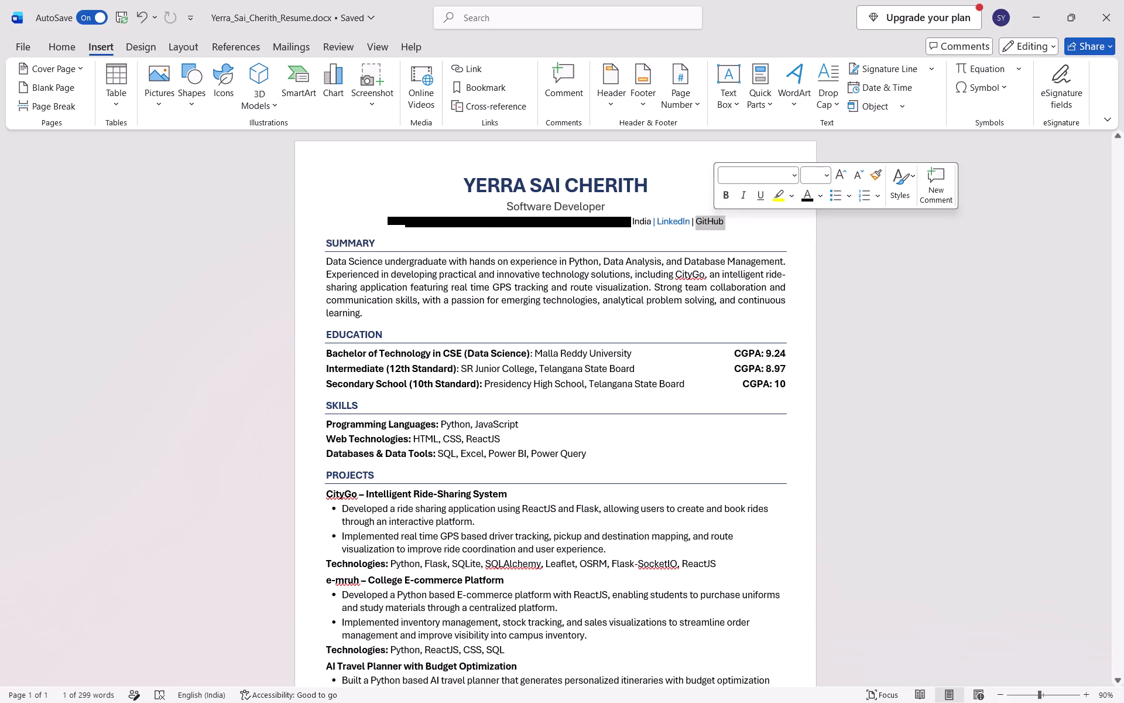
left_click(466, 67)
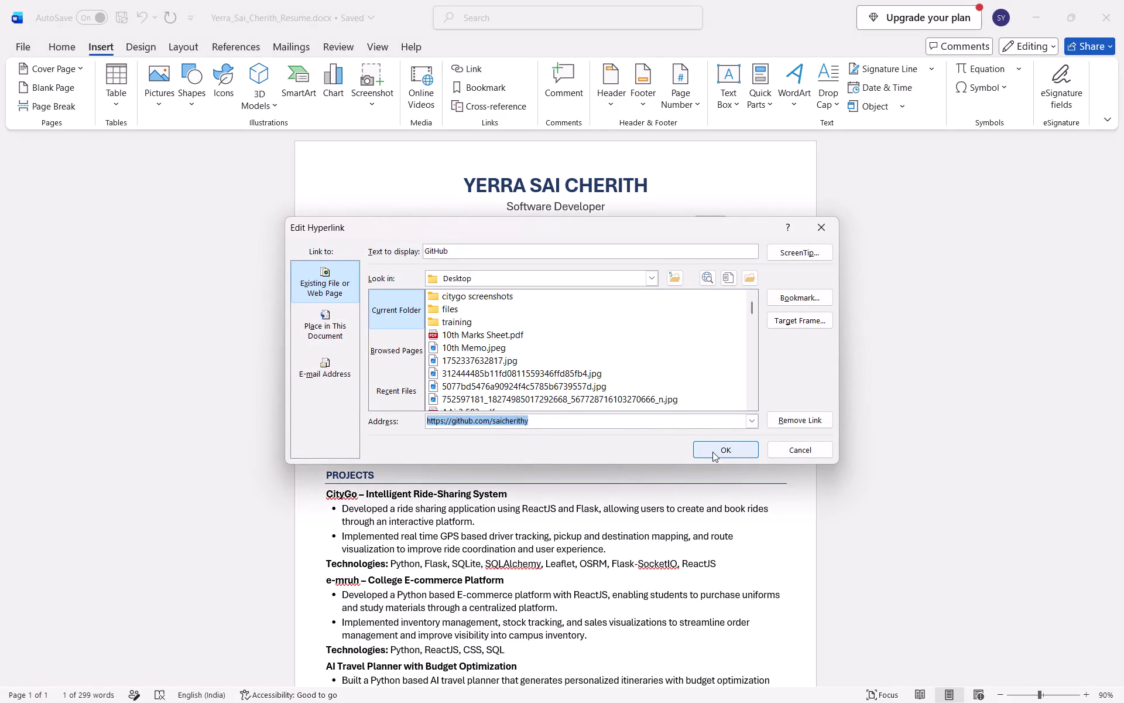
left_click(712, 452)
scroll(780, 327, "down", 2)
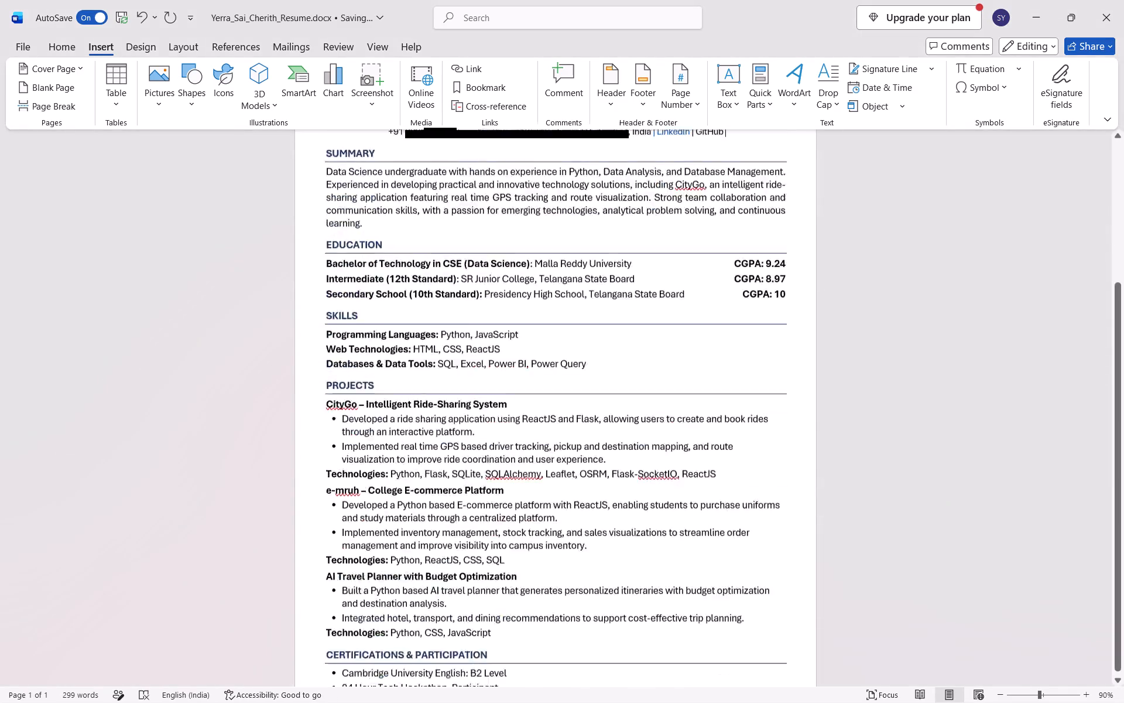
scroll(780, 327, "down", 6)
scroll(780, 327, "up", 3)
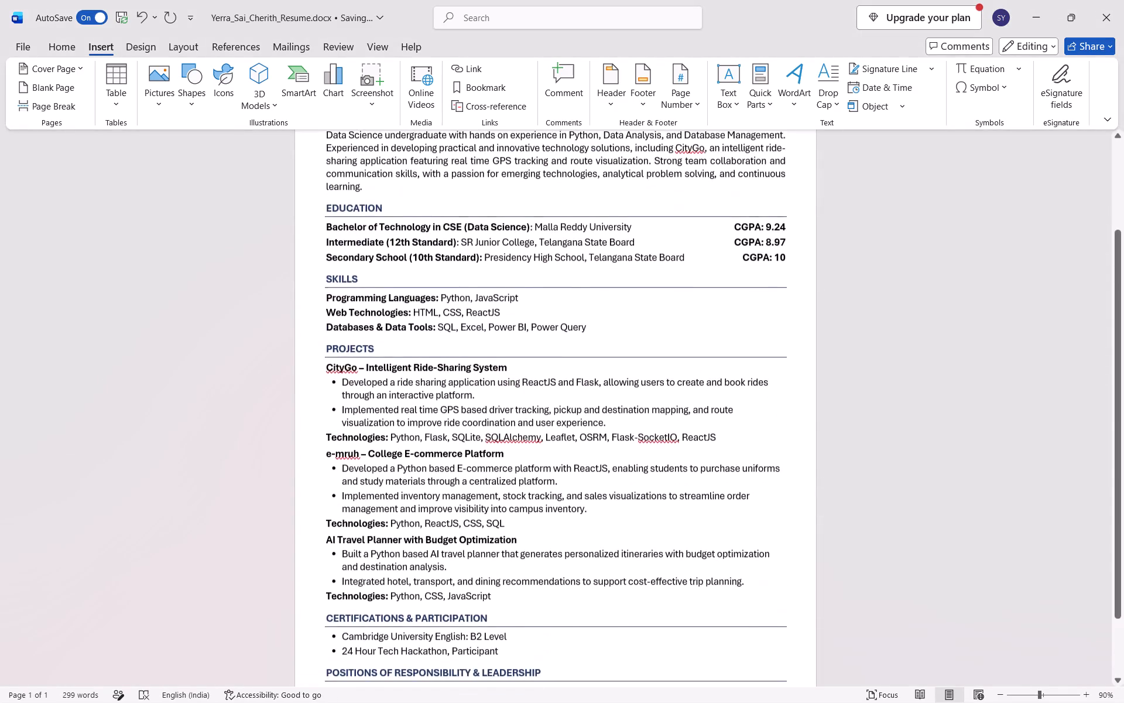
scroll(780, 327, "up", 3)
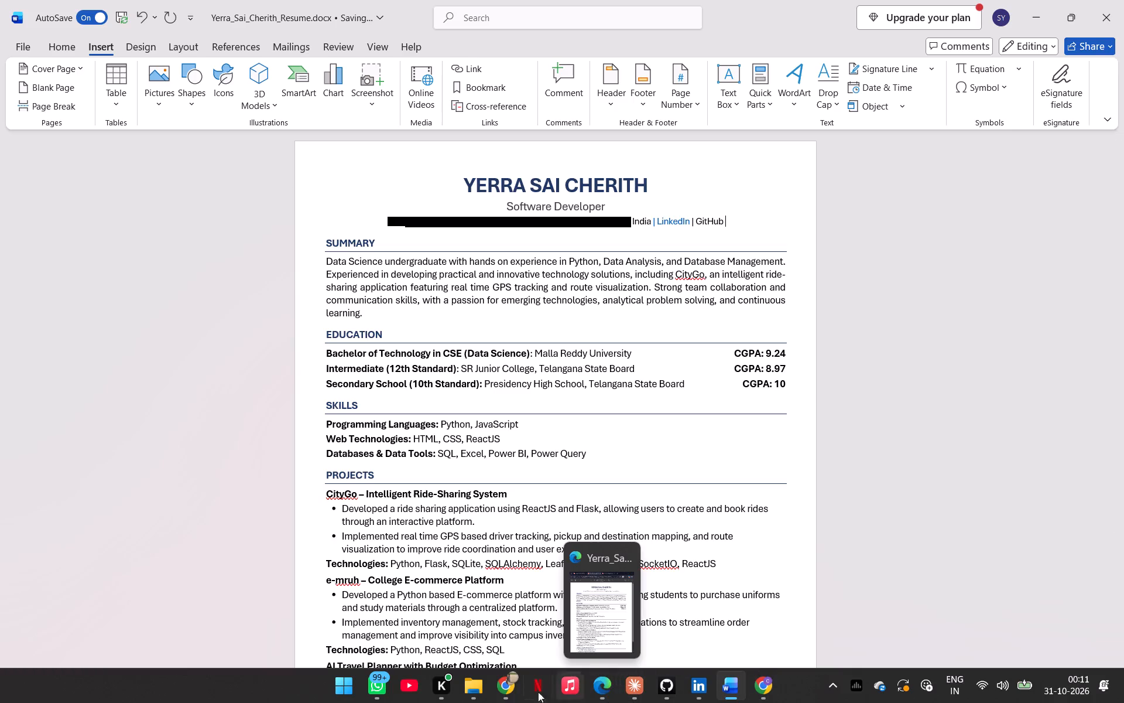
Switch to Chrome, search for flowcv in a new tab and open the FlowCV resume builder site.
left_click(506, 682)
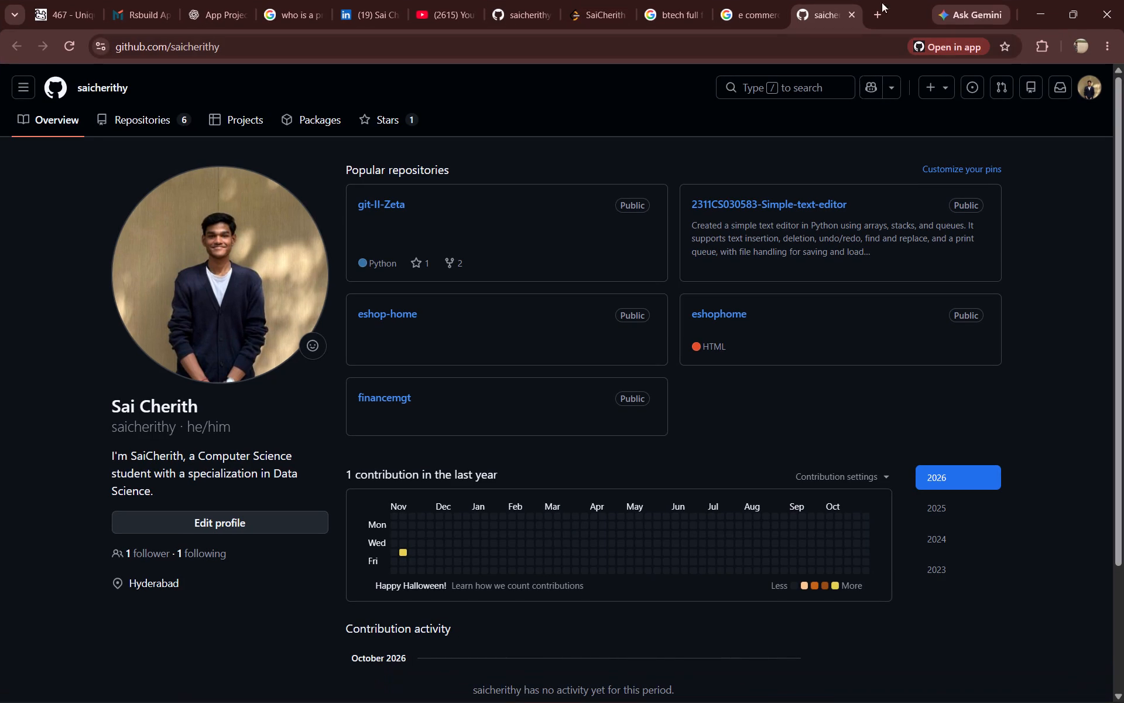
left_click(874, 9)
type("flow")
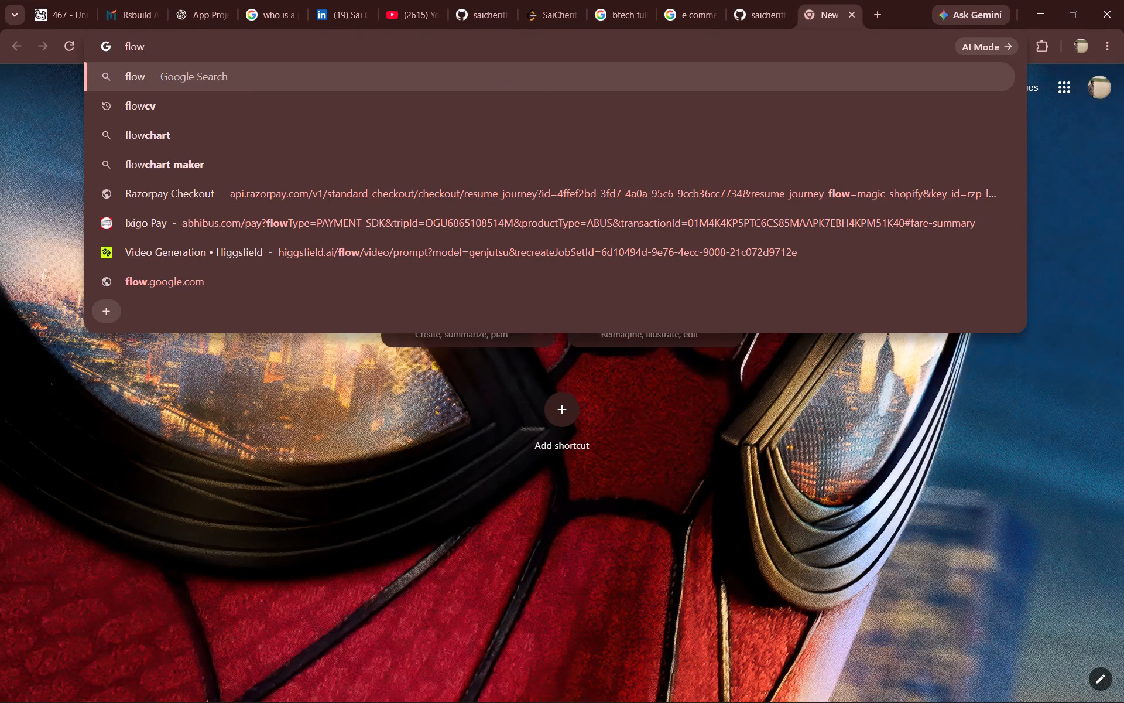
key("Down")
key("Return")
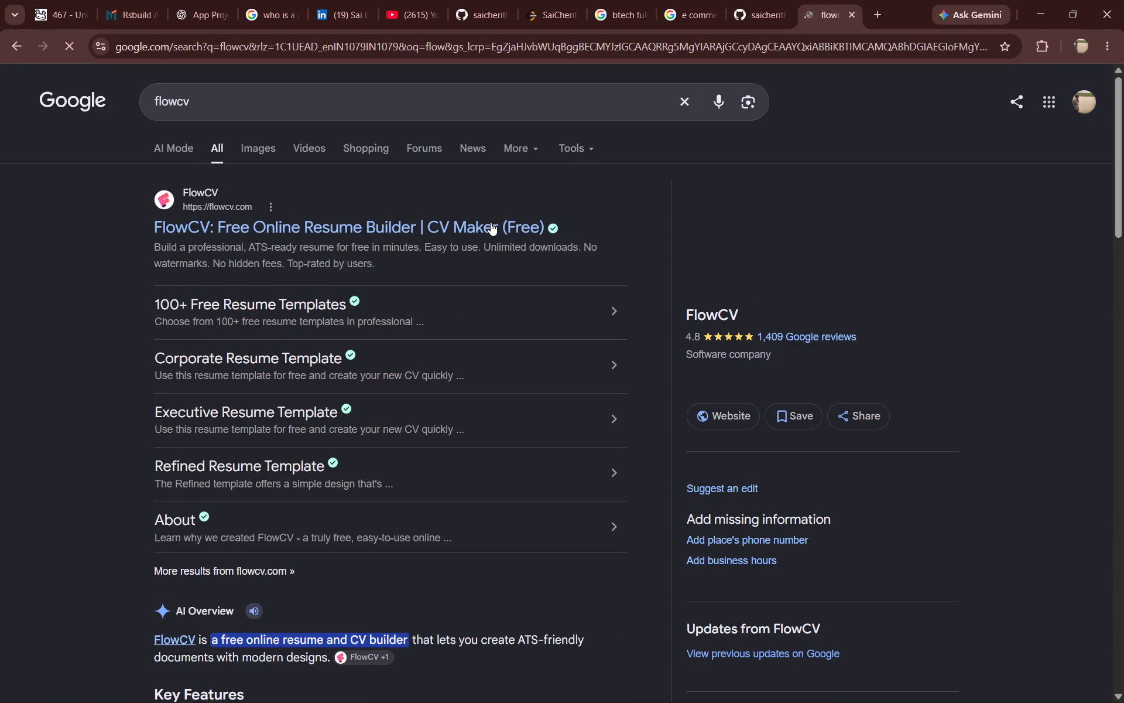
left_click(491, 223)
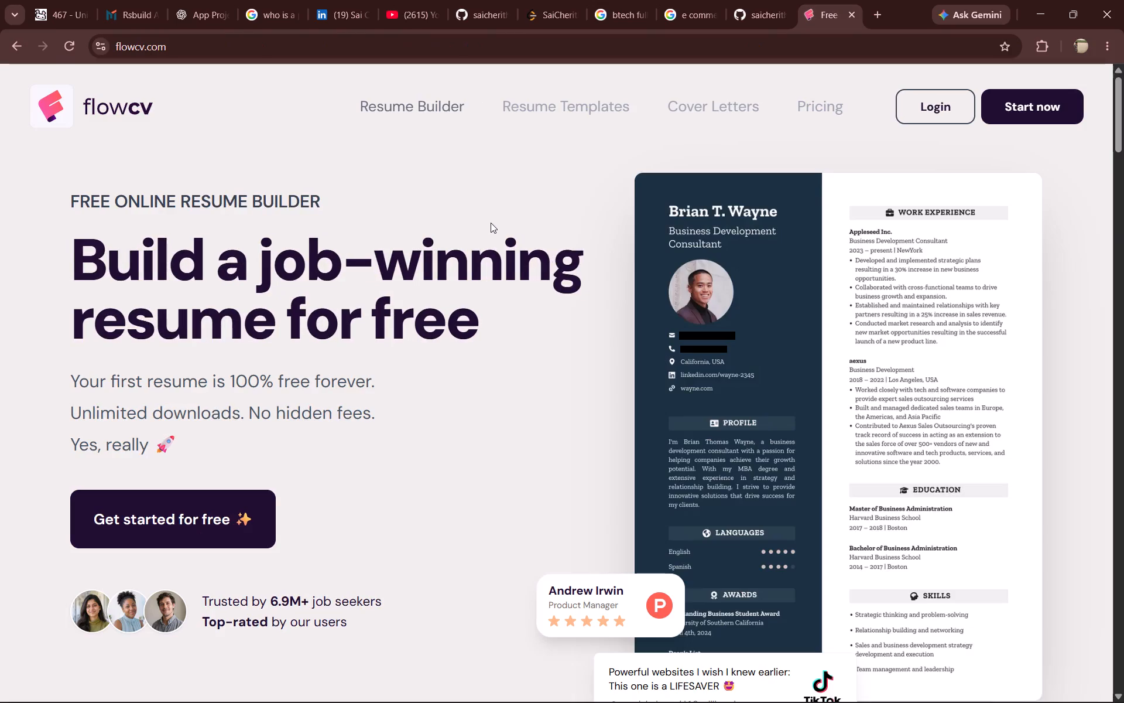
Start building a resume on FlowCV by importing the existing one, and begin the e-mail sign-up this requires.
left_click(1058, 93)
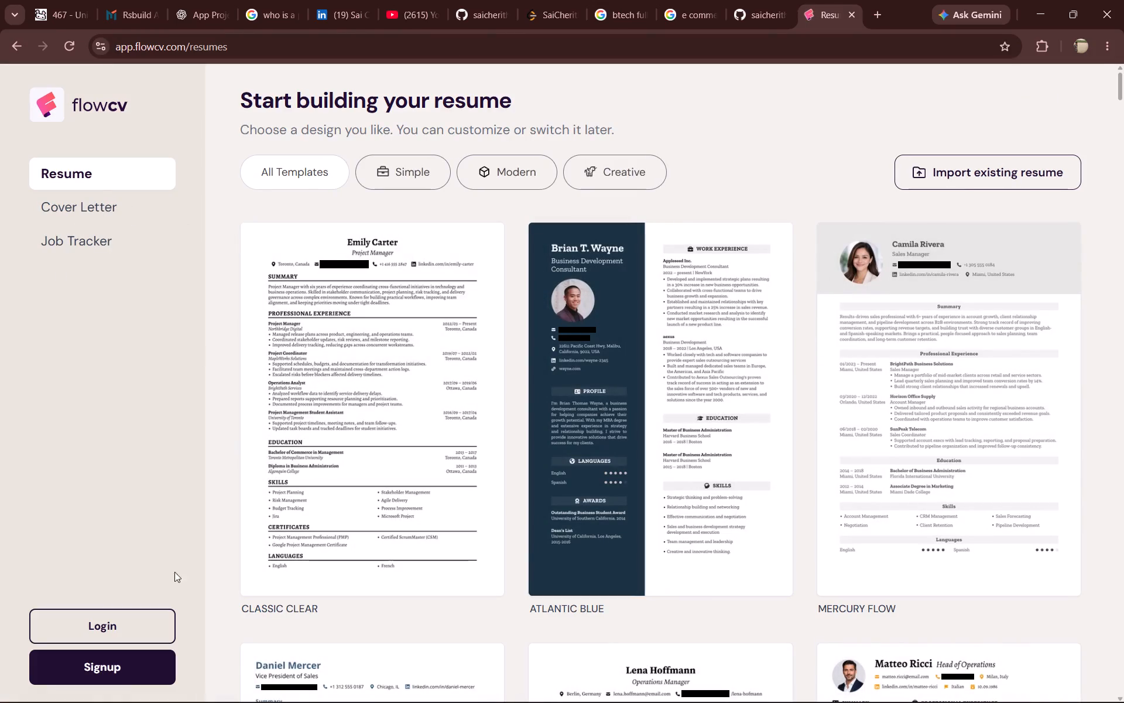
left_click(990, 180)
left_click(579, 357)
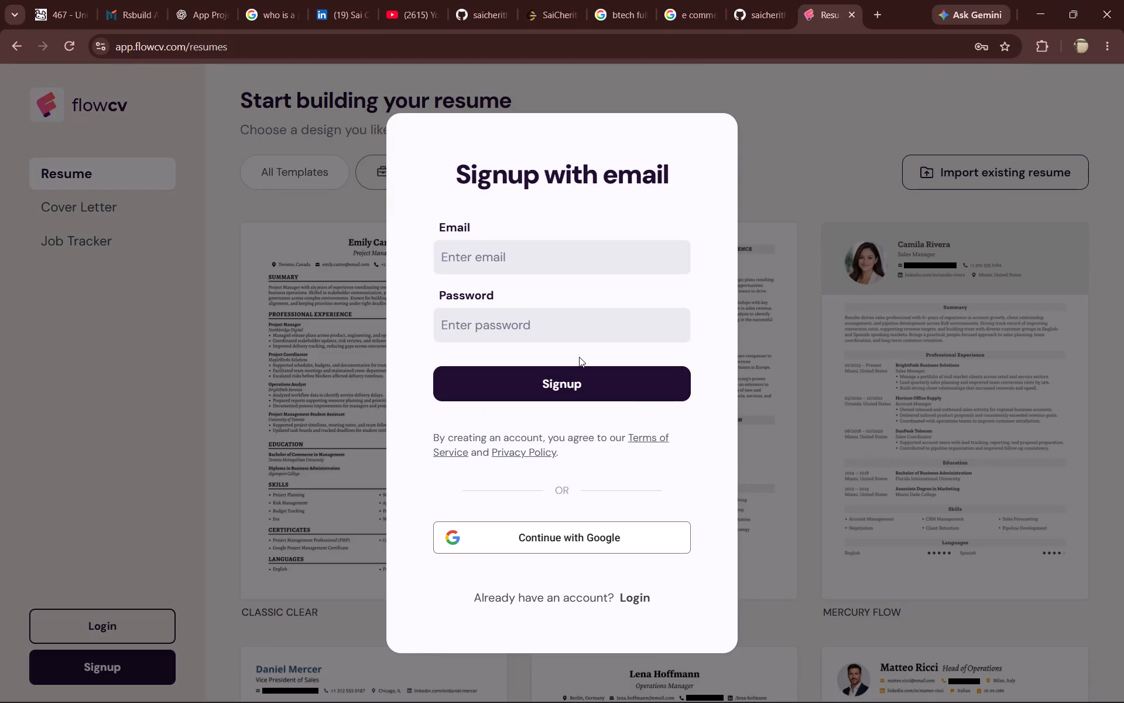
left_click(499, 262)
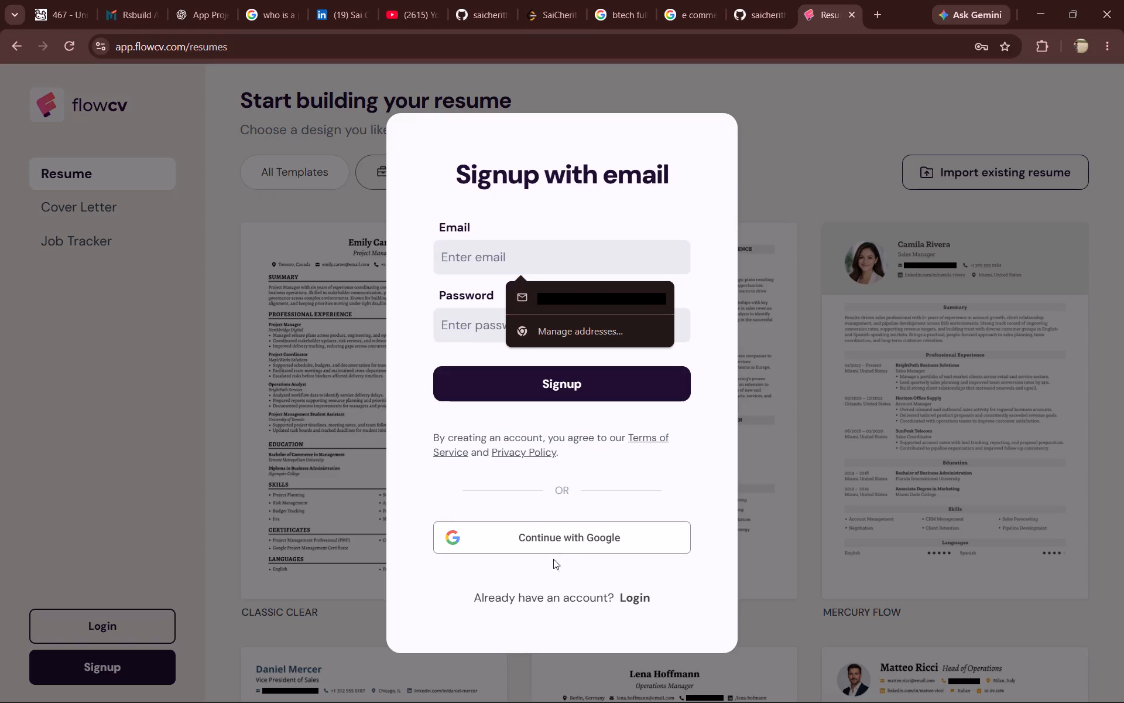
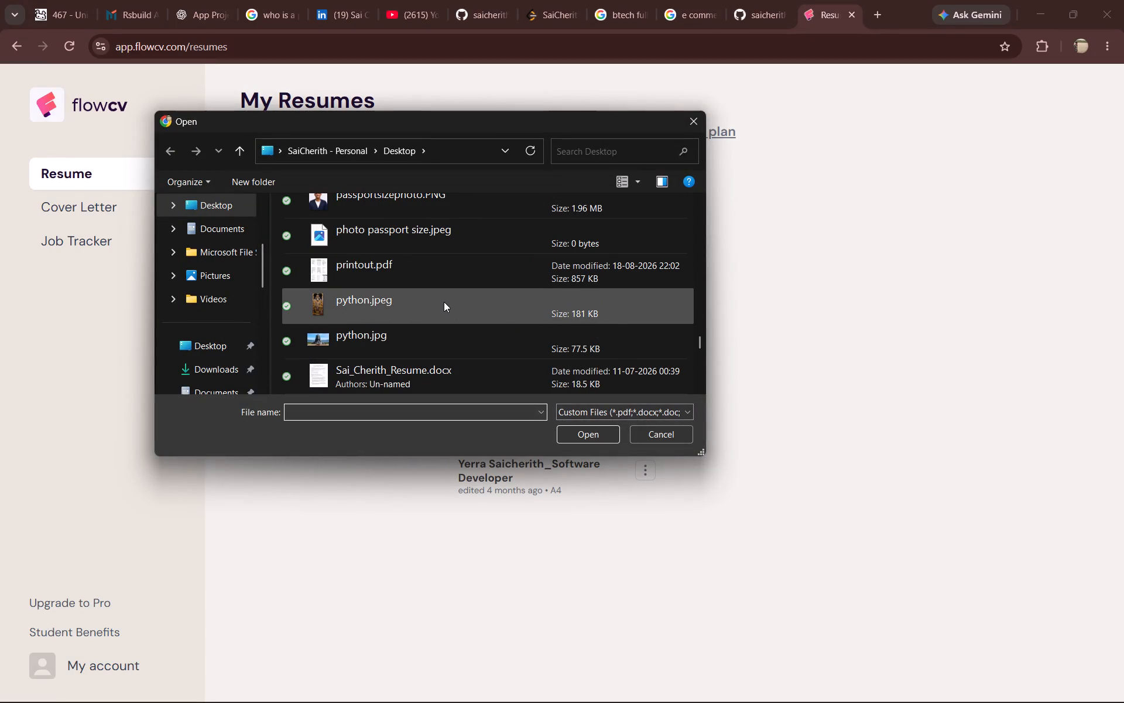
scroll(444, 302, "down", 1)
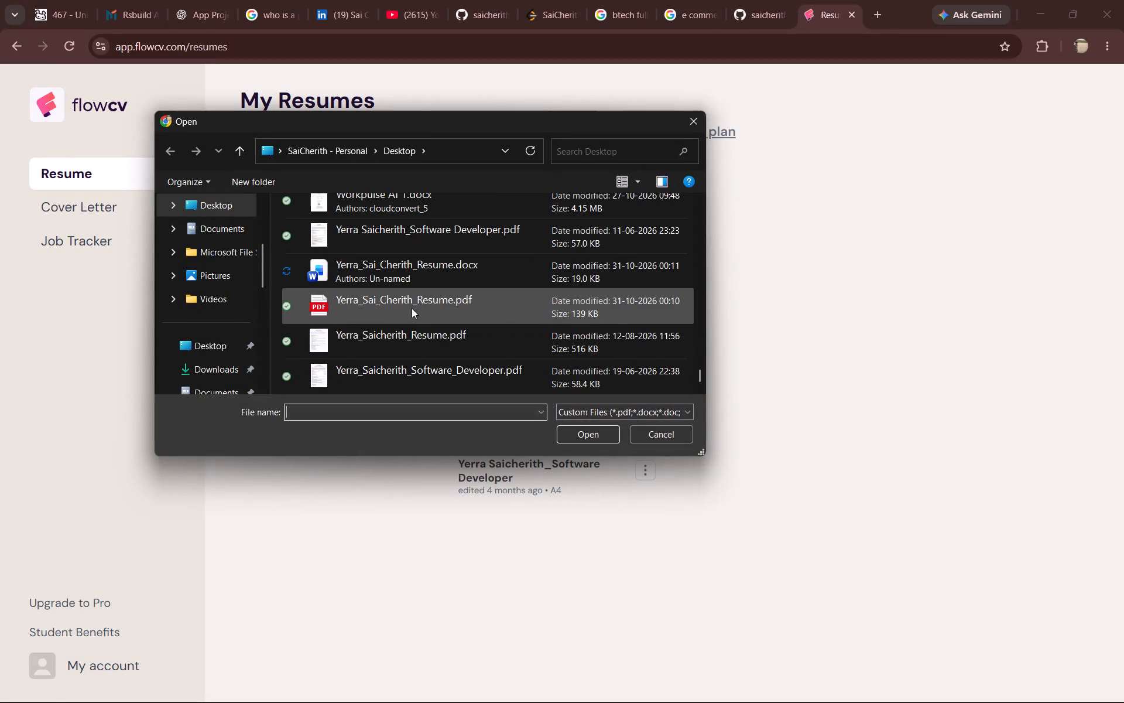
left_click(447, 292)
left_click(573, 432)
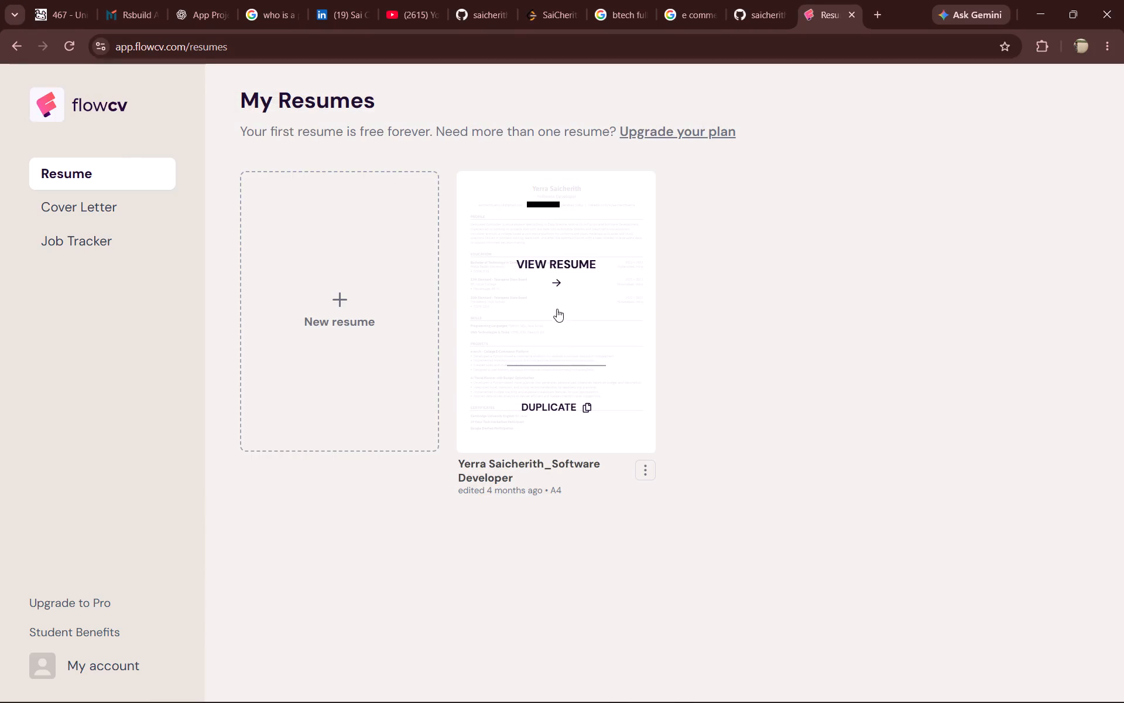
Open the existing Software Developer resume, examine its contact line and sections down to the certificates, and return to the resume list.
left_click(557, 308)
scroll(719, 355, "down", 3)
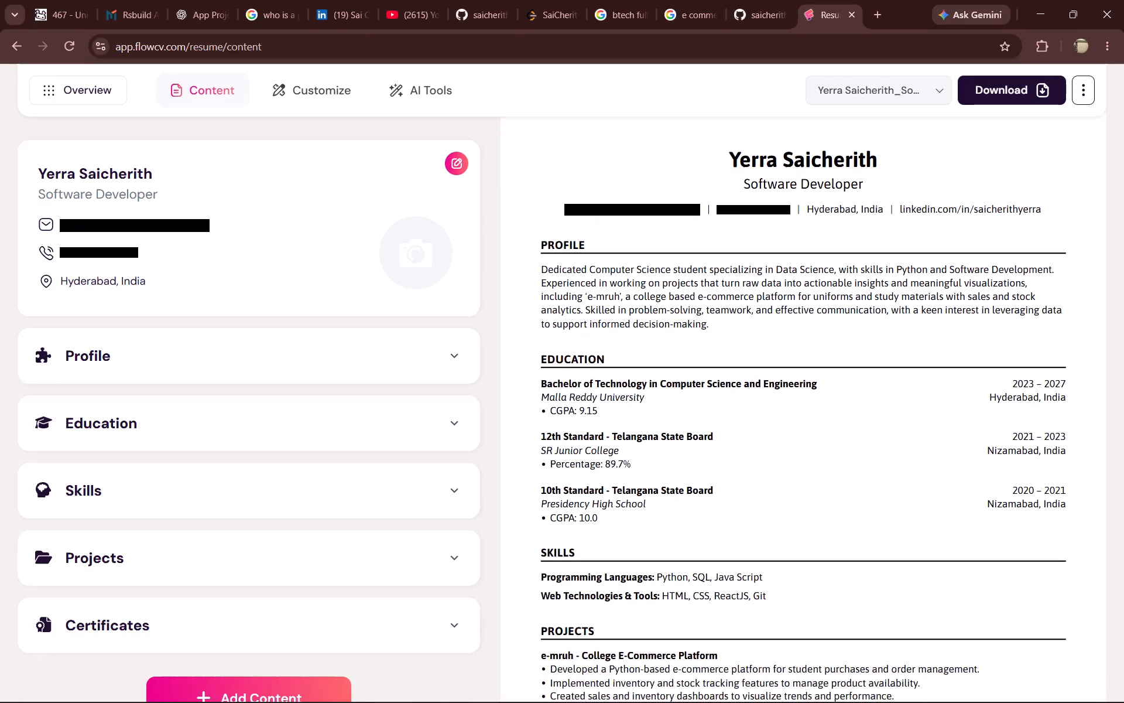
scroll(719, 355, "down", 2)
scroll(719, 355, "up", 4)
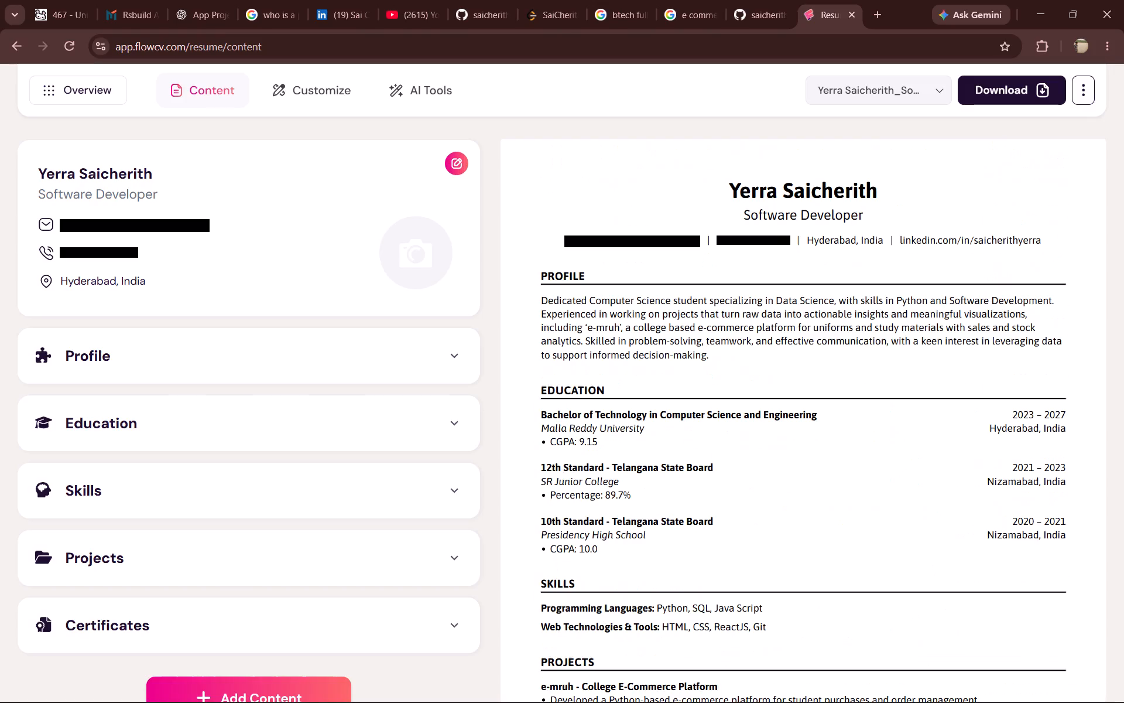
scroll(719, 355, "down", 4)
scroll(719, 355, "up", 3)
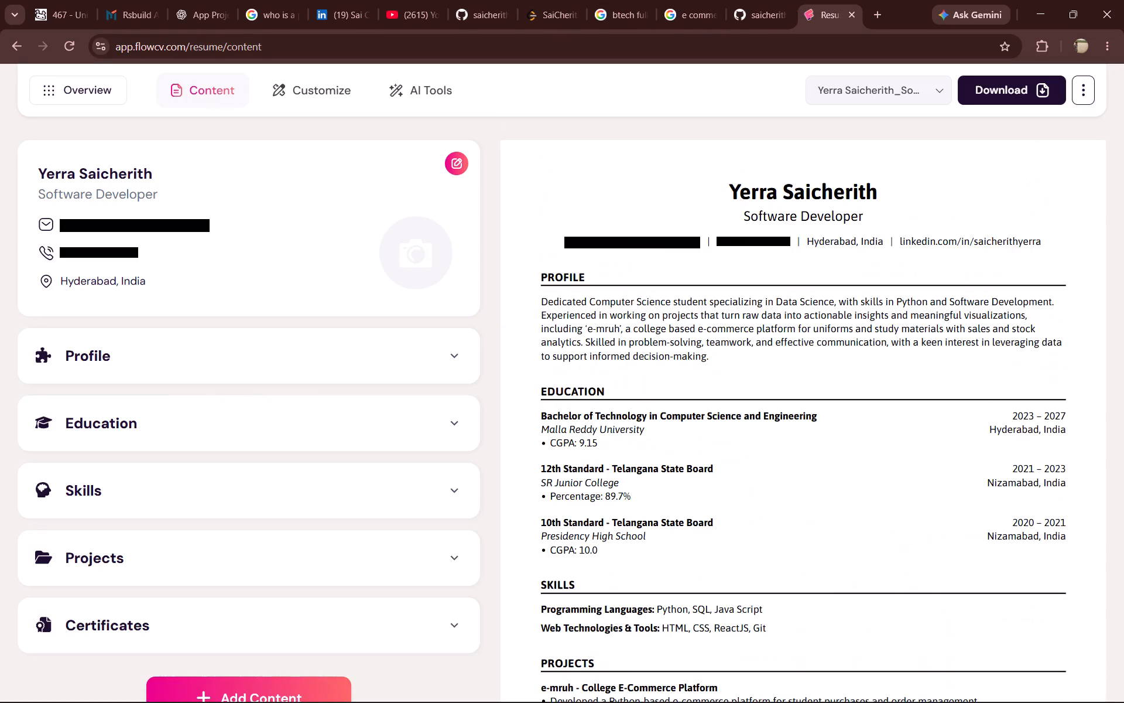
scroll(263, 223, "up", 3)
scroll(522, 327, "down", 4)
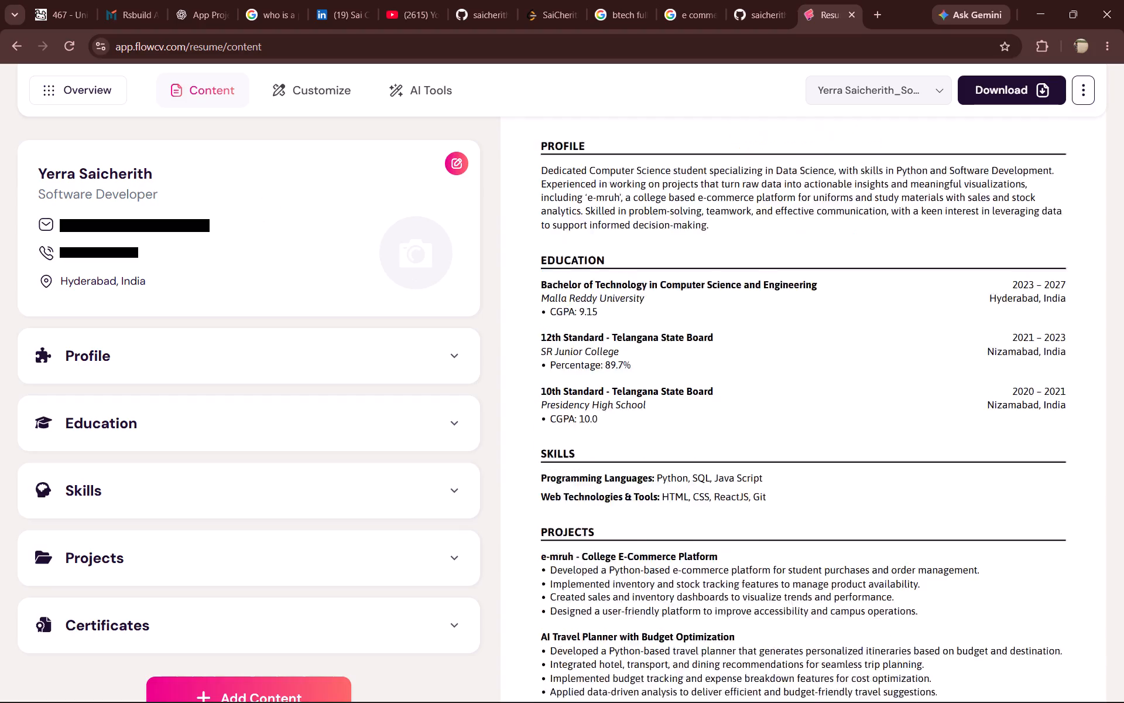
scroll(522, 327, "down", 3)
scroll(273, 366, "up", 3)
scroll(273, 366, "down", 2)
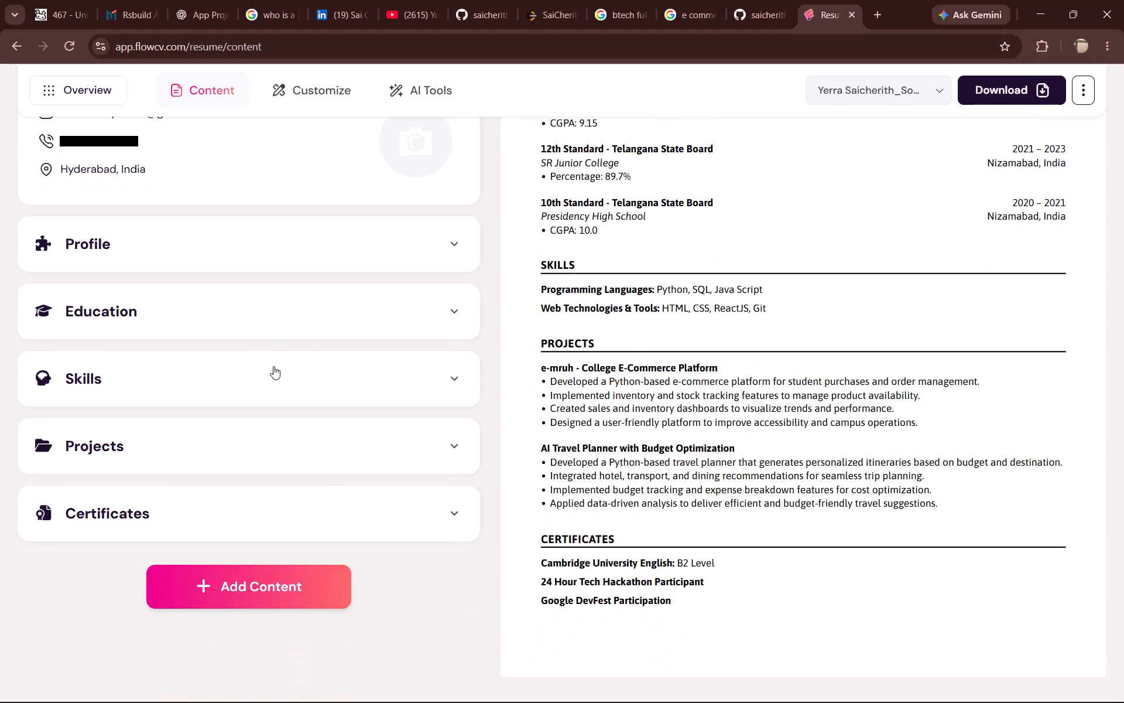
scroll(273, 366, "up", 4)
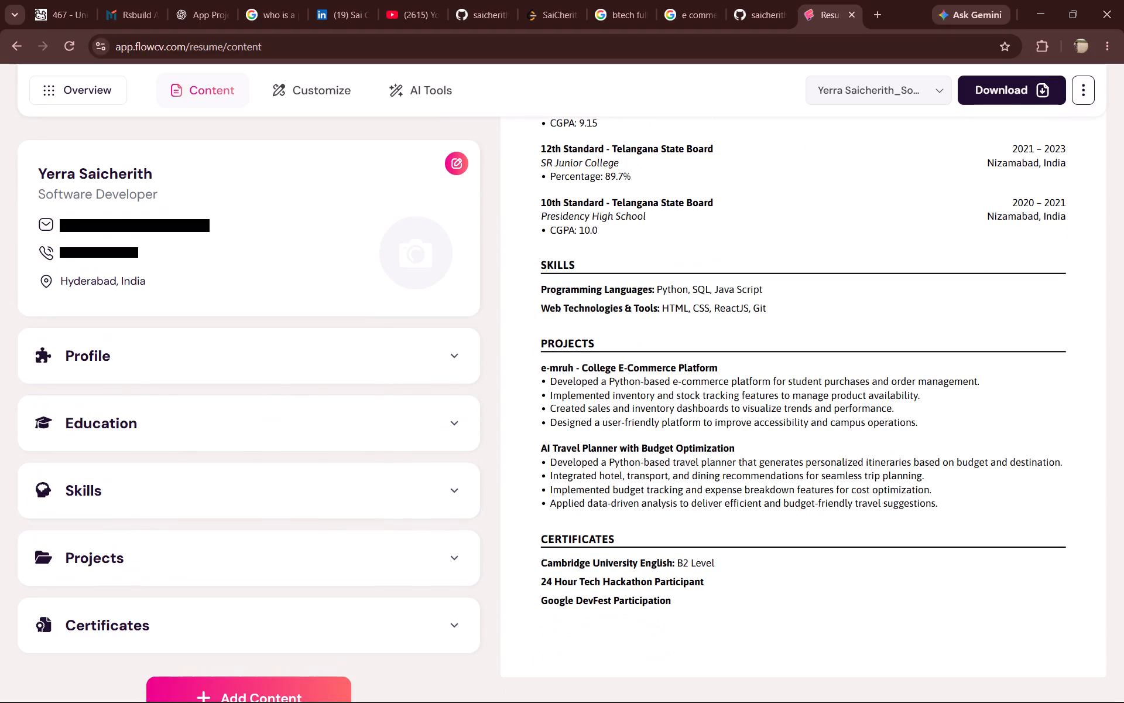
scroll(583, 443, "up", 7)
scroll(583, 443, "right", 7)
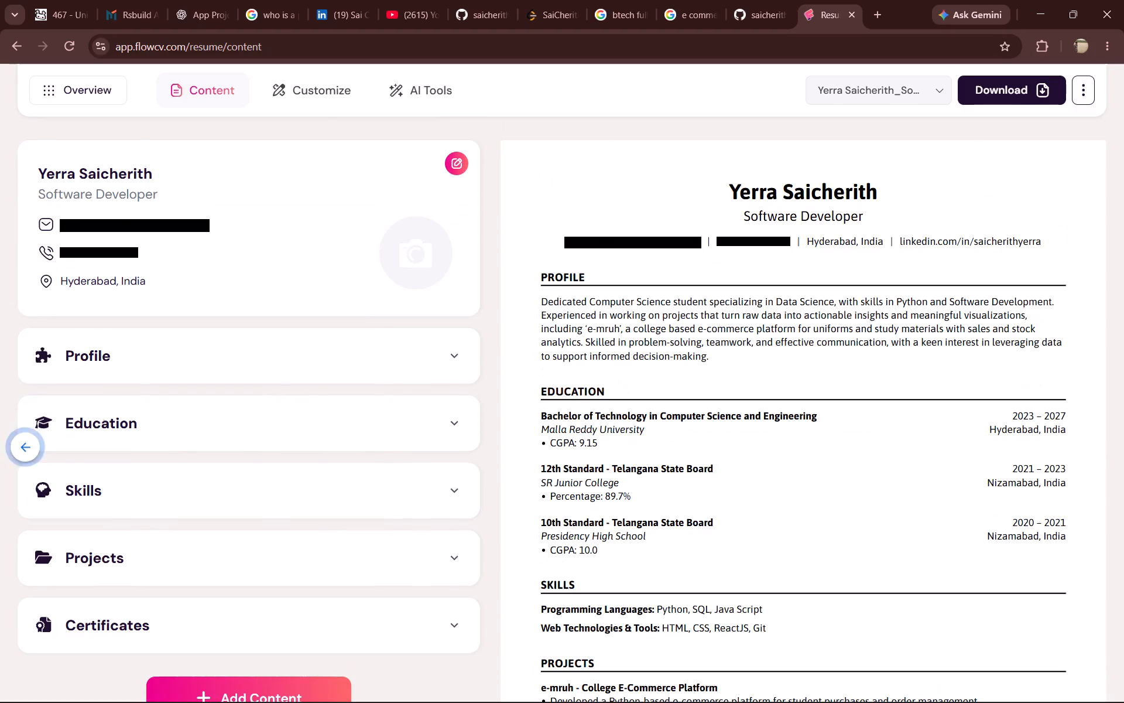
scroll(583, 443, "right", 4)
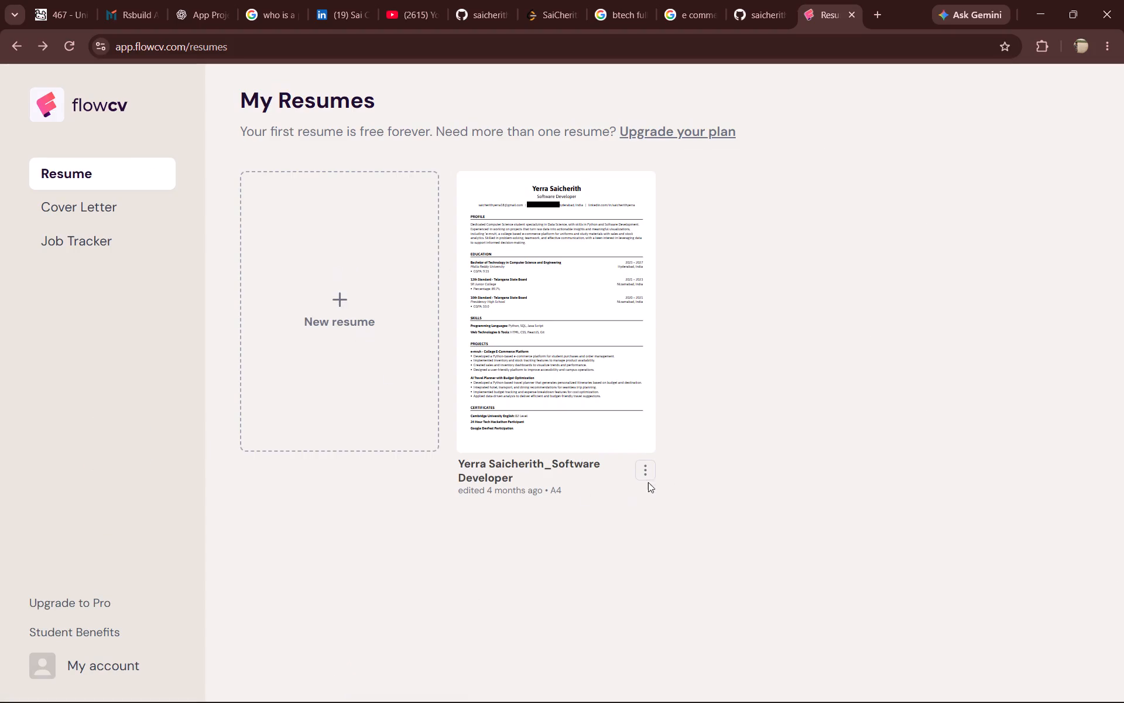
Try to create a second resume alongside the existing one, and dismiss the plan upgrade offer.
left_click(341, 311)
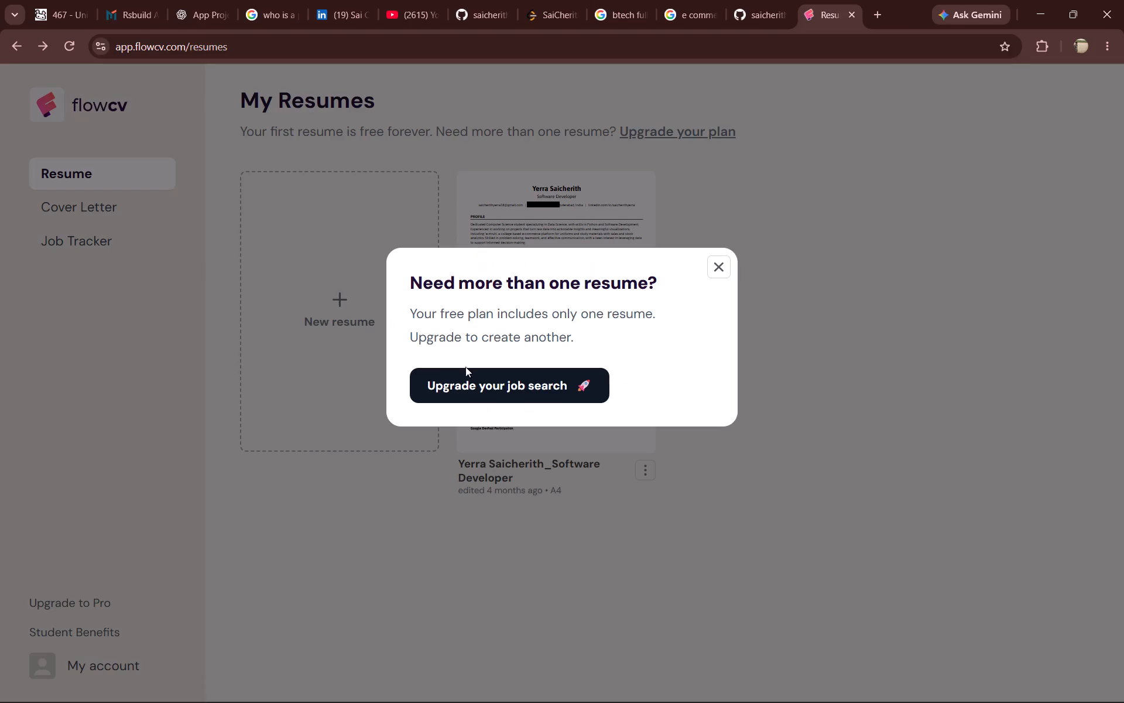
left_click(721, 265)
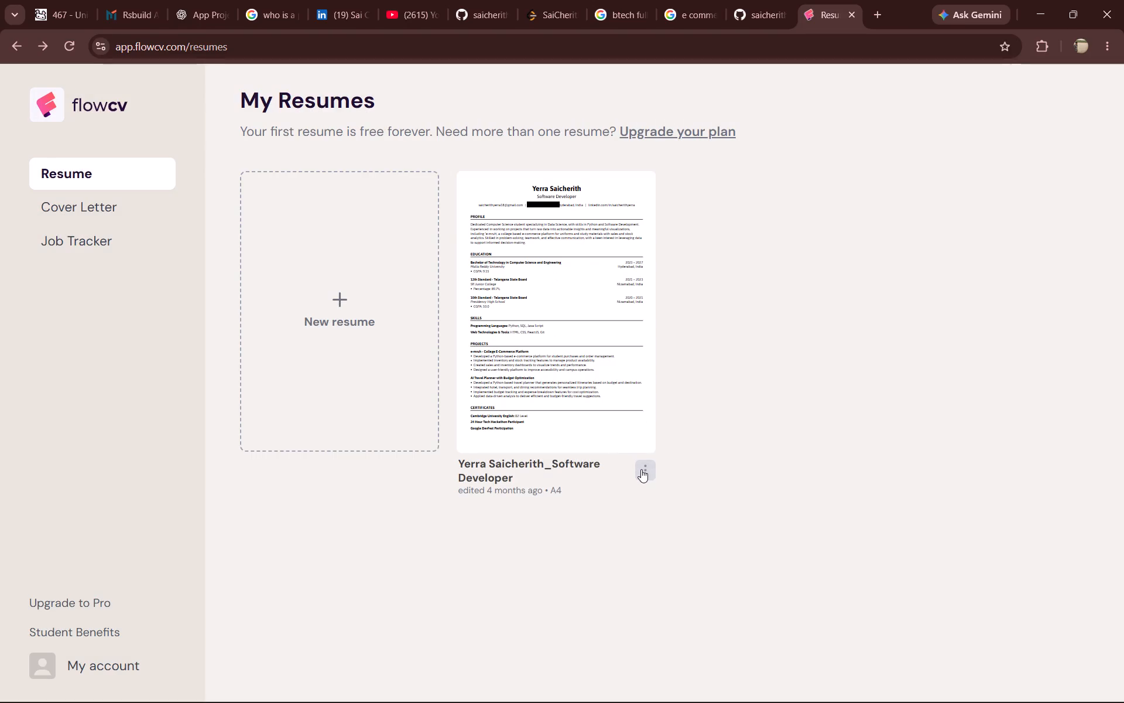
Delete the existing Software Developer resume from My Resumes.
left_click(641, 469)
left_click(594, 439)
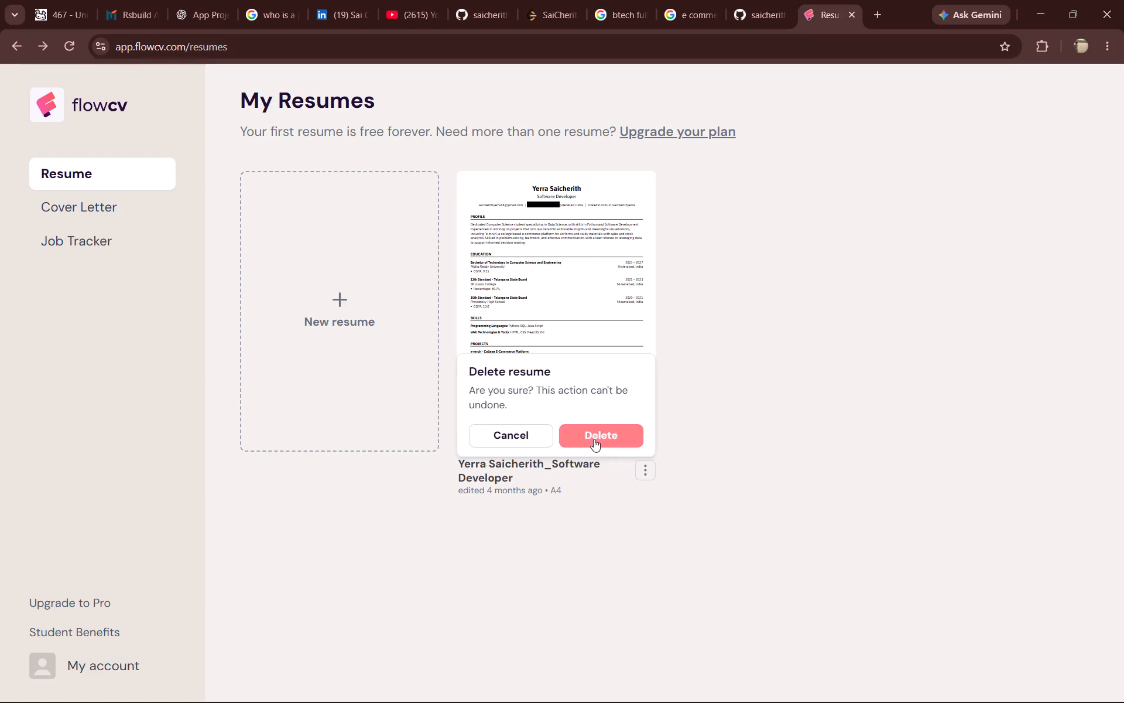
left_click(594, 439)
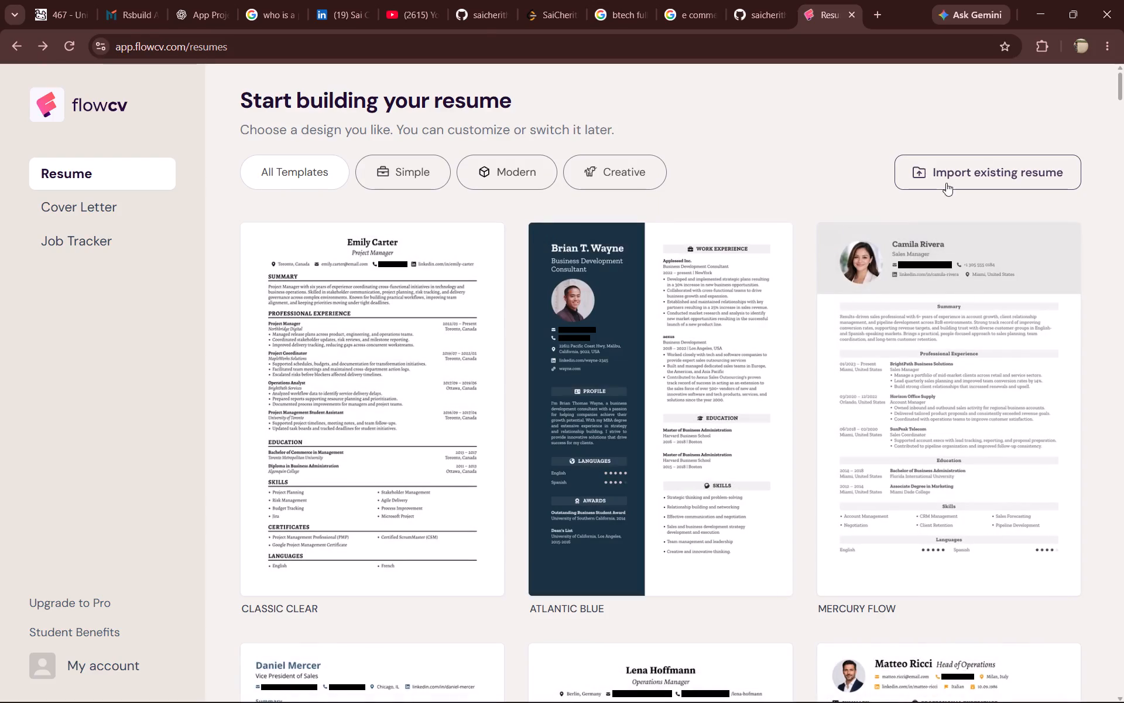
left_click(952, 173)
left_click(567, 401)
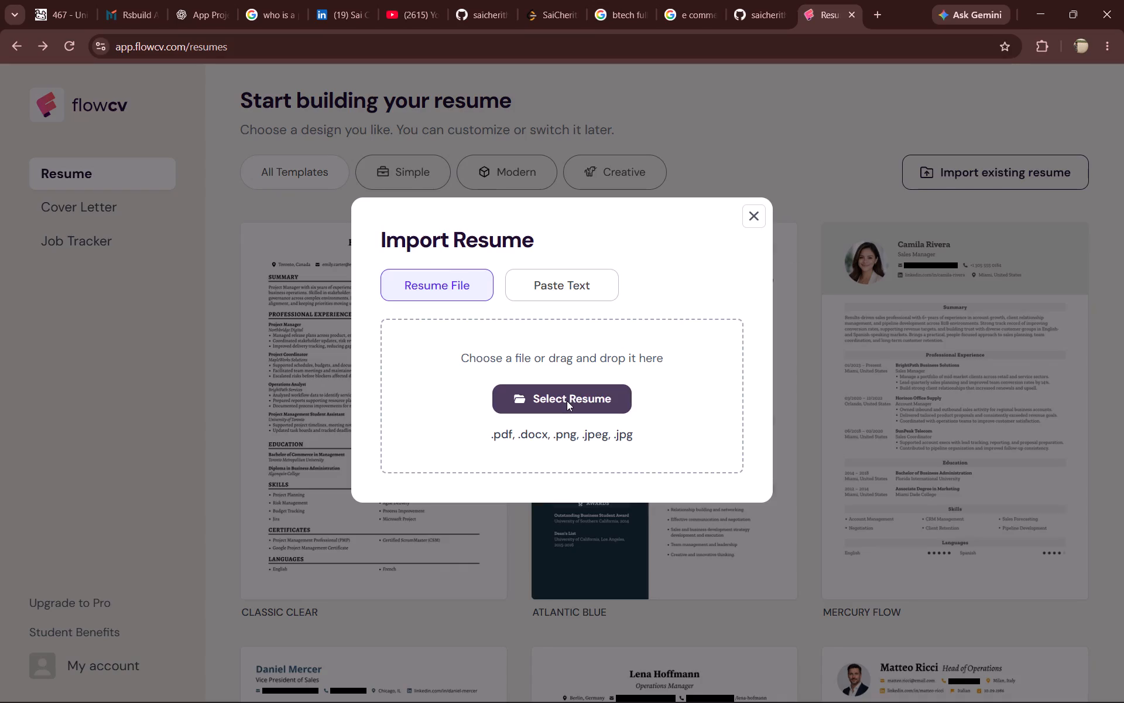
scroll(620, 366, "down", 16)
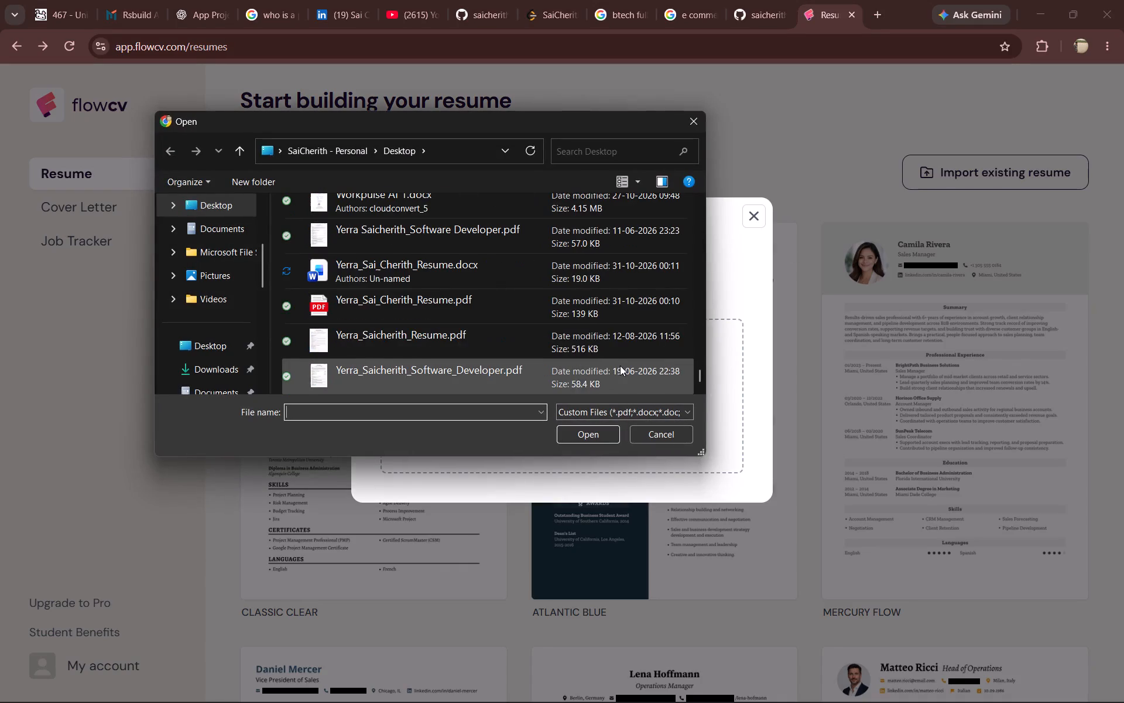
left_click(550, 310)
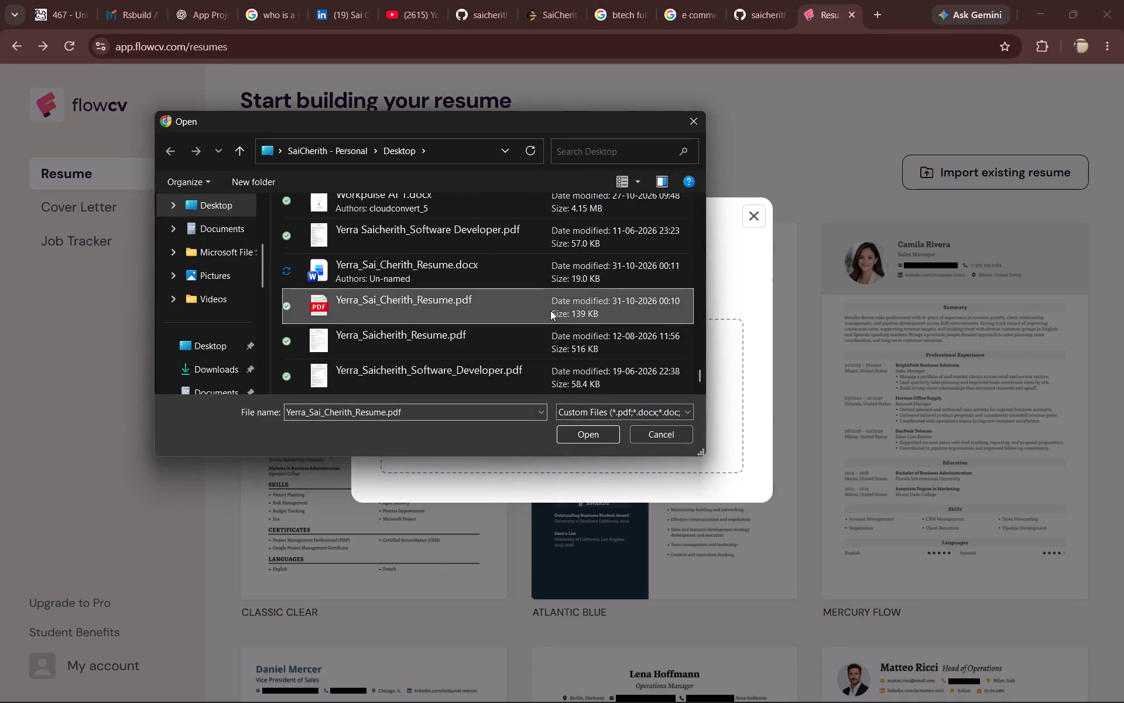
left_click(588, 432)
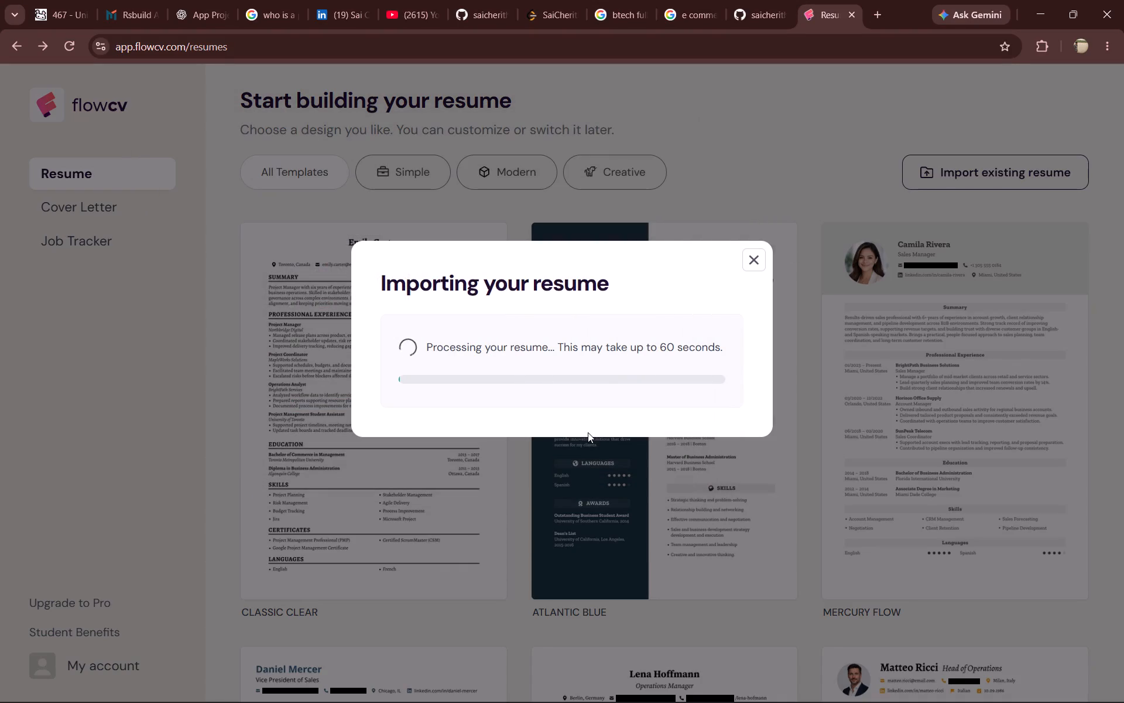
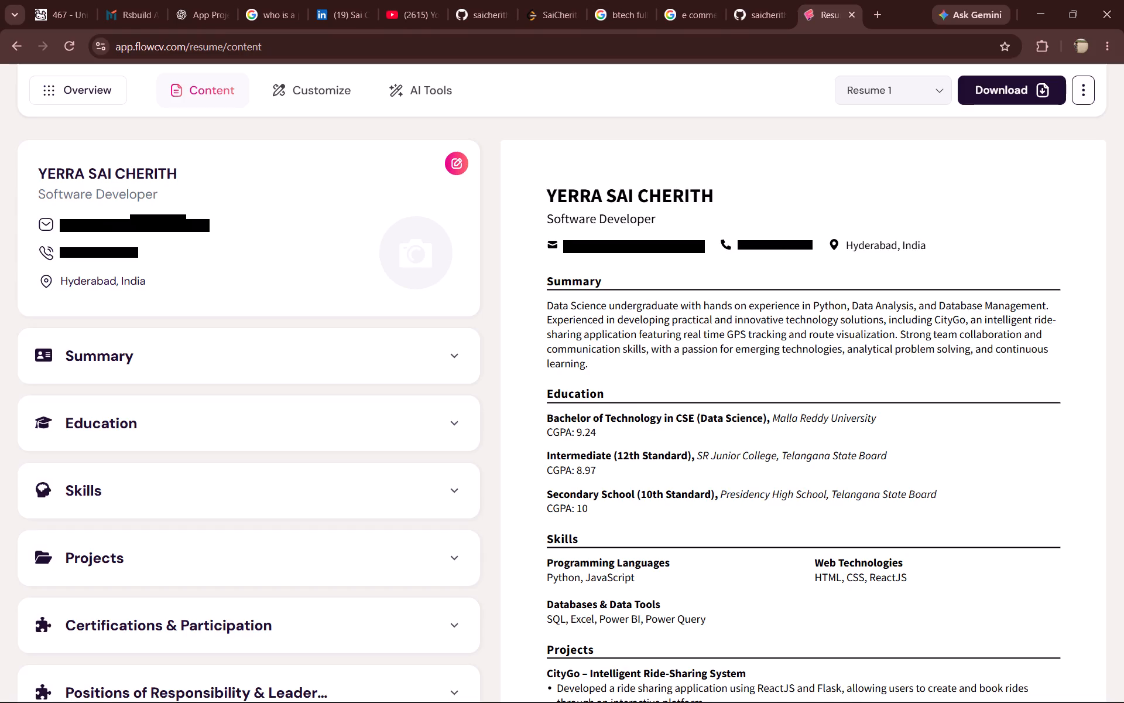
Examine the imported resume's preview from the contact line and summary through projects, certifications and leadership positions, checking content and page layout.
scroll(865, 380, "down", 6)
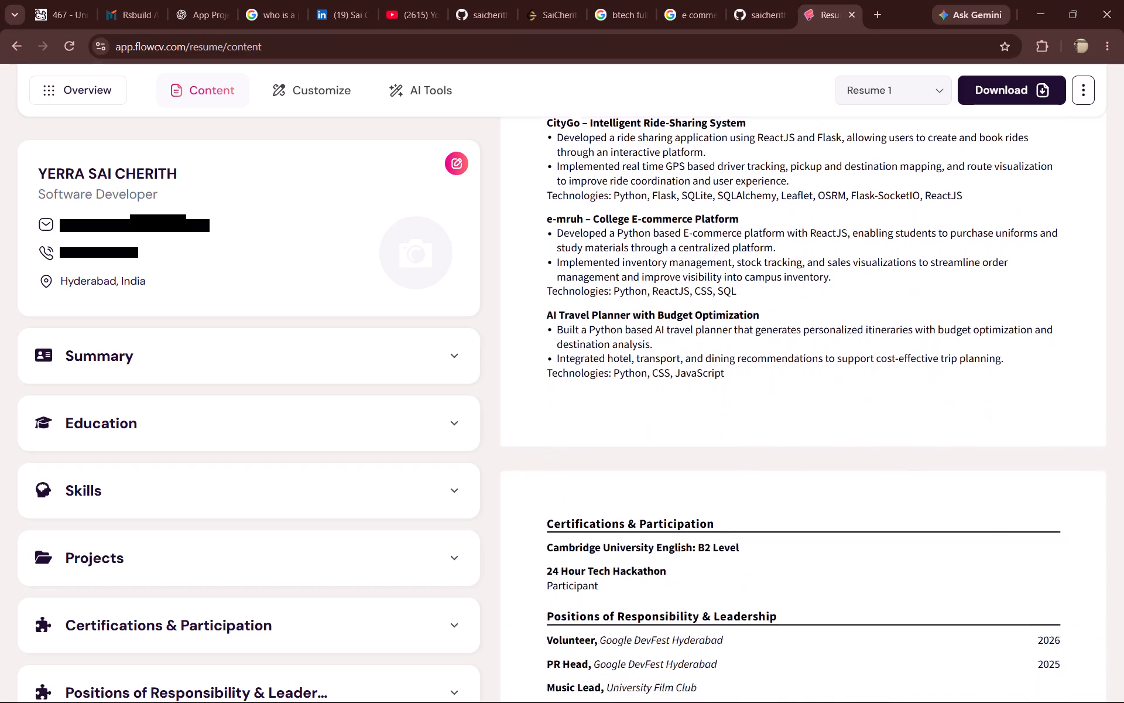
scroll(865, 380, "down", 4)
scroll(865, 380, "up", 9)
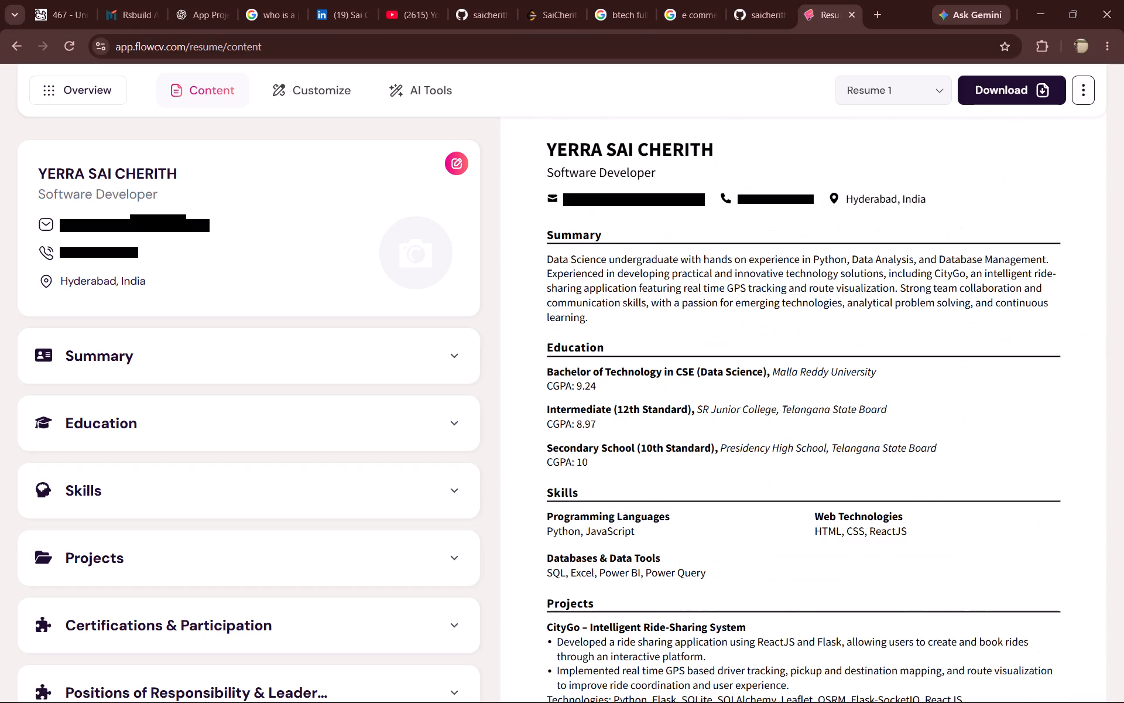
scroll(865, 380, "down", 2)
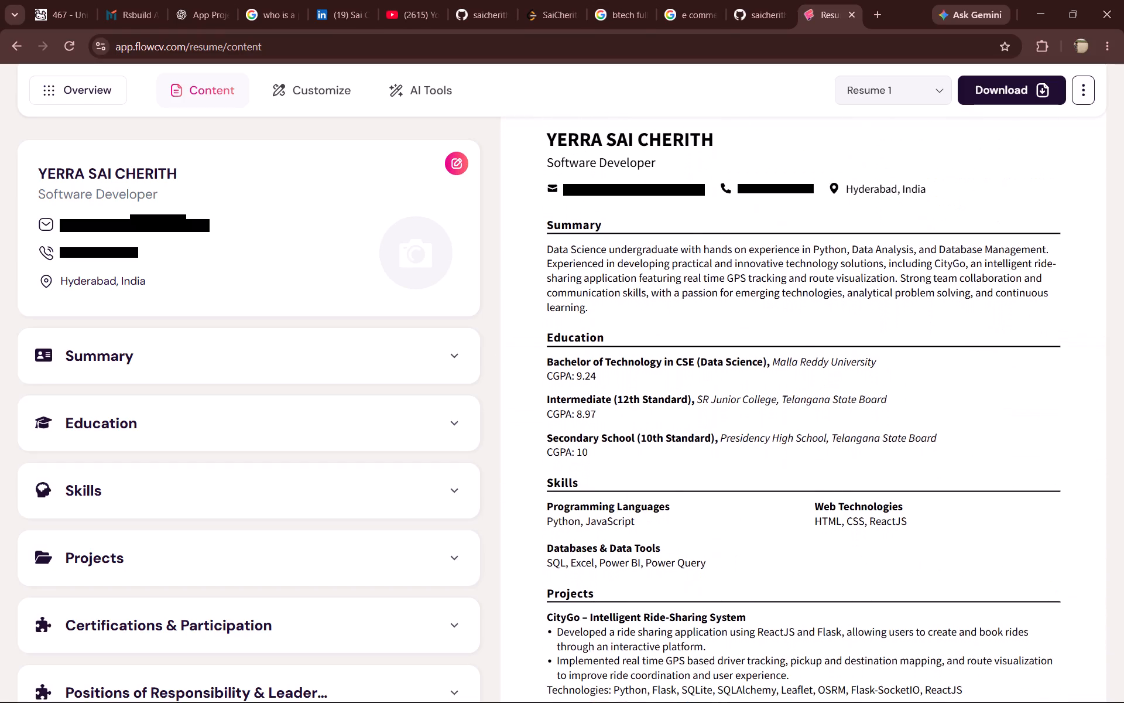
scroll(865, 380, "down", 3)
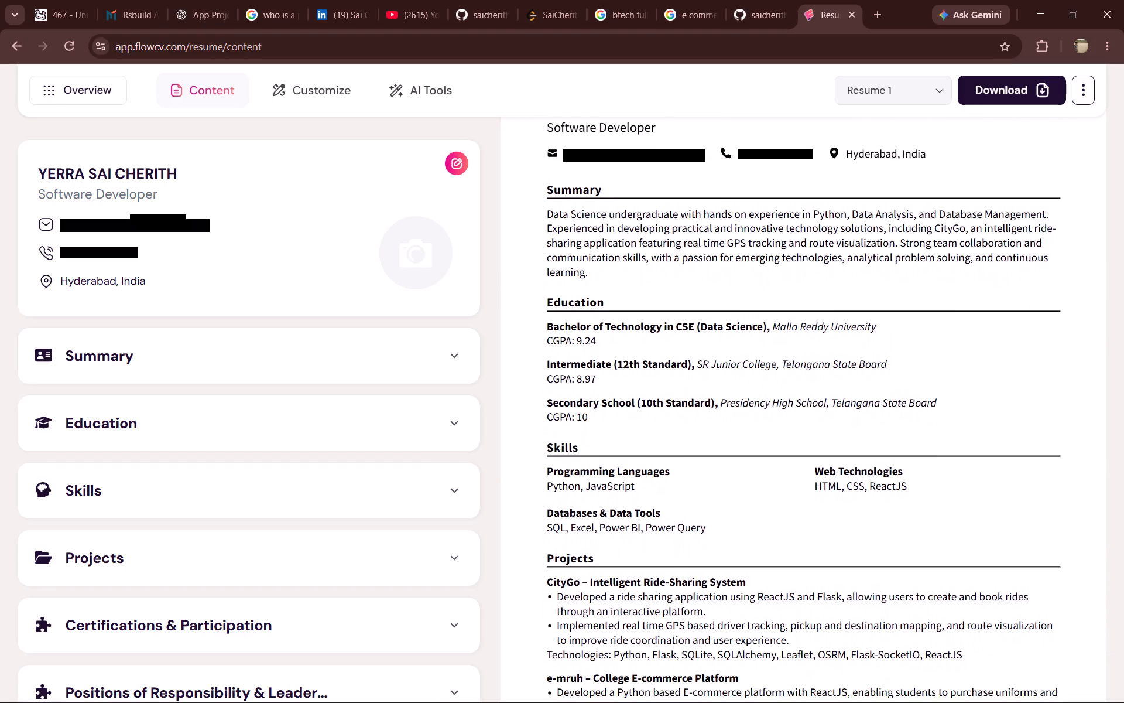
scroll(865, 380, "down", 5)
scroll(865, 380, "up", 12)
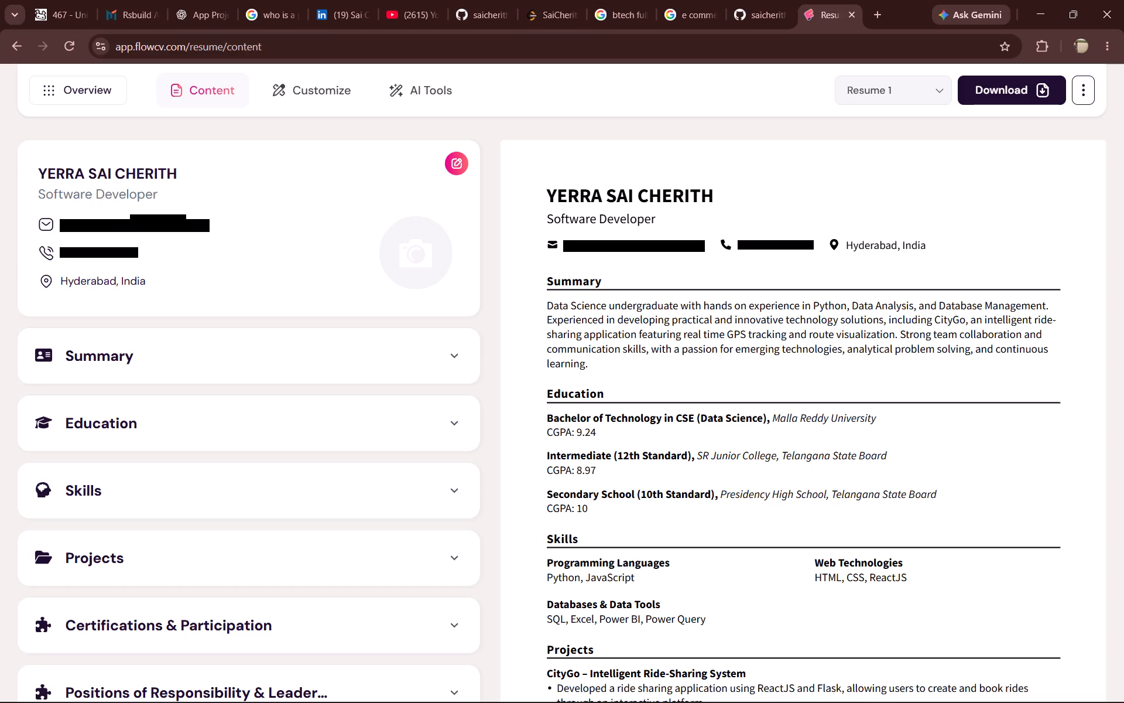
scroll(865, 380, "up", 1)
scroll(829, 274, "down", 4)
scroll(829, 274, "up", 6)
scroll(803, 272, "down", 3)
scroll(824, 109, "down", 3)
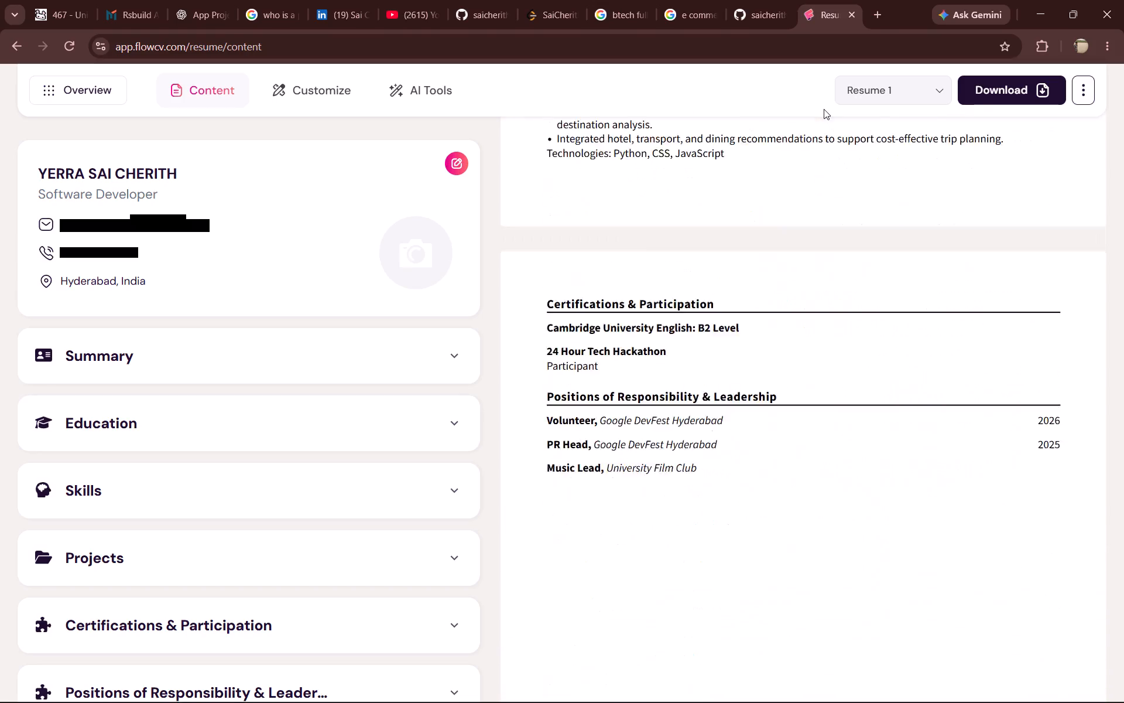
scroll(824, 109, "up", 8)
scroll(776, 254, "up", 3)
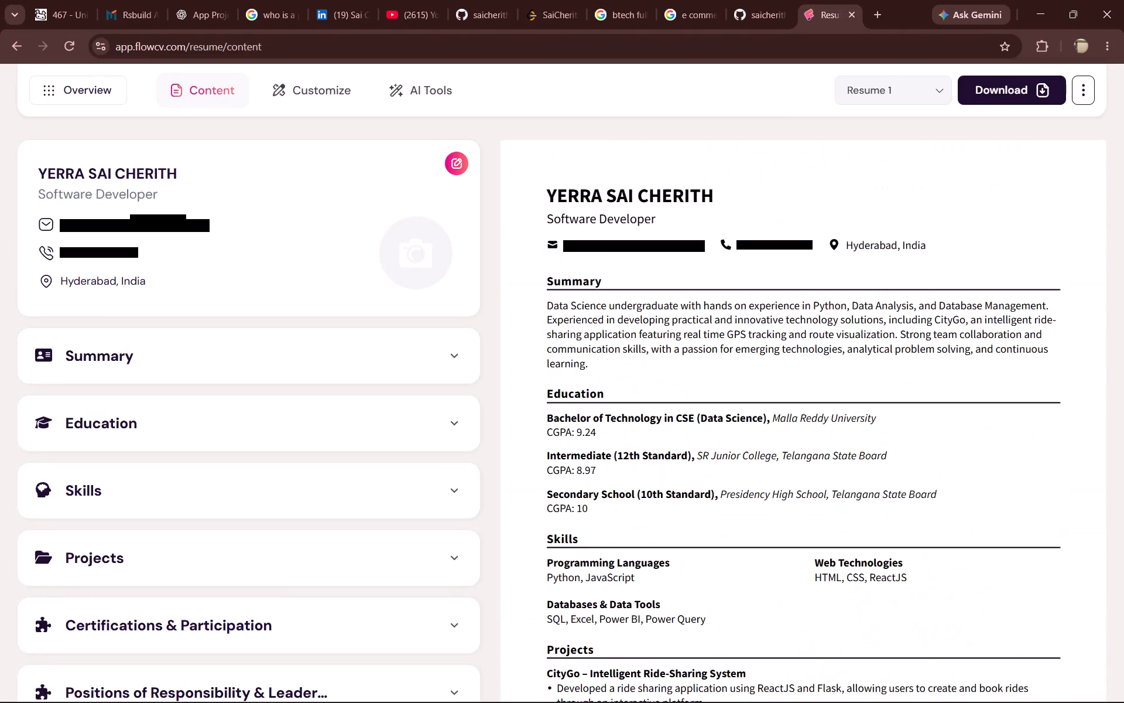
scroll(776, 254, "down", 2)
scroll(776, 254, "up", 4)
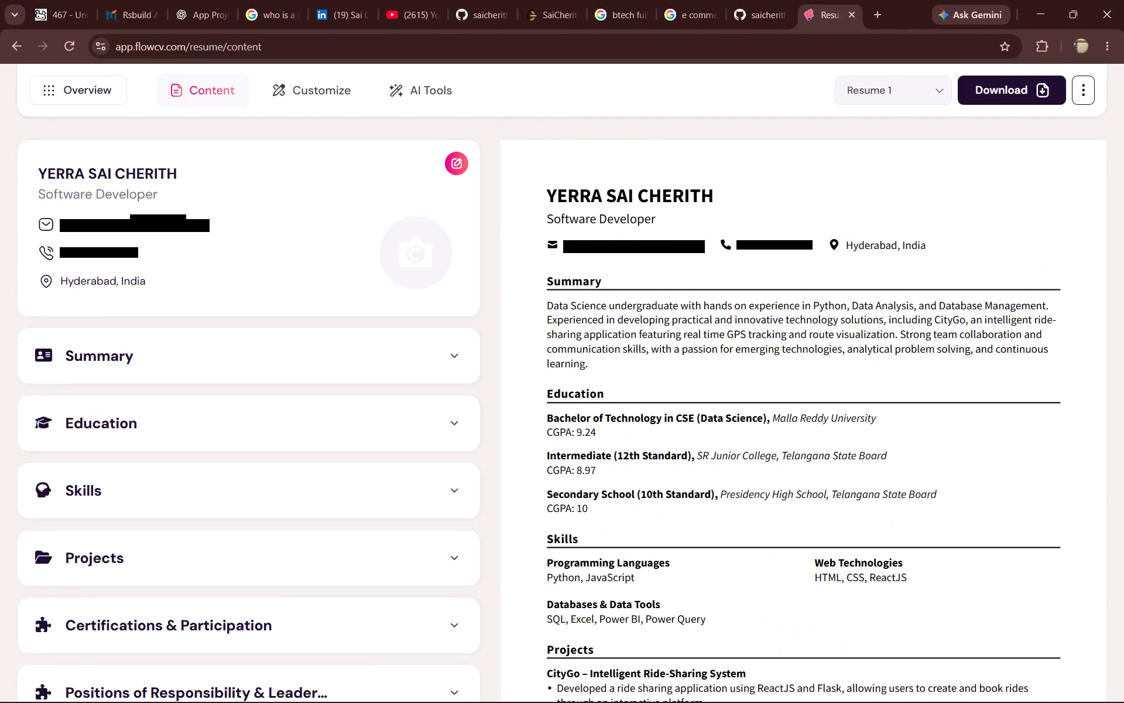
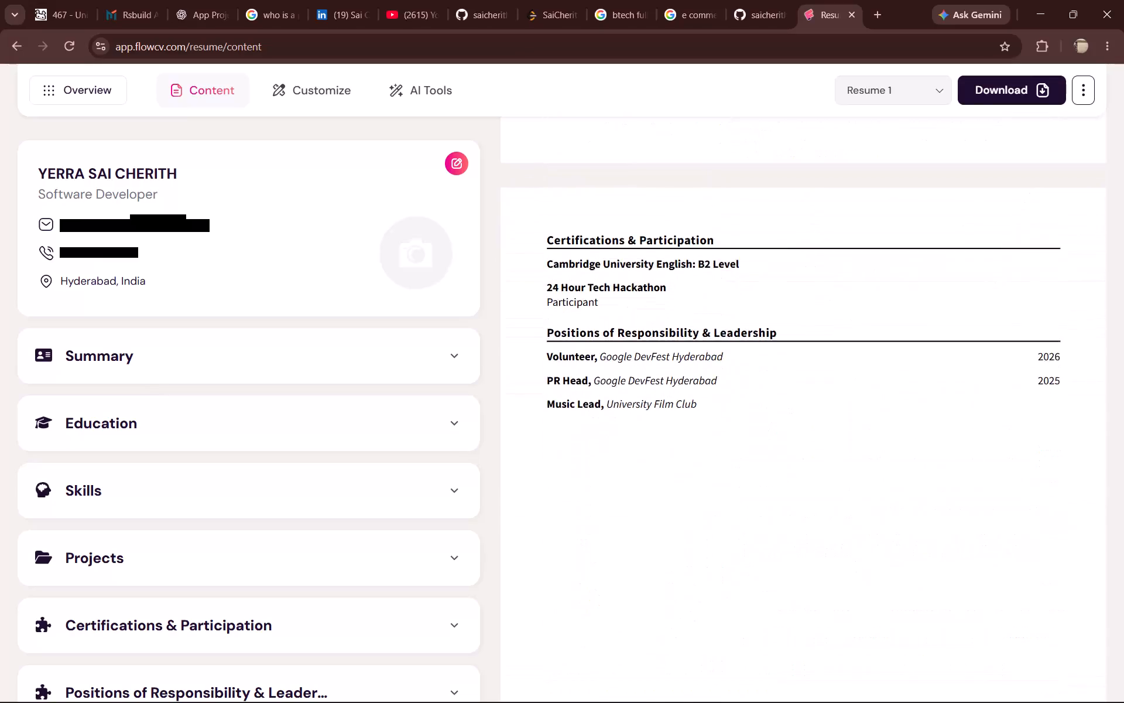
Switch to the resume in Word and confirm the GitHub profile address as the hyperlink on the contact line's GitHub text.
scroll(1000, 180, "up", 5)
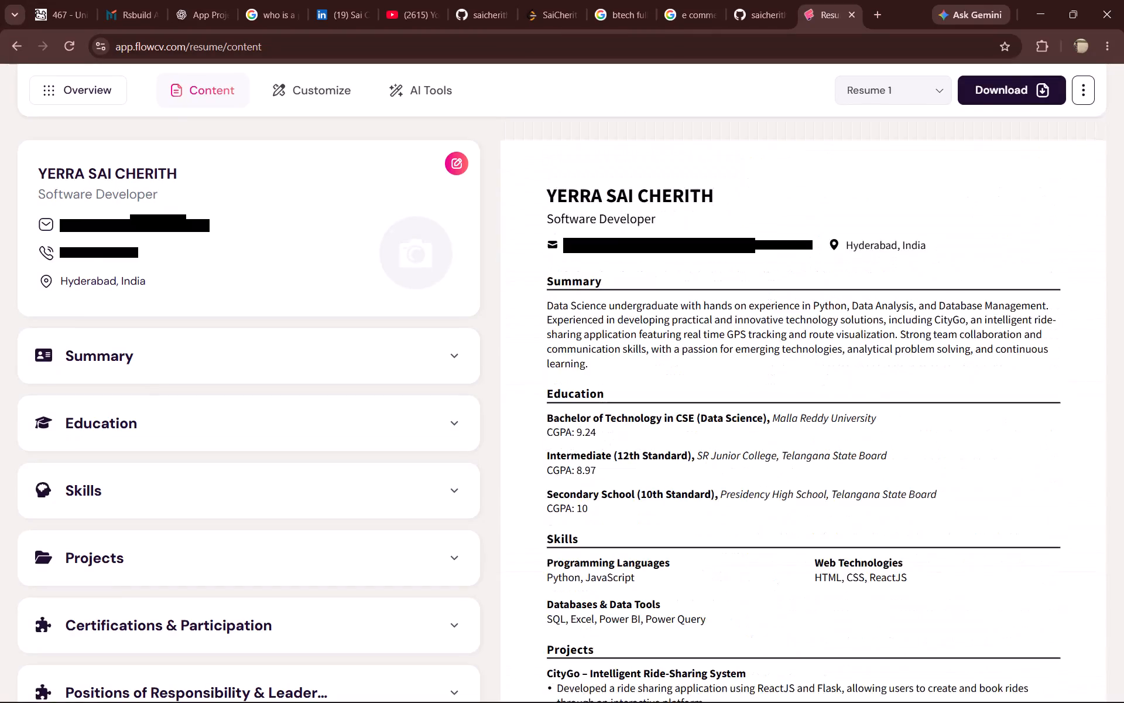
scroll(1000, 180, "up", 3)
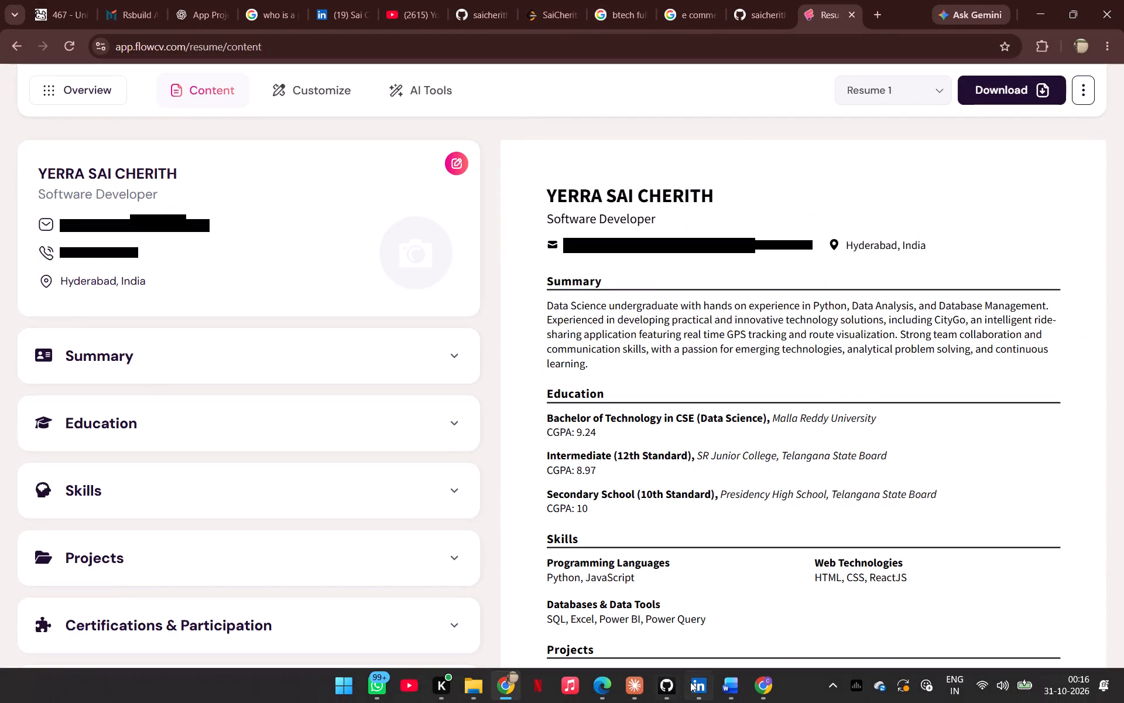
left_click(737, 690)
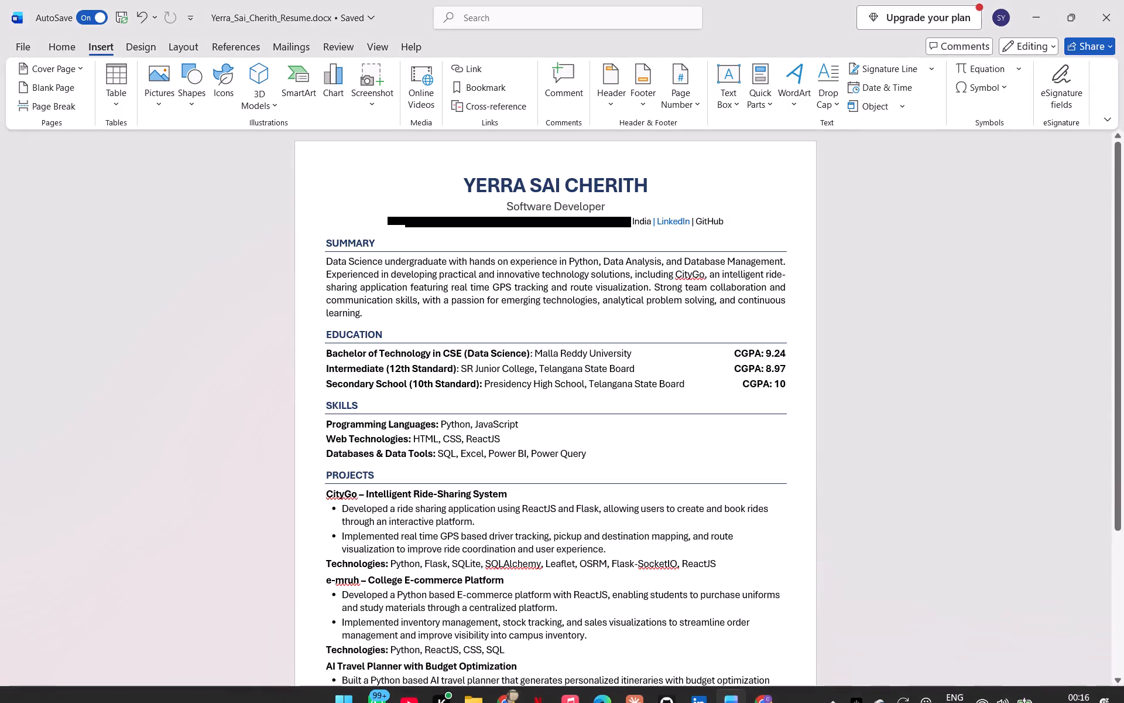
double_click(711, 219)
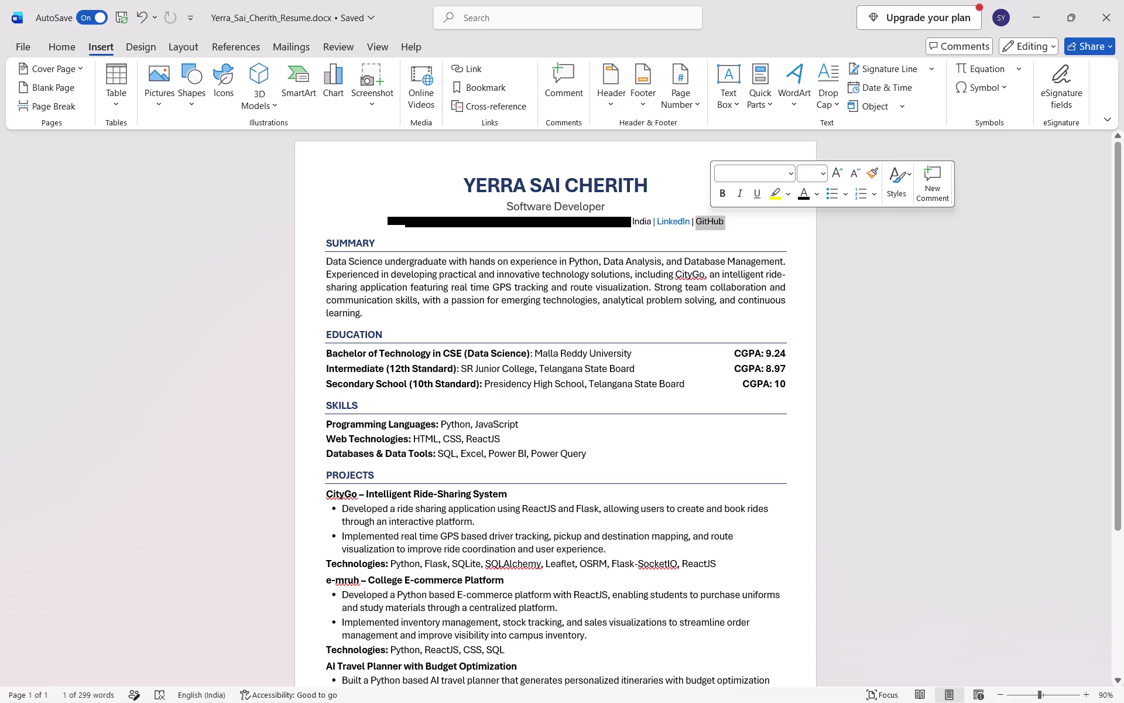
left_click(478, 64)
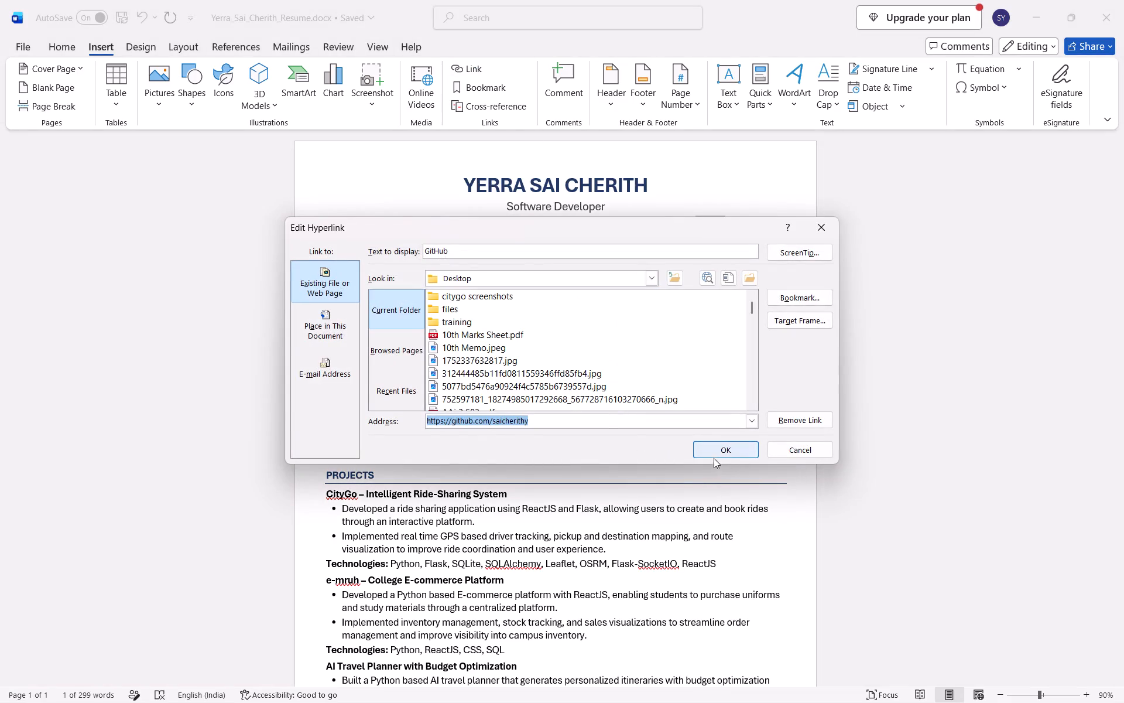
left_click(724, 455)
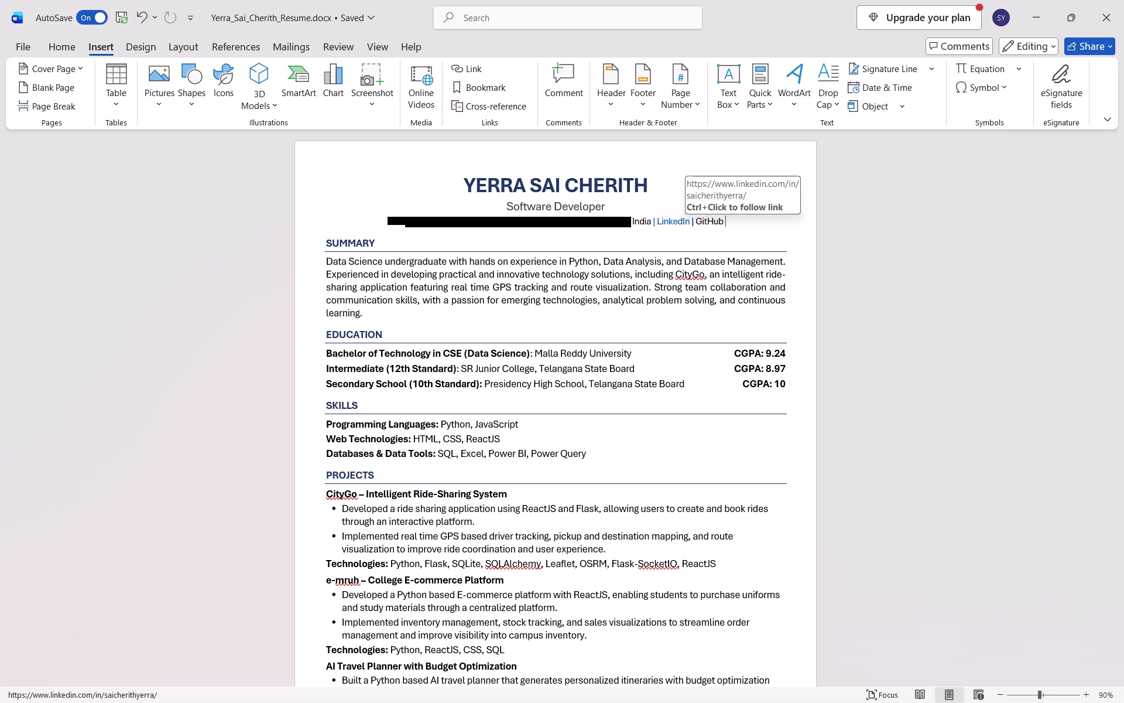
Test the GitHub and LinkedIn hyperlinks in the document's contact line by following each one, returning to the resume after each.
left_click(704, 220, "ctrl")
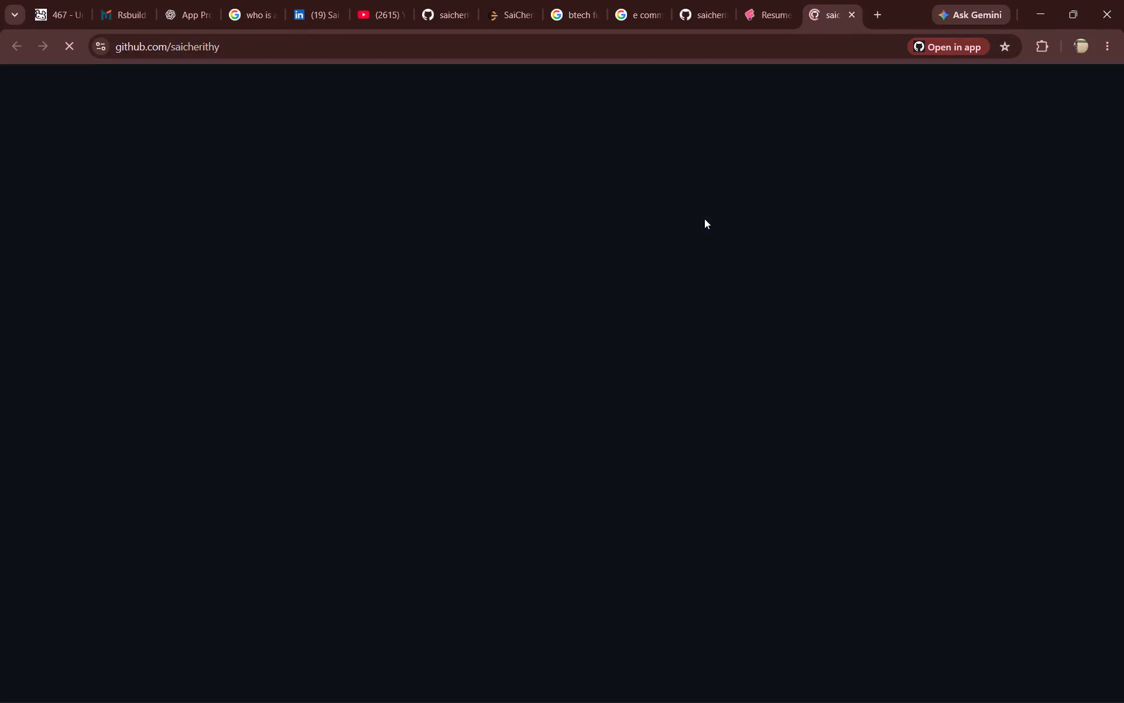
key("alt+Tab")
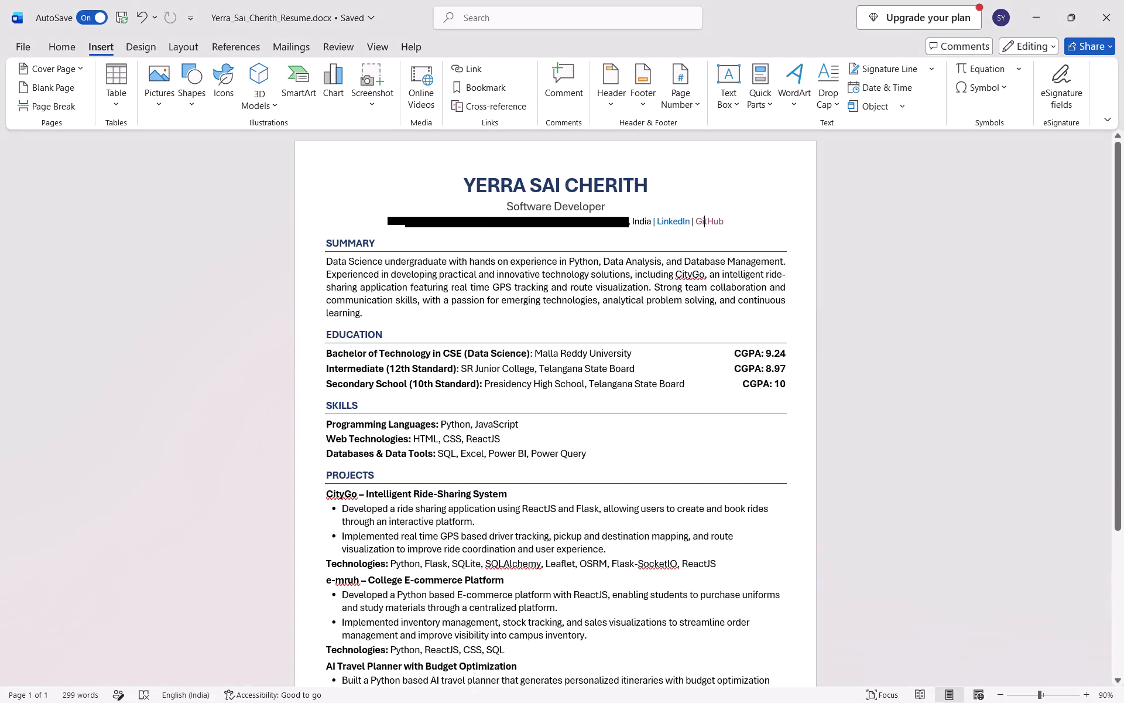
left_click(674, 220, "ctrl")
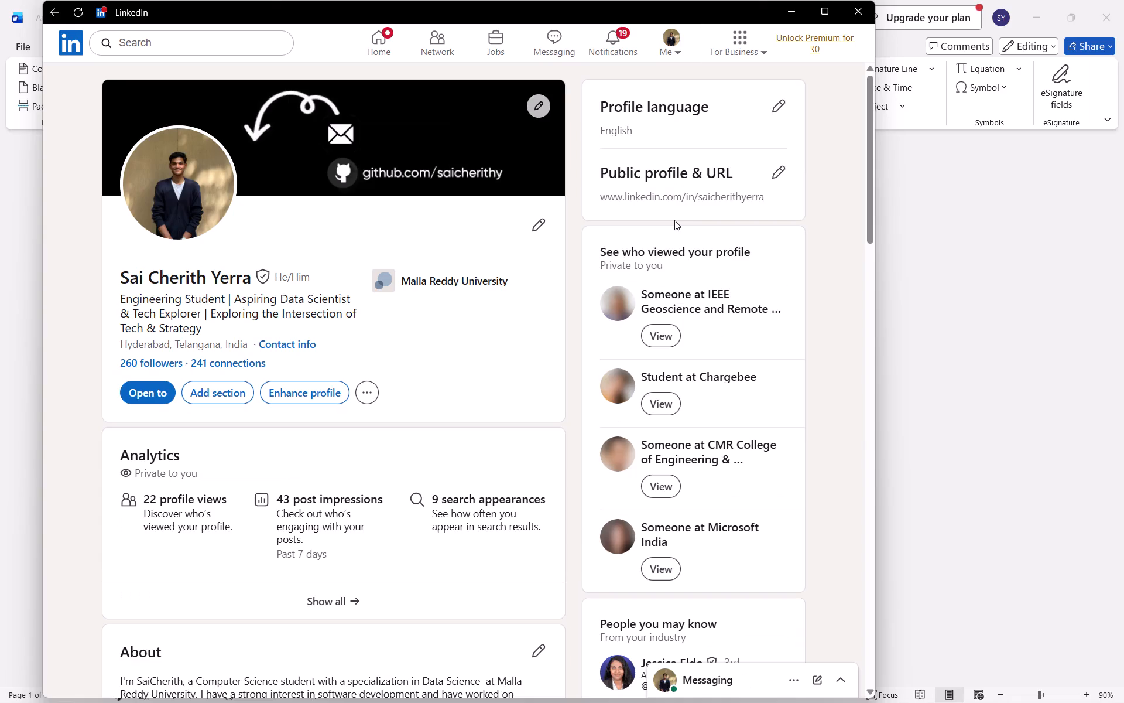
left_click(793, 17)
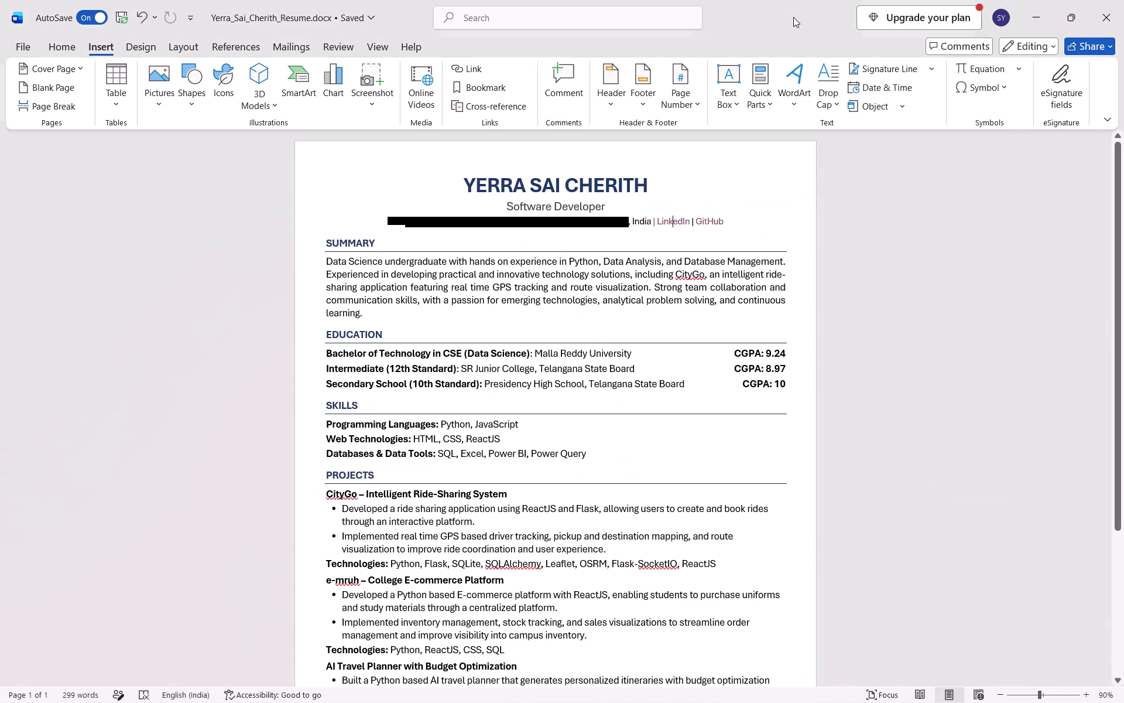
Save the resume and print it with Microsoft Print to PDF, replacing the existing resume PDF of the same name on the Desktop.
key("ctrl+s")
key("ctrl+p")
left_click(182, 101)
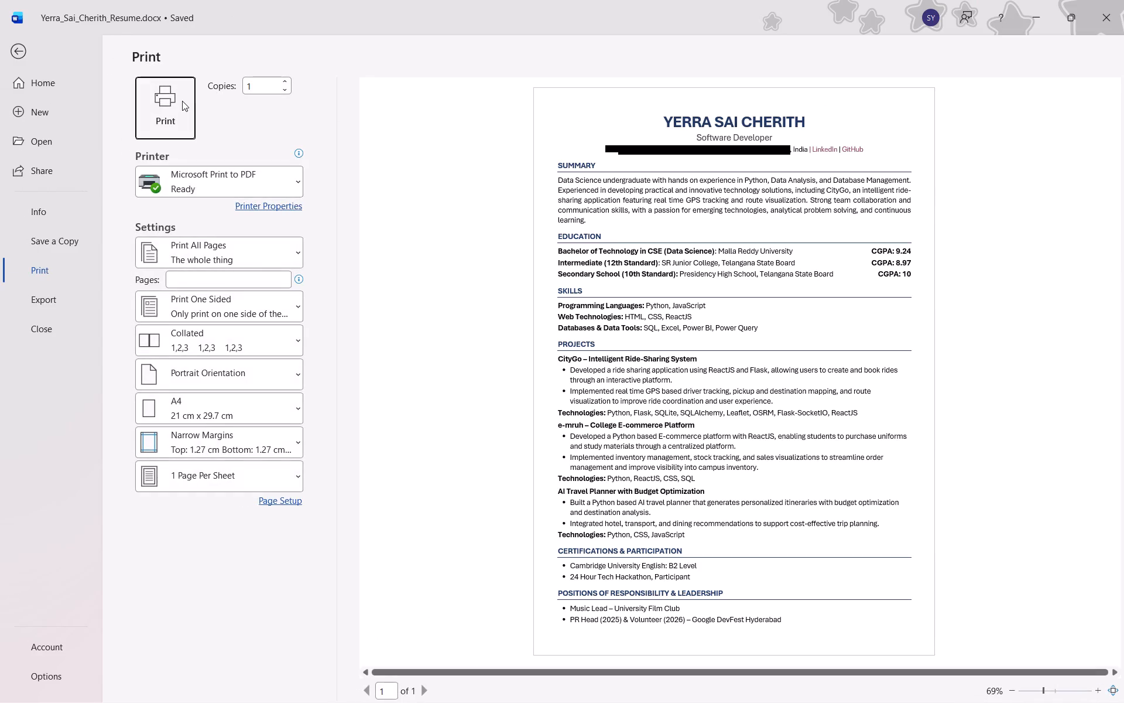
type("yerr")
key("Down")
key("Down")
key("Down")
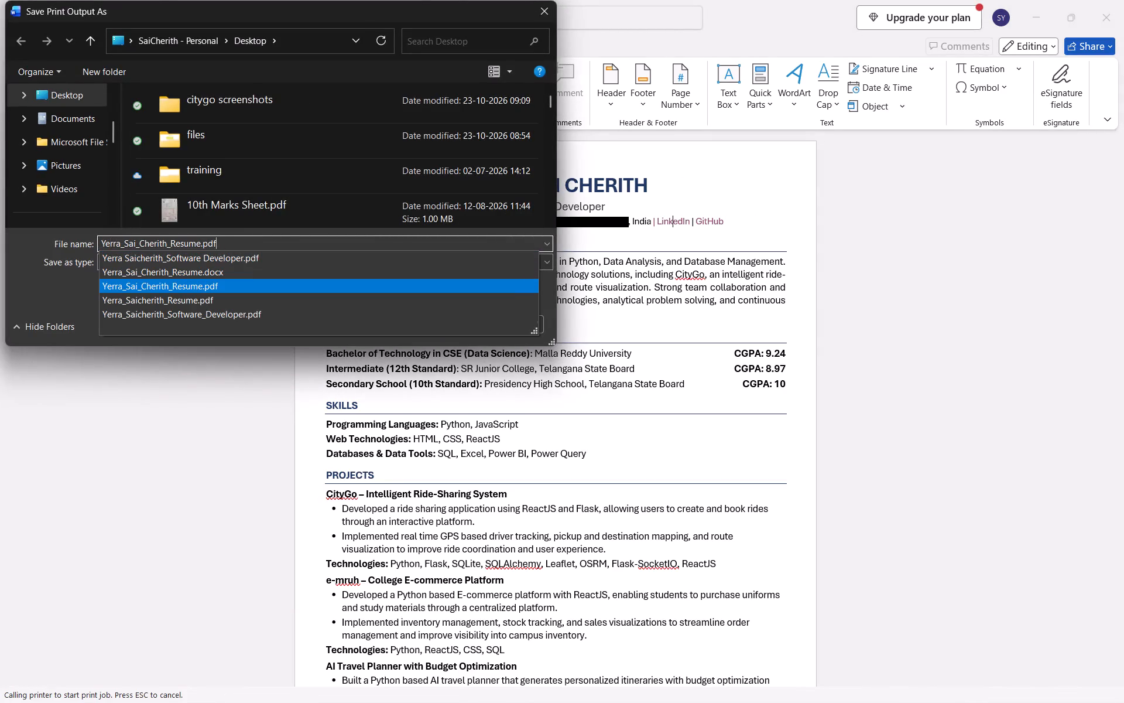
key("Return")
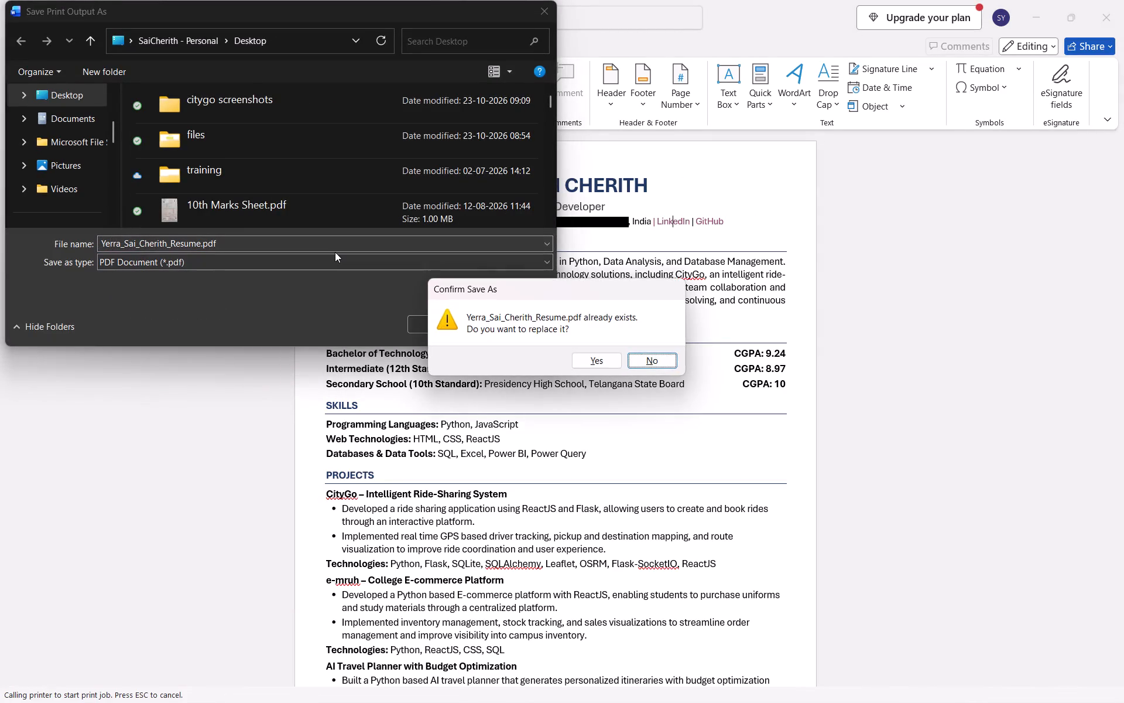
key("Left")
key("Return")
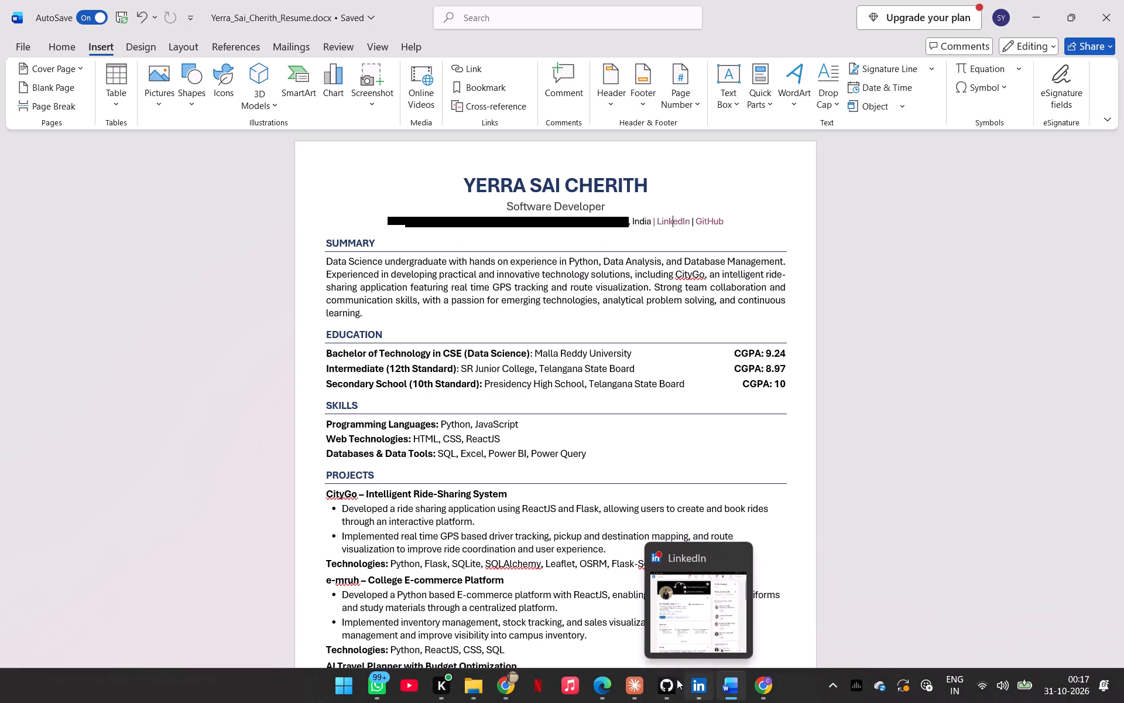
Open the new resume PDF from the Desktop in Edge and test the GitHub link in its contact line.
left_click(522, 213)
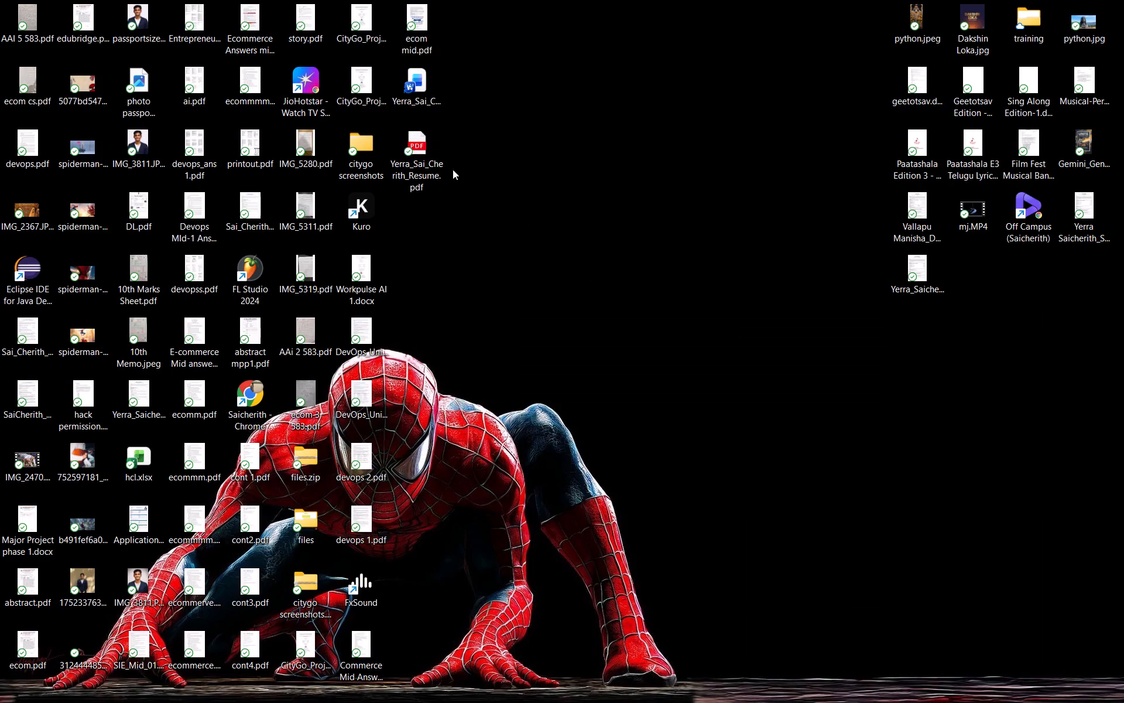
double_click(421, 160)
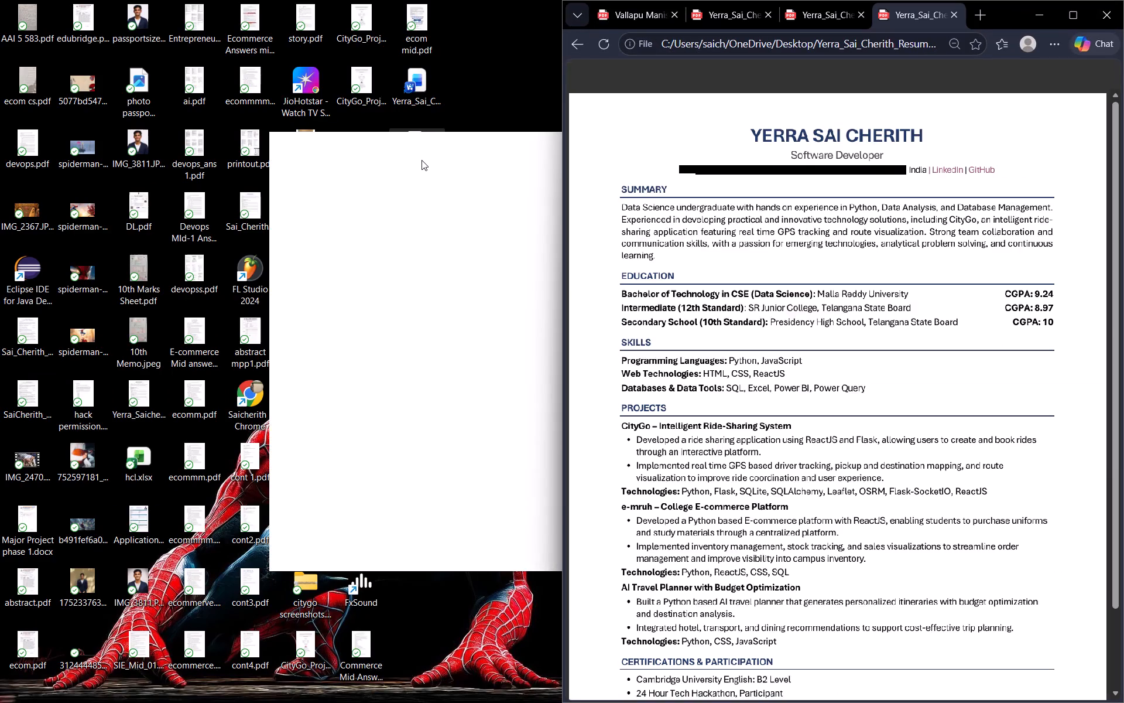
left_click(981, 171)
double_click(981, 171)
left_click(981, 171)
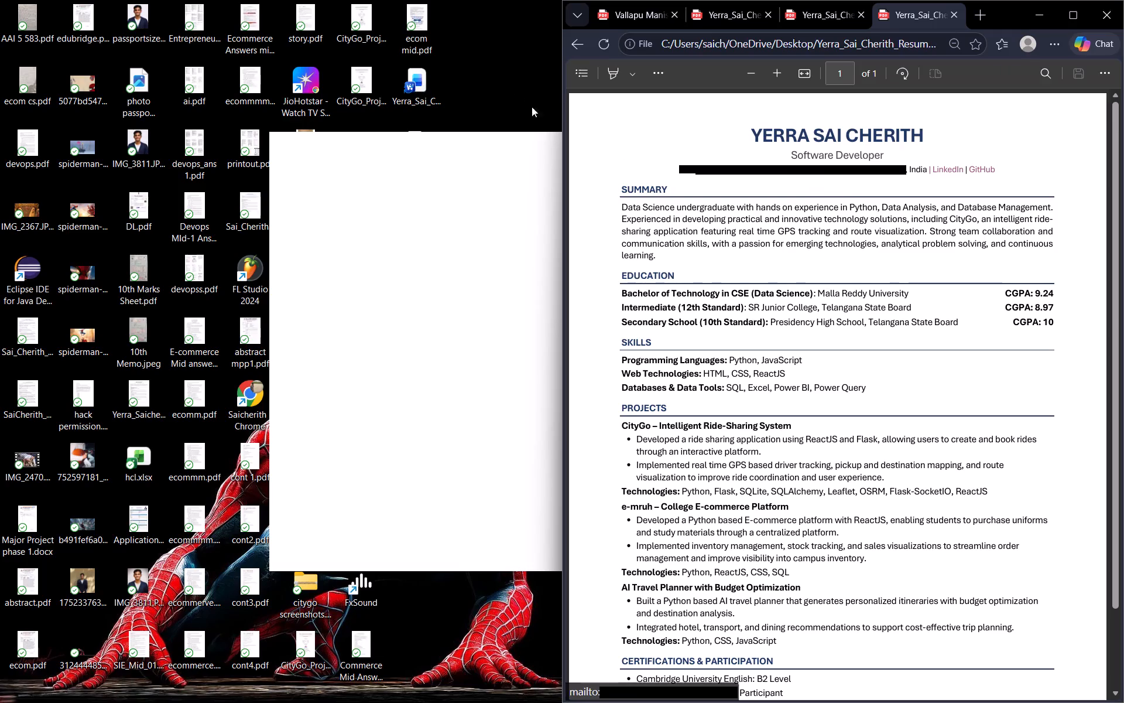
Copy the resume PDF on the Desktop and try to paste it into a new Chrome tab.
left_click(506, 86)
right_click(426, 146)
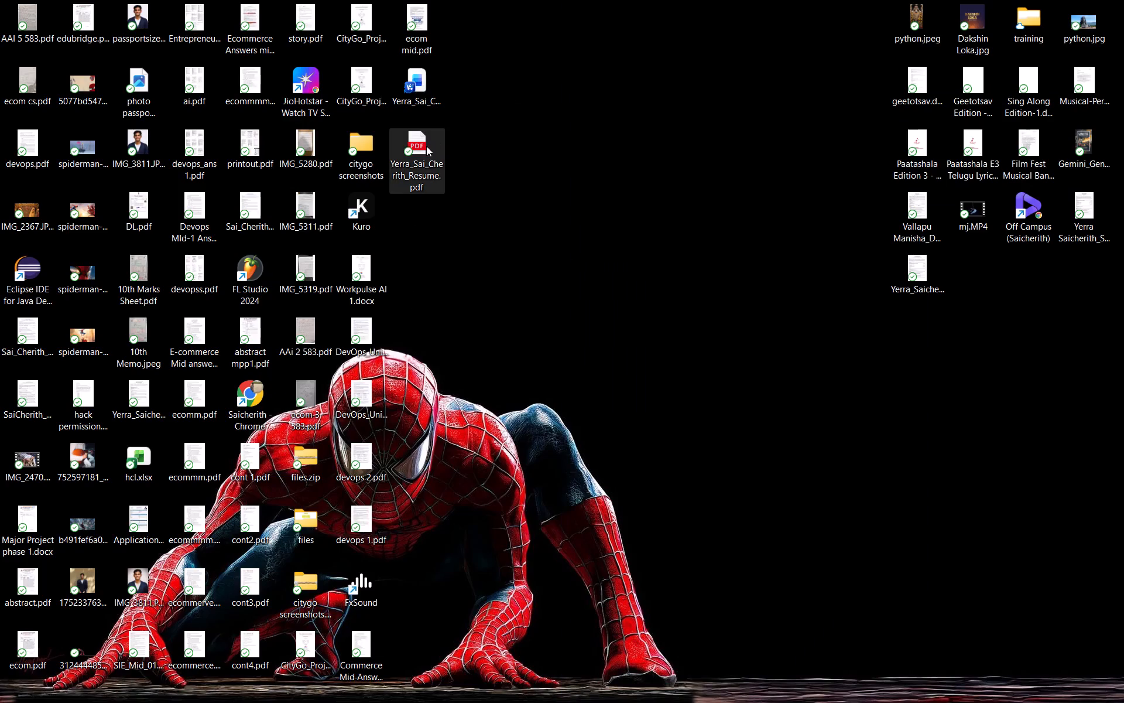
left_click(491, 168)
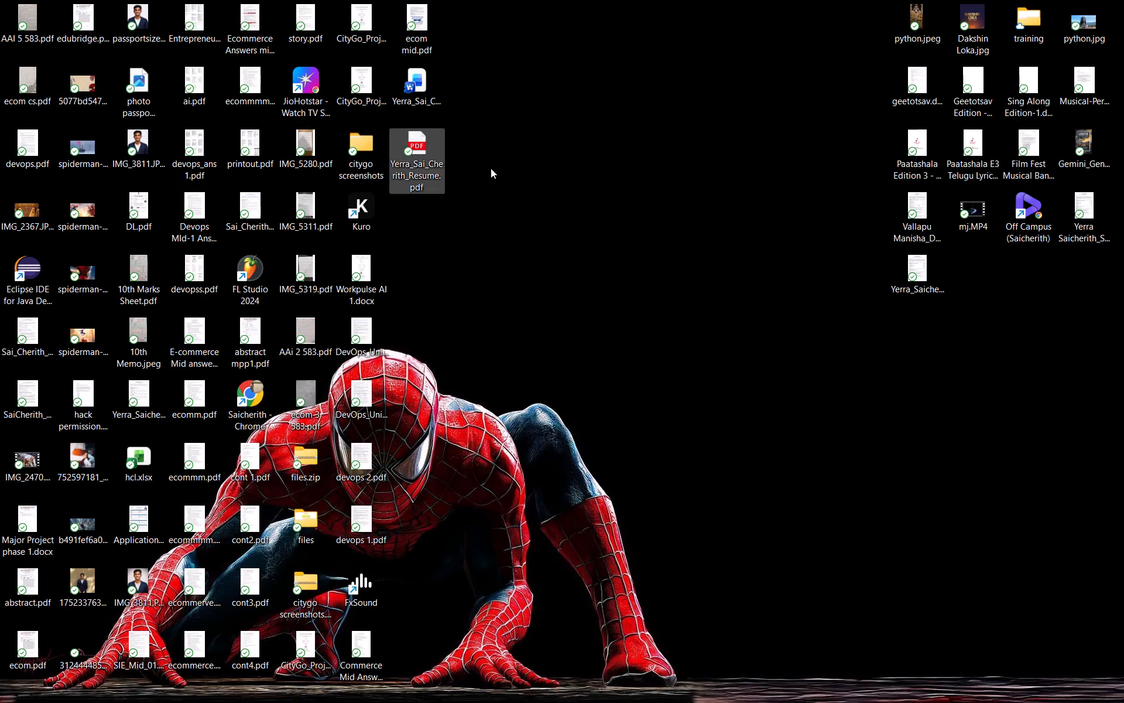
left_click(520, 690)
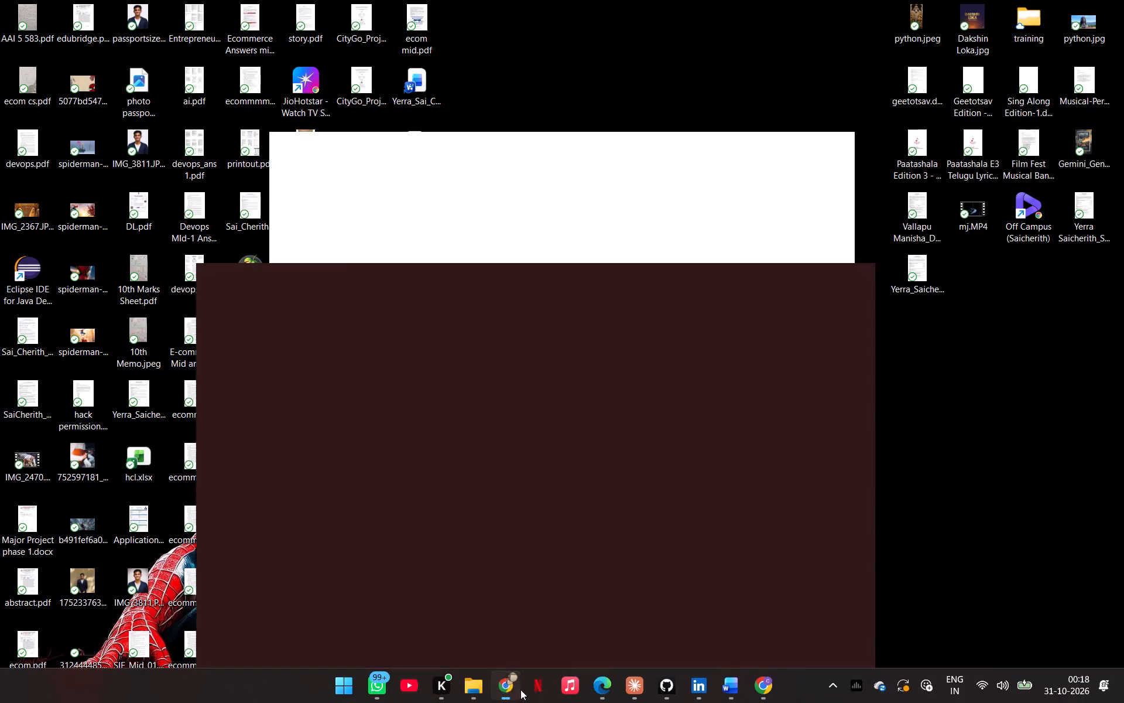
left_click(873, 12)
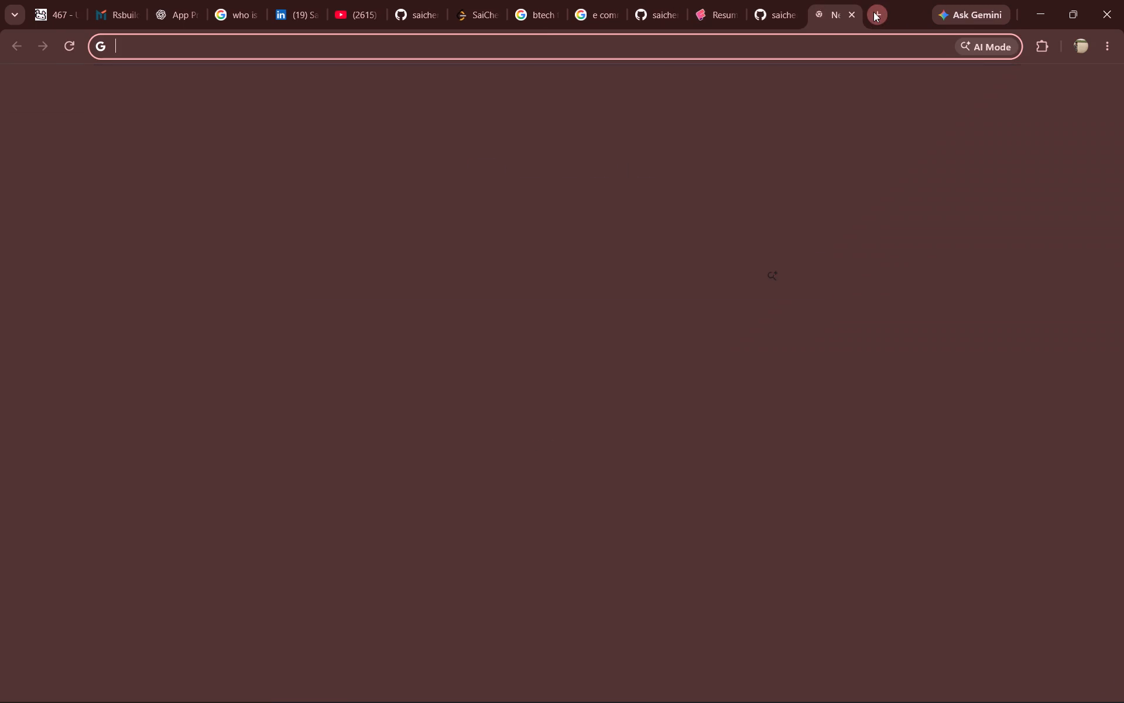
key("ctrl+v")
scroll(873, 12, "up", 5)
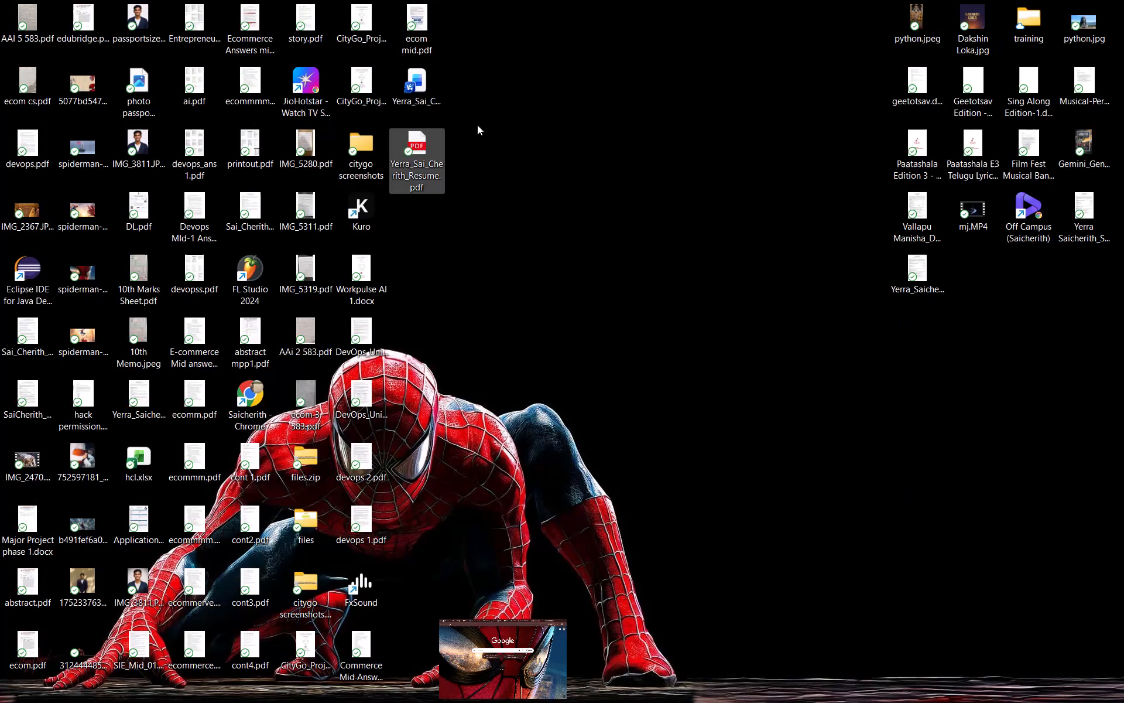
Open the resume PDF from the Desktop with Google Chrome and test the GitHub link in its contact line.
right_click(413, 154)
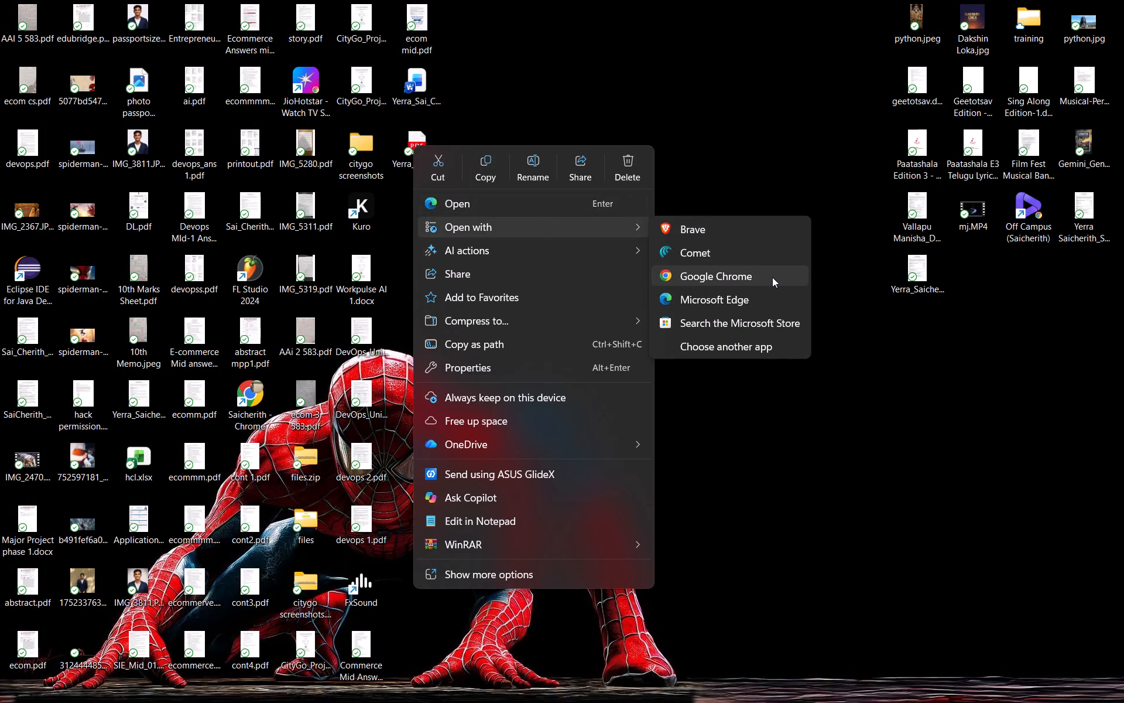
left_click(772, 277)
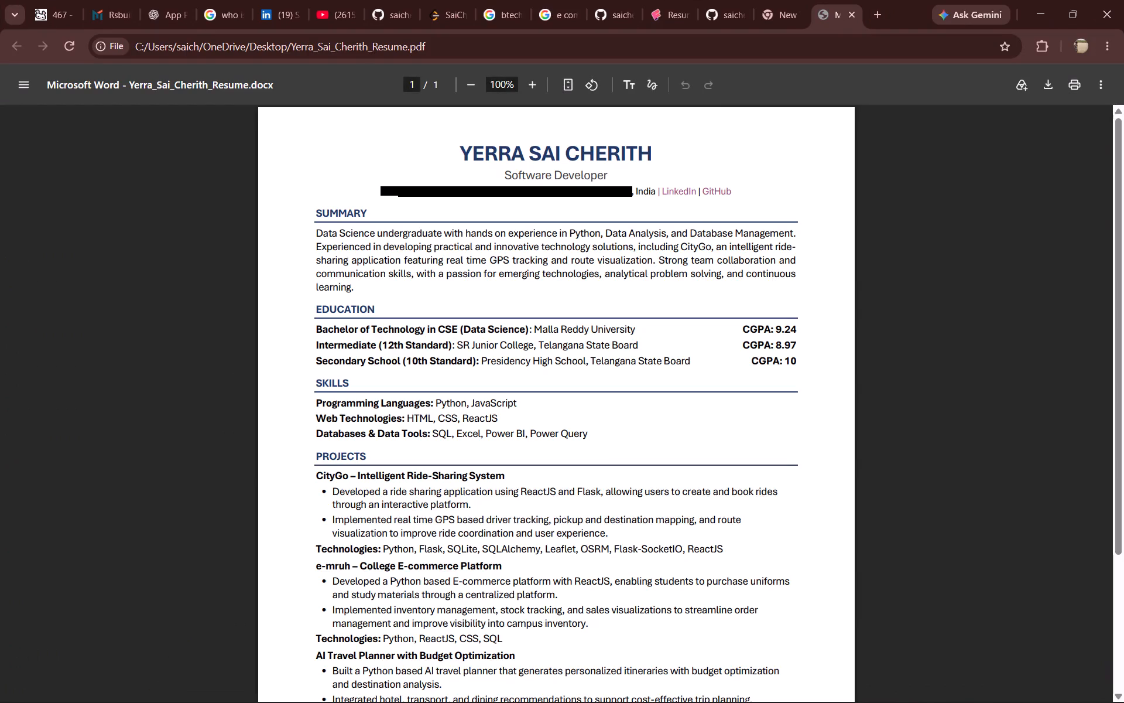
left_click(717, 189, "ctrl")
scroll(751, 384, "down", 7)
scroll(751, 384, "up", 3)
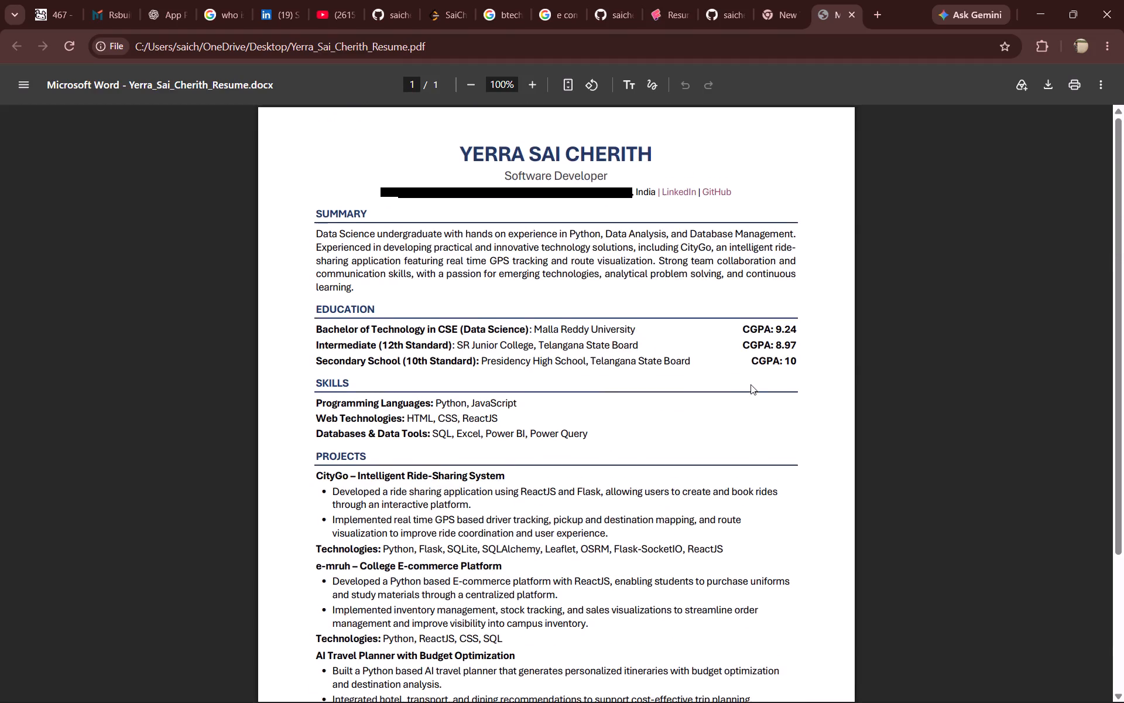
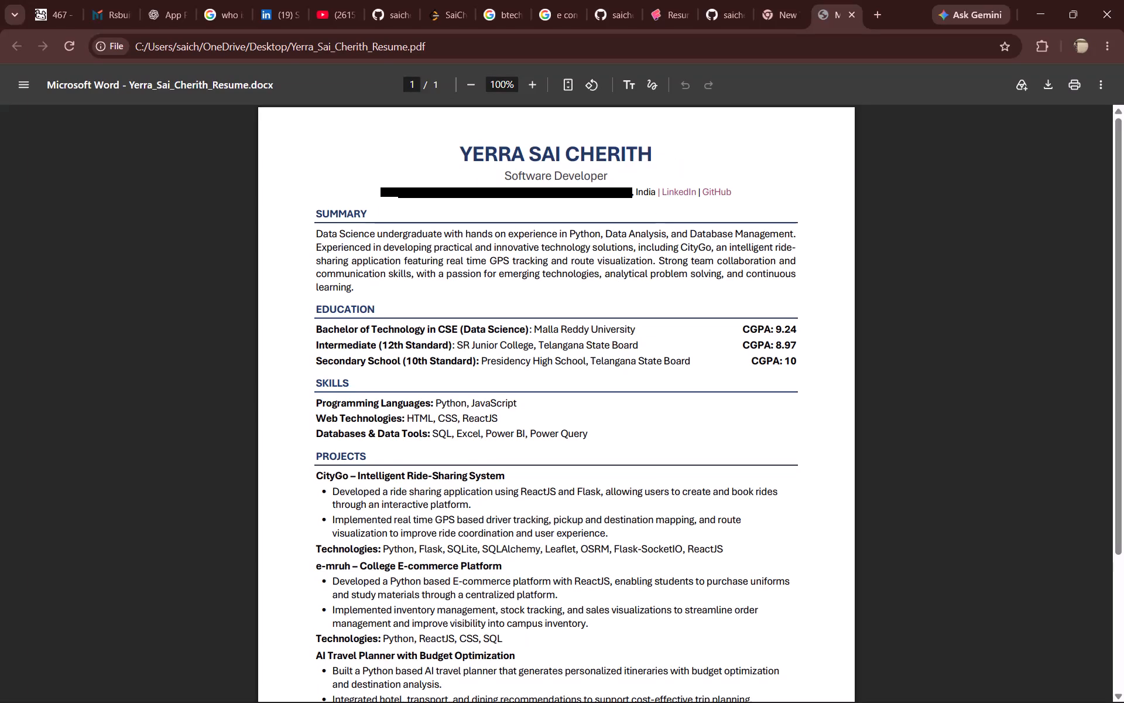
Search Google in a new tab for "my word document is not opening hyperlink" and expand the full AI Overview.
left_click(880, 16)
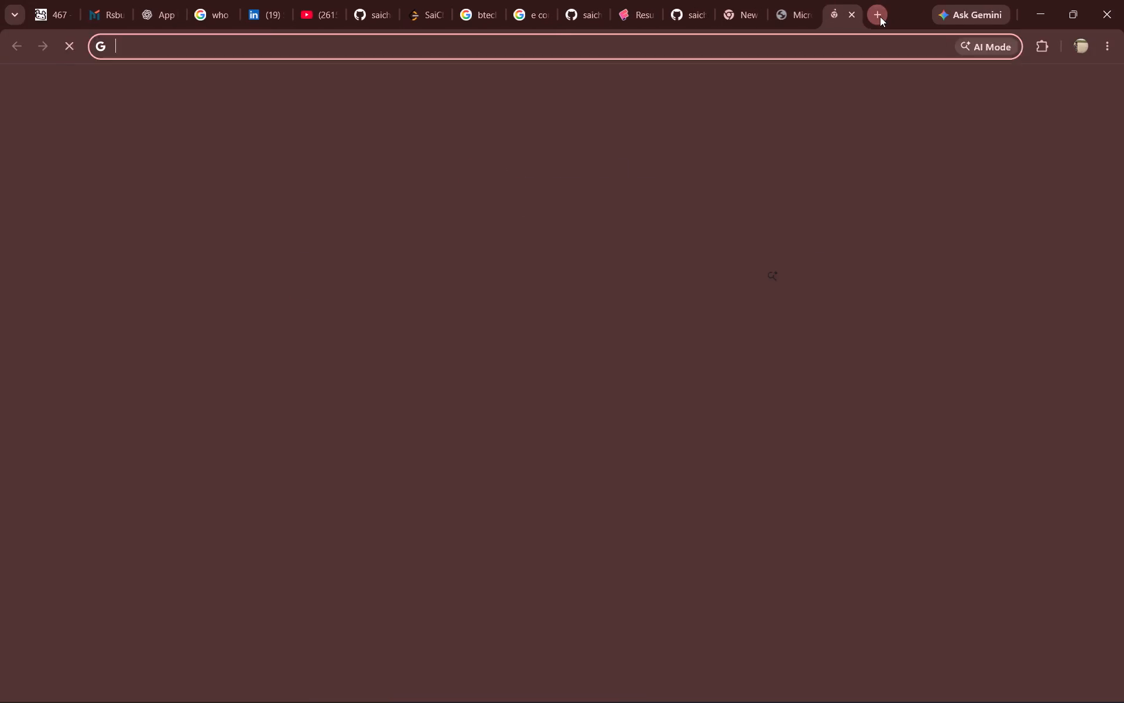
type("my word documernt is not opening")
key("space")
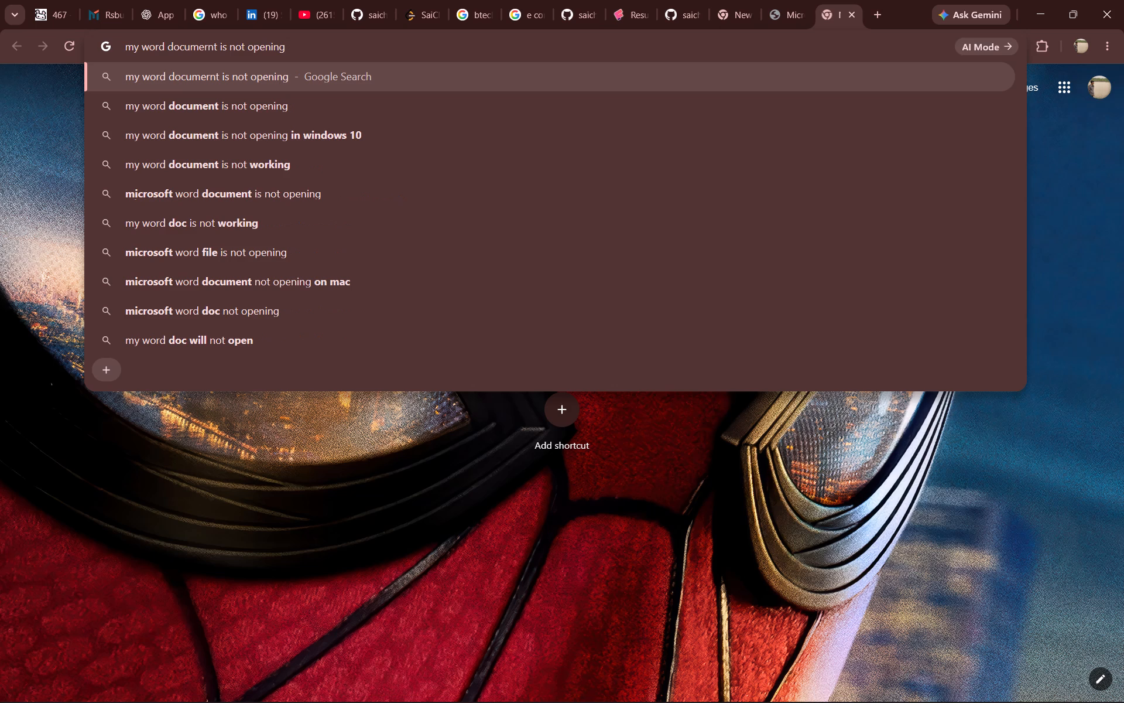
type("hyoer")
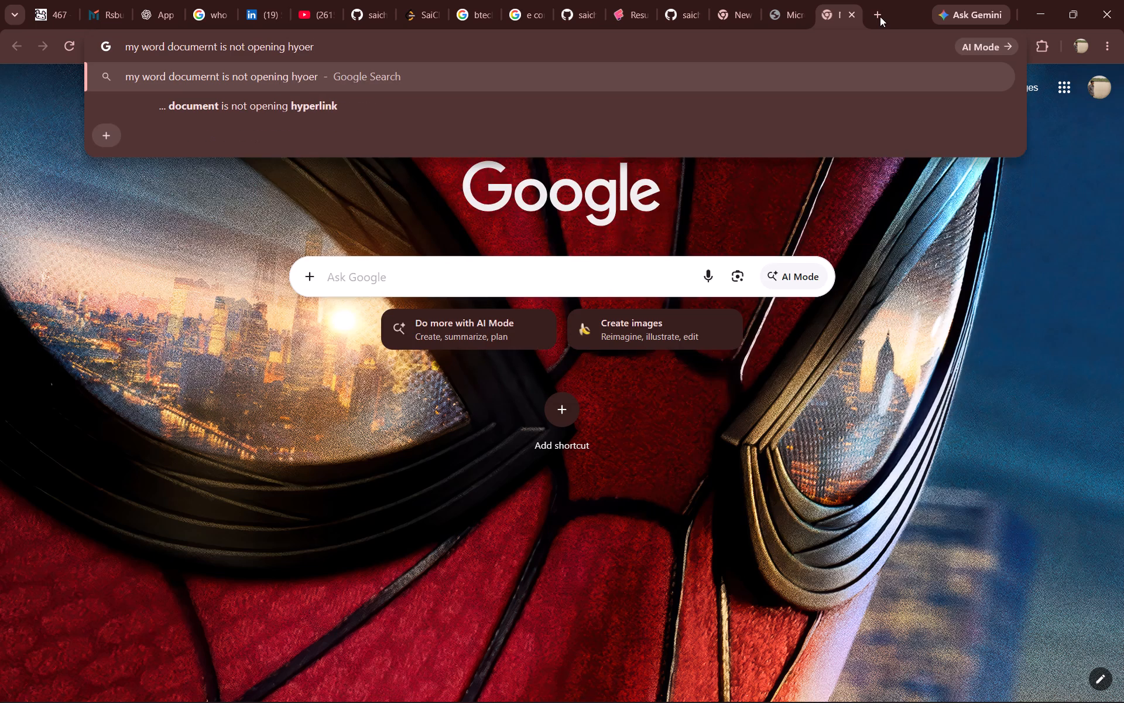
key("BackSpace")
key("BackSpace")
key("BackSpace")
type("perlink")
key("space")
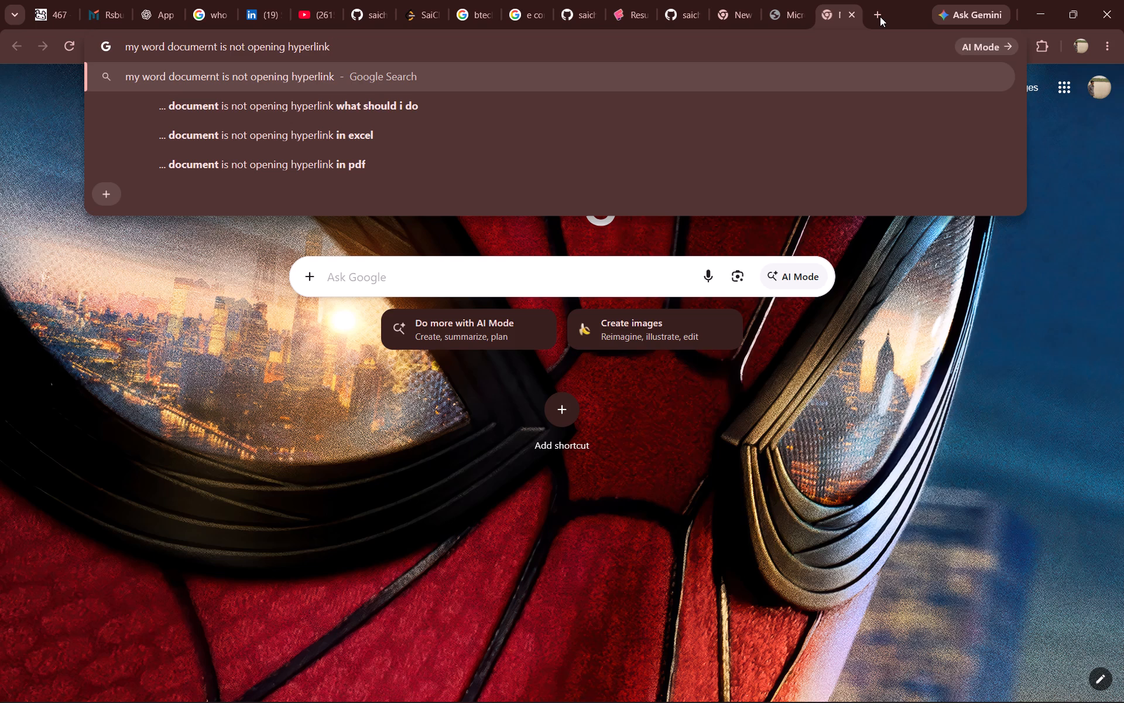
key("Return")
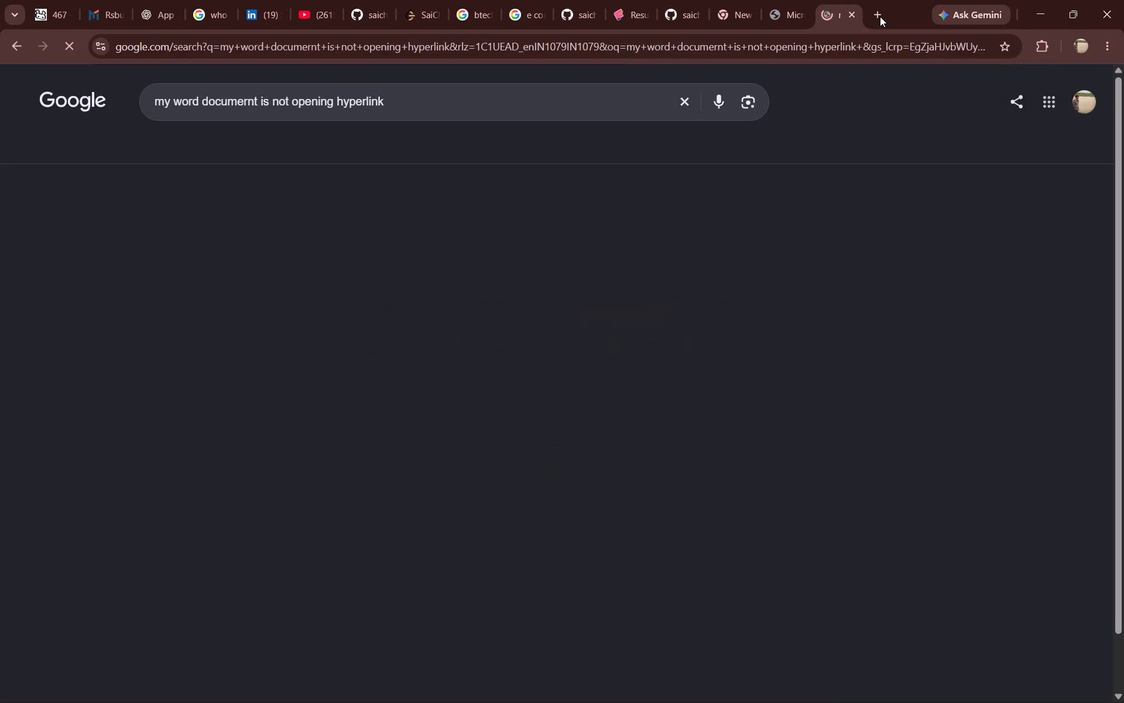
left_click(523, 196)
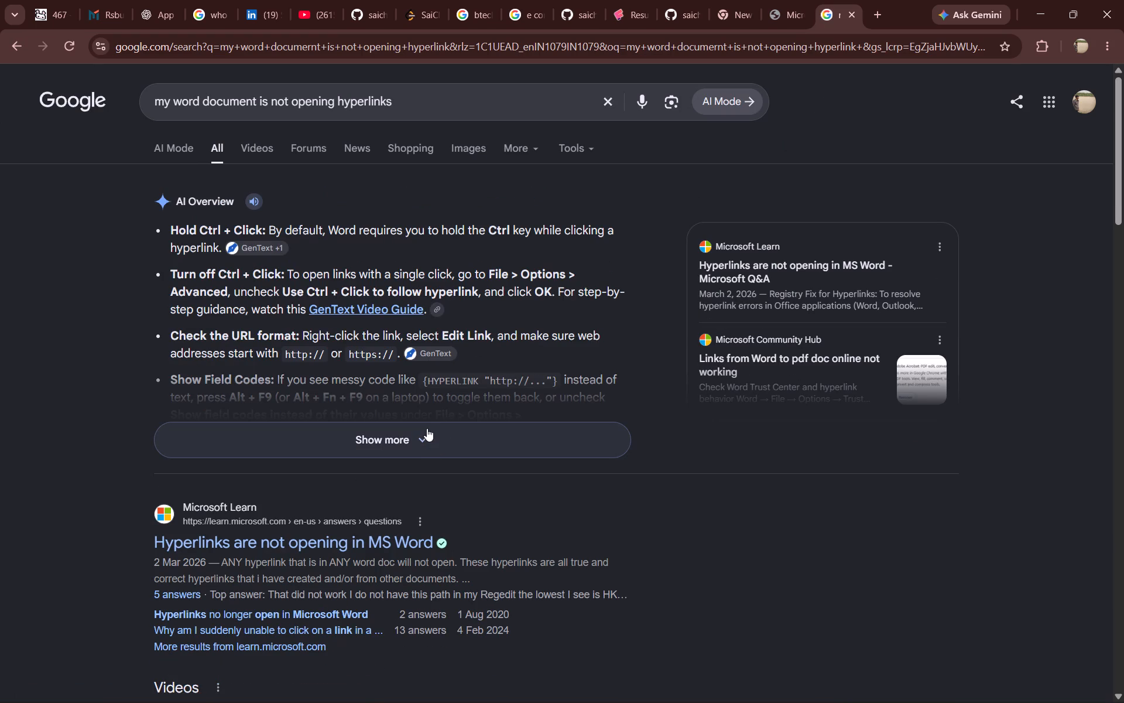
left_click(427, 428)
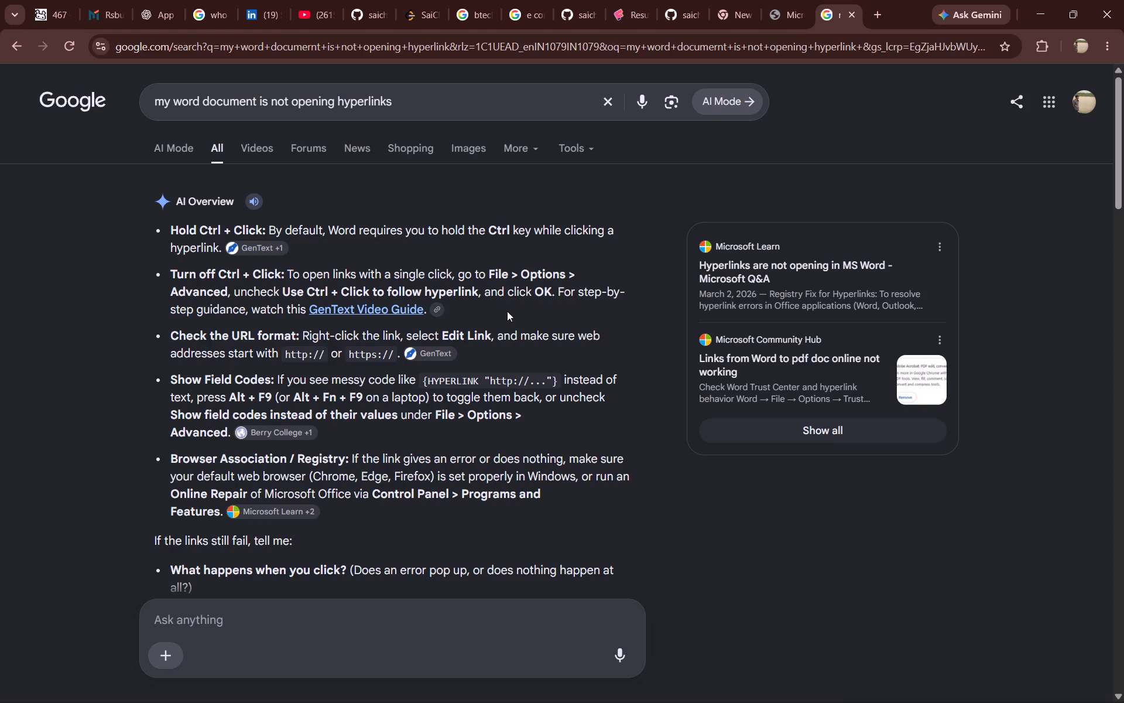
Ask the AI Overview the follow-up "its opening from word app. in pdf its not opening".
left_click(227, 612)
type("its opening from word")
key("space")
type("app.")
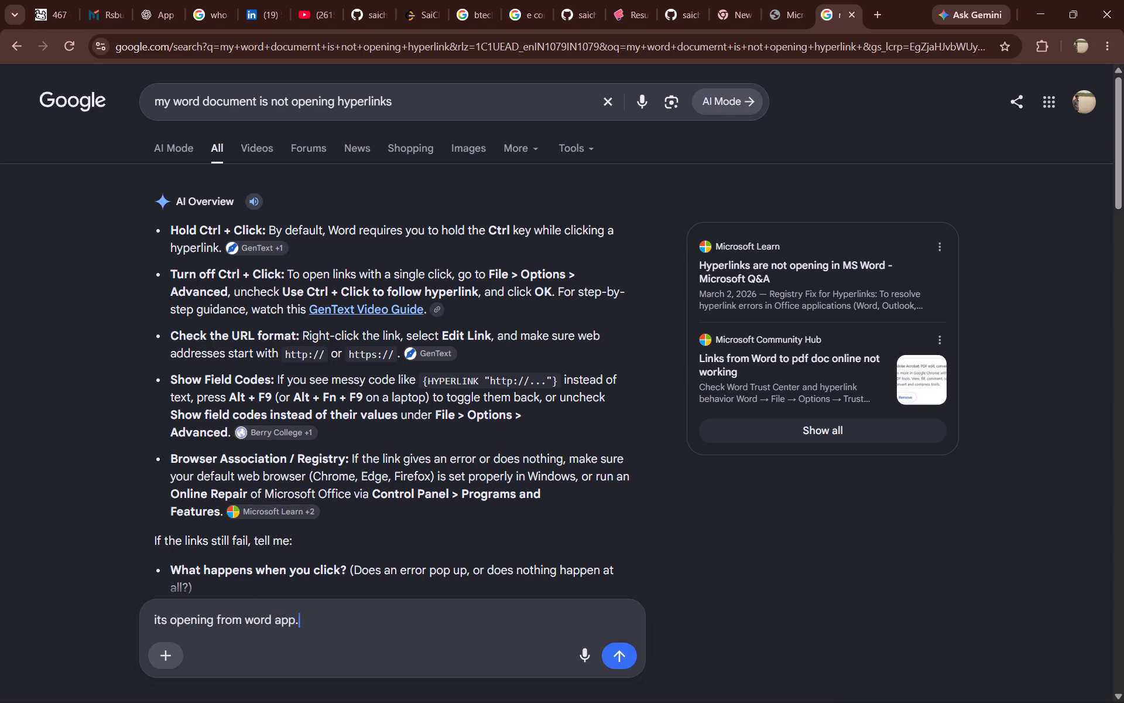
key("space")
type("in pdf its not opening")
key("Return")
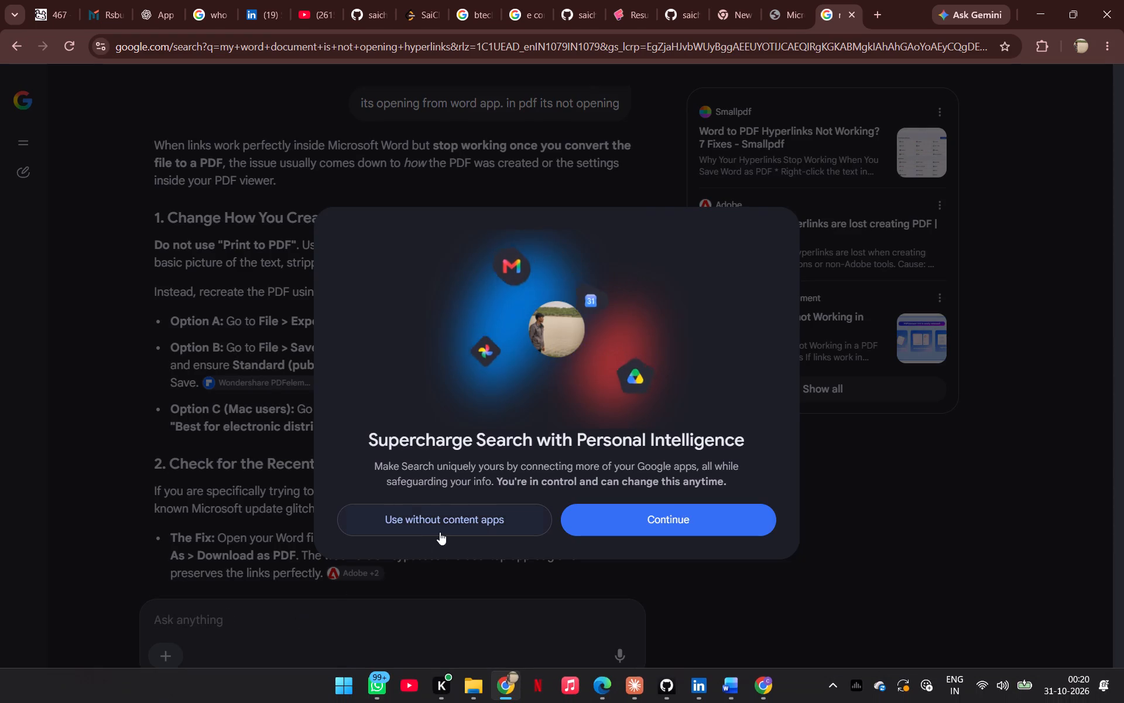
Go through the Personal Intelligence offer and choose not to connect Google apps to Search services.
left_click(537, 550)
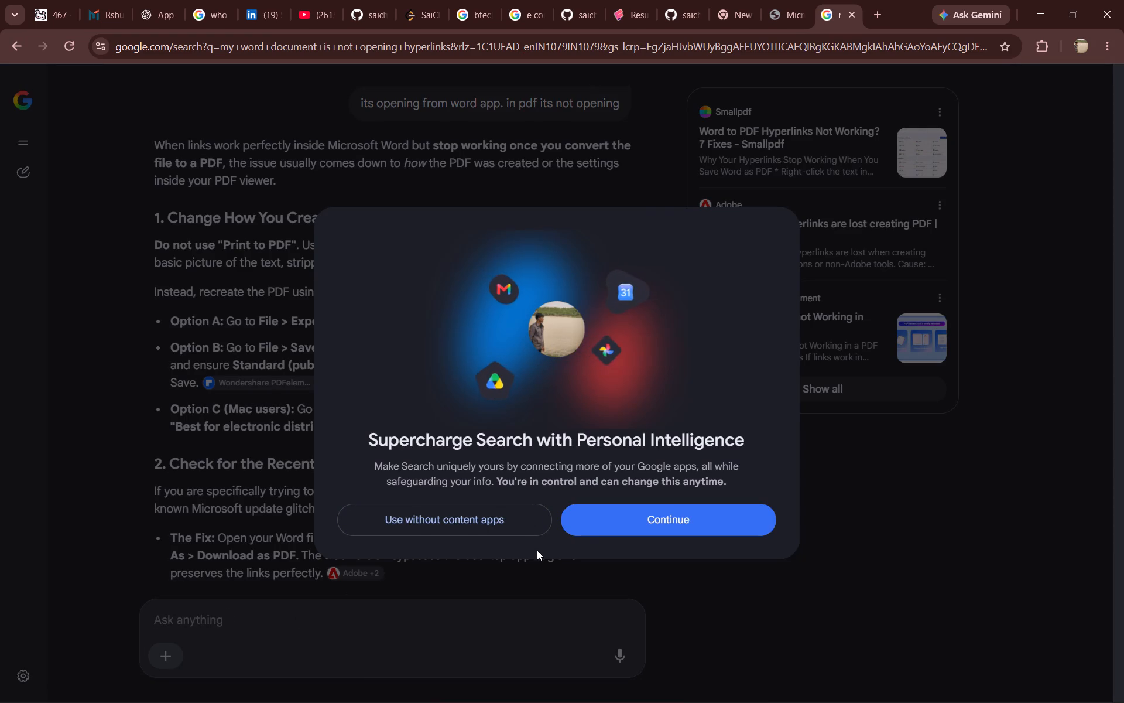
left_click(537, 550)
left_click(666, 511)
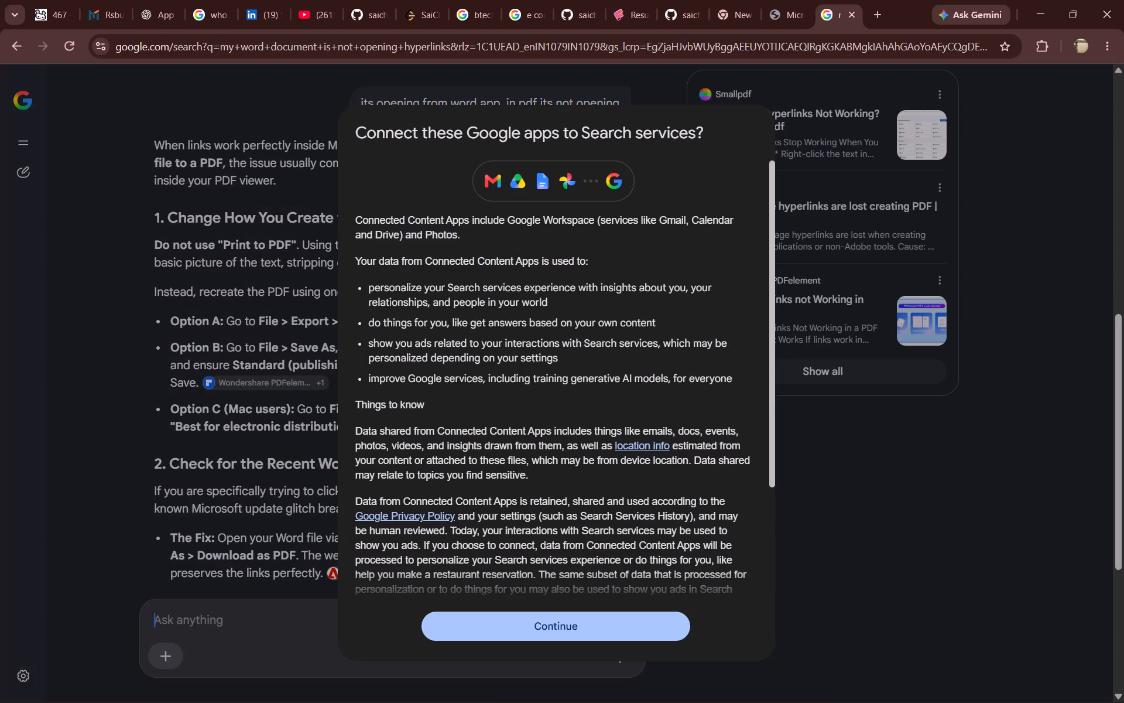
left_click(845, 489)
left_click(561, 627)
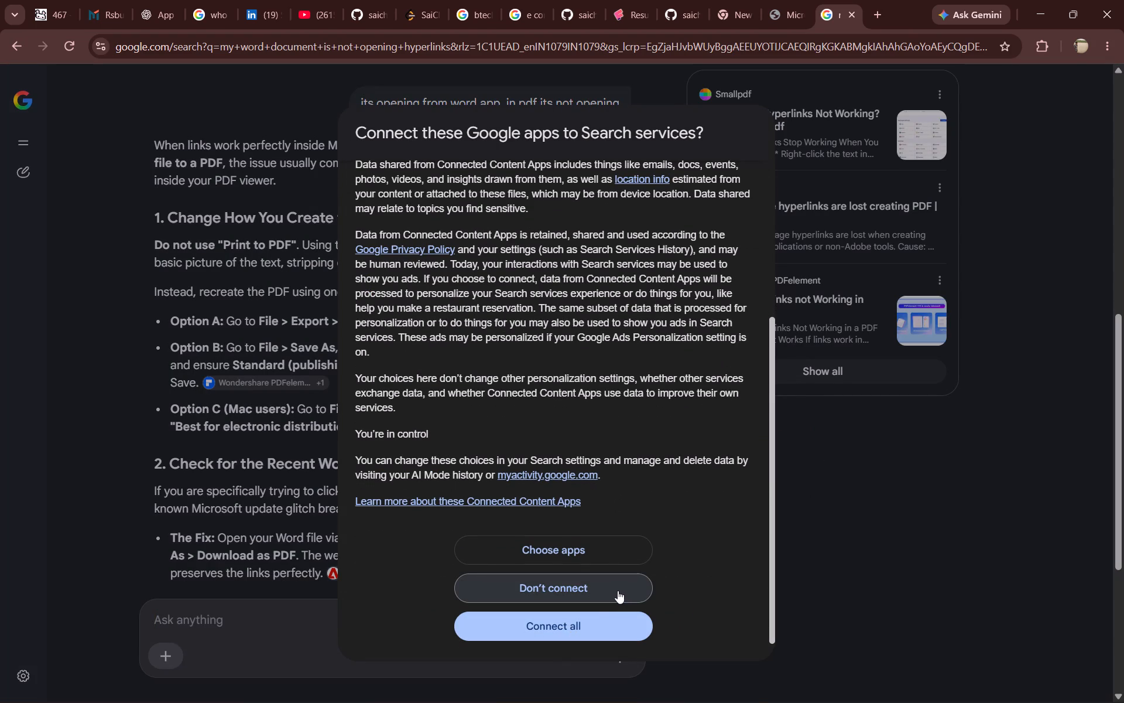
left_click(618, 591)
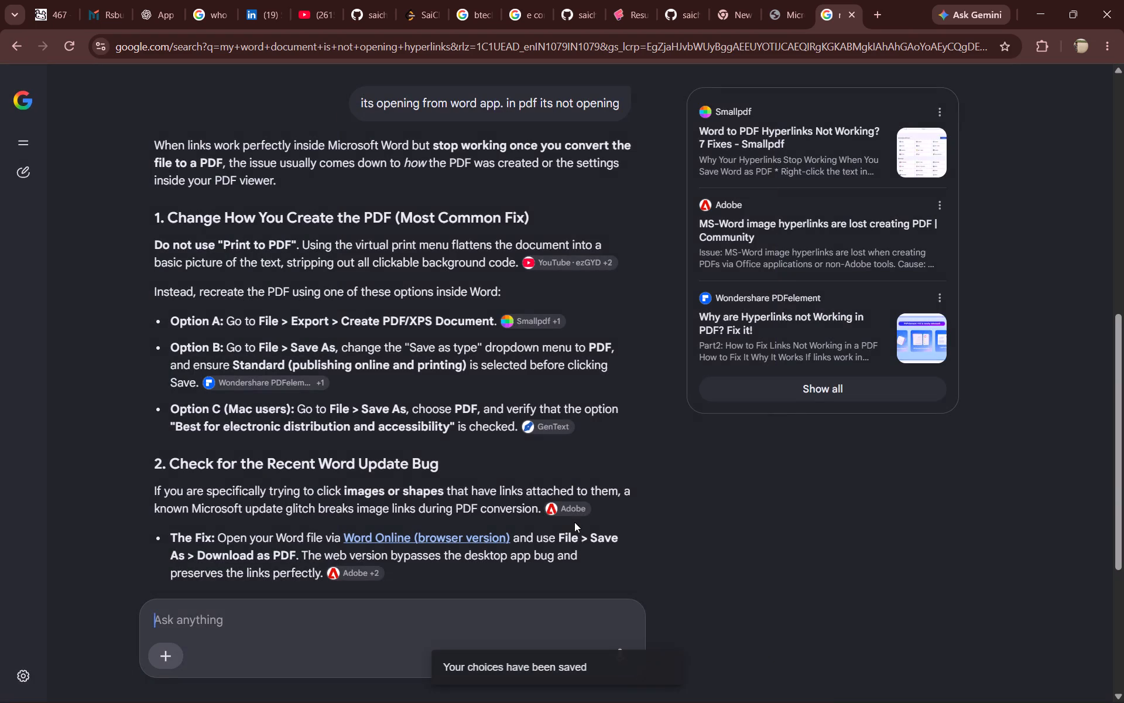
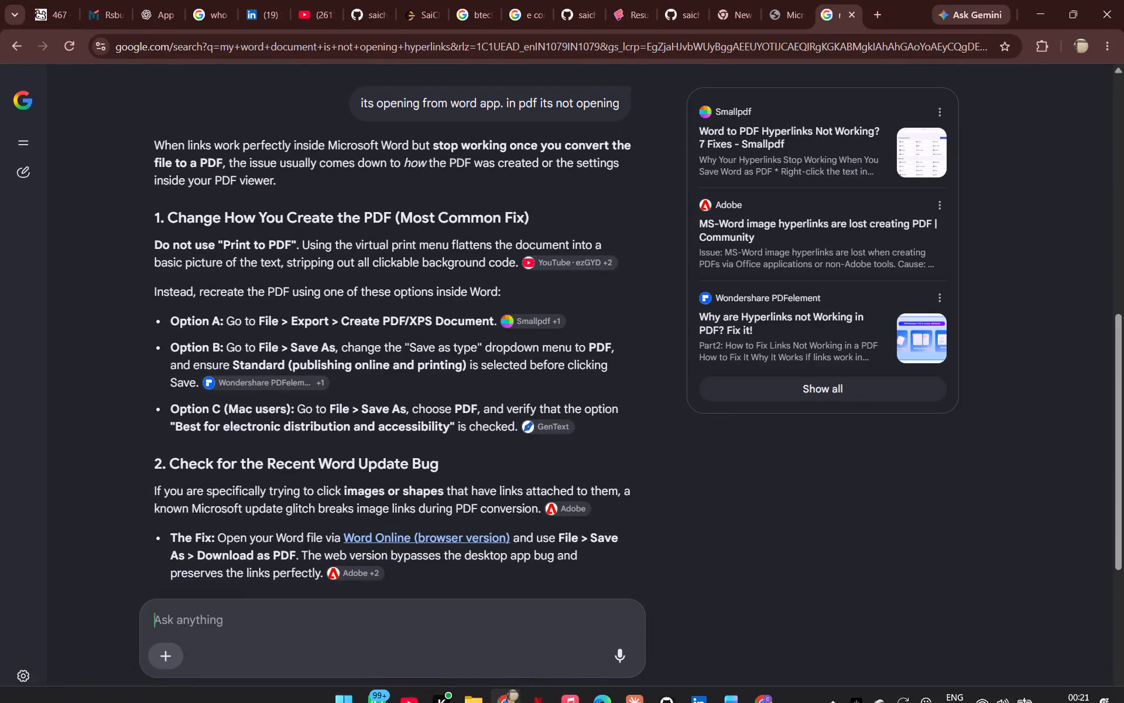
Switch to the resume document in Word and save it.
left_click(726, 688)
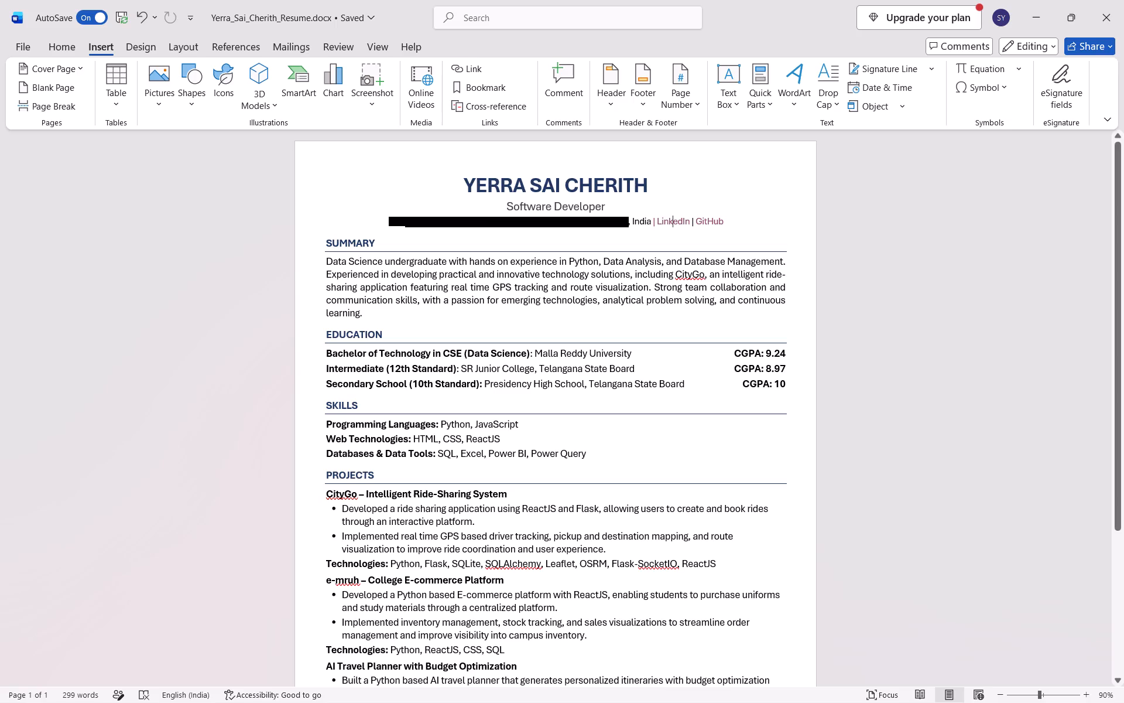
key("ctrl+s")
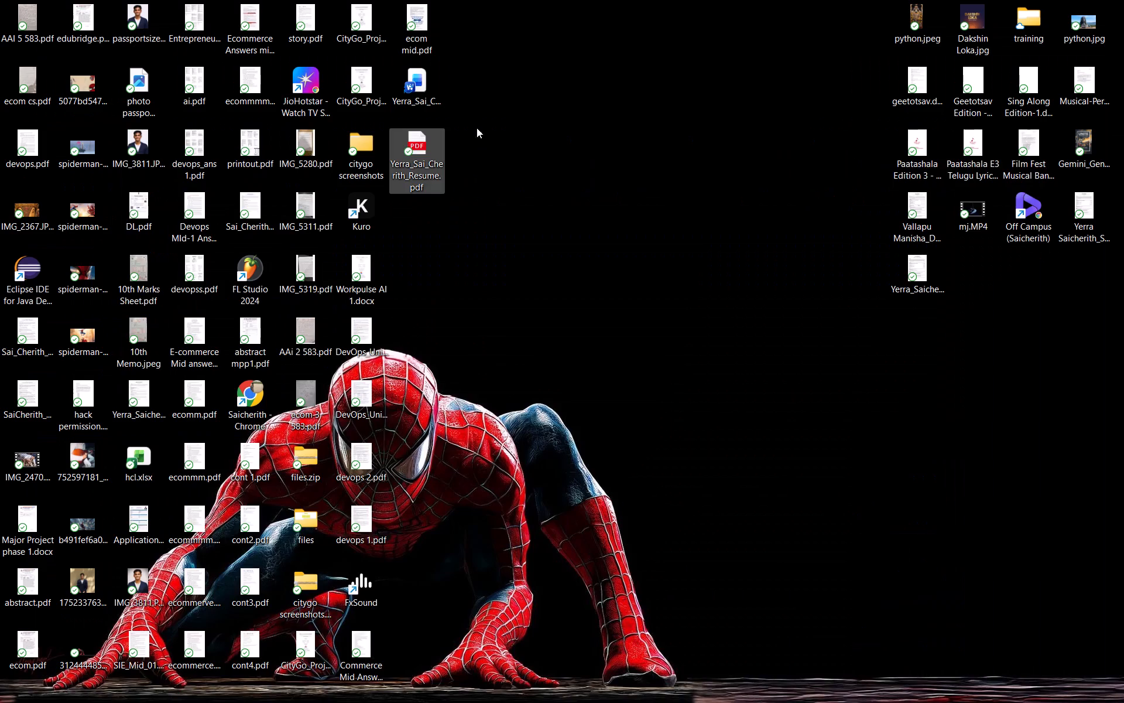
Copy the resume's Word document file (.docx) from the desktop.
left_click(421, 90)
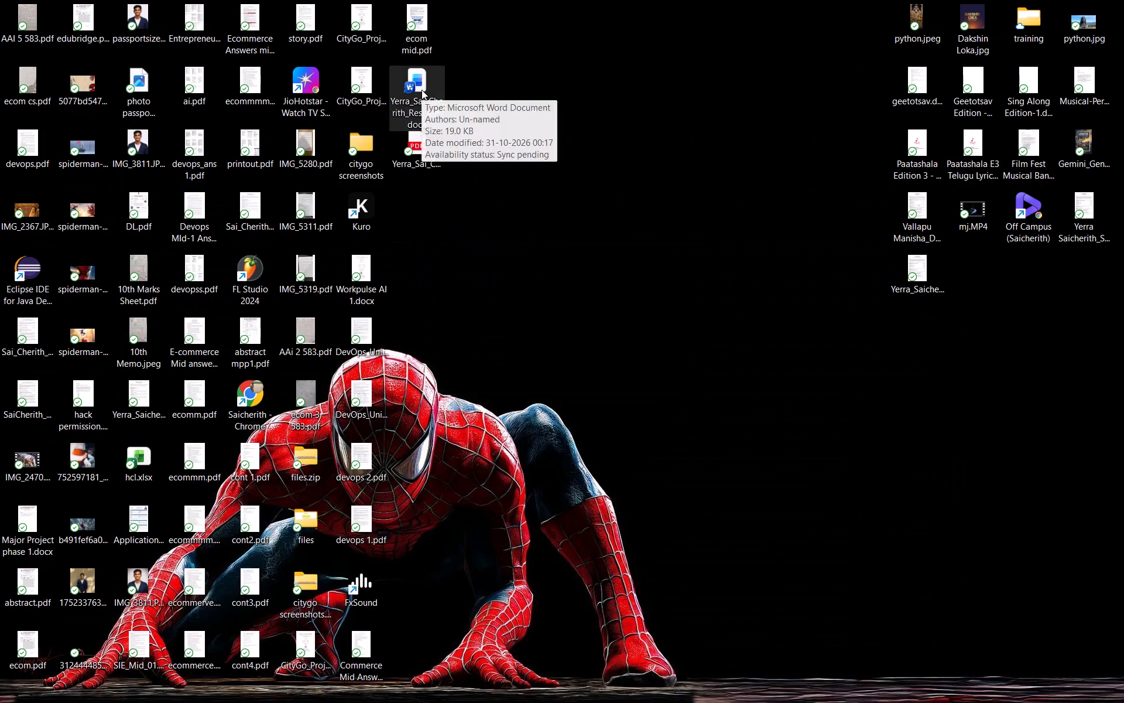
key("ctrl+c")
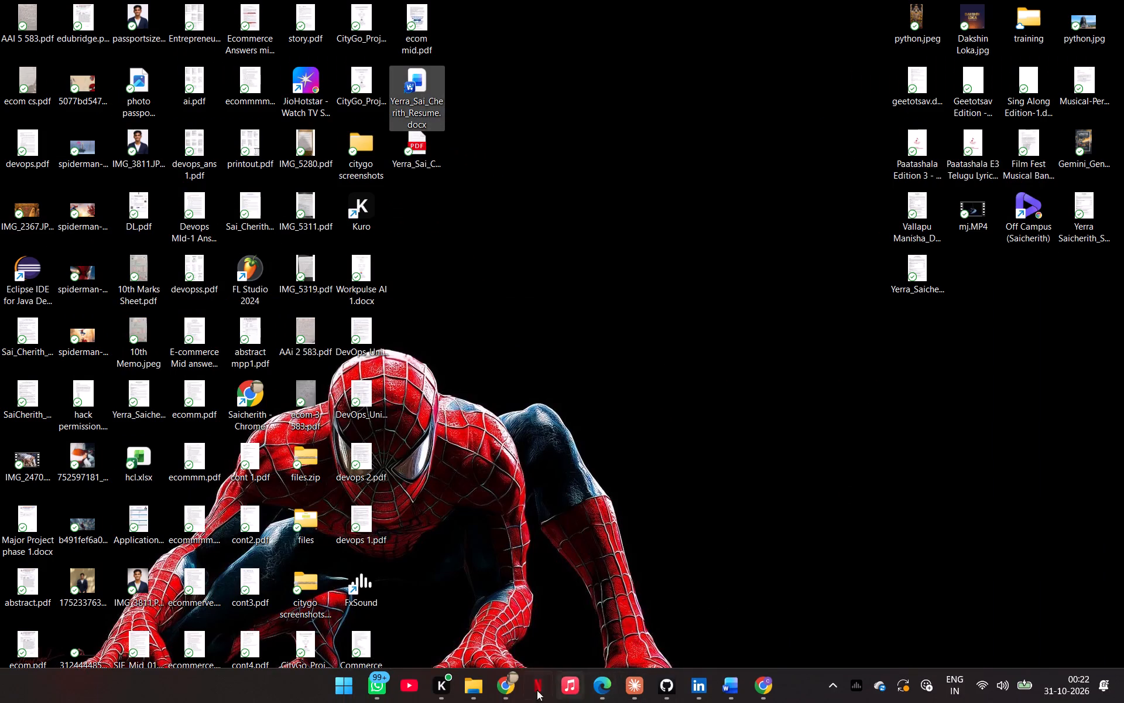
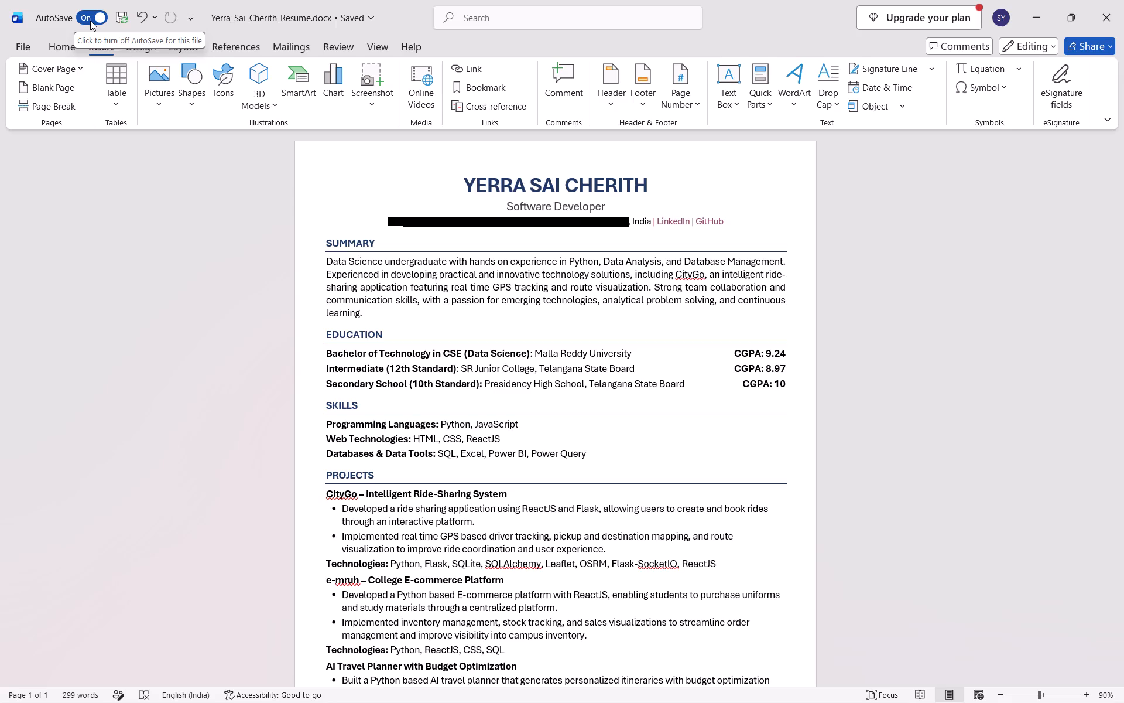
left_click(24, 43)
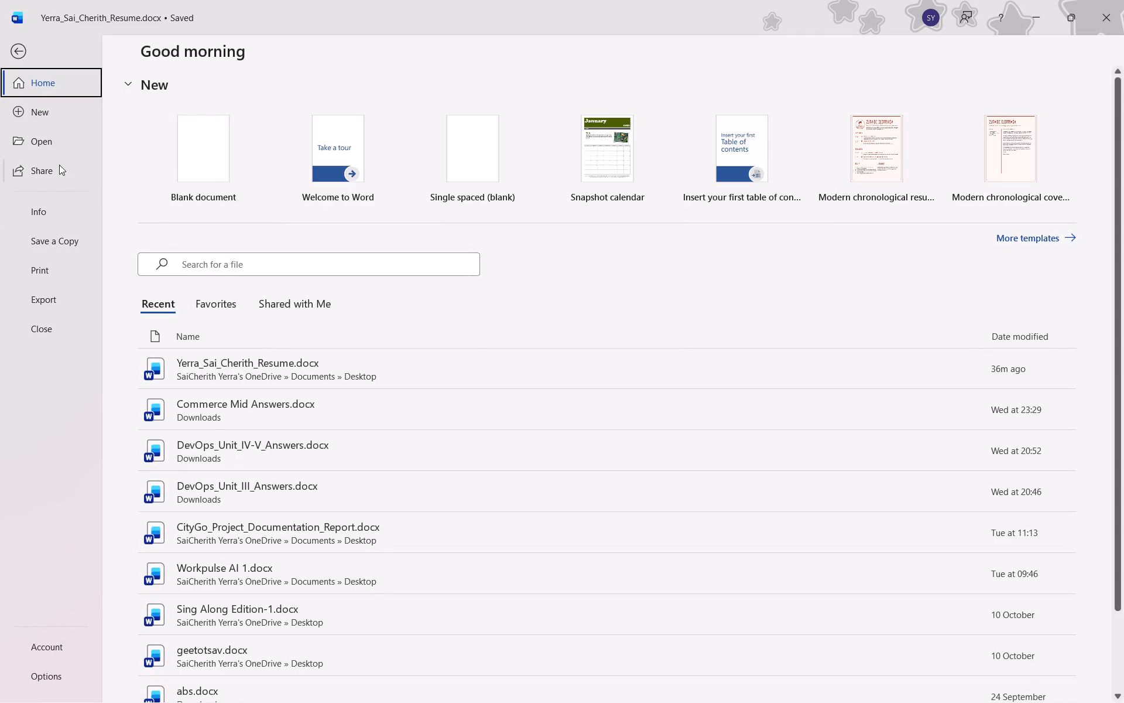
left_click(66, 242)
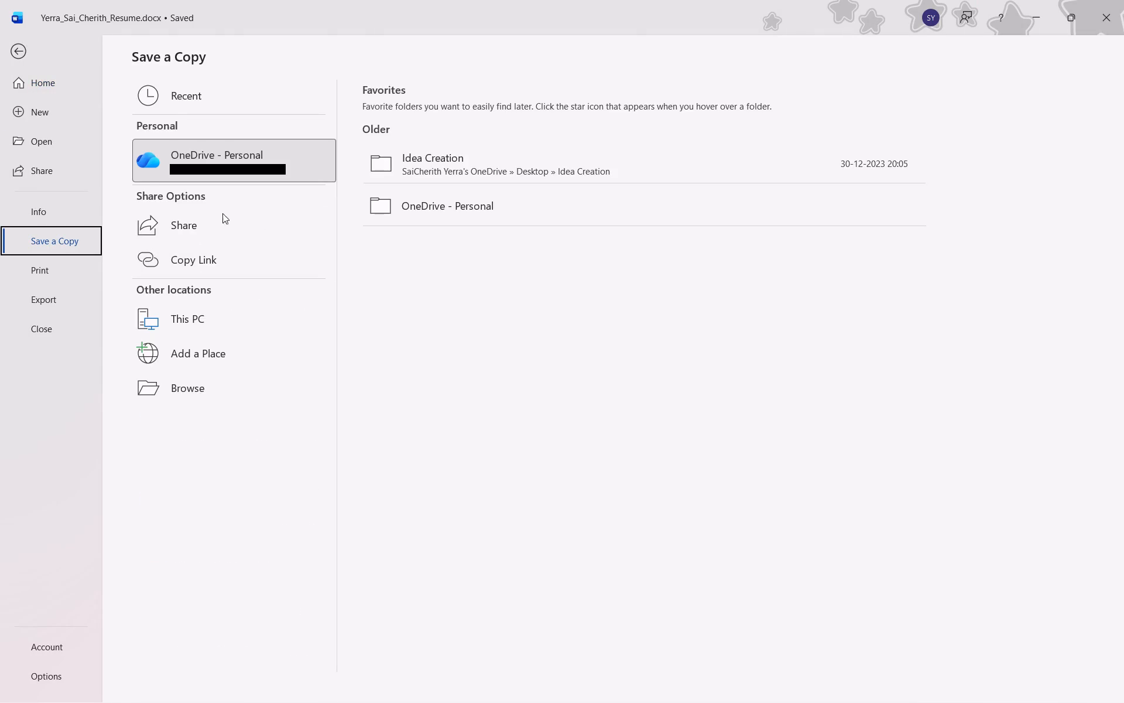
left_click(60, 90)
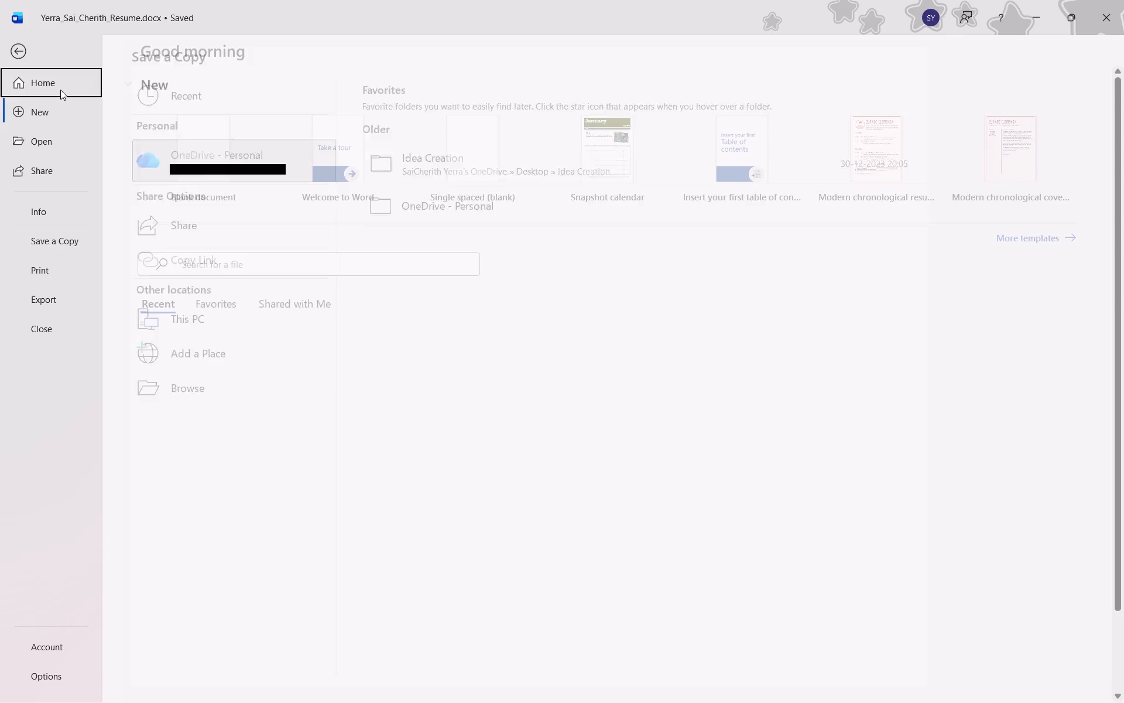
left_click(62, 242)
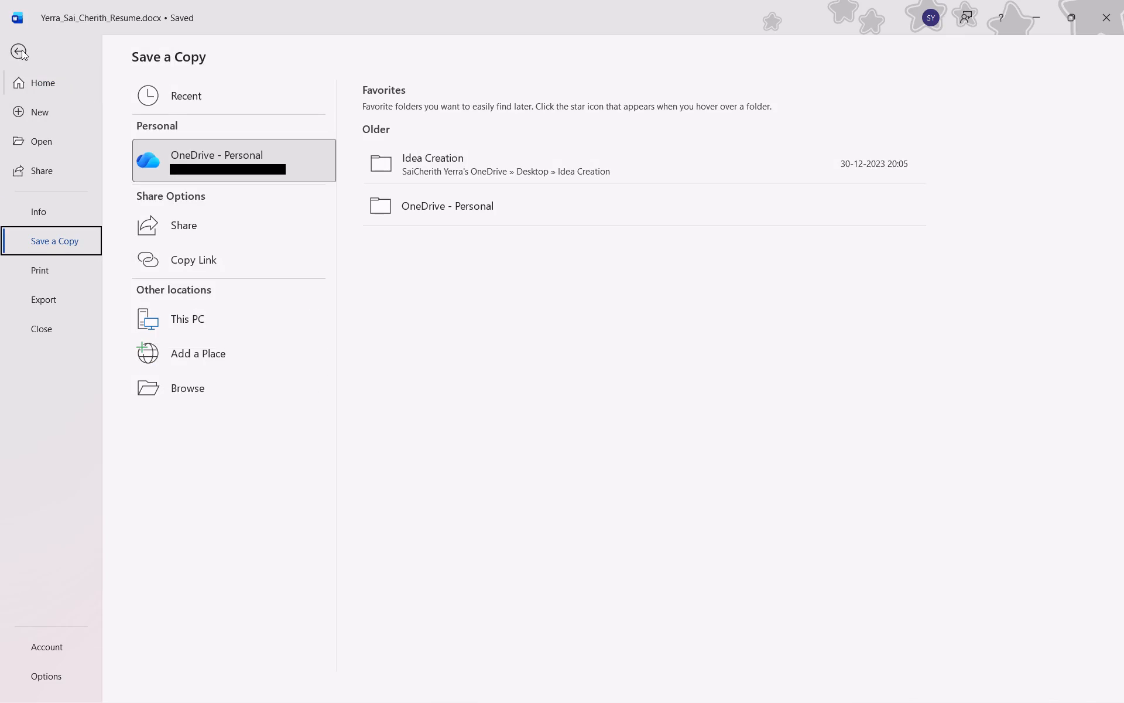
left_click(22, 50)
Export the resume as a PDF to the Desktop with standard optimization, replacing the existing PDF of the same name.
left_click(26, 50)
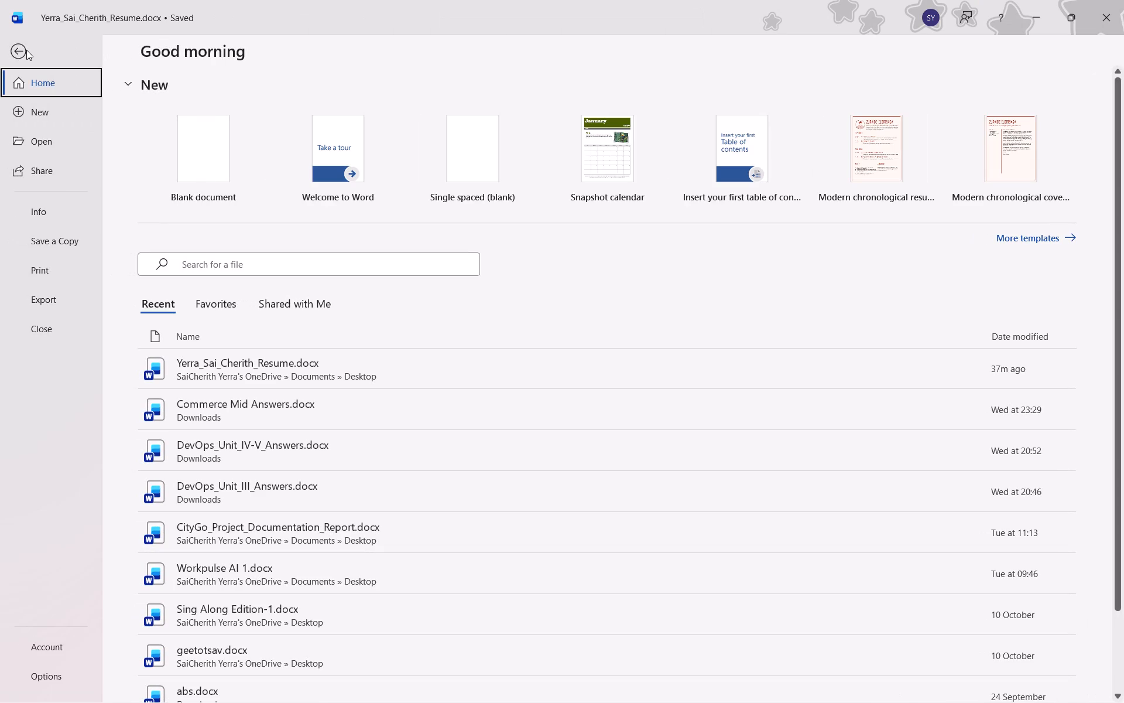
left_click(58, 302)
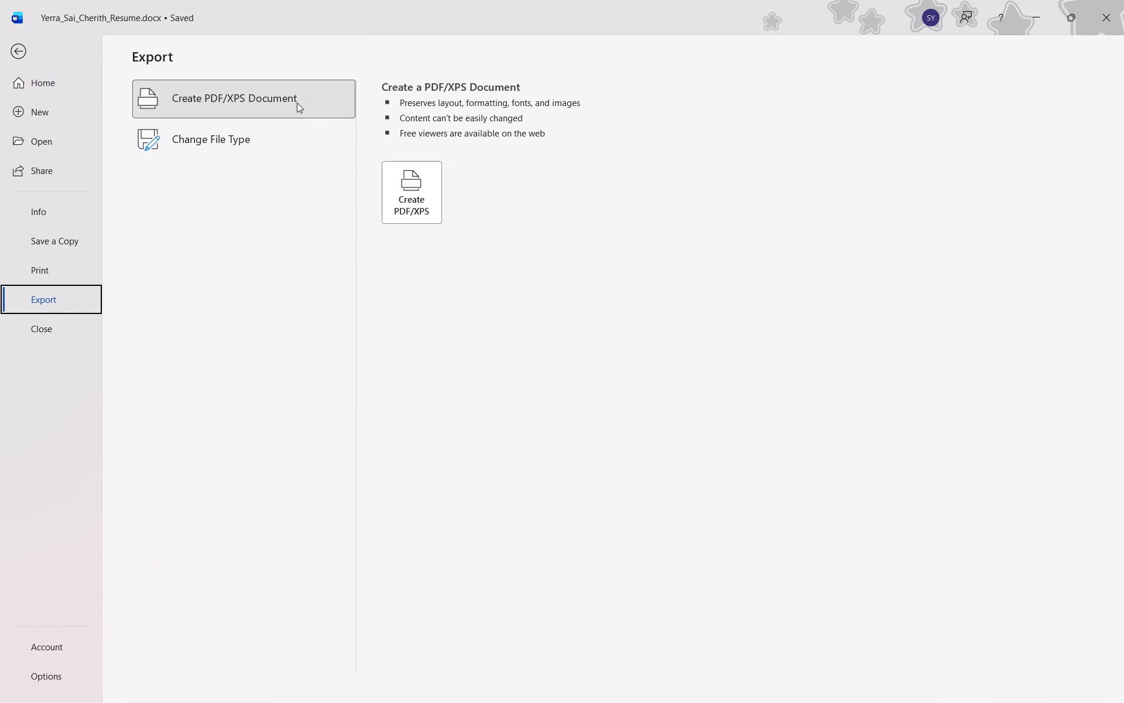
left_click(292, 96)
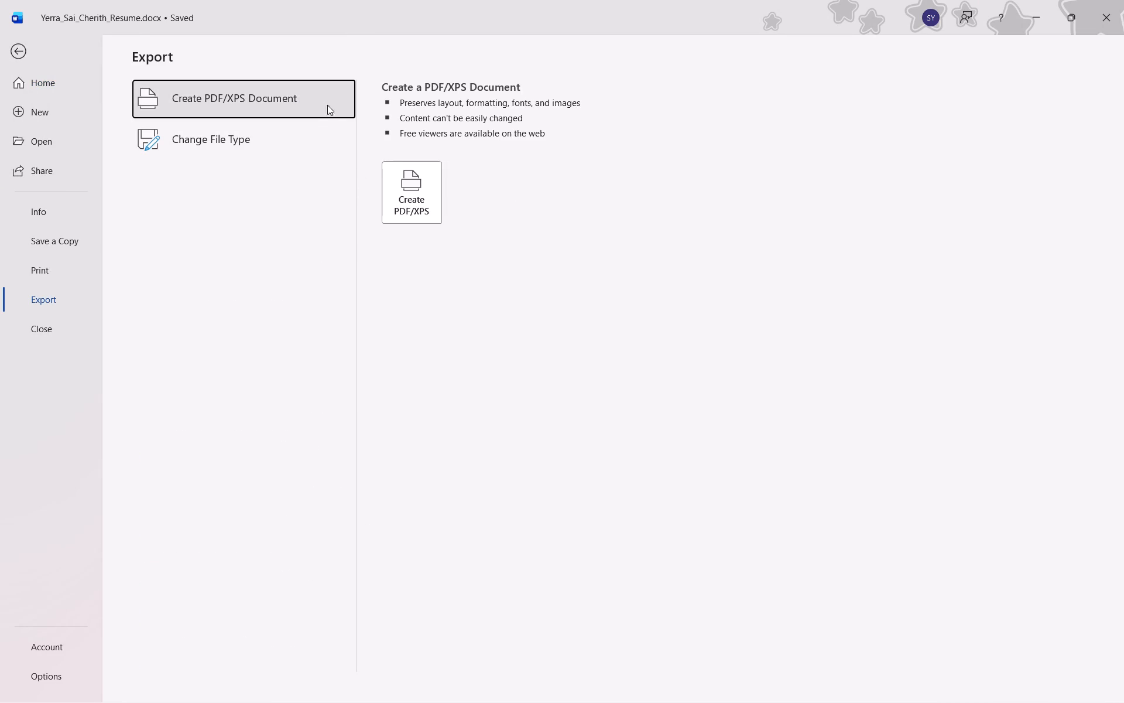
left_click(427, 198)
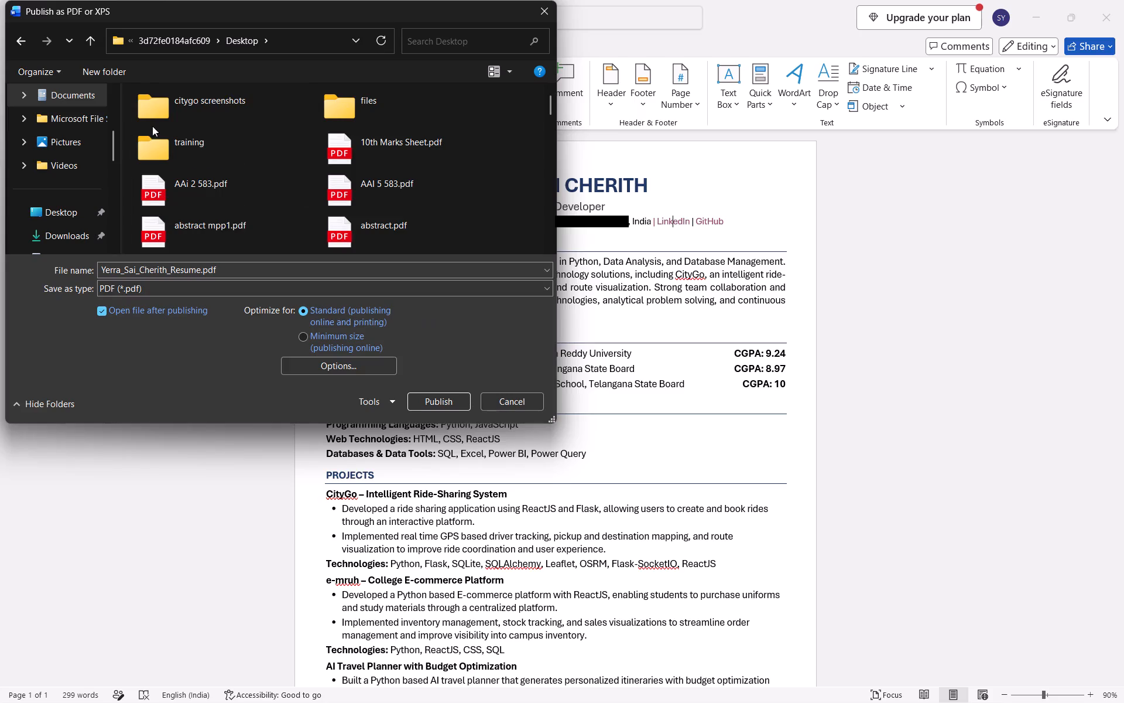
left_click(73, 209)
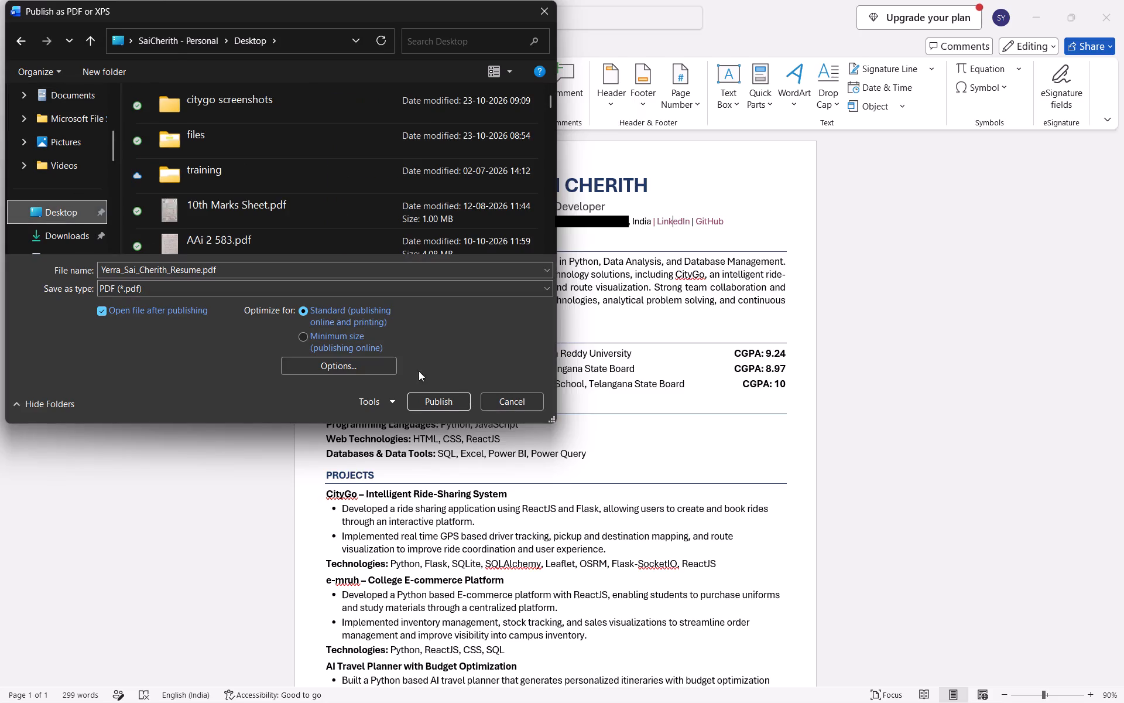
left_click(458, 397)
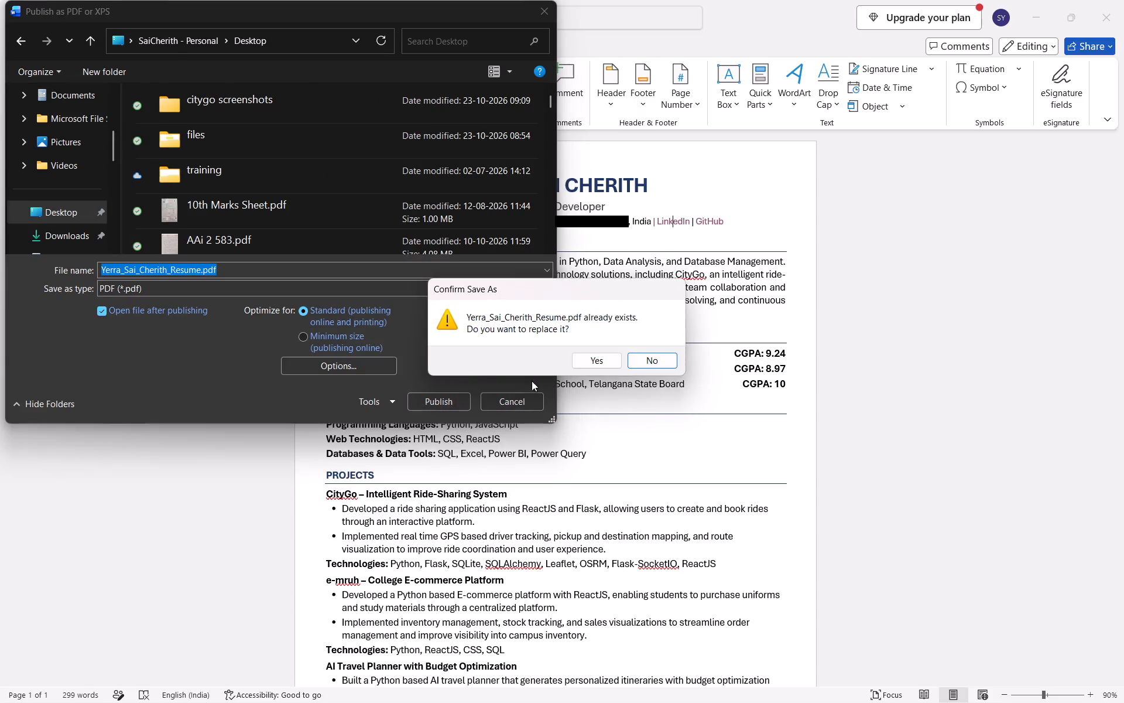
left_click(588, 366)
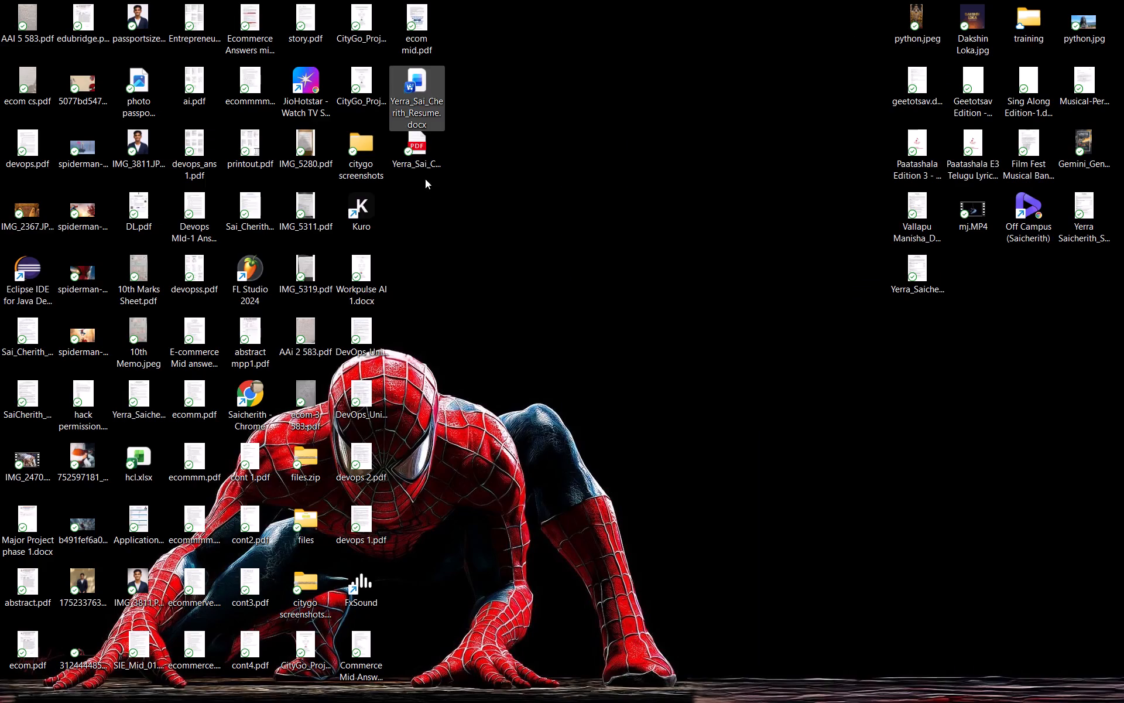
Open the exported resume PDF from the desktop and close the older PDF tabs, keeping only the newest one.
double_click(424, 165)
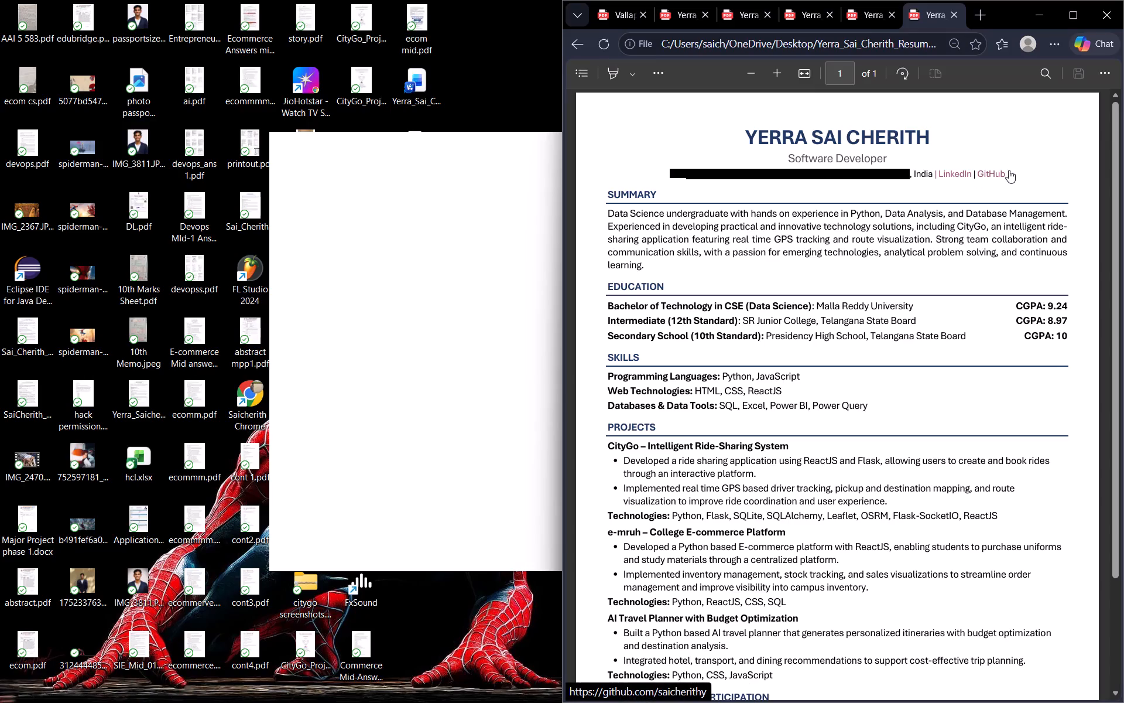
triple_click(646, 11)
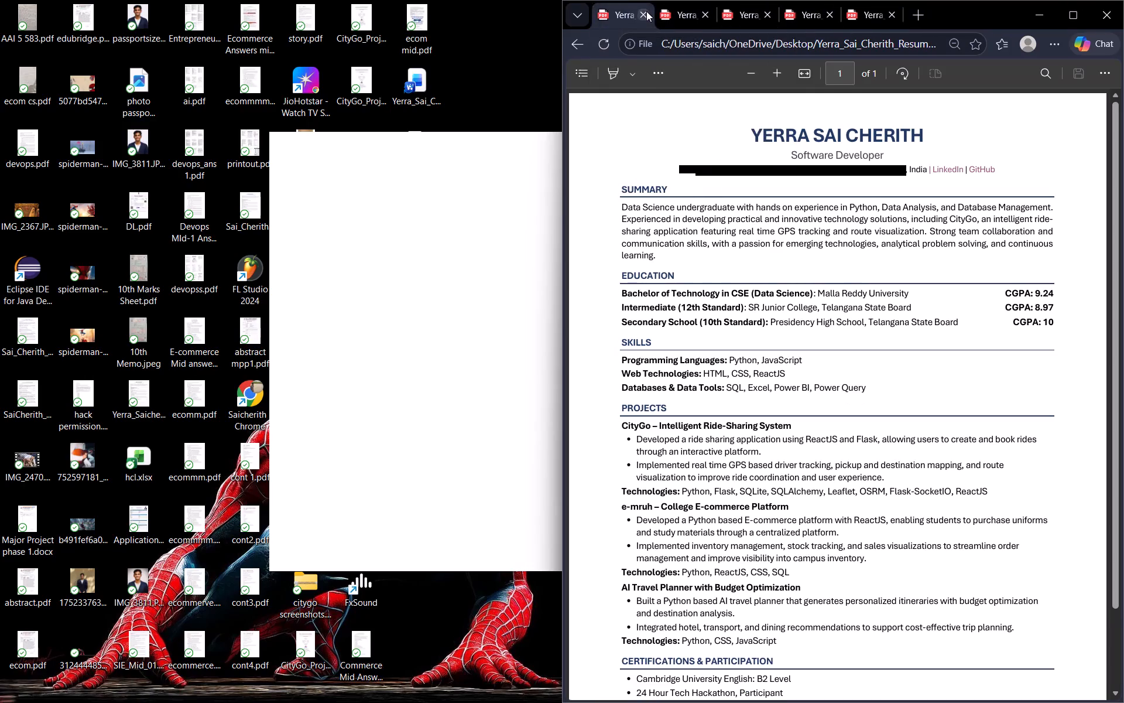
left_click(646, 11)
left_click(646, 11)
left_click(646, 11)
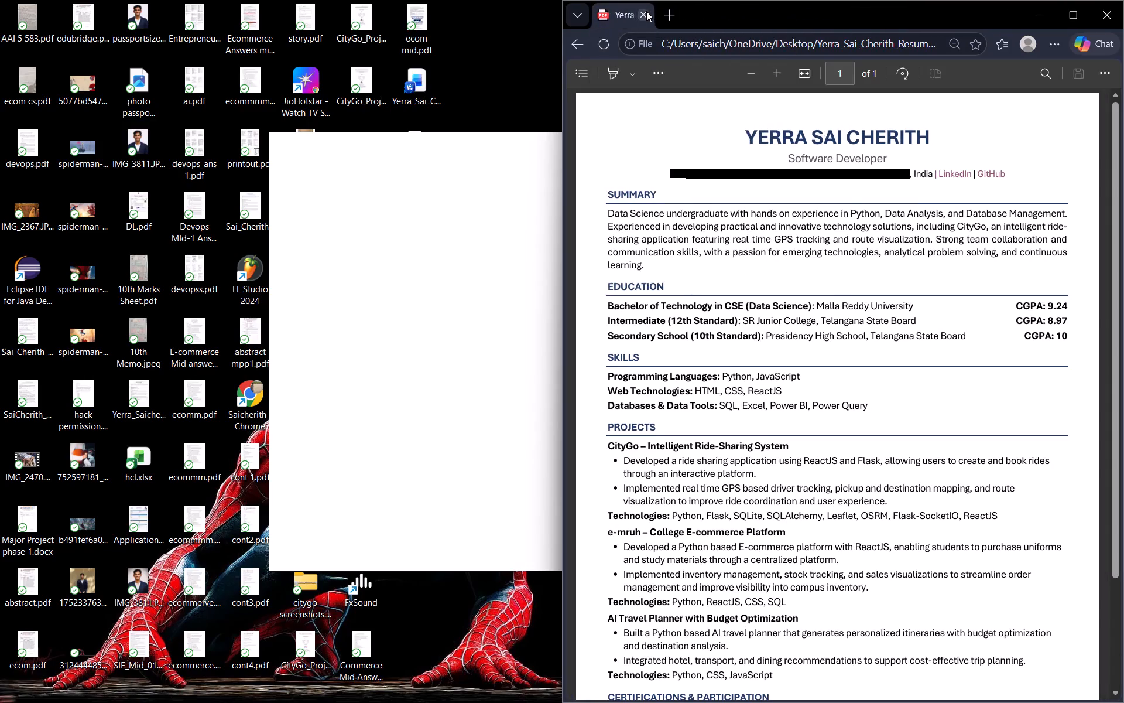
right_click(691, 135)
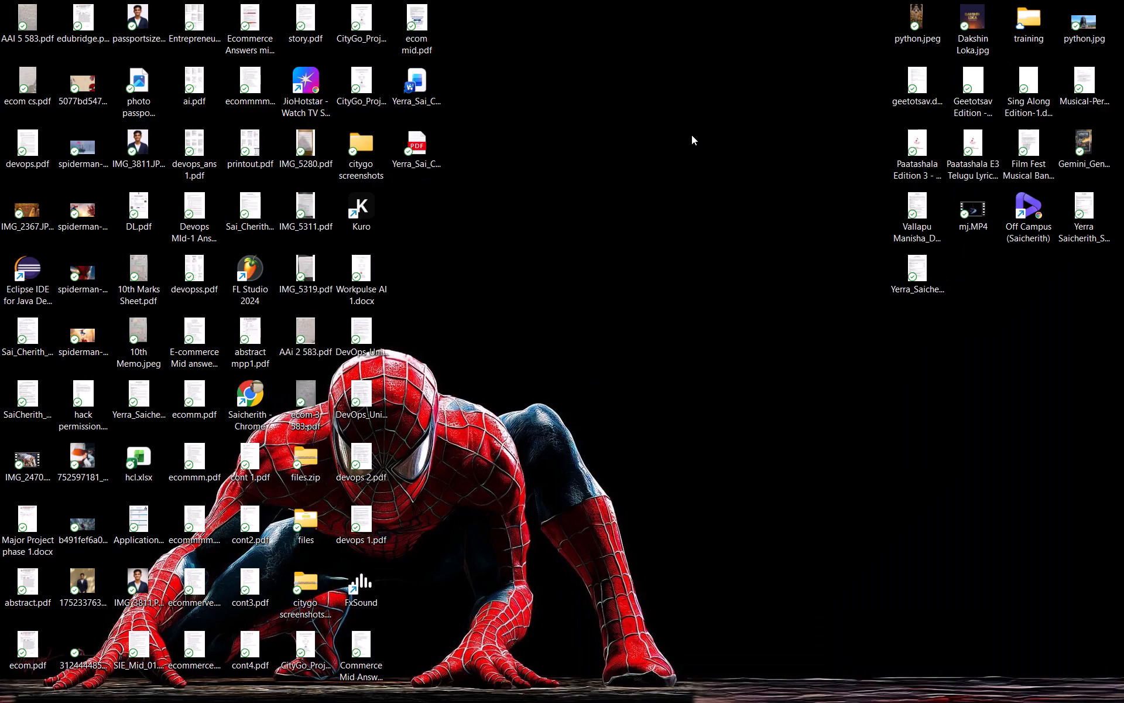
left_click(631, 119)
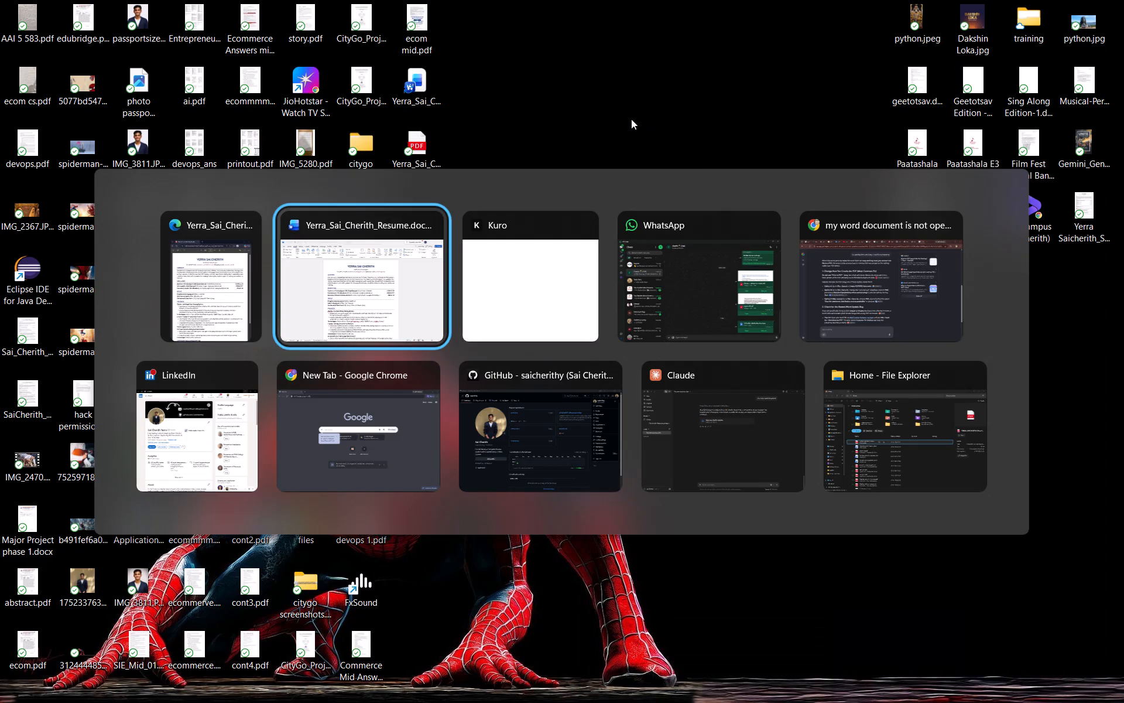
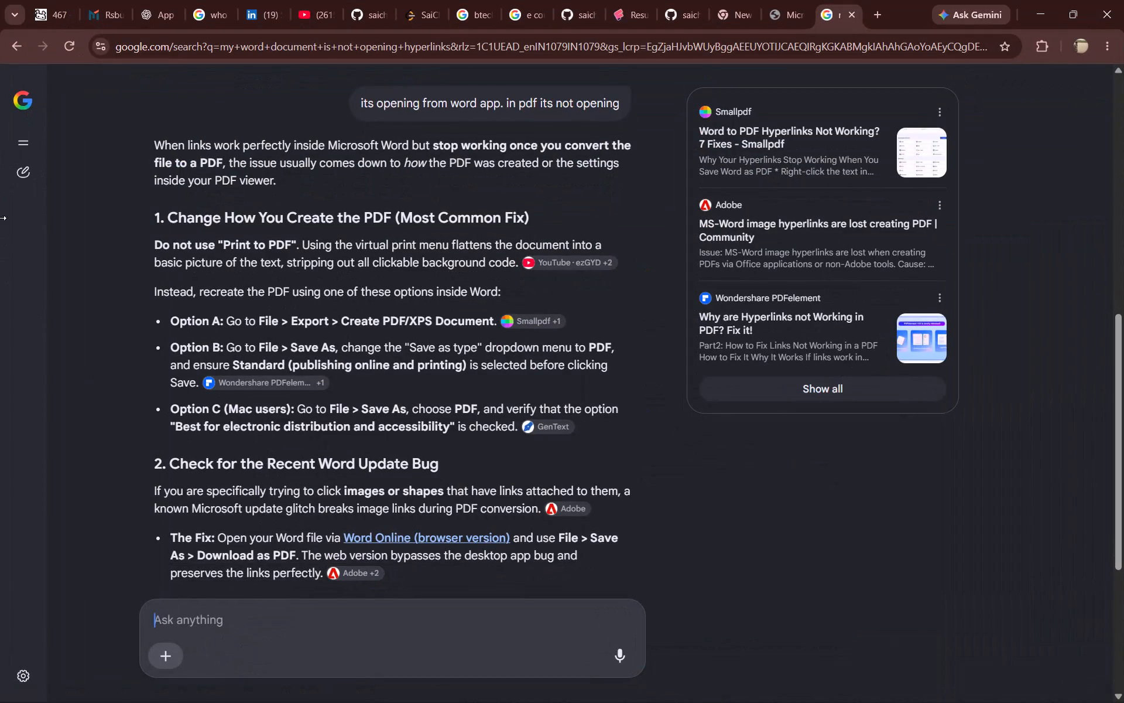
Switch to the university placement profile page and re-upload the resume using the newly exported PDF from the Desktop.
left_click(92, 0)
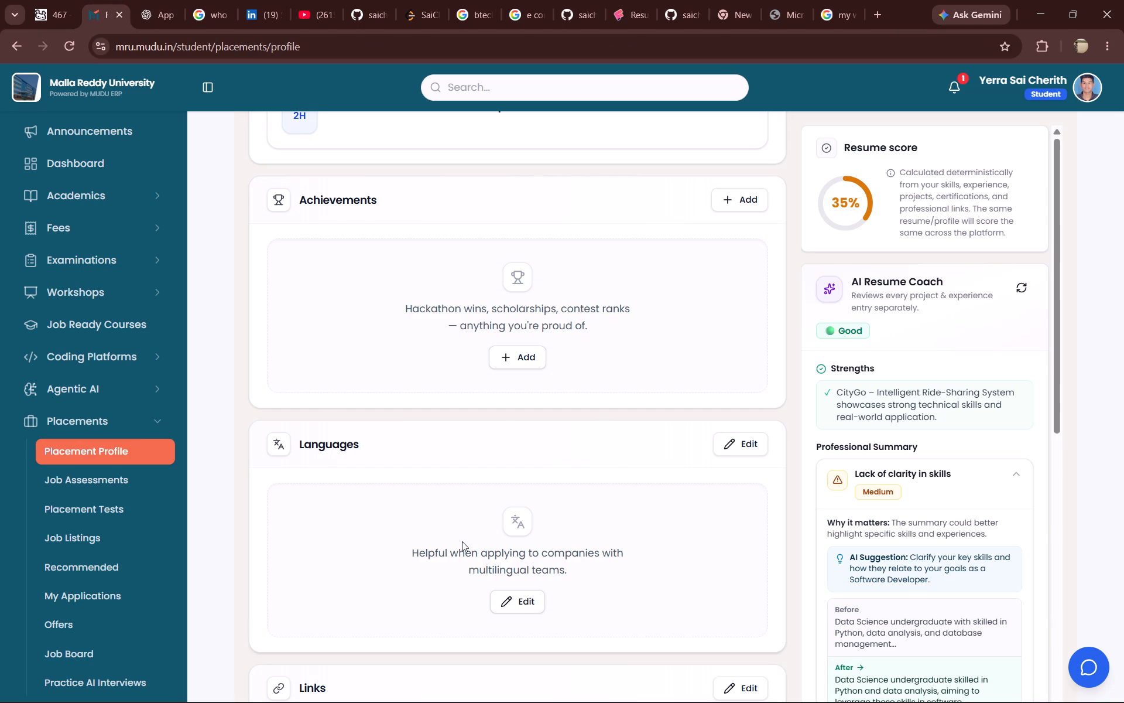
scroll(594, 424, "up", 4)
scroll(585, 450, "down", 5)
scroll(585, 450, "up", 2)
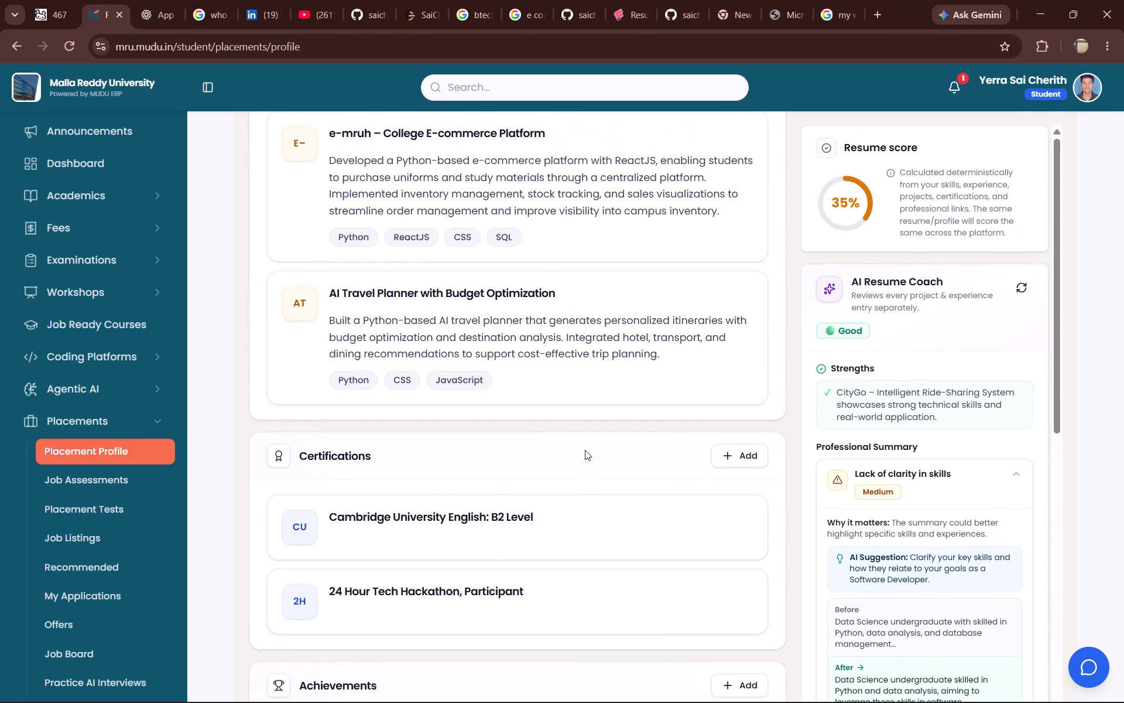
scroll(585, 450, "up", 3)
scroll(585, 450, "down", 7)
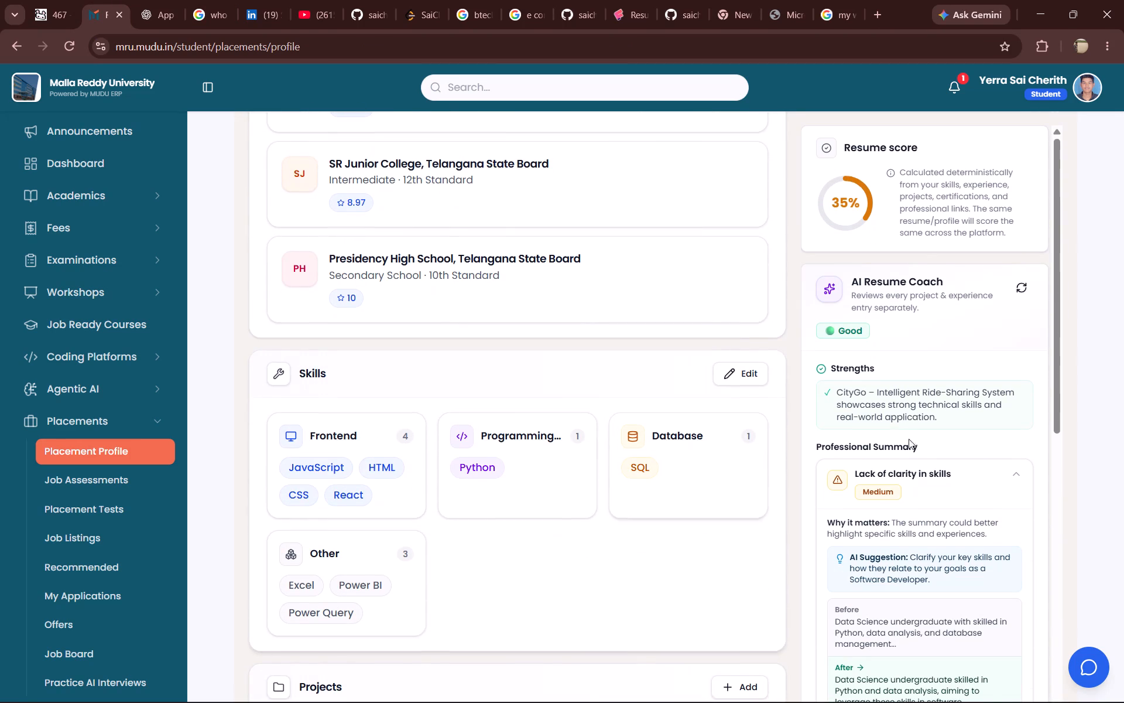
scroll(912, 439, "down", 4)
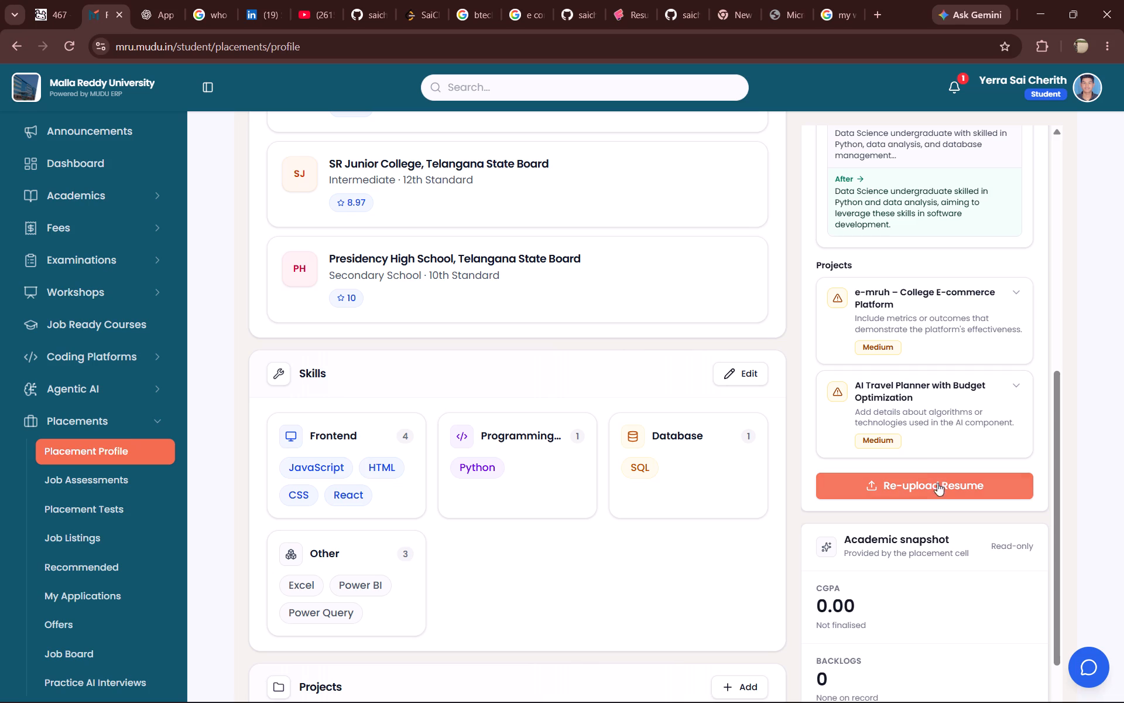
left_click(938, 486)
scroll(505, 320, "down", 9)
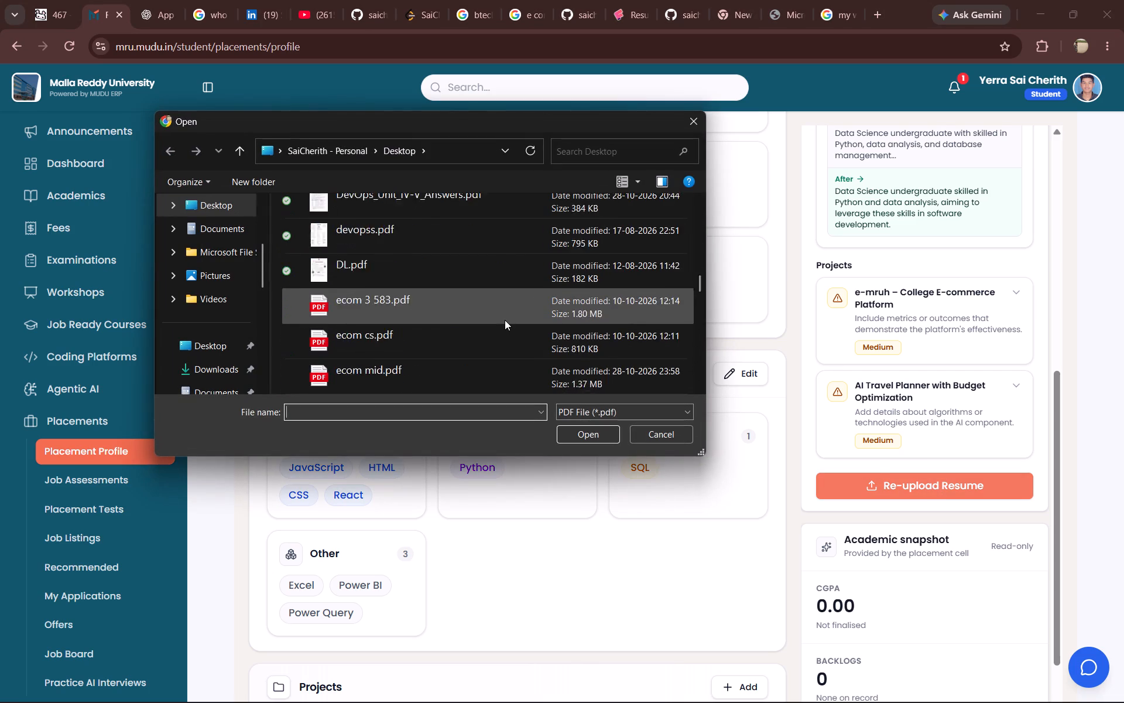
scroll(505, 320, "down", 7)
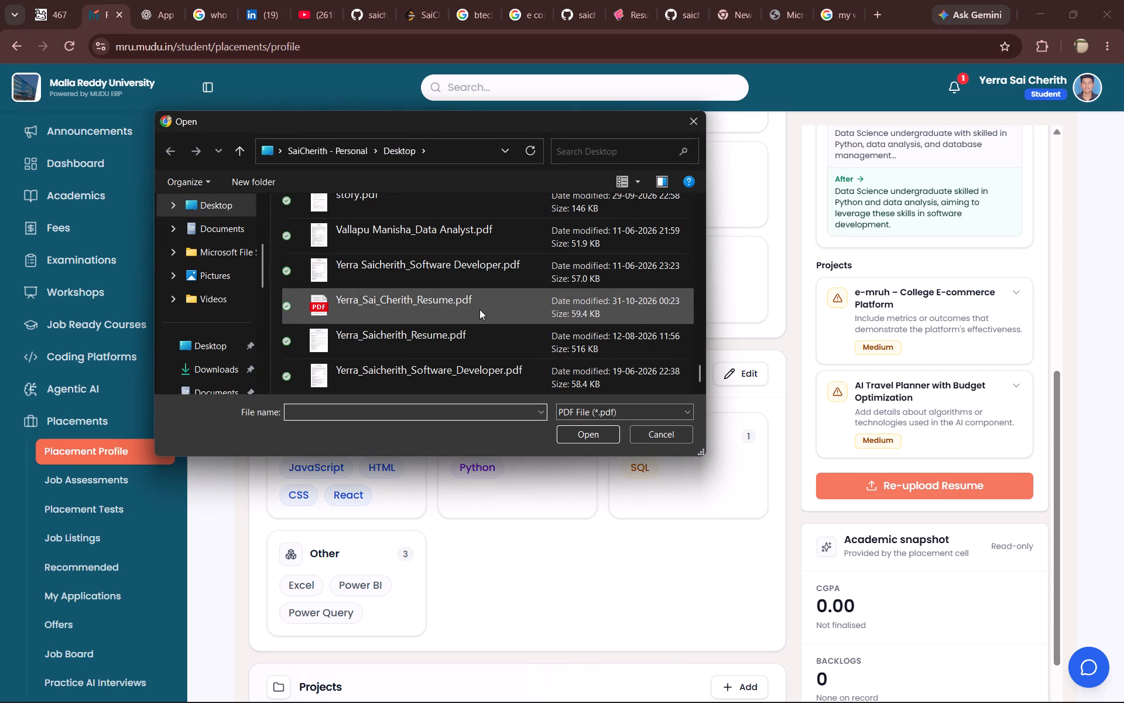
left_click(477, 306)
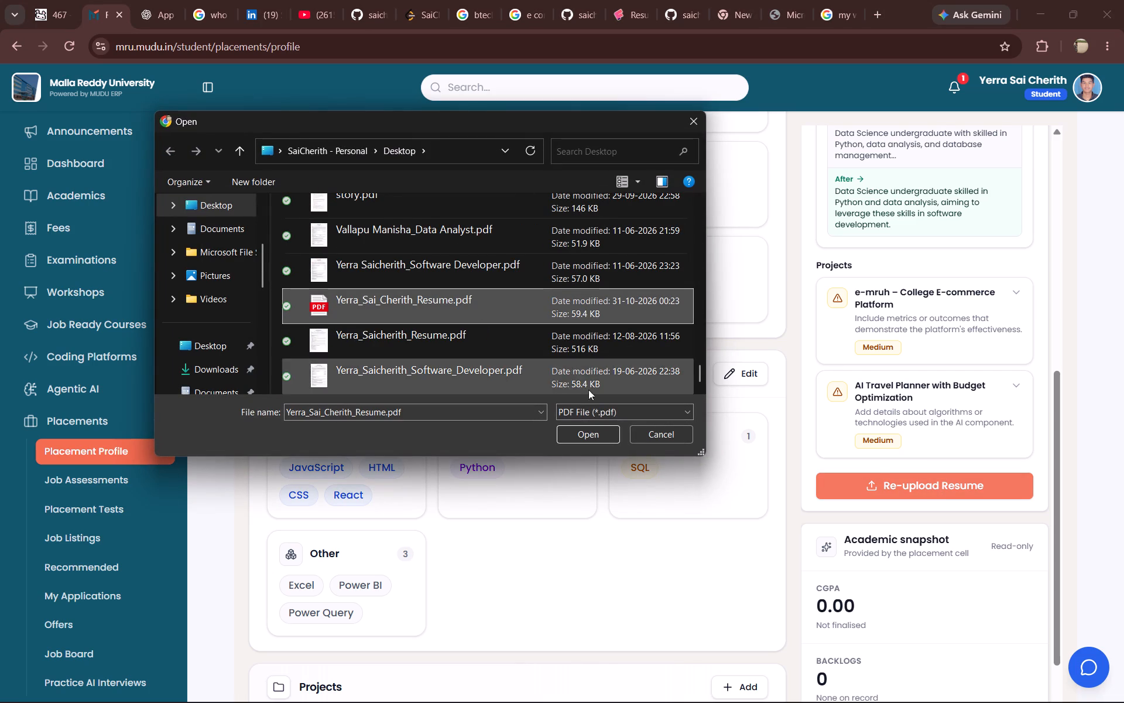
left_click(589, 436)
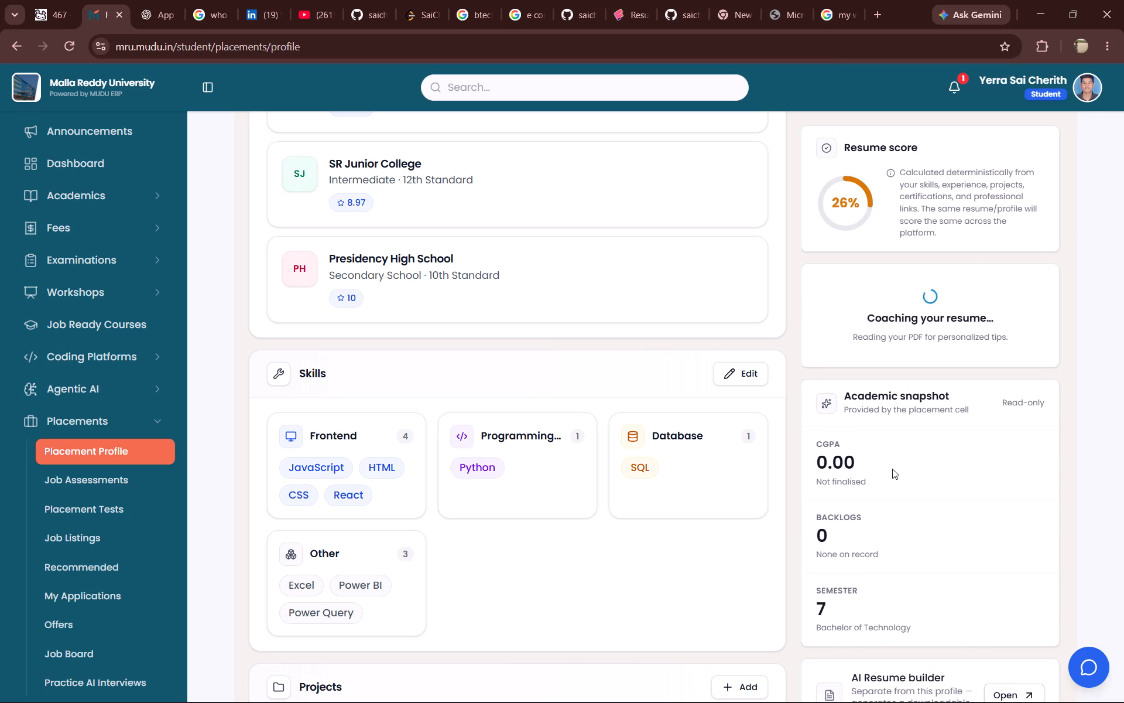
Review the AI Resume Coach feedback on the summary and projects, the resume score, and the profile's resume upload section.
scroll(892, 469, "down", 1)
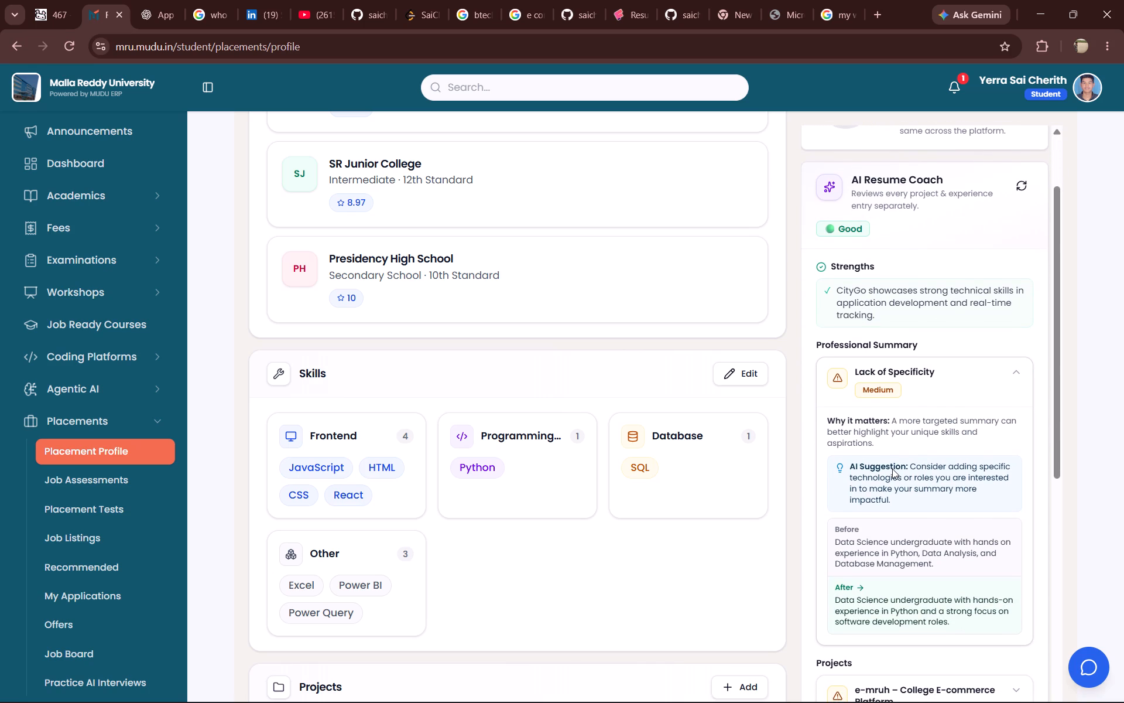
scroll(892, 469, "down", 4)
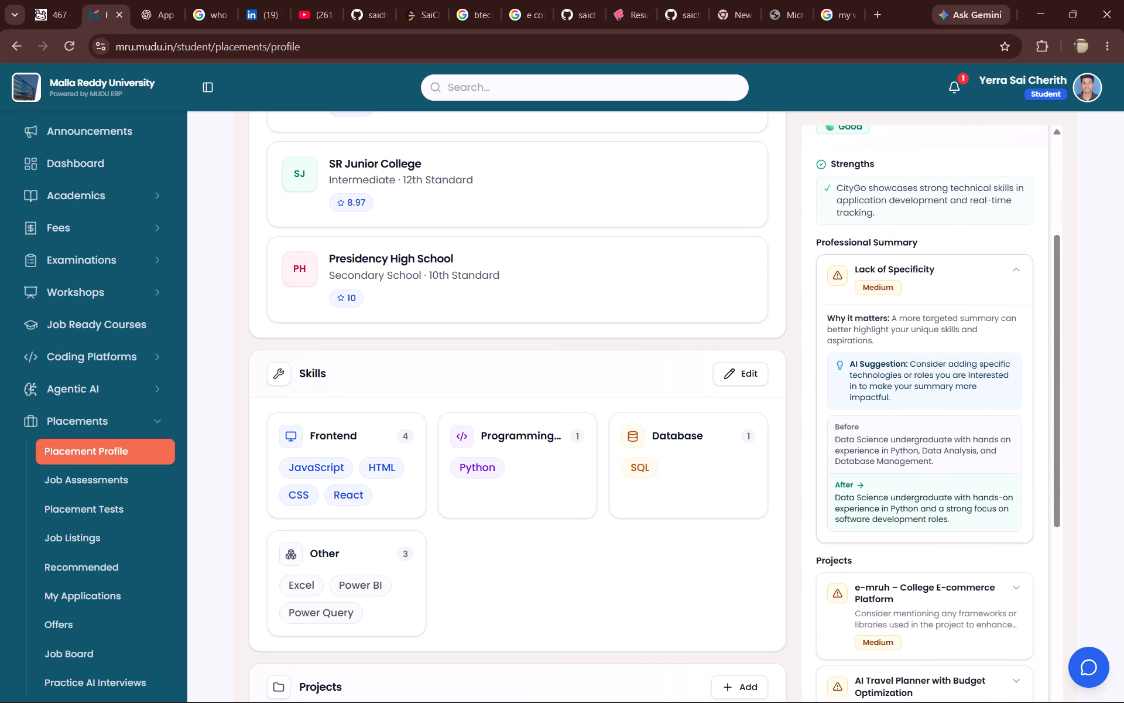
scroll(892, 469, "down", 3)
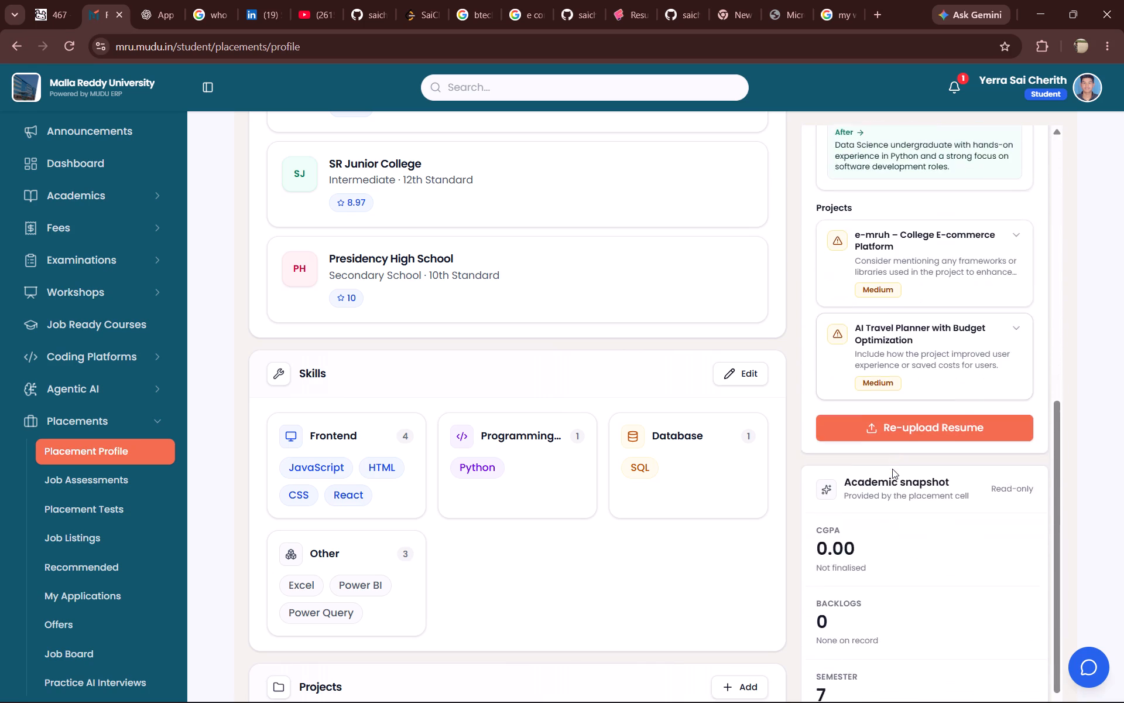
scroll(892, 469, "down", 3)
scroll(892, 469, "up", 5)
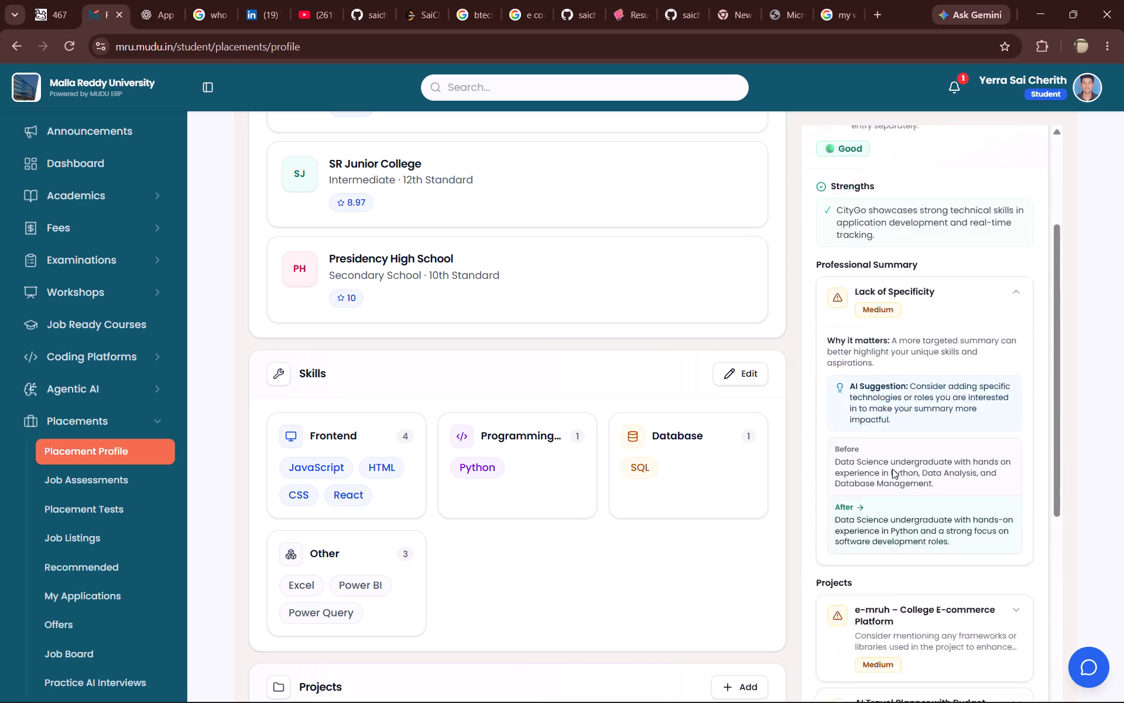
scroll(592, 424, "up", 10)
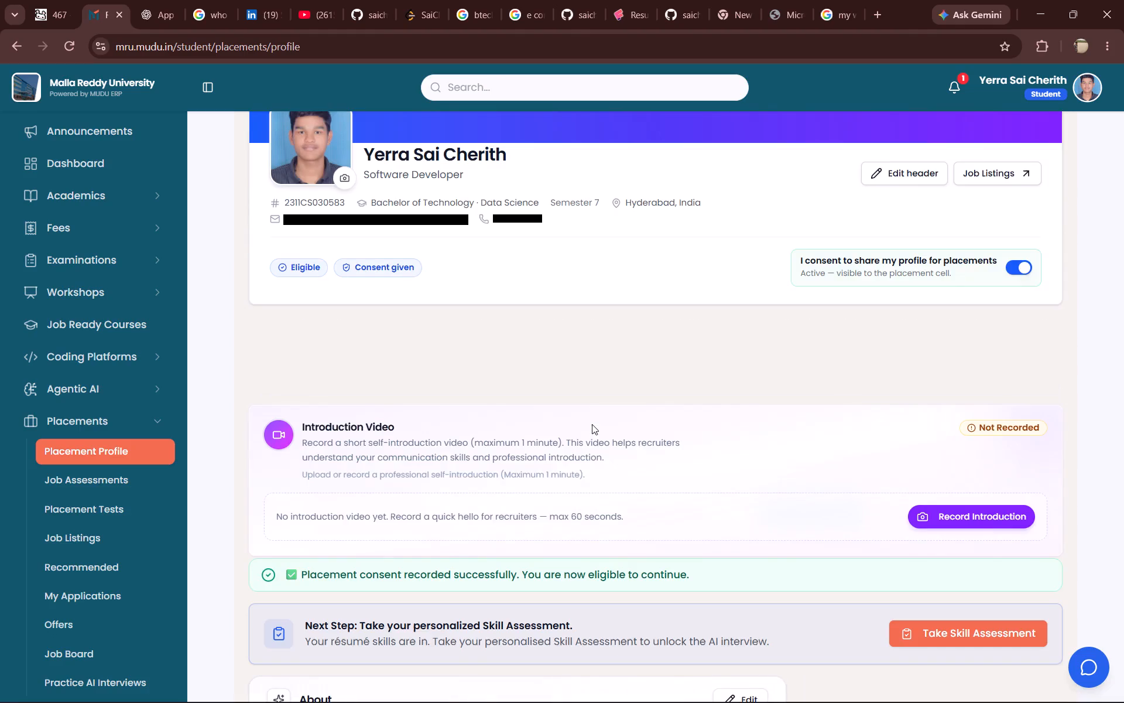
scroll(592, 424, "down", 3)
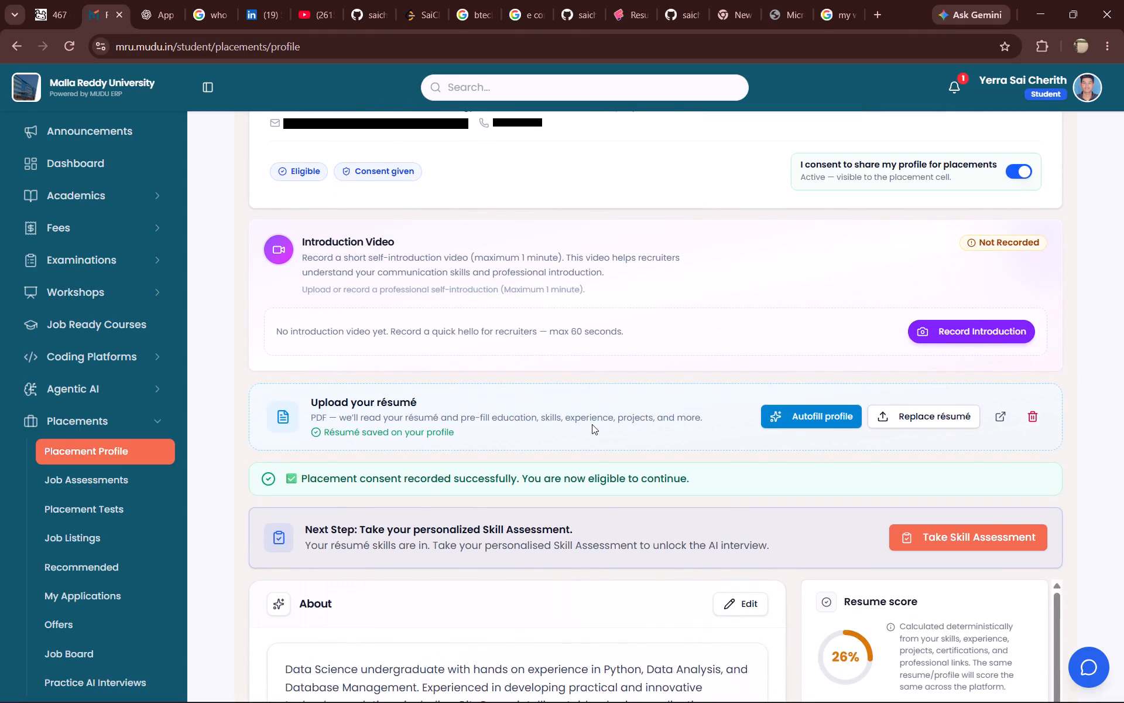